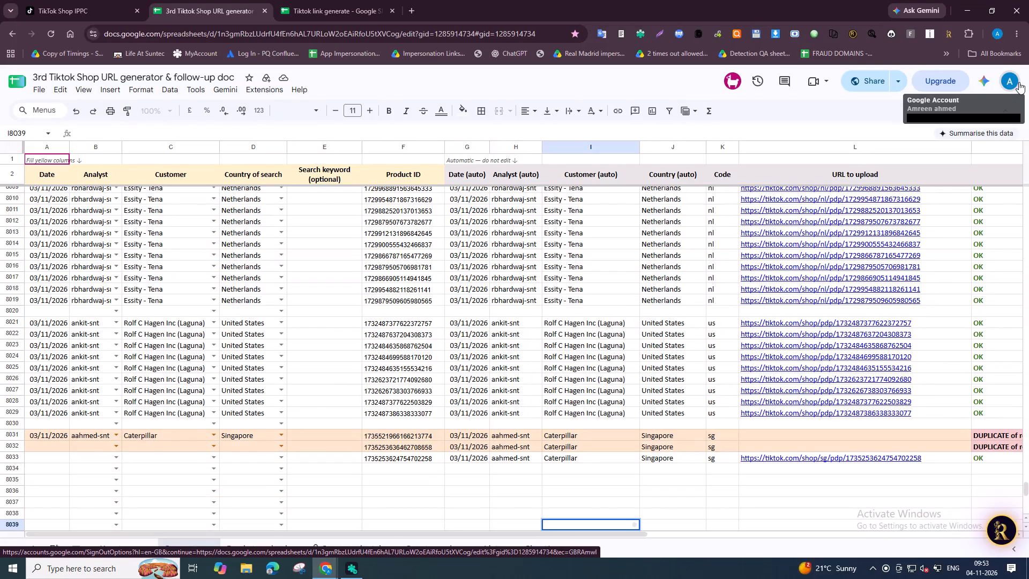
Switch to the NEW 01 - Calendar workbook and open the NS-4 dpal-snt sheet at the week Nov 02 - Nov 07.
{"action": "key", "text": "alt+Tab"}
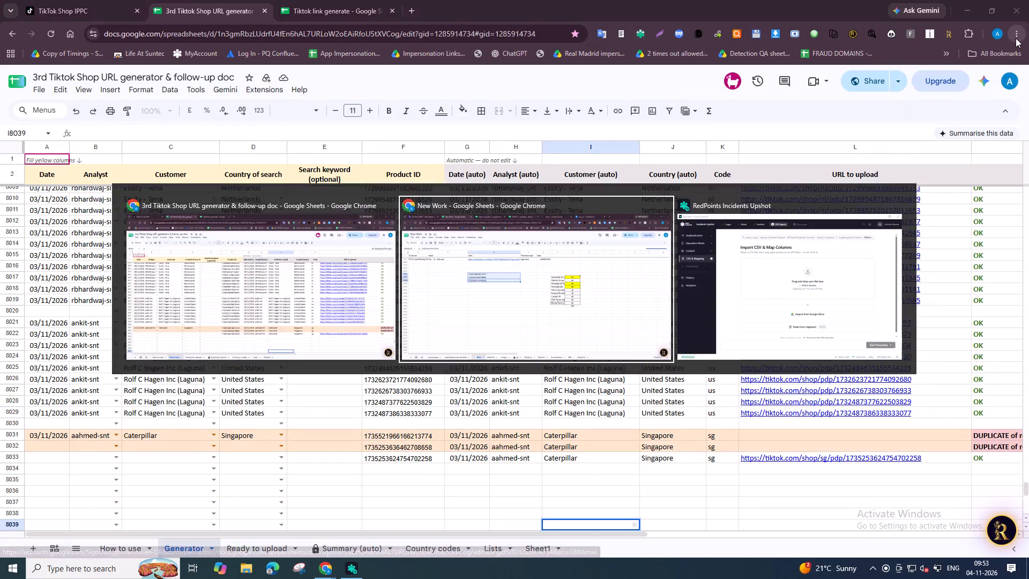
{"action": "left_click", "coordinate": [415, 0]}
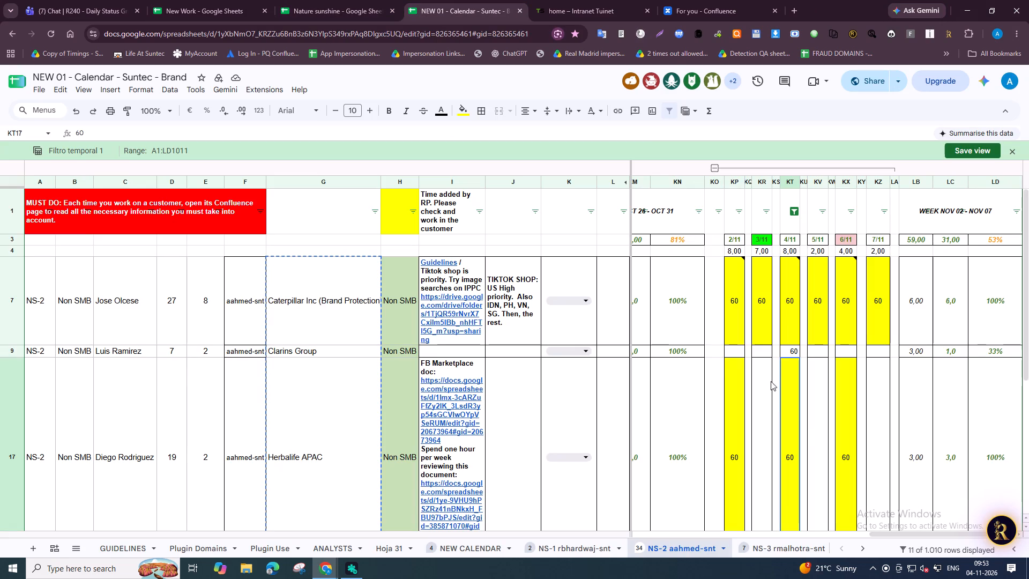
{"action": "left_click", "coordinate": [569, 548]}
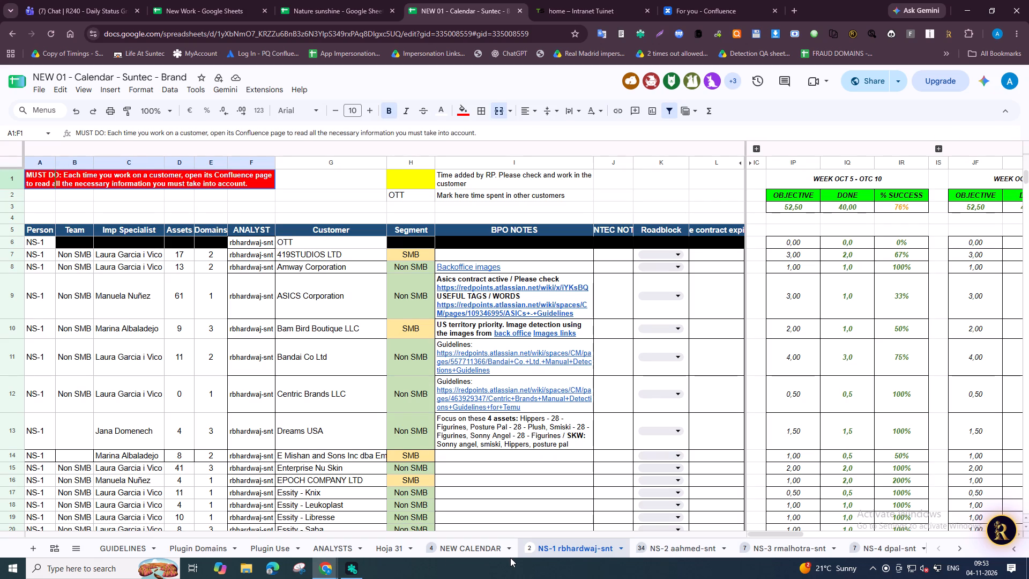
{"action": "left_click", "coordinate": [902, 547]}
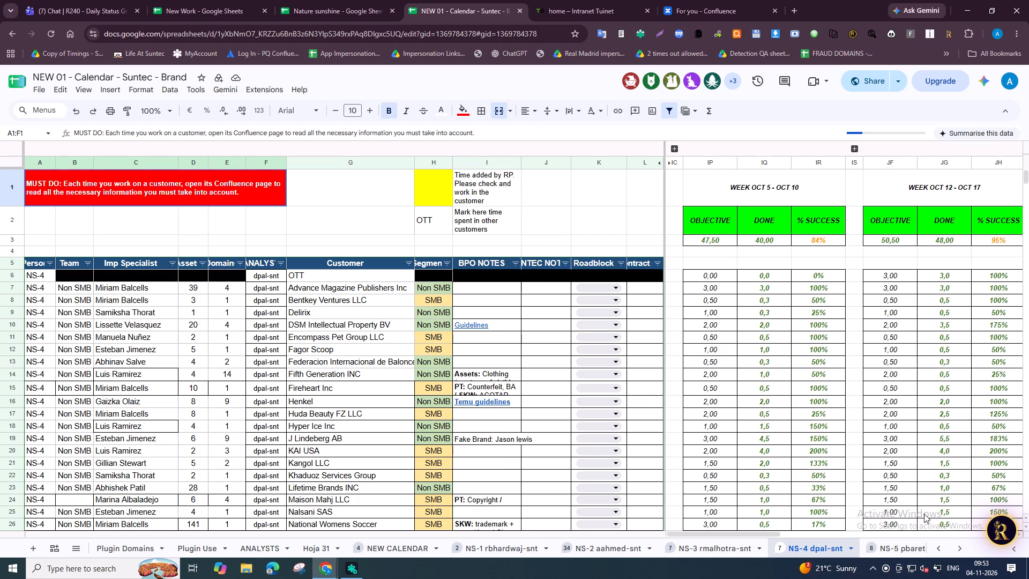
{"action": "left_click_drag", "start_coordinate": [763, 533], "coordinate": [988, 554]}
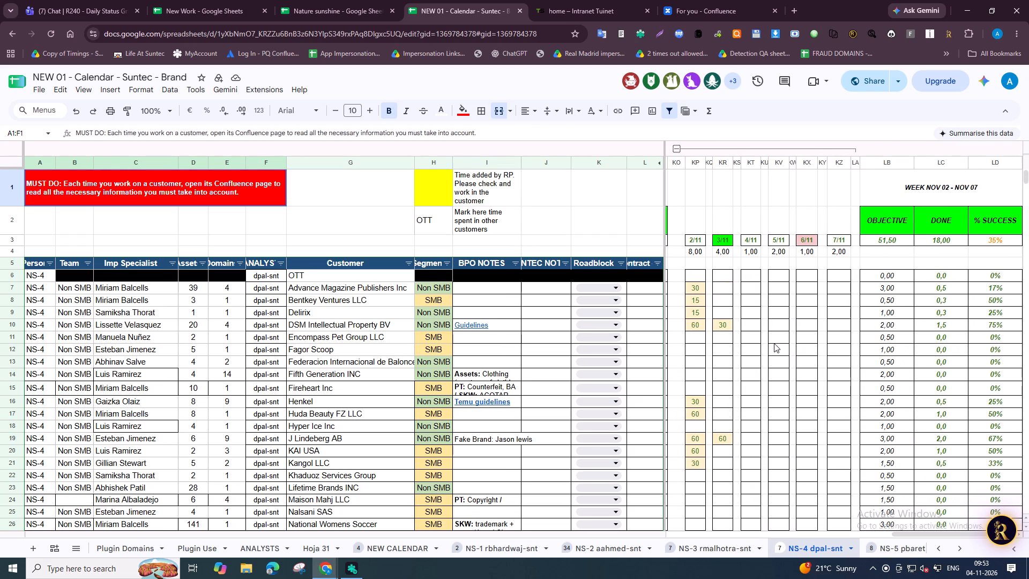
{"action": "left_click", "coordinate": [721, 292]}
{"action": "scroll", "coordinate": [719, 336], "scroll_direction": "down", "scroll_amount": 2}
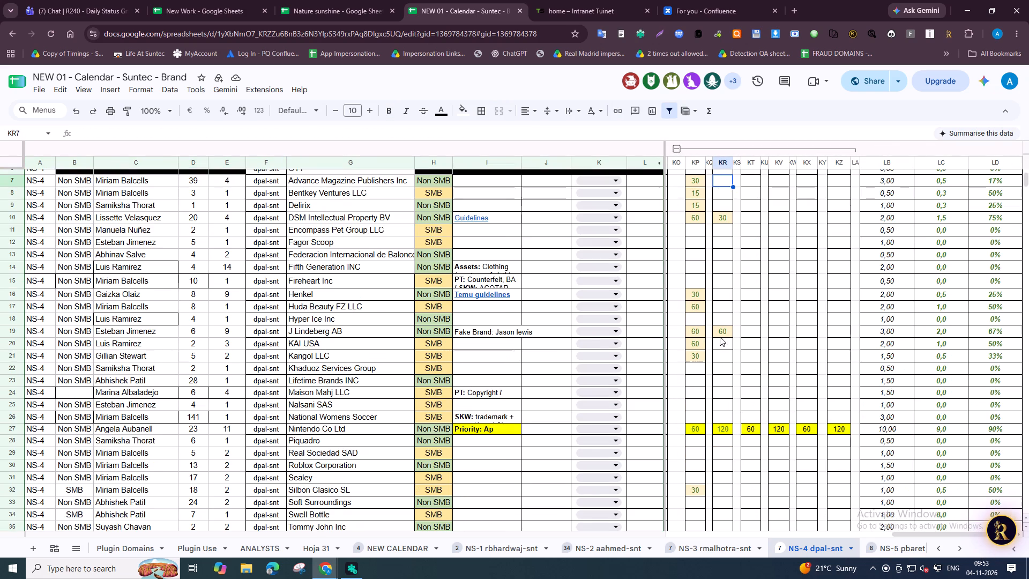
{"action": "scroll", "coordinate": [720, 335], "scroll_direction": "up", "scroll_amount": 3}
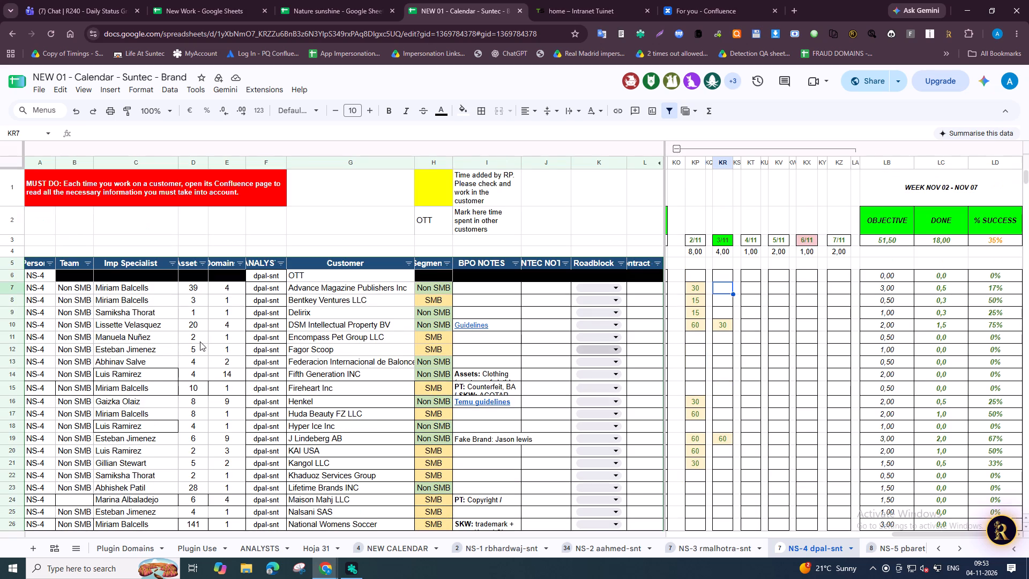
Enter 60 for Fagor Scoop in the 3/11 column.
{"action": "left_click", "coordinate": [11, 347]}
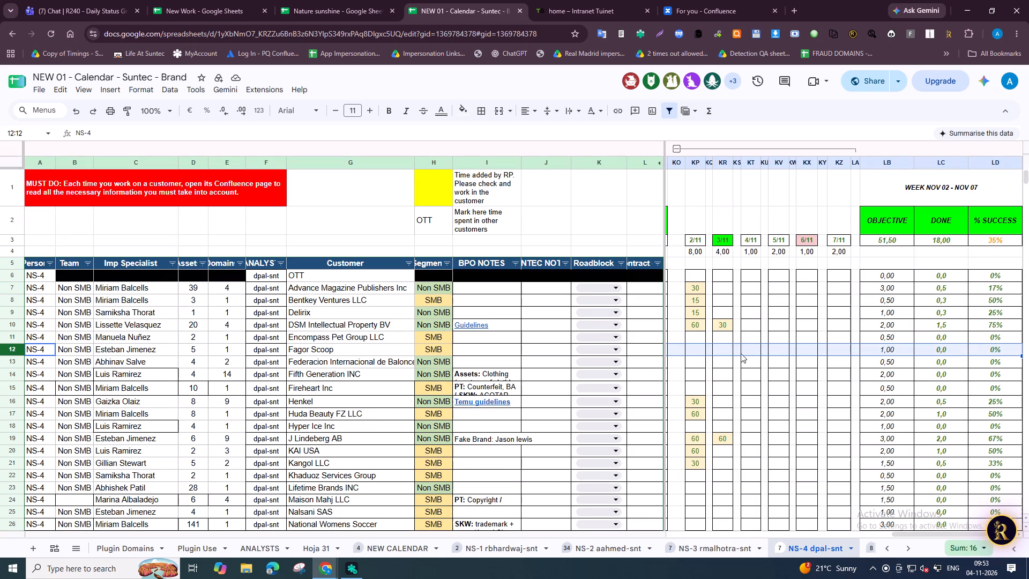
{"action": "left_click", "coordinate": [728, 347]}
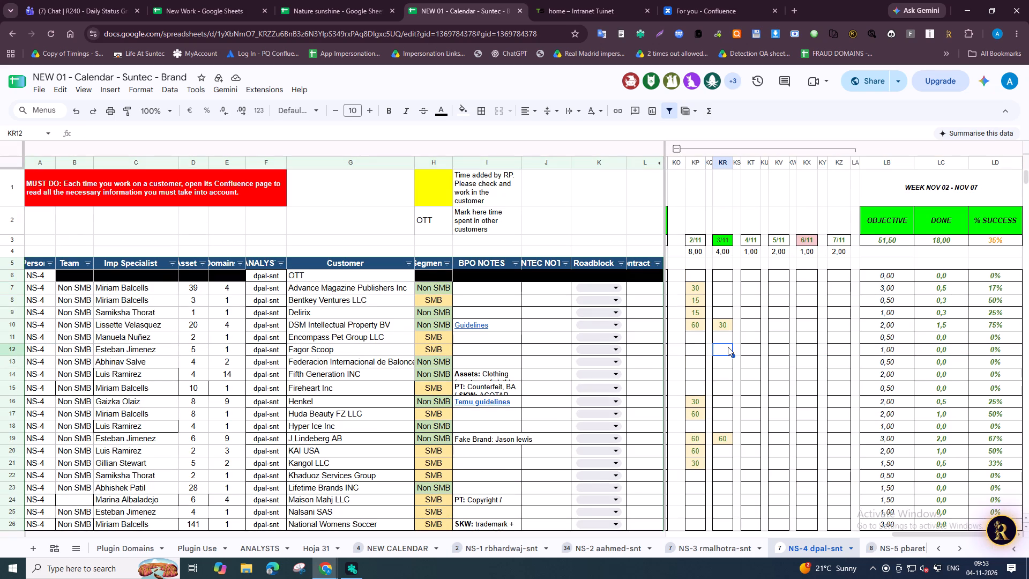
{"action": "type", "text": "60"}
{"action": "key", "text": "Up"}
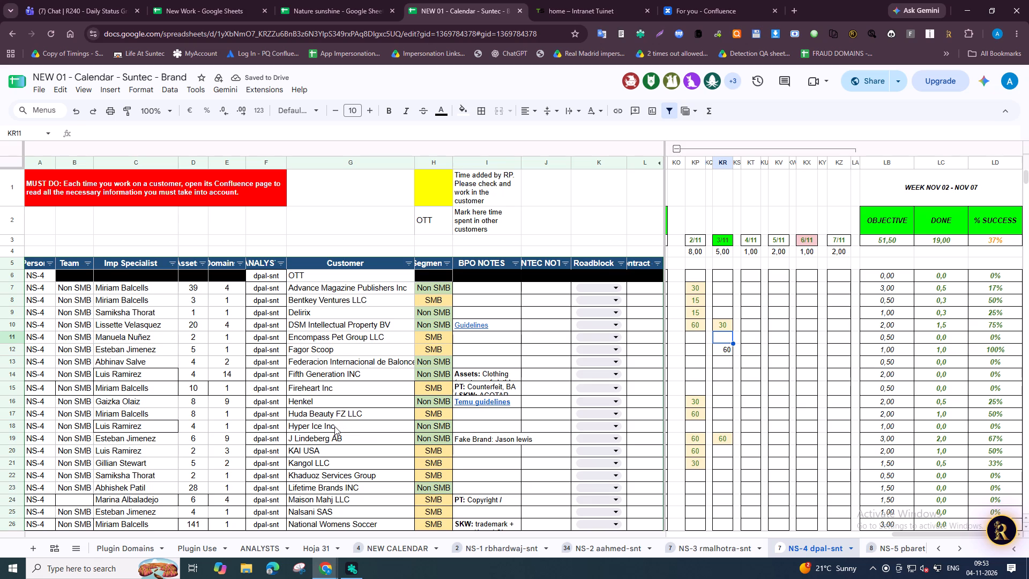
Enter 60 for Hyper Ice Inc in the 3/11 column.
{"action": "left_click", "coordinate": [15, 427]}
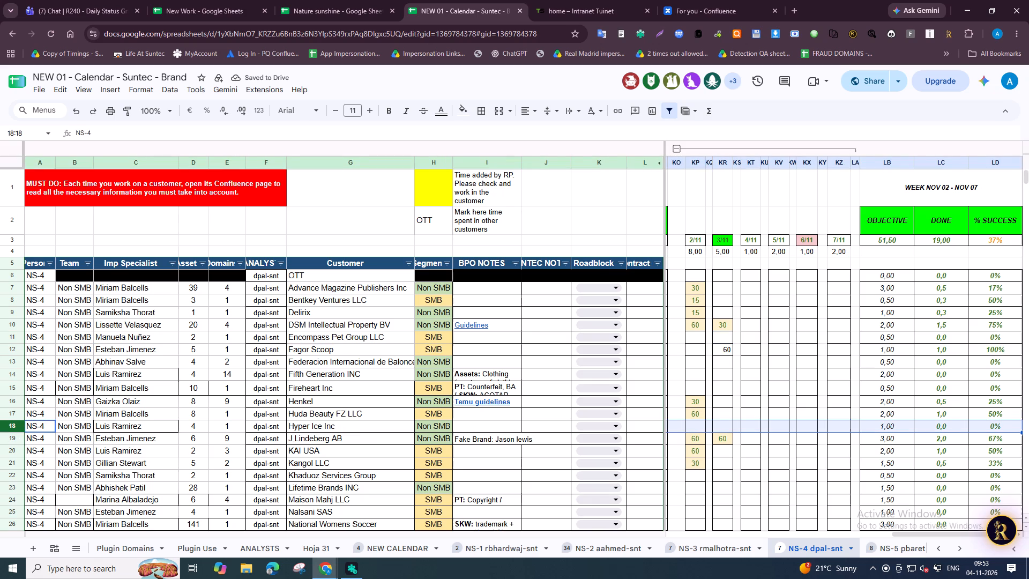
{"action": "left_click", "coordinate": [727, 425]}
{"action": "type", "text": "60"}
{"action": "key", "text": "Up"}
Review the 3/11 entries down the customer list, including DSM Intellectual Property BV, J Lindeberg AB, Nintendo Co Ltd and Vtec Limited.
{"action": "scroll", "coordinate": [722, 428], "scroll_direction": "down", "scroll_amount": 3}
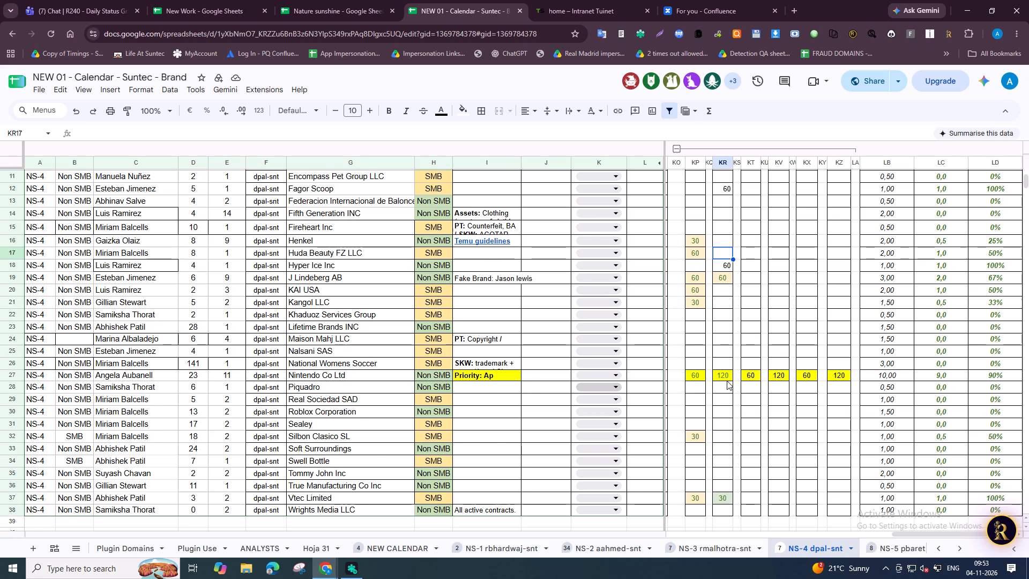
{"action": "scroll", "coordinate": [725, 409], "scroll_direction": "up", "scroll_amount": 2}
{"action": "left_click", "coordinate": [723, 267]}
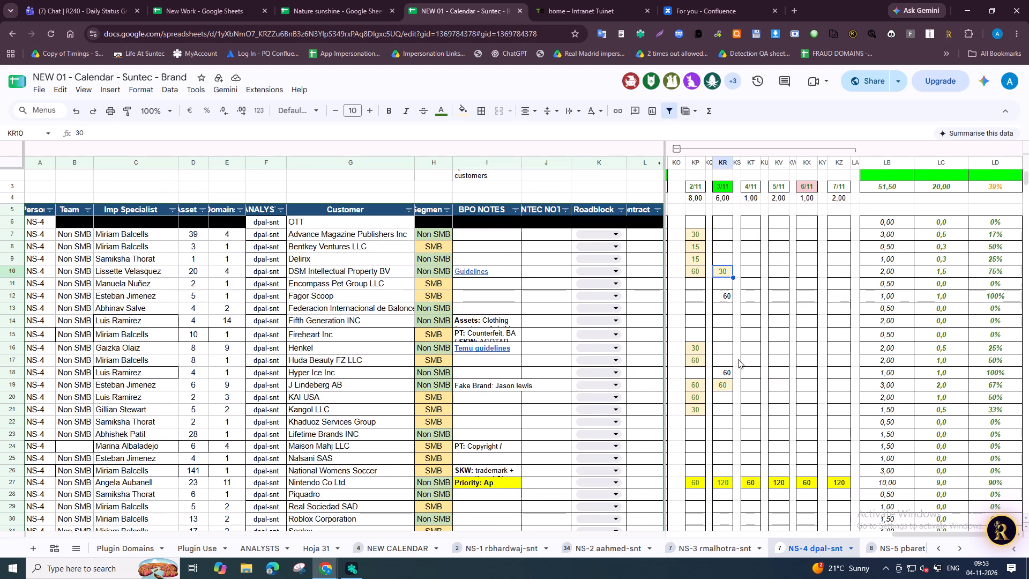
{"action": "left_click", "coordinate": [726, 383], "text": "ctrl"}
{"action": "left_click", "coordinate": [725, 487], "text": "ctrl"}
{"action": "scroll", "coordinate": [726, 428], "scroll_direction": "down", "scroll_amount": 3}
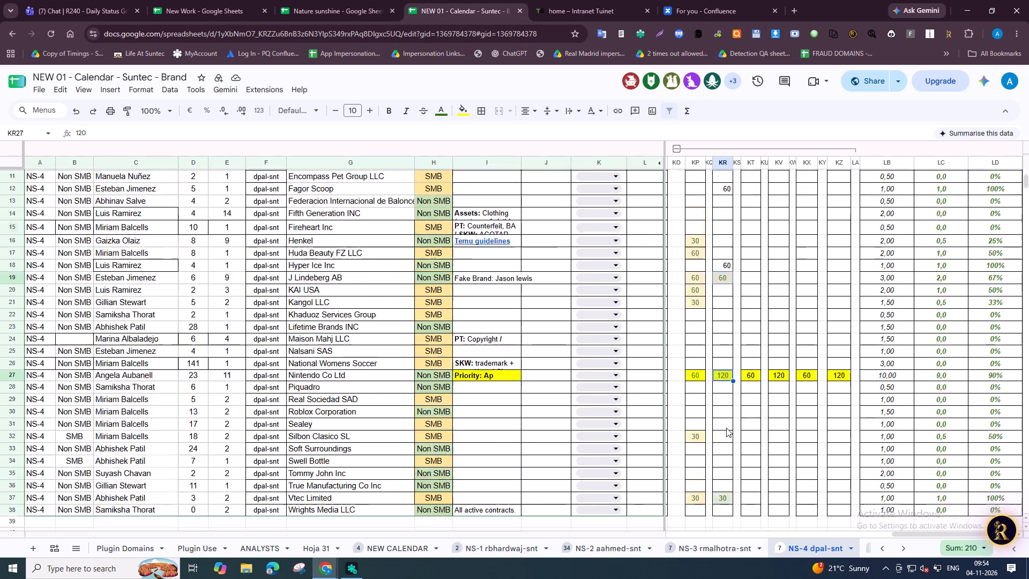
{"action": "scroll", "coordinate": [726, 428], "scroll_direction": "down", "scroll_amount": 1}
{"action": "left_click", "coordinate": [728, 389], "text": "ctrl"}
{"action": "left_click", "coordinate": [726, 363]}
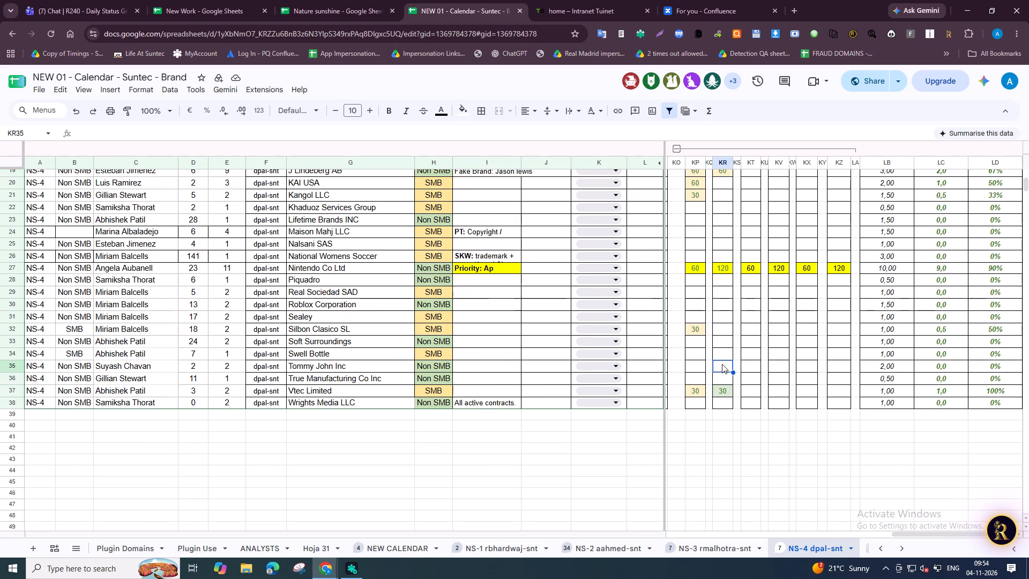
{"action": "scroll", "coordinate": [722, 364], "scroll_direction": "up", "scroll_amount": 4}
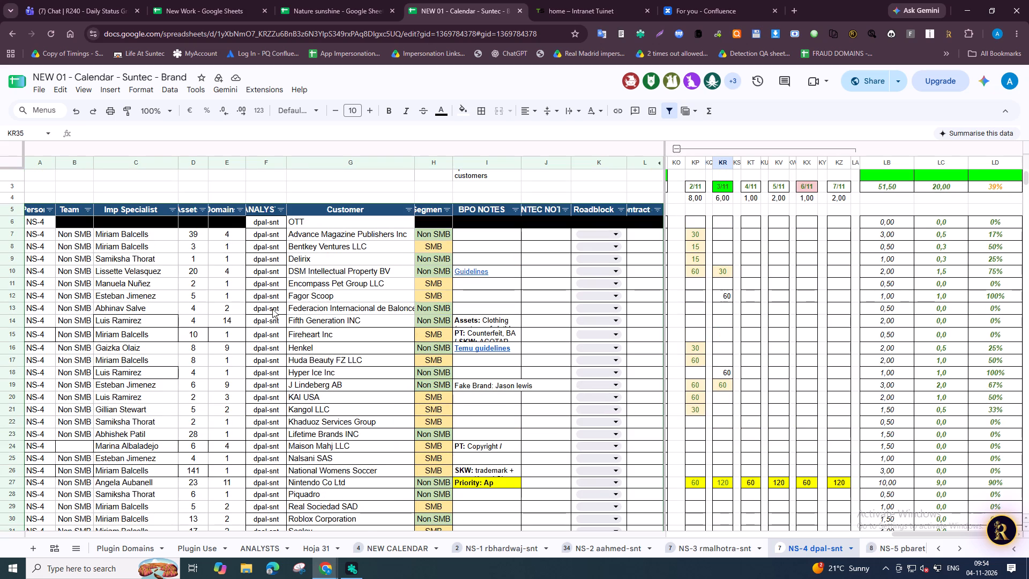
Switch through the open windows to the 3rd Tiktok Shop URL generator & follow-up doc.
{"action": "key", "text": "alt+Tab"}
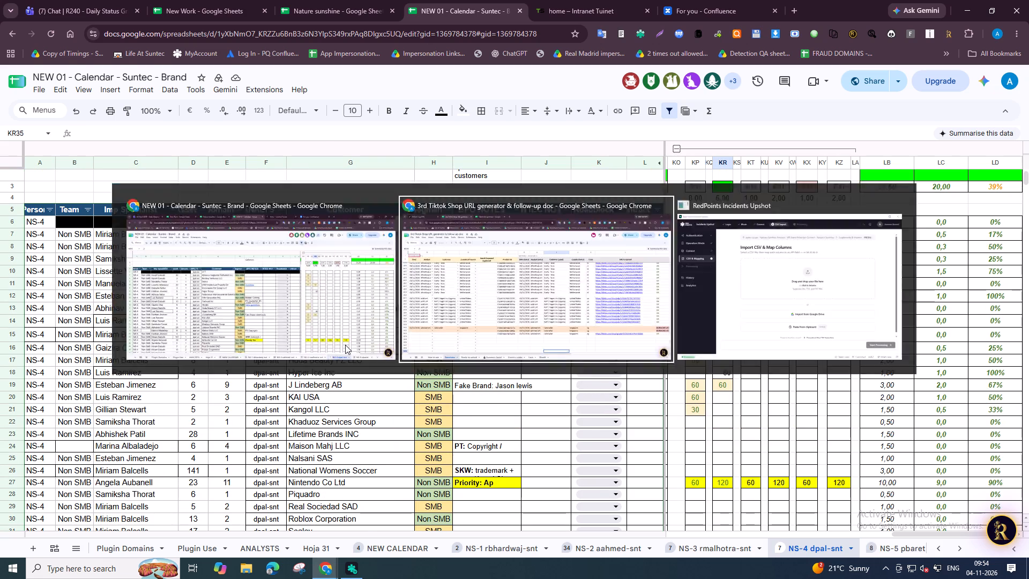
{"action": "key", "text": "alt+Tab"}
{"action": "key", "text": "alt+Tab"}
{"action": "key", "text": "alt+Tab"}
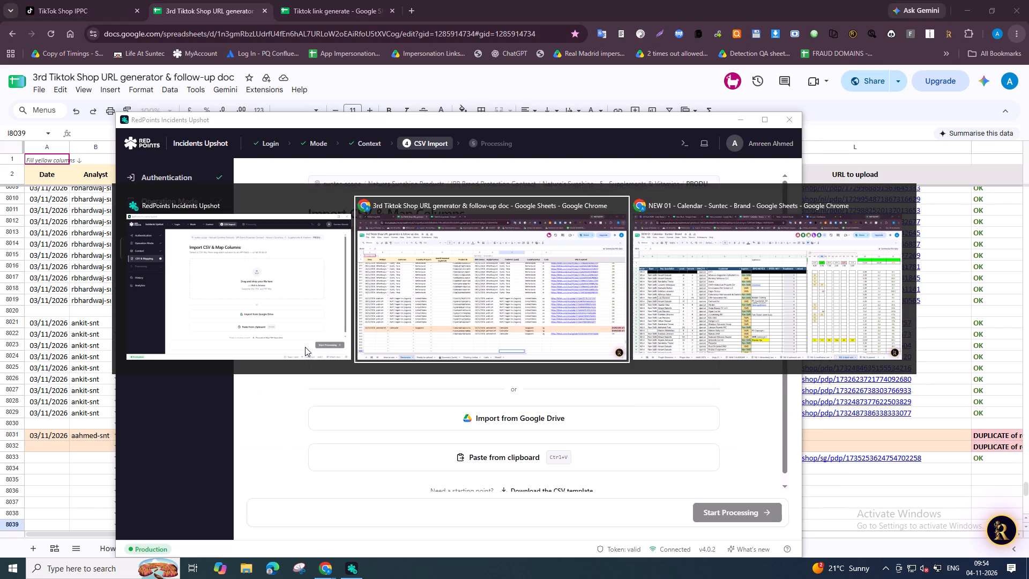
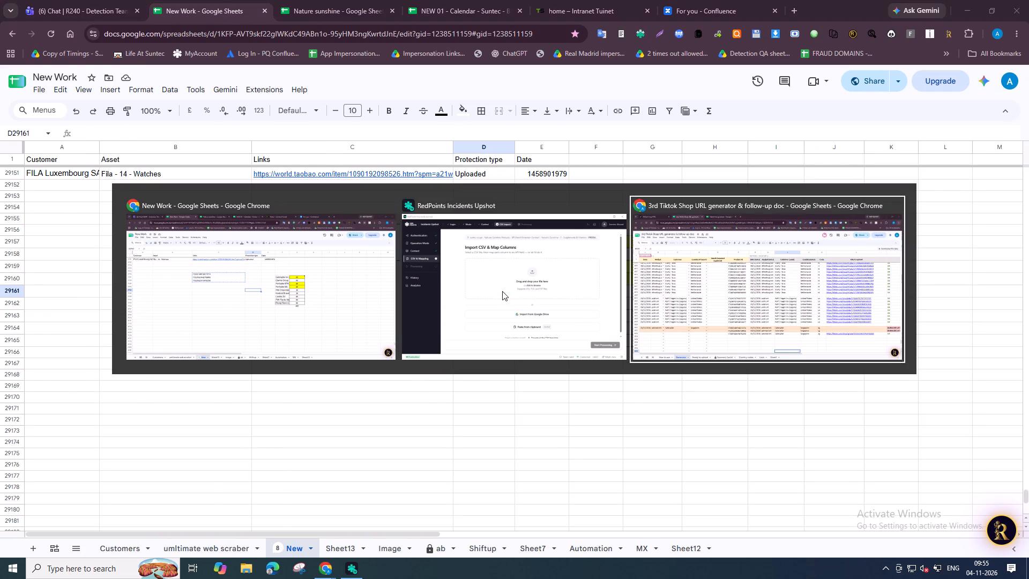
Copy the Caterpillar Singapore product URL from the generator sheet and duplicate the TikTok Shop IPPC complaint page.
{"action": "left_click", "coordinate": [828, 461]}
{"action": "key", "text": "ctrl+c"}
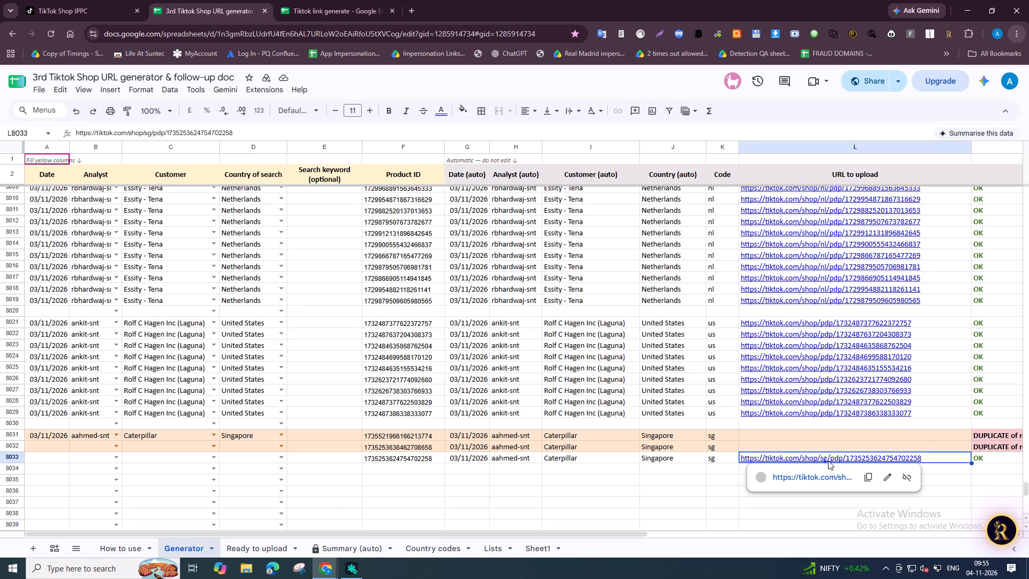
{"action": "left_click", "coordinate": [82, 0]}
{"action": "right_click", "coordinate": [82, 0]}
{"action": "left_click", "coordinate": [124, 99]}
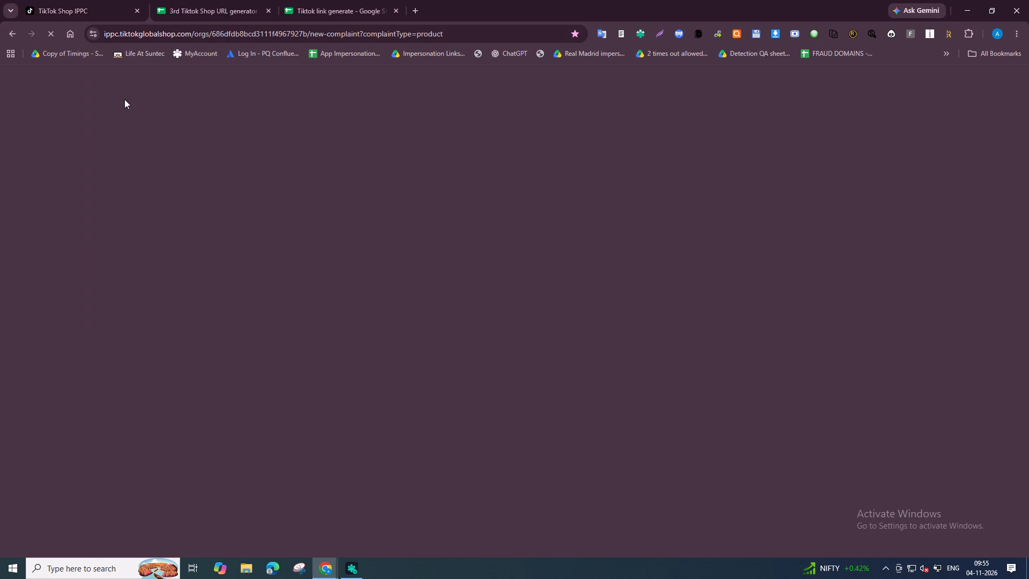
{"action": "left_click", "coordinate": [83, 0]}
{"action": "left_click", "coordinate": [209, 1]}
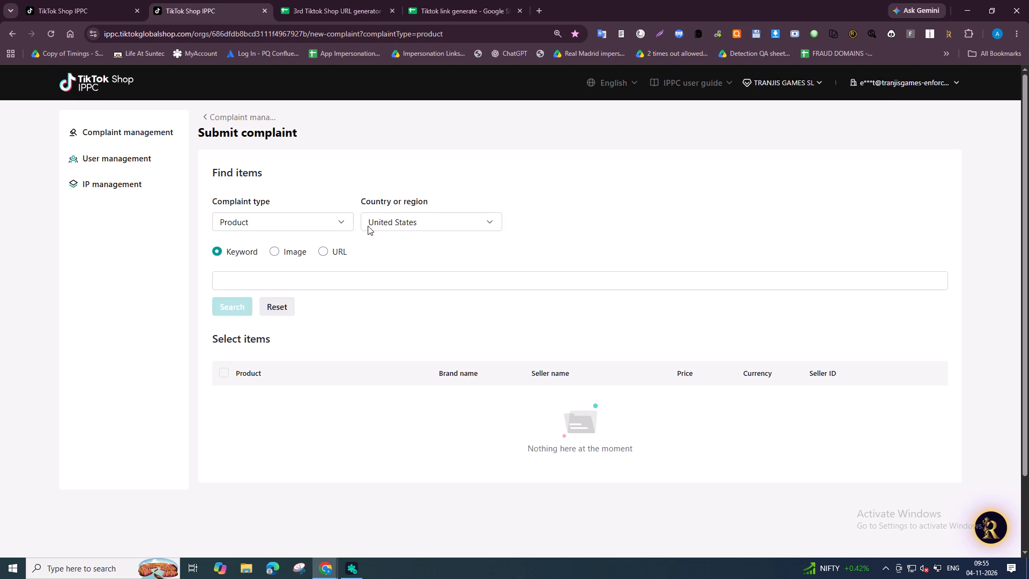
Search the complaint form by URL for the copied link with the country set to Singapore, and enlarge the found product's image.
{"action": "left_click", "coordinate": [368, 226]}
{"action": "type", "text": "sing"}
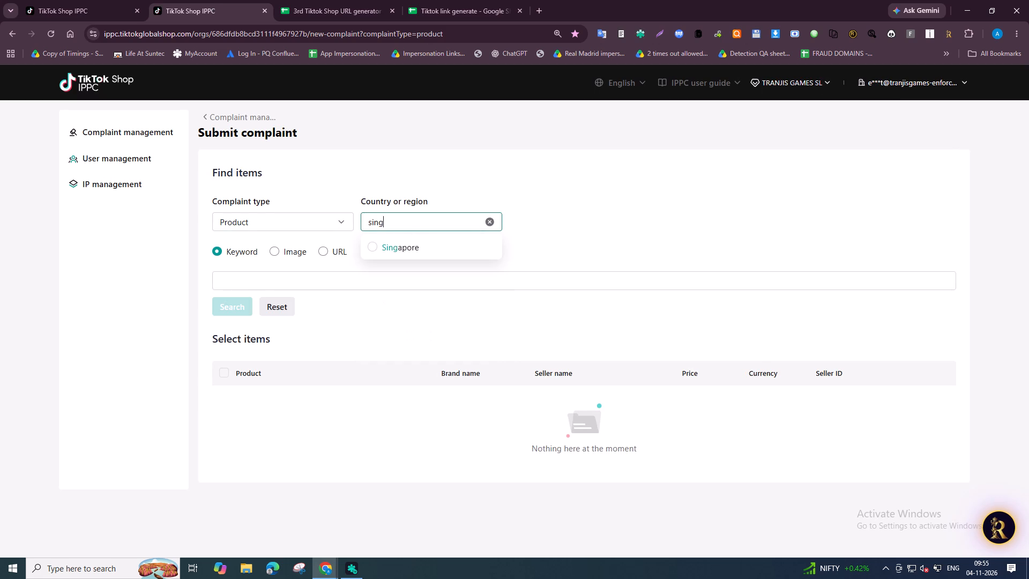
{"action": "left_click", "coordinate": [414, 254]}
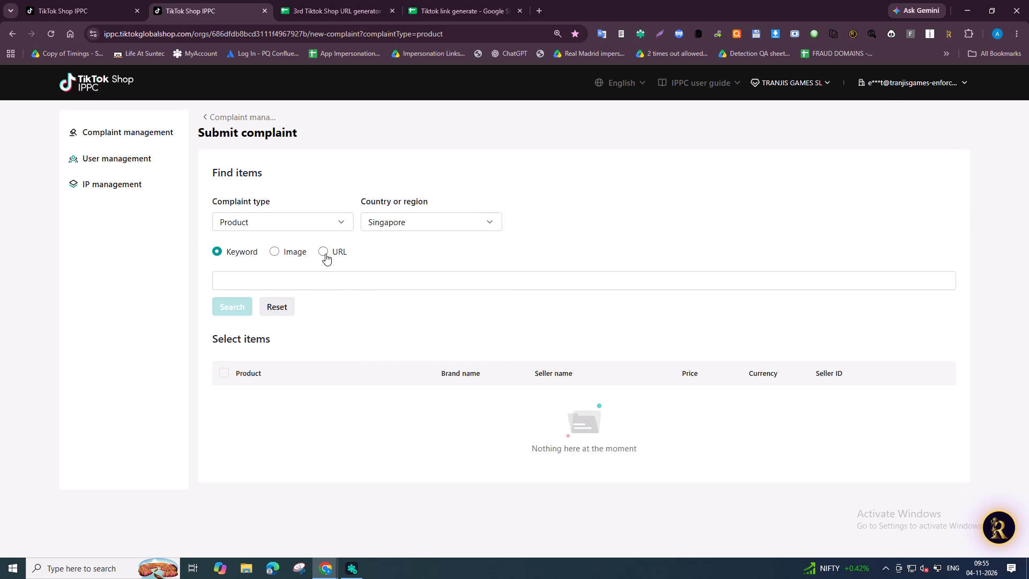
{"action": "left_click", "coordinate": [325, 254]}
{"action": "left_click", "coordinate": [319, 287]}
{"action": "key", "text": "ctrl+v"}
{"action": "left_click", "coordinate": [232, 387]}
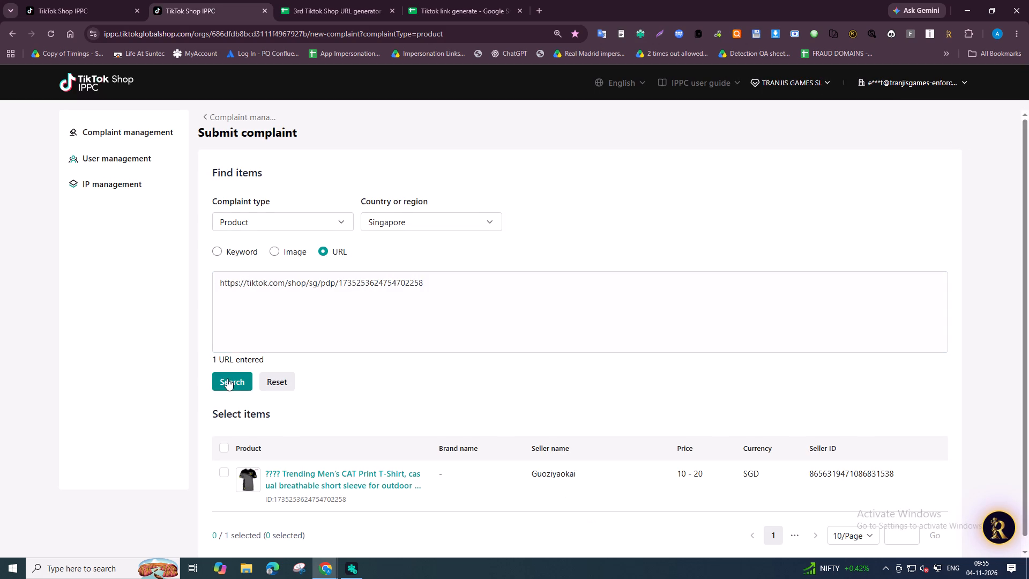
{"action": "left_click", "coordinate": [248, 491]}
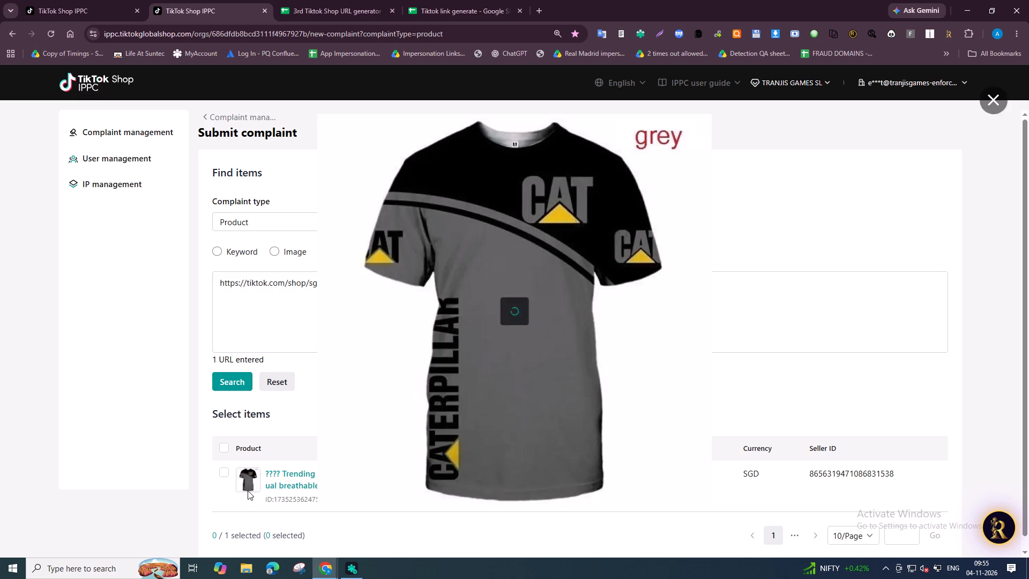
Open the Red Points New Incident page in the New Work window and place it just before the New Work sheet.
{"action": "key", "text": "alt+Tab"}
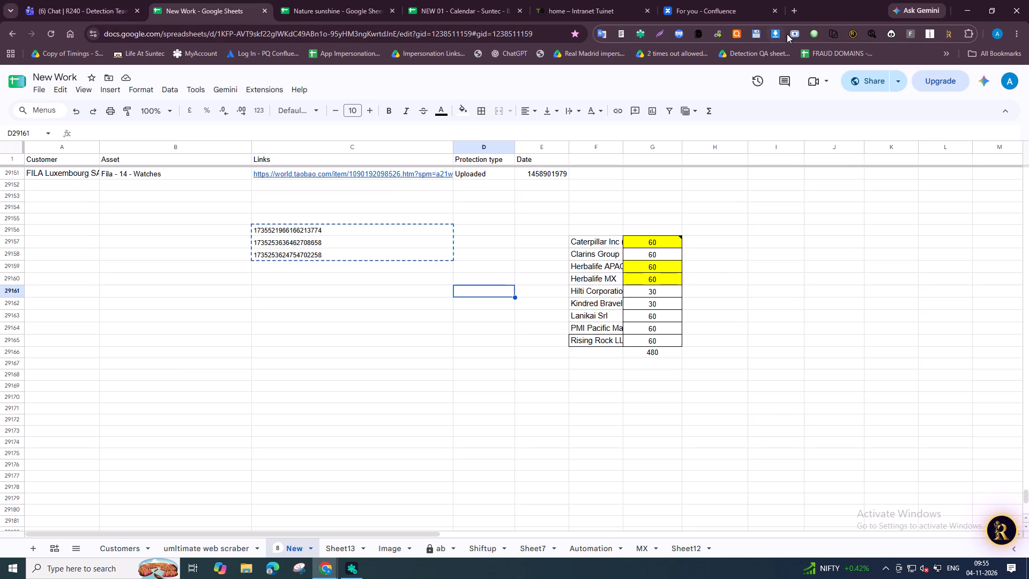
{"action": "left_click", "coordinate": [791, 10]}
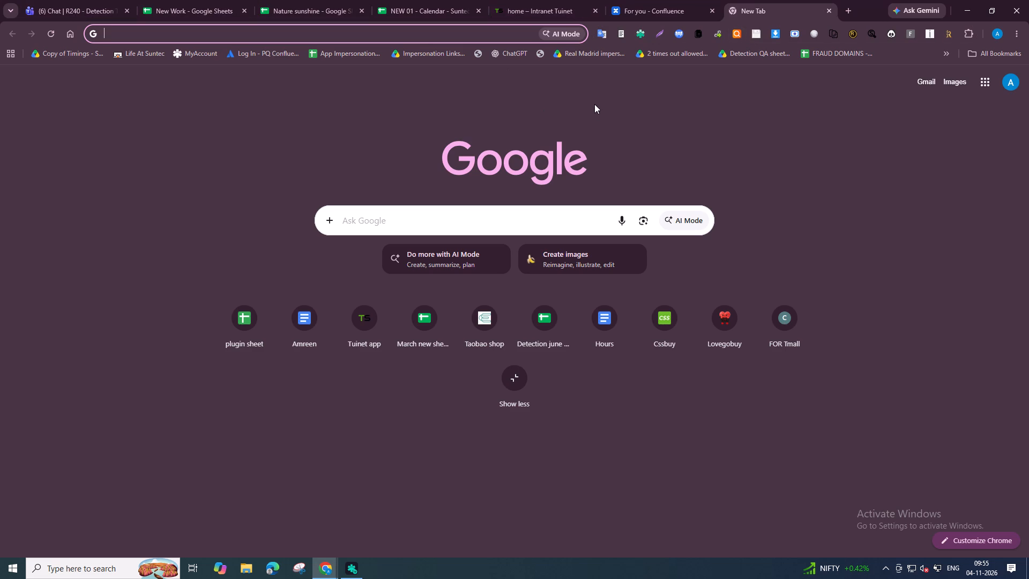
{"action": "type", "text": "fr"}
{"action": "key", "text": "Return"}
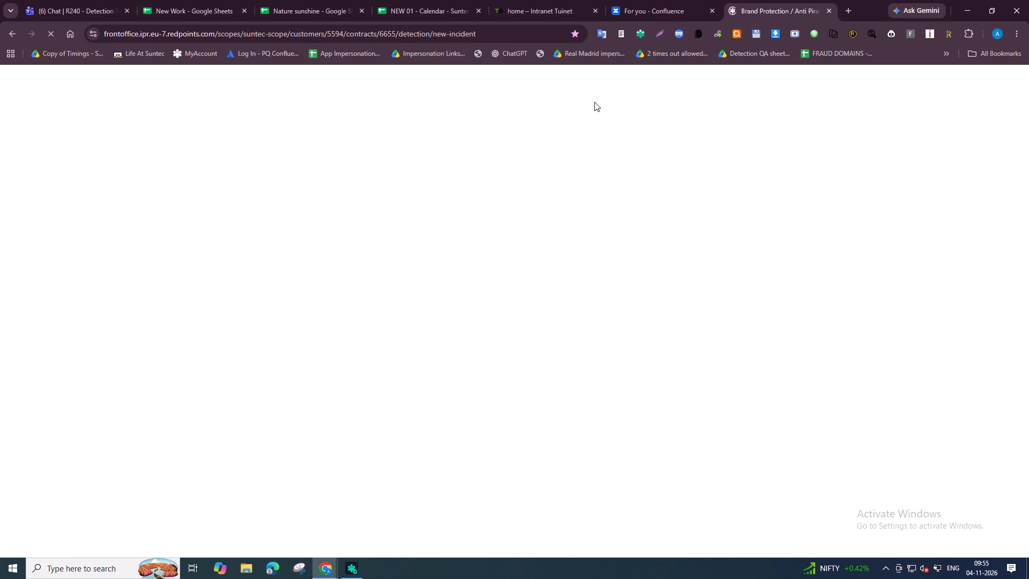
{"action": "left_click_drag", "start_coordinate": [791, 11], "coordinate": [222, 3]}
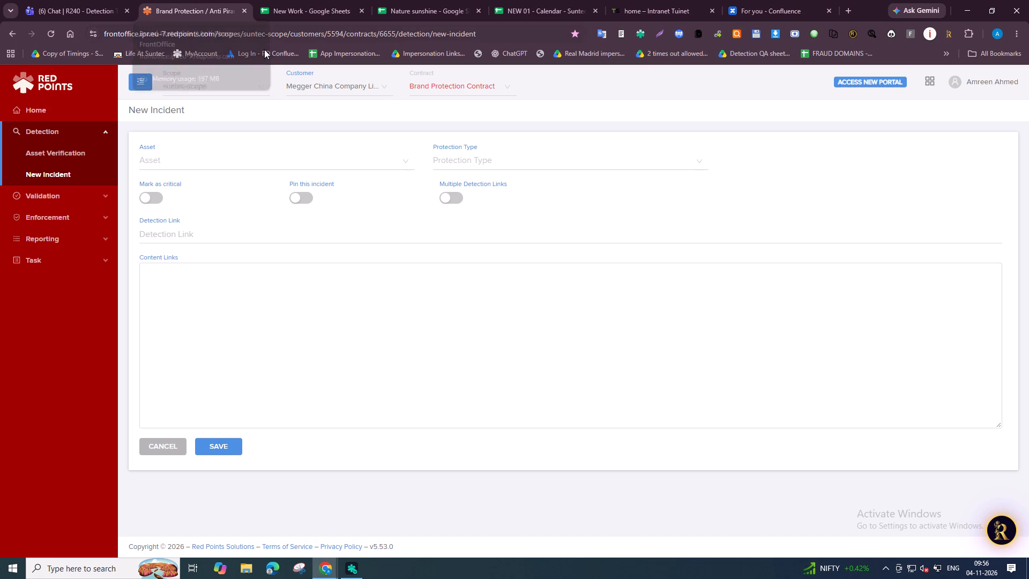
Set the new incident's customer to Caterpillar Inc.
{"action": "left_click", "coordinate": [344, 83]}
{"action": "key", "text": "alt+Tab"}
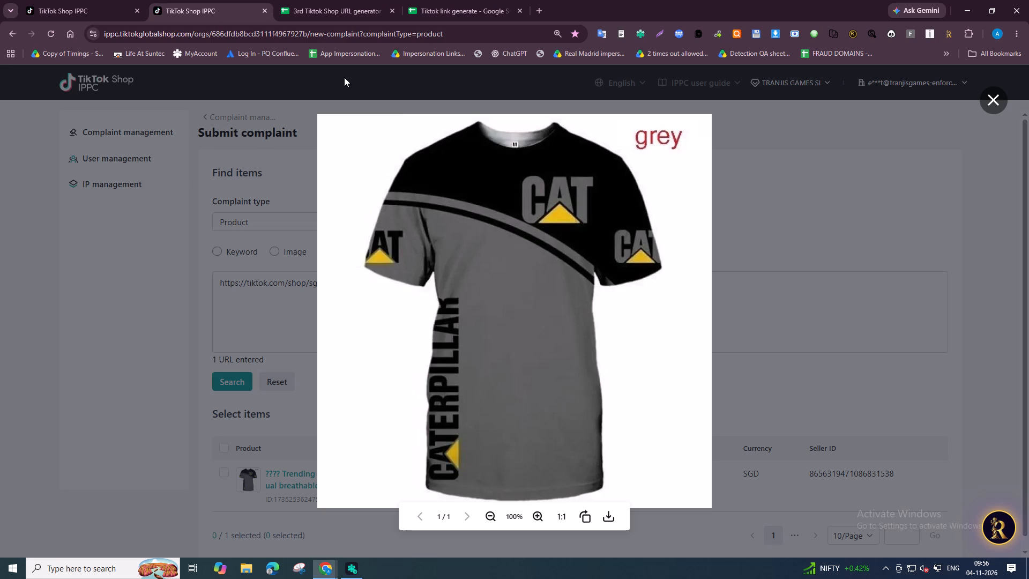
{"action": "key", "text": "alt+Tab"}
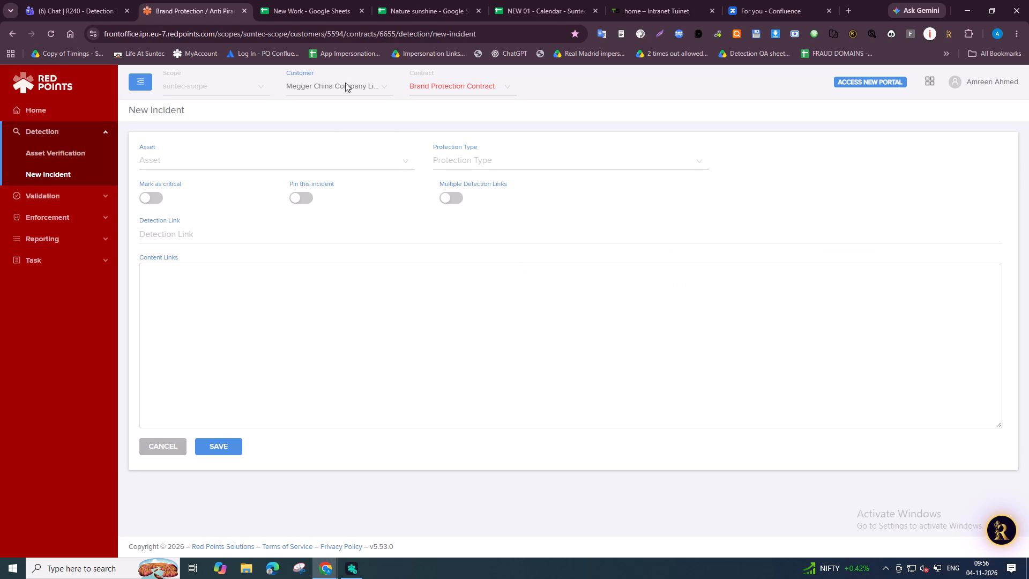
{"action": "left_click", "coordinate": [346, 88]}
{"action": "type", "text": "cate"}
{"action": "key", "text": "r"}
{"action": "left_click", "coordinate": [333, 141]}
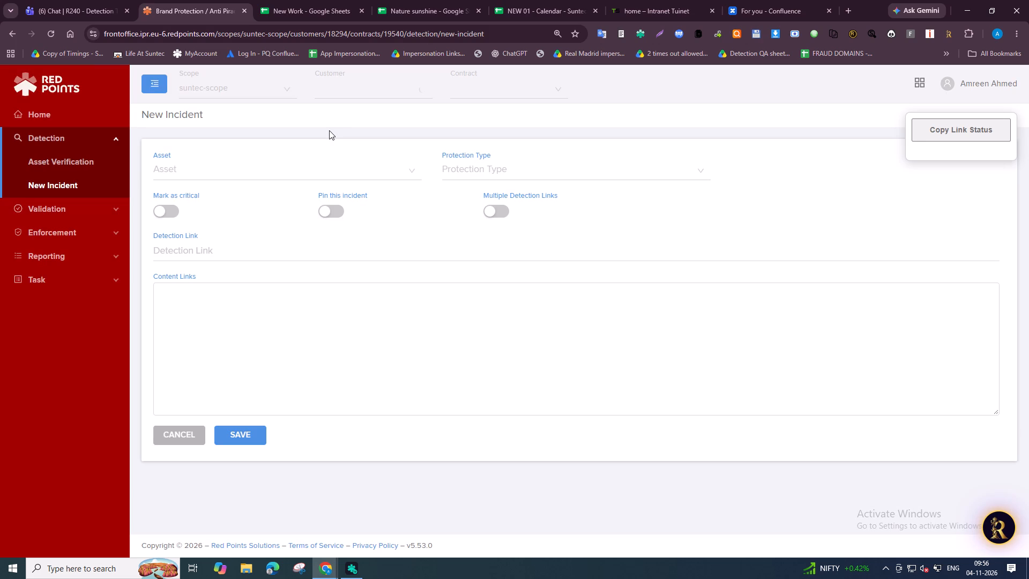
Set the asset to Caterpillar - 25 - T-Shirts and the protection type to Product counterfeit, and enable multiple detection links.
{"action": "left_click_drag", "start_coordinate": [300, 164], "coordinate": [275, 209]}
{"action": "type", "text": "shir"}
{"action": "left_click", "coordinate": [238, 211]}
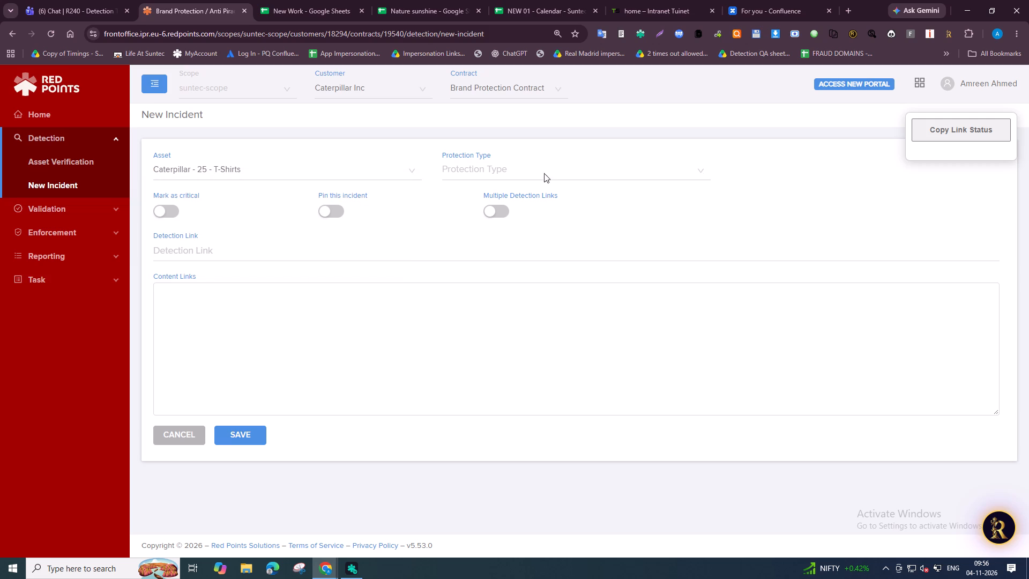
{"action": "left_click", "coordinate": [544, 173]}
{"action": "left_click", "coordinate": [514, 254]}
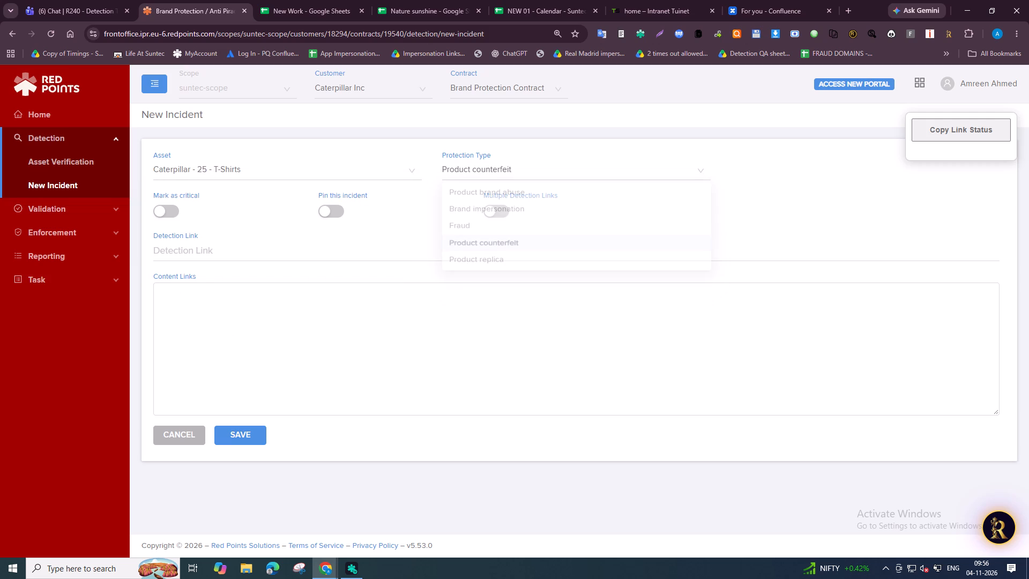
{"action": "left_click", "coordinate": [498, 211]}
{"action": "left_click", "coordinate": [489, 286]}
Copy the Singapore product URL from the TikTok Shop complaint form into the incident's detection links.
{"action": "key", "text": "alt+Tab"}
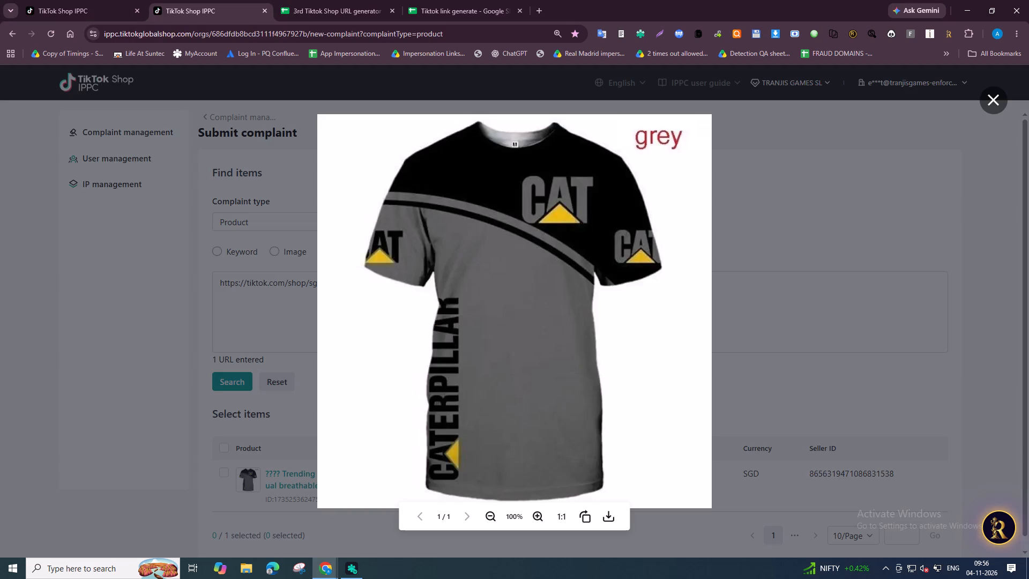
{"action": "left_click", "coordinate": [74, 286]}
{"action": "left_click", "coordinate": [279, 295]}
{"action": "key", "text": "ctrl+a"}
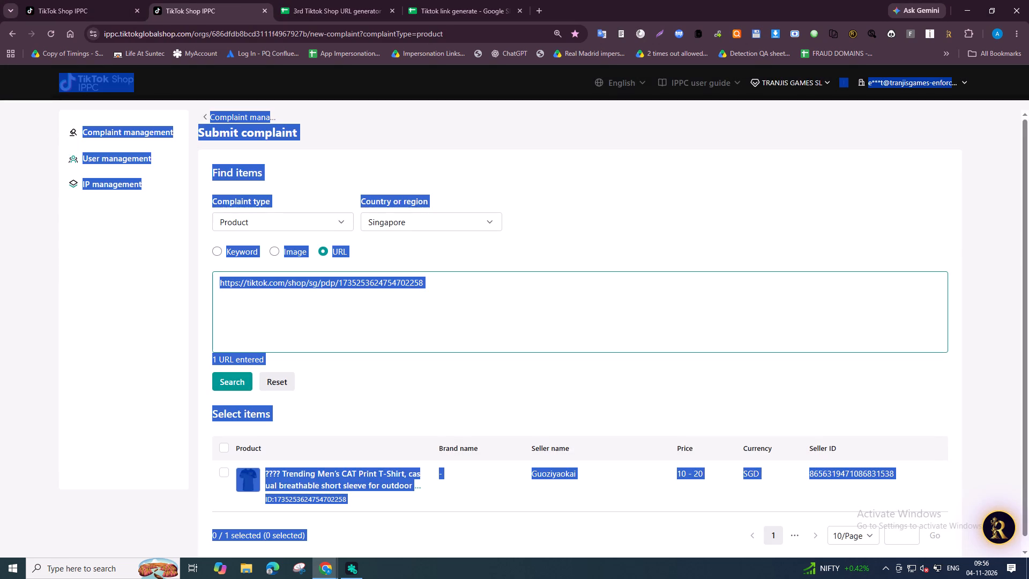
{"action": "left_click", "coordinate": [637, 313]}
{"action": "key", "text": "ctrl+a"}
{"action": "key", "text": "ctrl+c"}
{"action": "key", "text": "ctrl+c"}
{"action": "key", "text": "ctrl+c"}
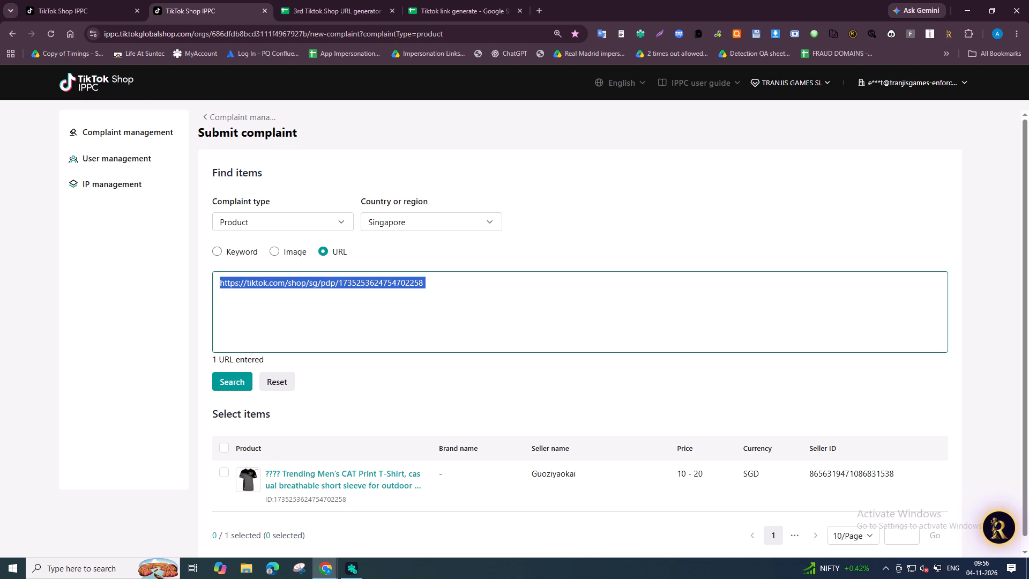
{"action": "key", "text": "alt+Tab"}
{"action": "left_click", "coordinate": [474, 296]}
{"action": "key", "text": "ctrl+v"}
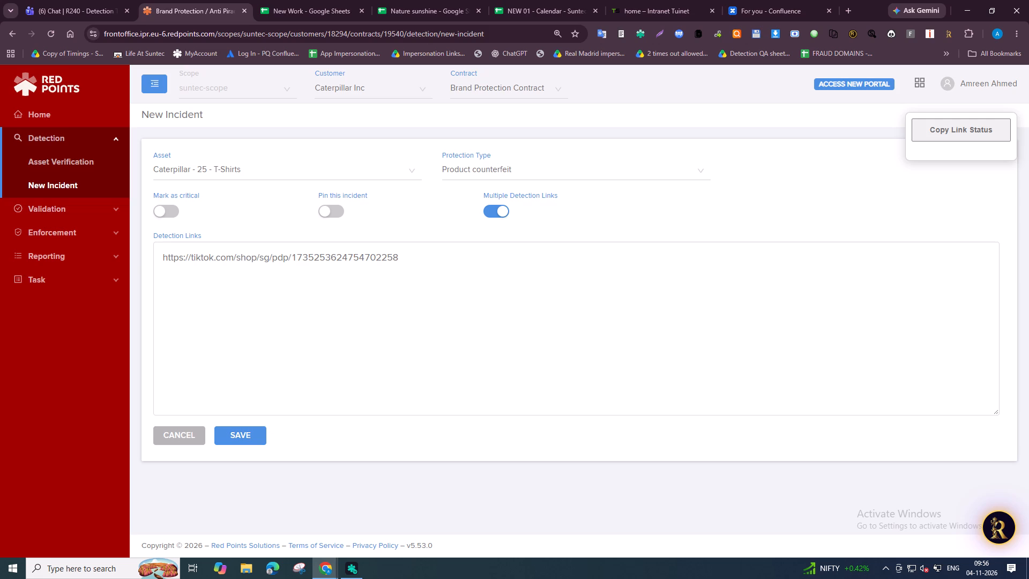
Save the Caterpillar incident after a last check of the product listing, and copy its link status.
{"action": "key", "text": "alt+Tab"}
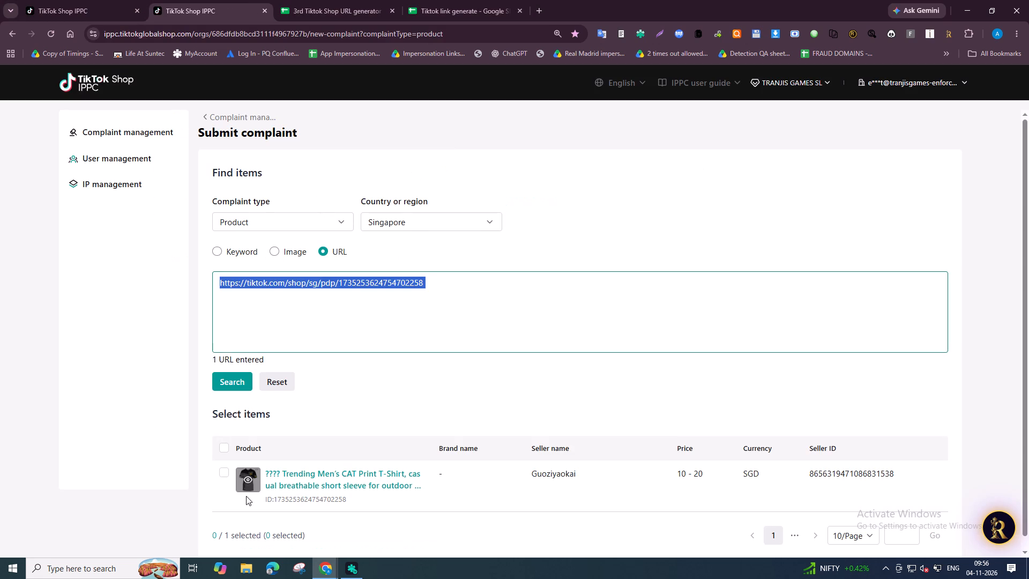
{"action": "key", "text": "alt+Tab"}
{"action": "left_click", "coordinate": [244, 440]}
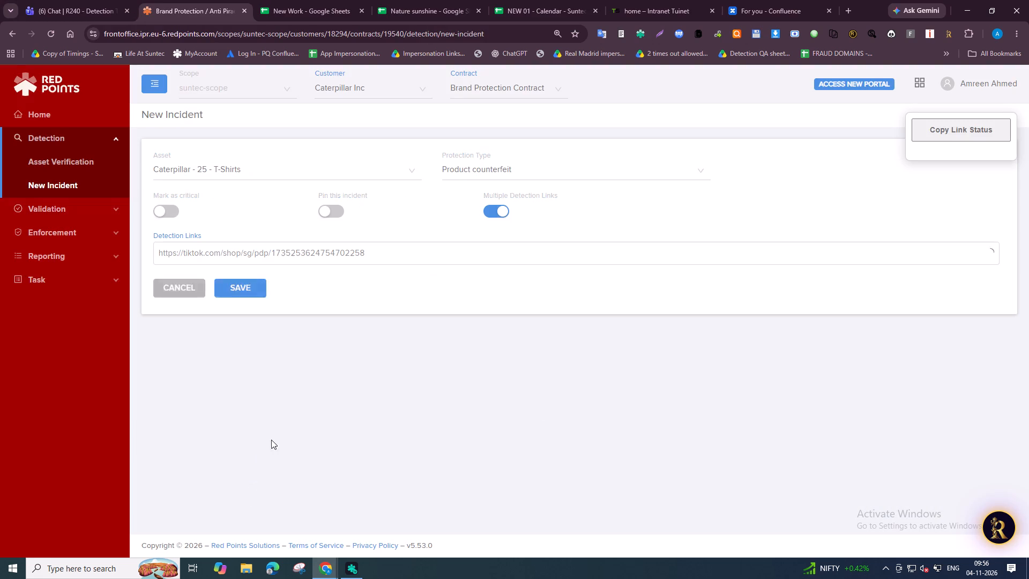
{"action": "left_click", "coordinate": [949, 133]}
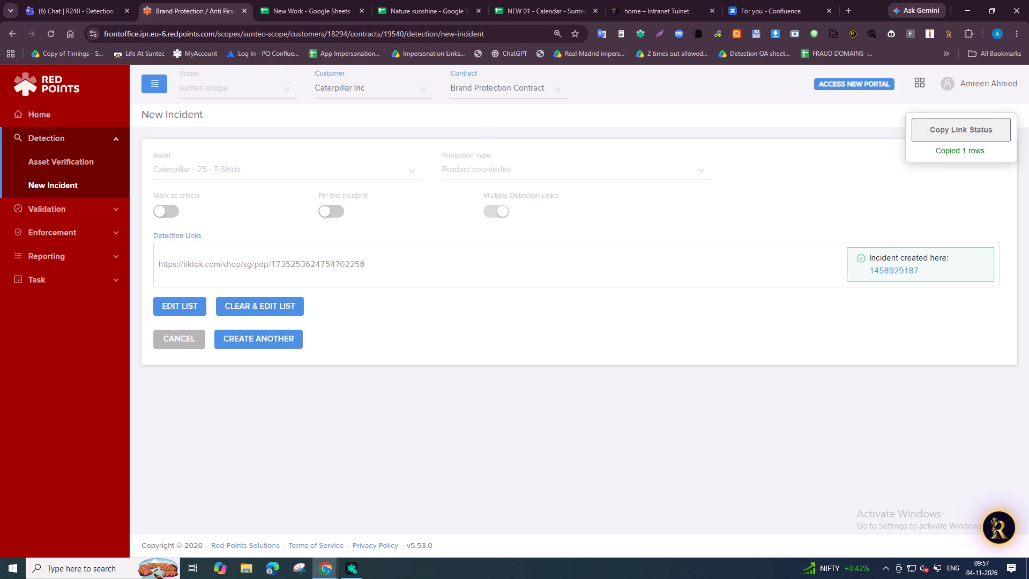
Clear the leftover product IDs from the Links column of the New Work sheet.
{"action": "left_click", "coordinate": [361, 0]}
{"action": "left_click_drag", "start_coordinate": [320, 217], "coordinate": [315, 300]}
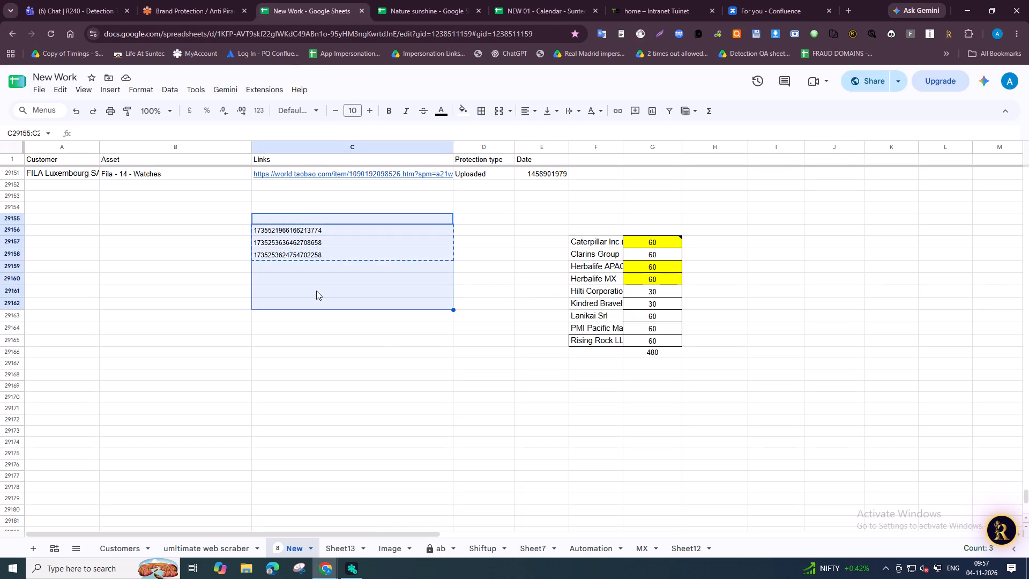
{"action": "key", "text": "Delete"}
Paste the copied link status into the Links column at row 29153, leaving a blank row below the Fila entry.
{"action": "left_click", "coordinate": [331, 250]}
{"action": "key", "text": "ctrl+Up"}
{"action": "key", "text": "Down"}
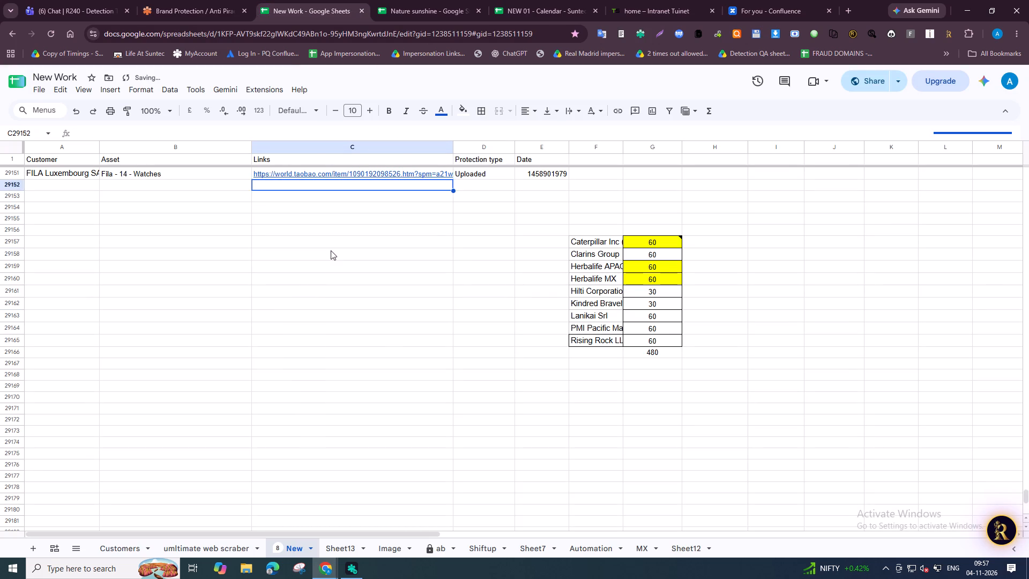
{"action": "key", "text": "Down"}
{"action": "key", "text": "ctrl+v"}
{"action": "key", "text": "Down"}
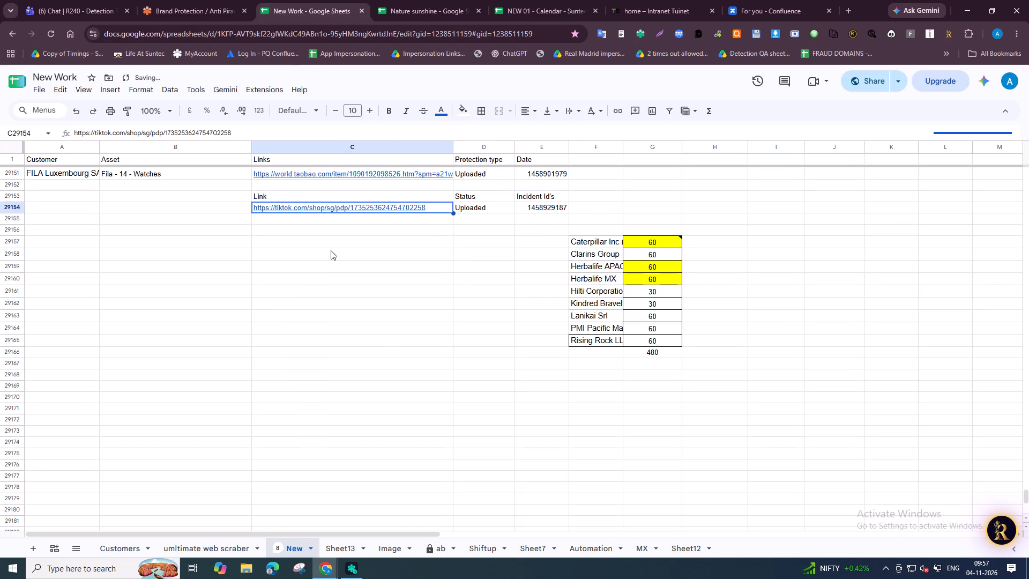
Move the customer time table, from Caterpillar Inc down to its total, to start at cell G29154.
{"action": "left_click", "coordinate": [600, 248]}
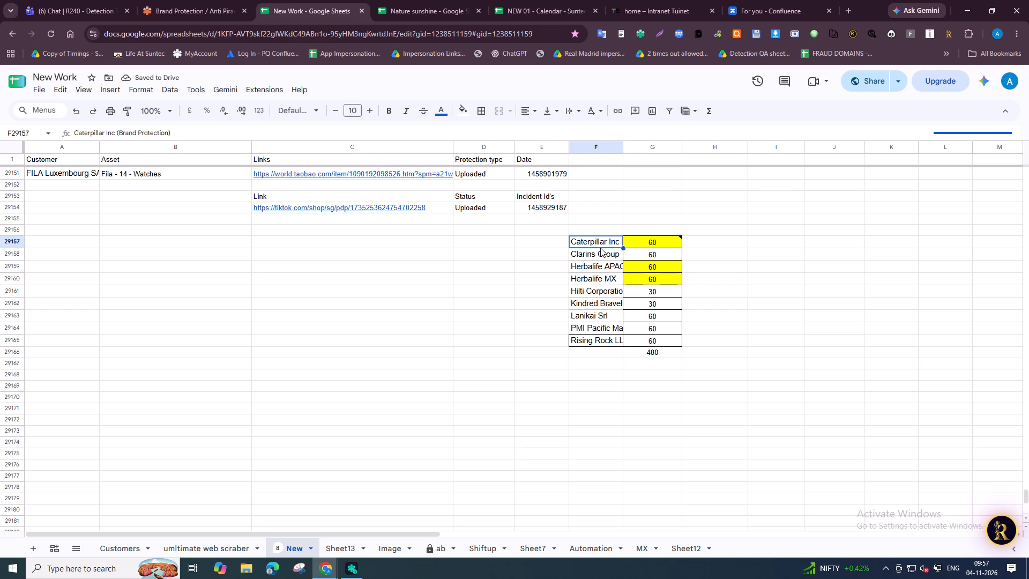
{"action": "left_click", "coordinate": [650, 355], "text": "shift"}
{"action": "key", "text": "ctrl+x"}
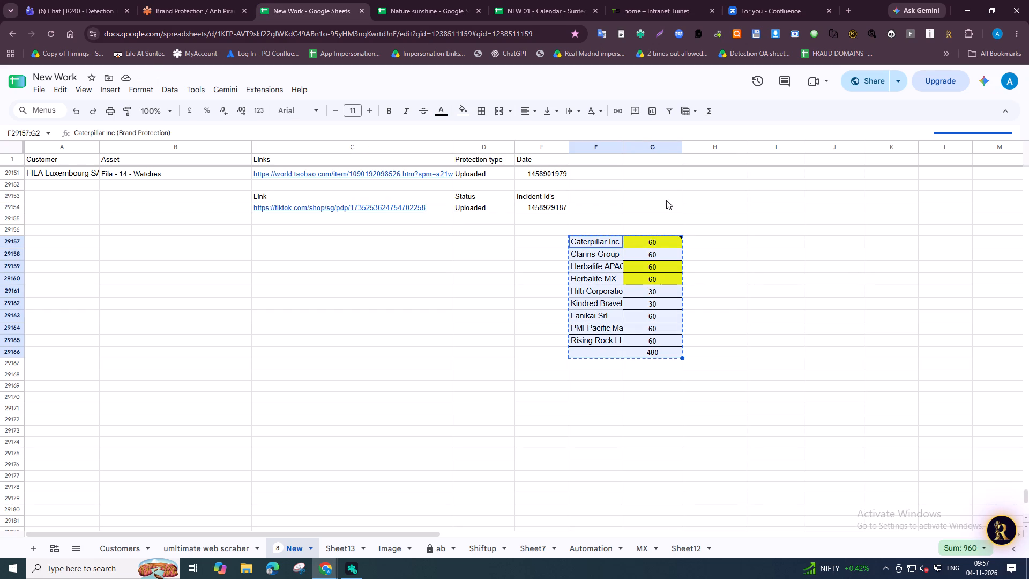
{"action": "left_click", "coordinate": [670, 203]}
{"action": "key", "text": "ctrl+v"}
Copy Caterpillar Inc (Brand Protection) from the time table into the Customer column of row 29154.
{"action": "left_click", "coordinate": [656, 209]}
{"action": "key", "text": "ctrl+c"}
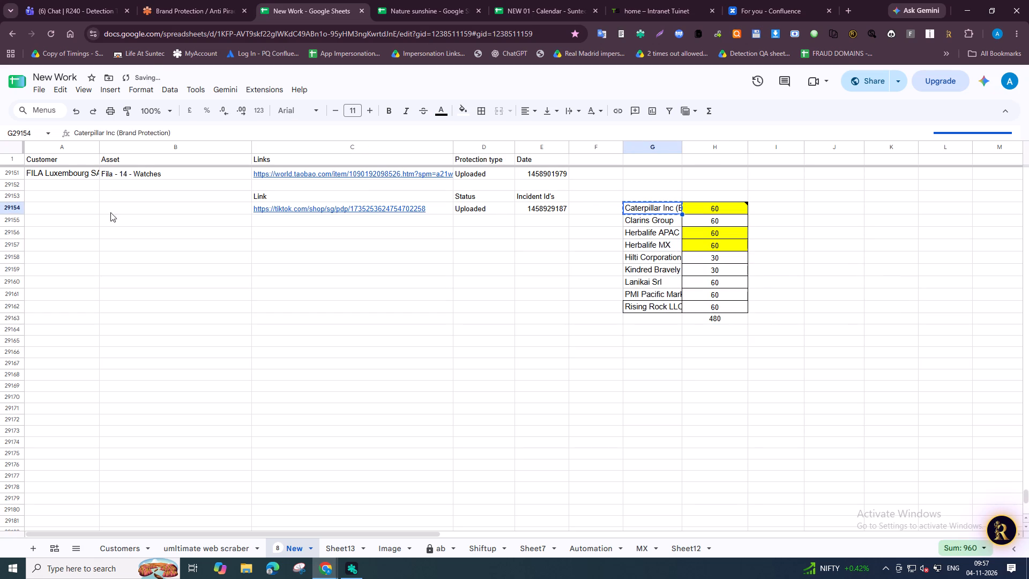
{"action": "left_click", "coordinate": [81, 206]}
{"action": "key", "text": "ctrl+v"}
{"action": "left_click", "coordinate": [146, 251]}
Copy the asset name Caterpillar - 25 - T-Shirts from the incident page into the Asset column of row 29154.
{"action": "left_click", "coordinate": [180, 0]}
{"action": "scroll", "coordinate": [207, 122], "scroll_direction": "up", "scroll_amount": 3}
{"action": "left_click", "coordinate": [212, 170], "text": "alt"}
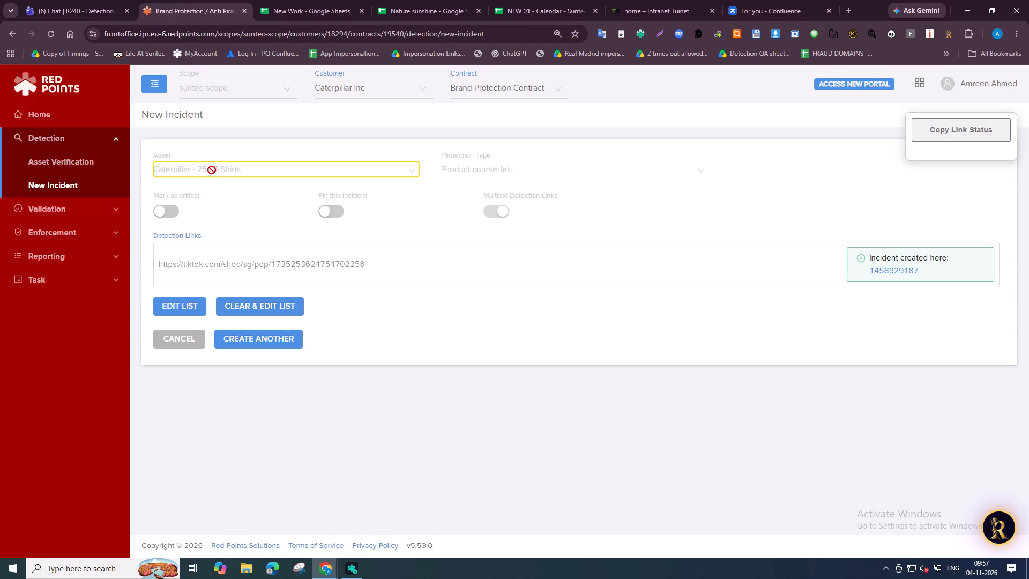
{"action": "left_click", "coordinate": [318, 0]}
{"action": "left_click", "coordinate": [230, 209]}
{"action": "key", "text": "ctrl+v"}
Delete the pasted Link, Status and Incident Id's headings above the Caterpillar entry.
{"action": "left_click", "coordinate": [285, 203]}
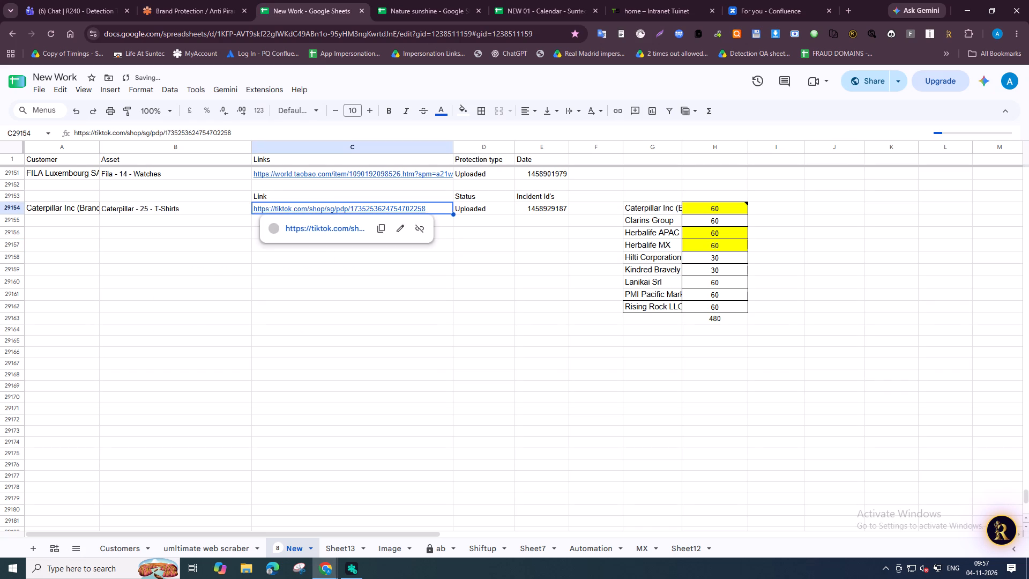
{"action": "key", "text": "Up"}
{"action": "key", "text": "ctrl+shift+Right"}
{"action": "key", "text": "Delete"}
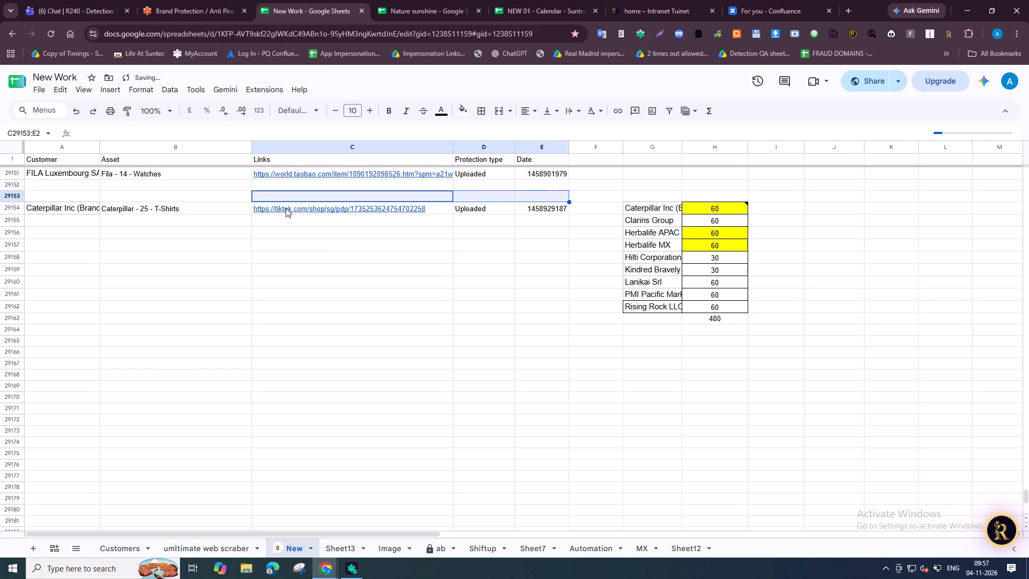
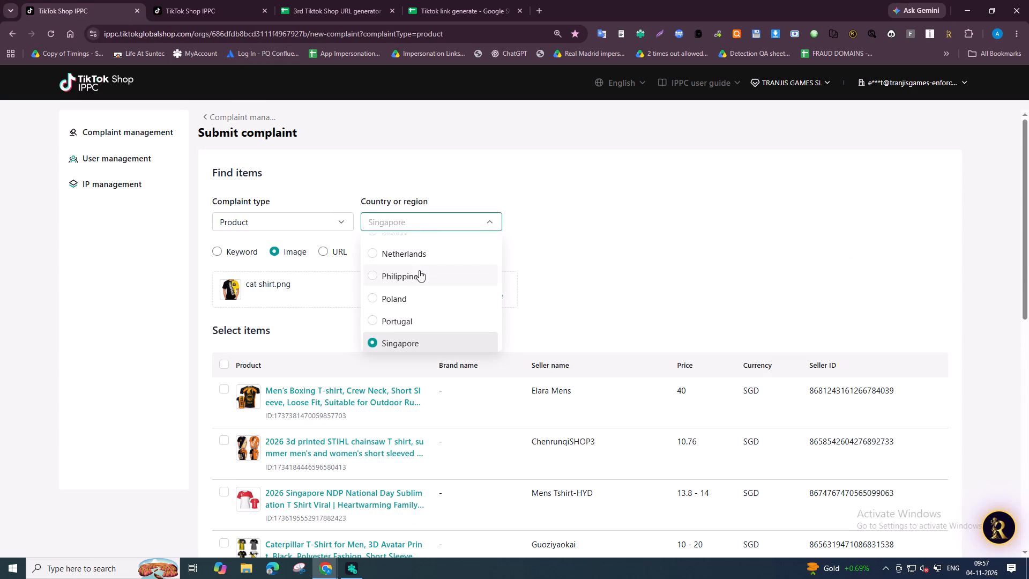
Set the complaint's region to Philippines and rerun the image search by removing and re-uploading cat shirt.png.
{"action": "left_click", "coordinate": [418, 273]}
{"action": "left_click", "coordinate": [690, 350]}
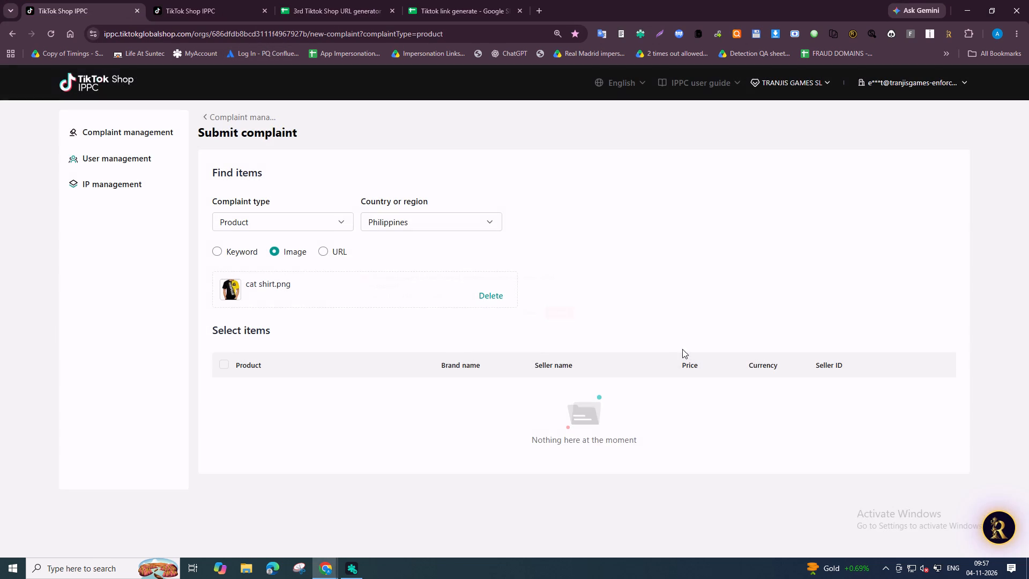
{"action": "left_click", "coordinate": [497, 296]}
{"action": "left_click", "coordinate": [262, 284]}
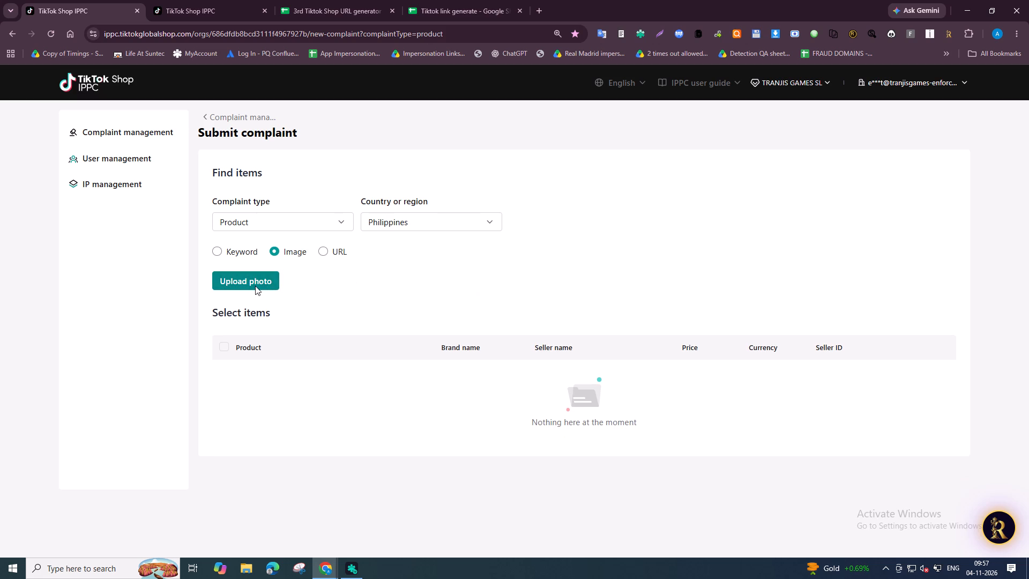
{"action": "left_click", "coordinate": [193, 195]}
{"action": "scroll", "coordinate": [195, 198], "scroll_direction": "down", "scroll_amount": 6}
{"action": "left_click", "coordinate": [117, 174]}
{"action": "left_click", "coordinate": [262, 244]}
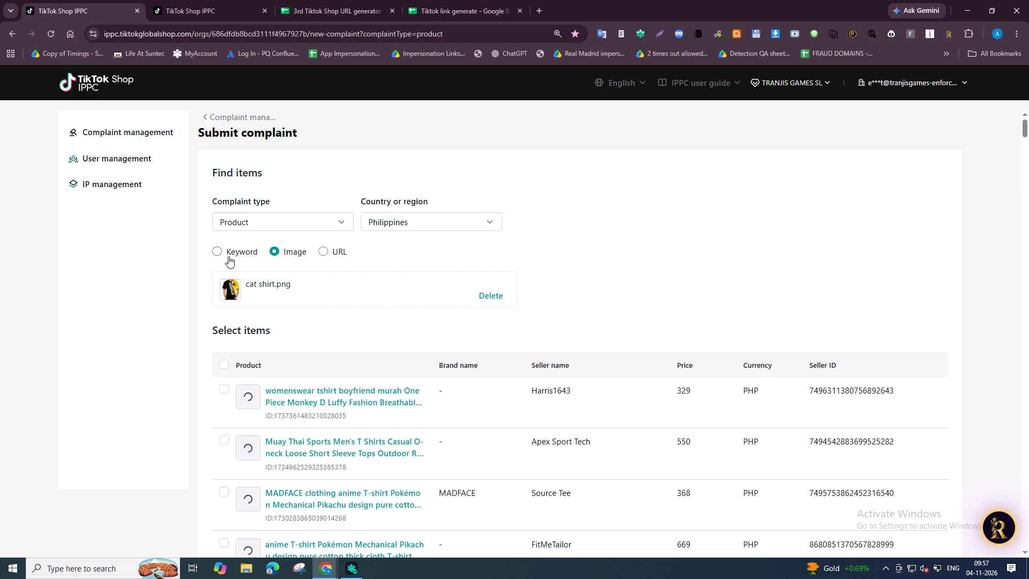
Examine the Philippines product results and their photos for shirts carrying Caterpillar branding.
{"action": "scroll", "coordinate": [381, 363], "scroll_direction": "down", "scroll_amount": 5}
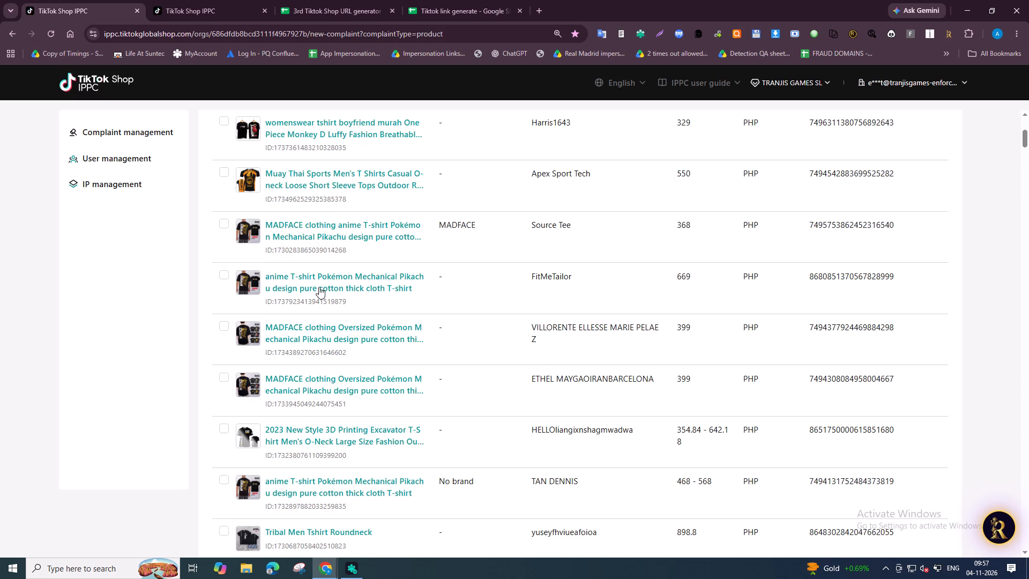
{"action": "left_click", "coordinate": [240, 226]}
{"action": "left_click", "coordinate": [162, 241]}
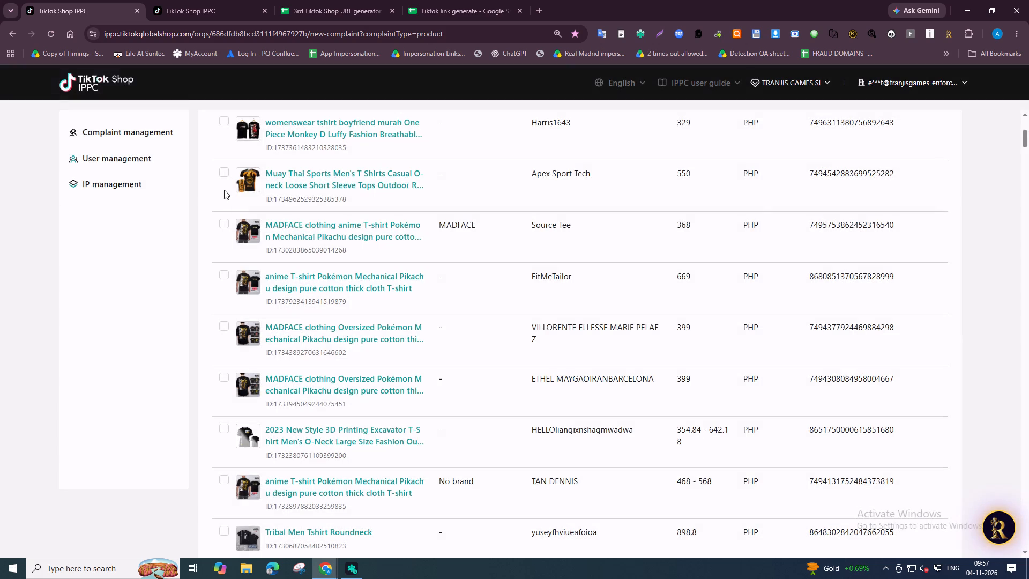
{"action": "left_click", "coordinate": [244, 178]}
{"action": "left_click", "coordinate": [164, 212]}
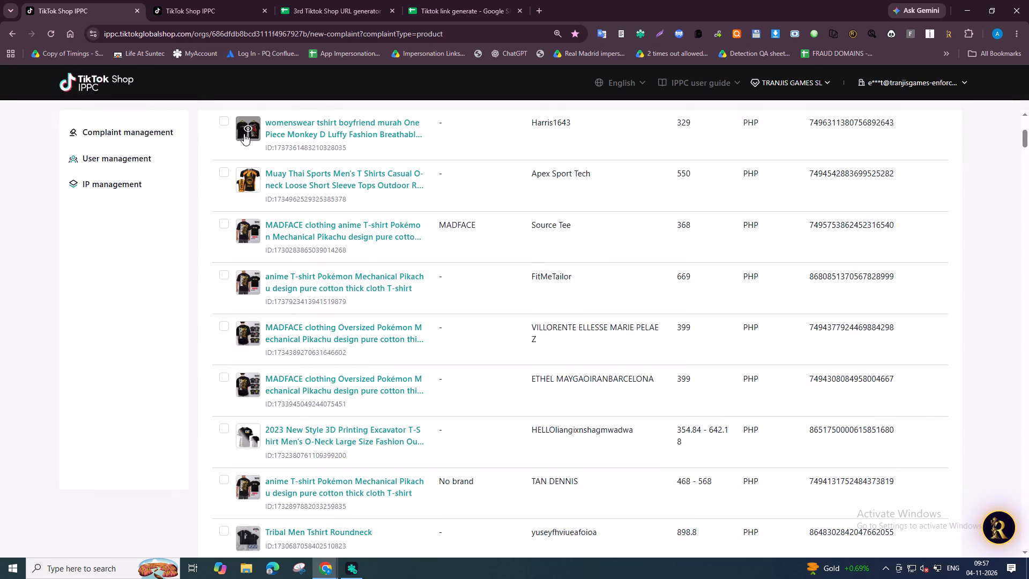
{"action": "left_click", "coordinate": [244, 133]}
{"action": "left_click", "coordinate": [193, 190]}
{"action": "left_click", "coordinate": [250, 438]}
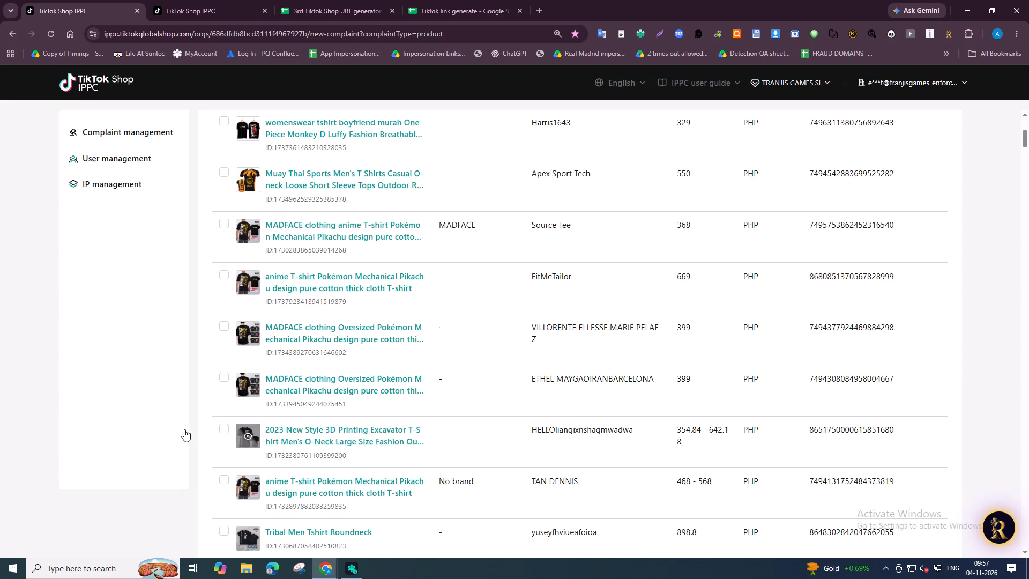
{"action": "left_click", "coordinate": [184, 414]}
{"action": "scroll", "coordinate": [344, 391], "scroll_direction": "down", "scroll_amount": 5}
{"action": "scroll", "coordinate": [420, 410], "scroll_direction": "down", "scroll_amount": 6}
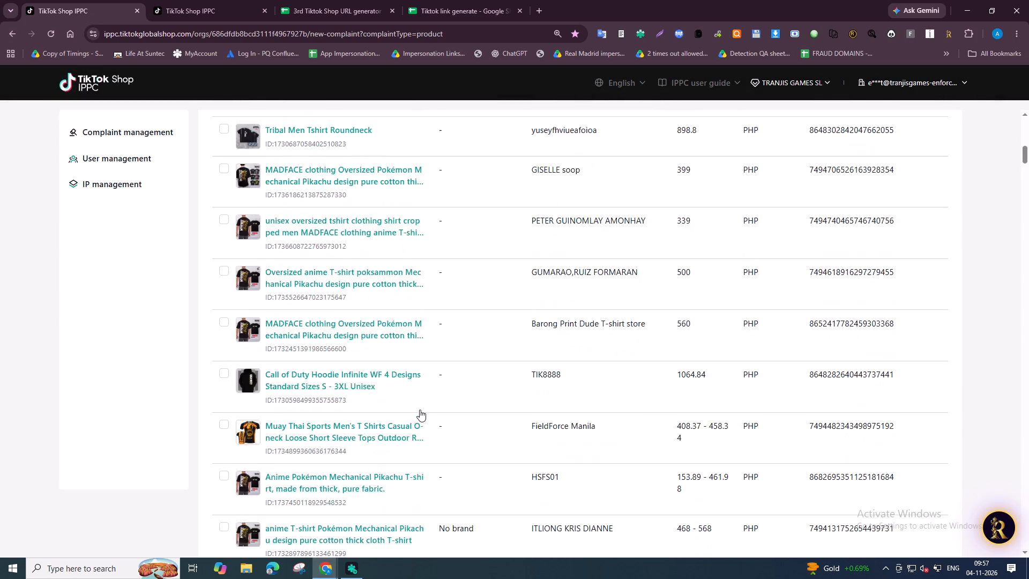
{"action": "scroll", "coordinate": [420, 409], "scroll_direction": "down", "scroll_amount": 14}
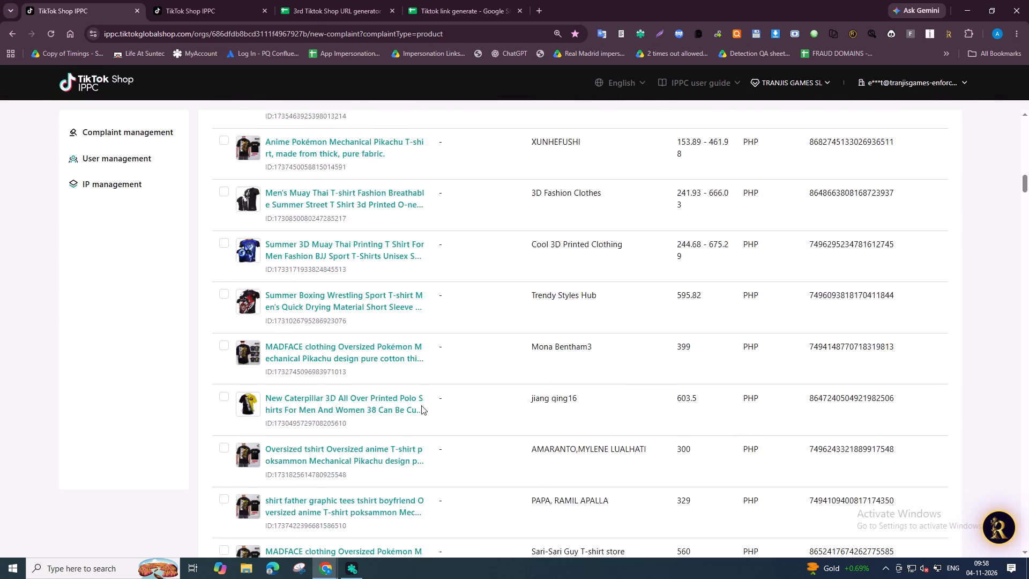
{"action": "scroll", "coordinate": [421, 405], "scroll_direction": "down", "scroll_amount": 20}
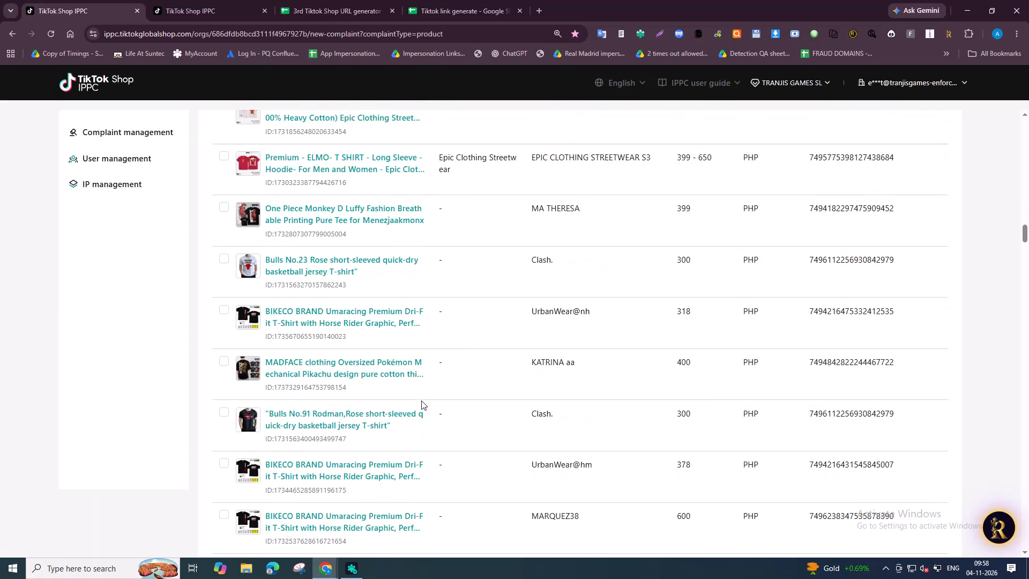
{"action": "scroll", "coordinate": [421, 400], "scroll_direction": "down", "scroll_amount": 15}
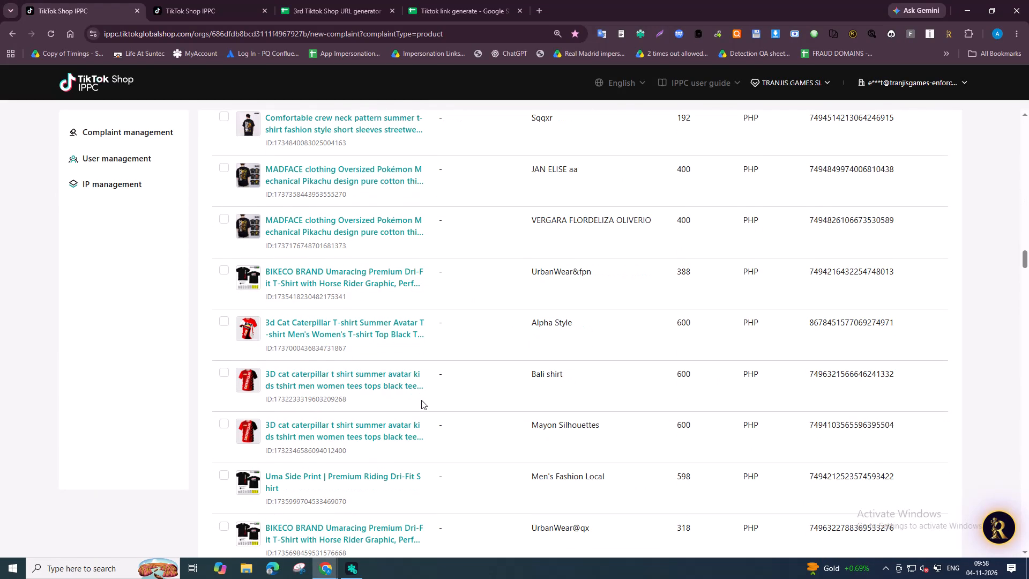
{"action": "key", "text": "ctrl+f"}
{"action": "type", "text": "cater"}
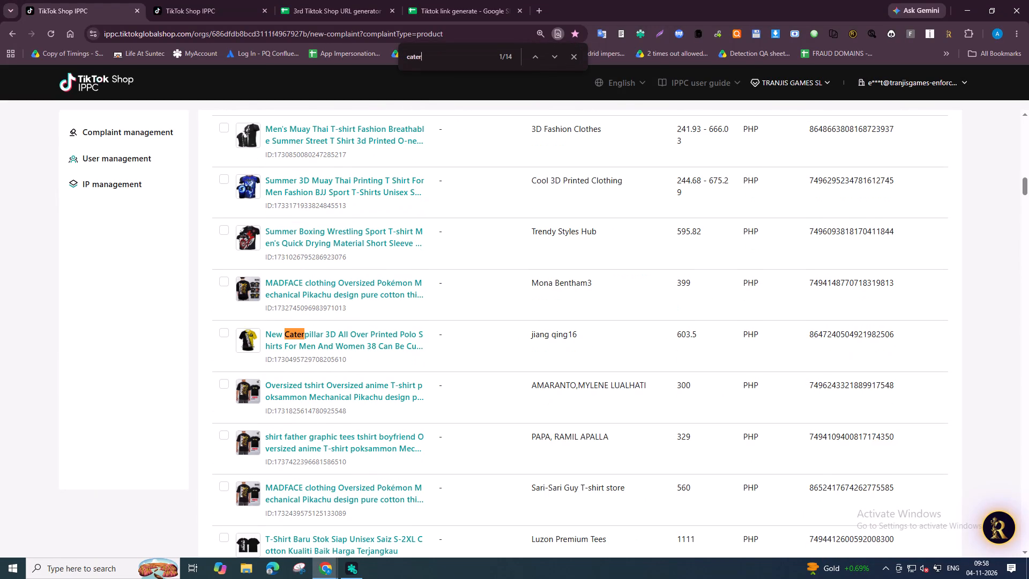
{"action": "double_click", "coordinate": [309, 360]}
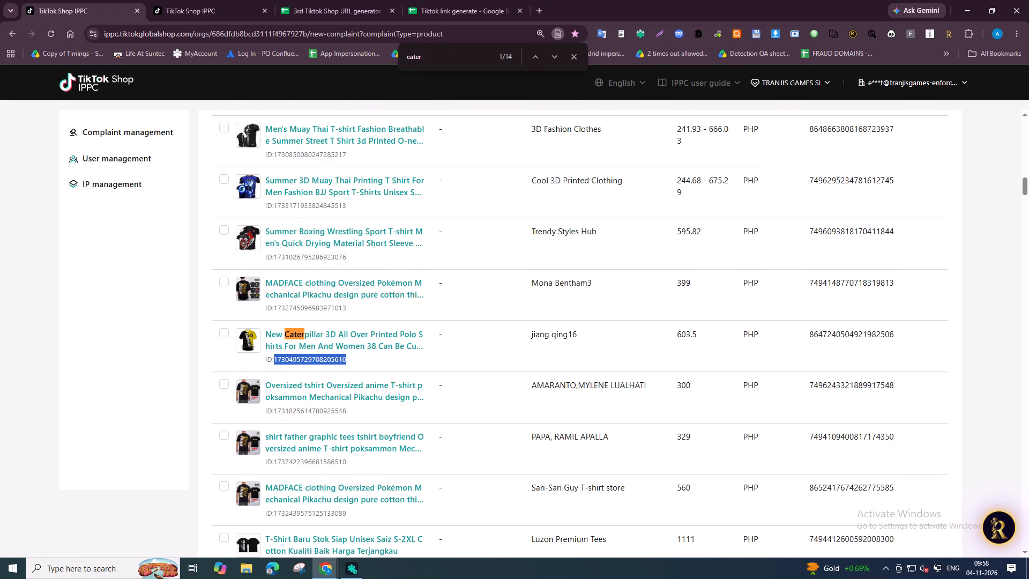
{"action": "key", "text": "ctrl+c"}
{"action": "key", "text": "ctrl+c"}
{"action": "key", "text": "alt+Tab"}
{"action": "left_click", "coordinate": [329, 340]}
{"action": "key", "text": "ctrl+v"}
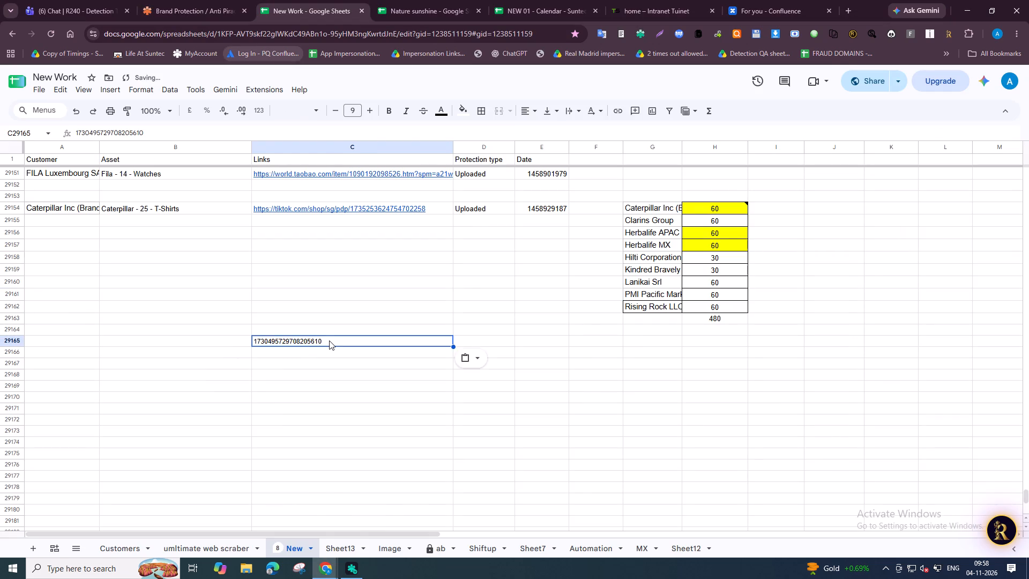
{"action": "key", "text": "alt+Tab"}
{"action": "left_click", "coordinate": [553, 53]}
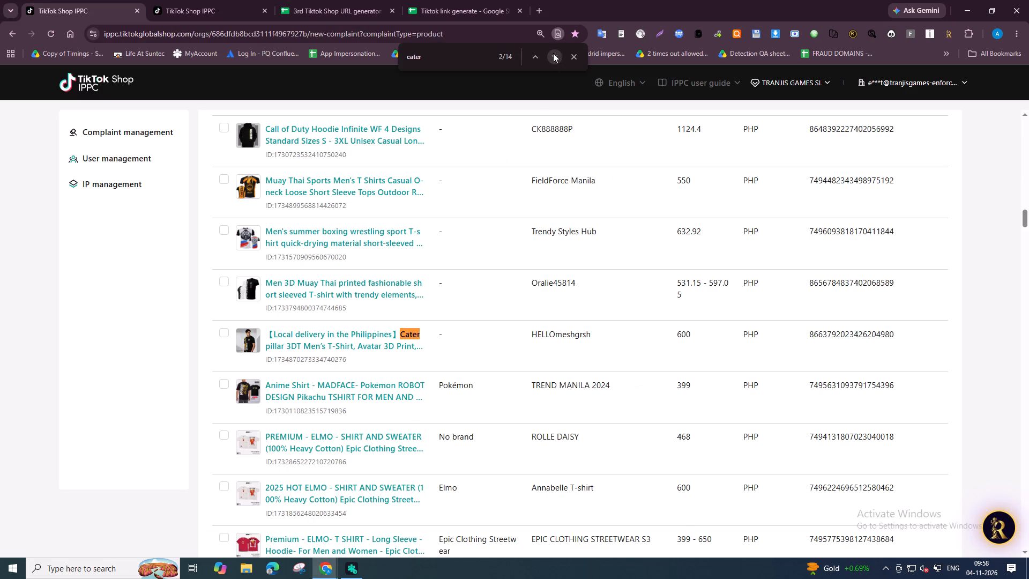
{"action": "left_click", "coordinate": [249, 348]}
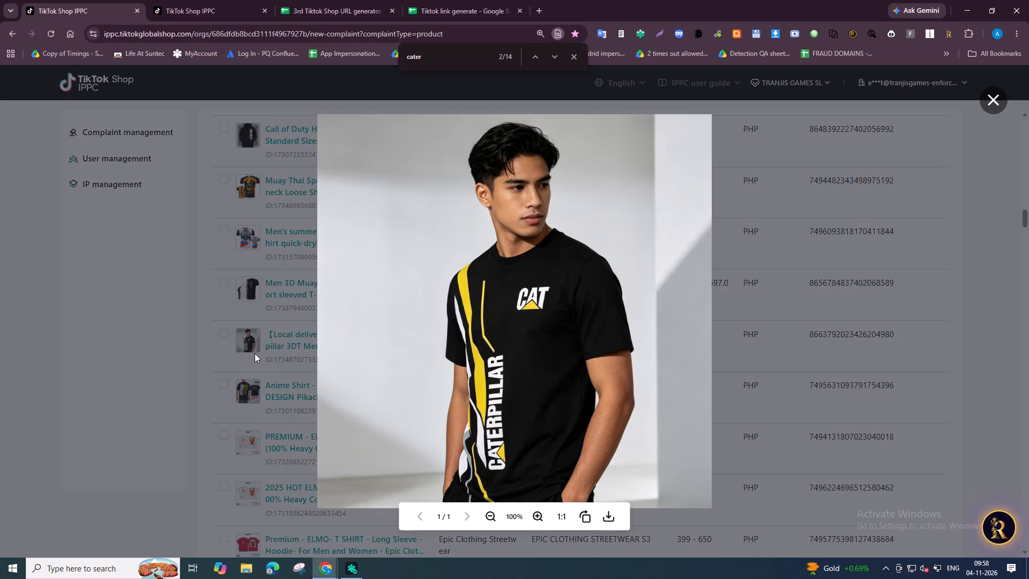
{"action": "left_click", "coordinate": [255, 353]}
{"action": "double_click", "coordinate": [310, 353]}
{"action": "key", "text": "ctrl+c"}
{"action": "key", "text": "alt+Tab"}
{"action": "left_click", "coordinate": [334, 350]}
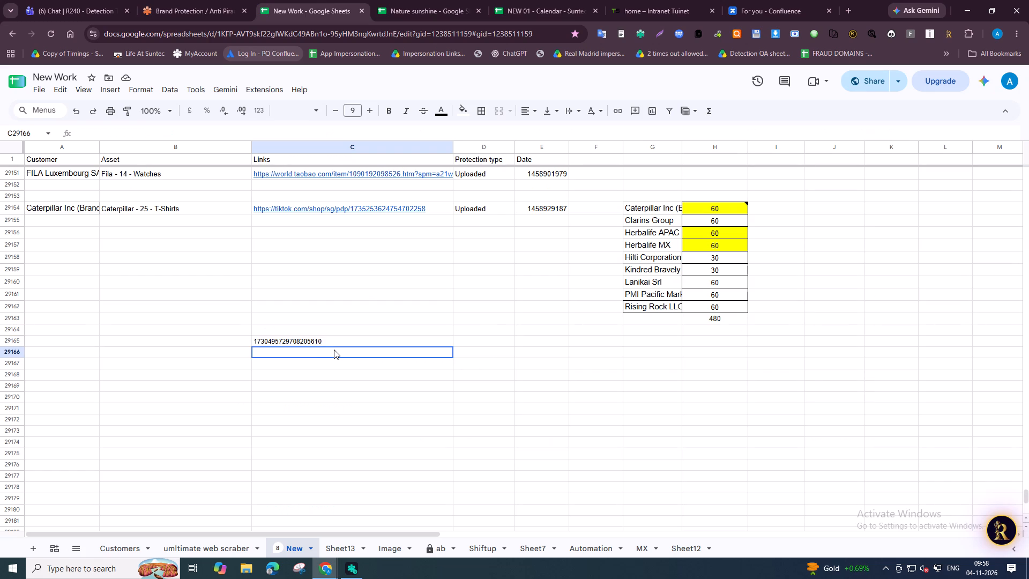
{"action": "key", "text": "ctrl+v"}
{"action": "key", "text": "alt+Tab"}
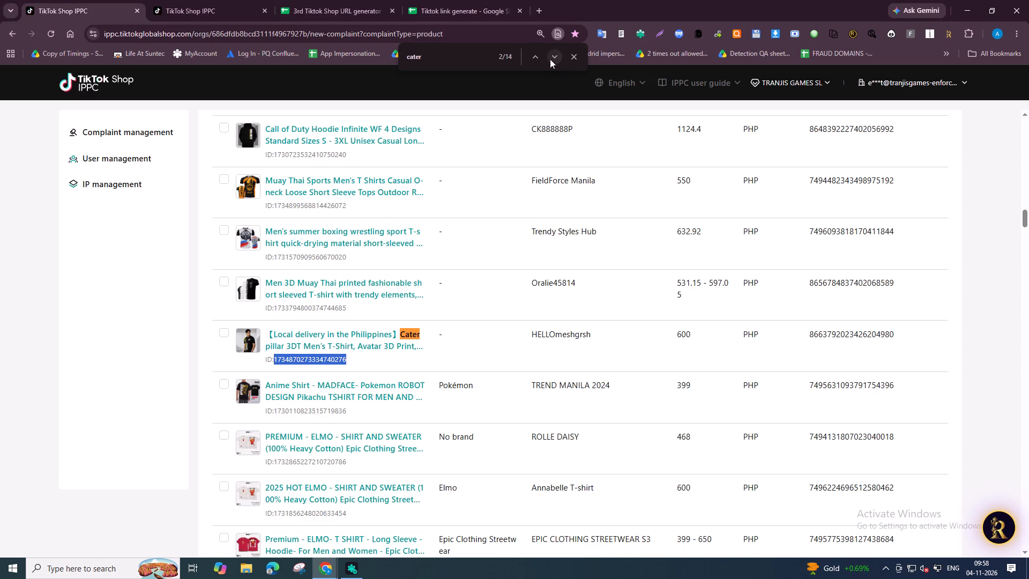
{"action": "left_click", "coordinate": [551, 56]}
{"action": "left_click", "coordinate": [308, 354]}
{"action": "double_click", "coordinate": [309, 355]}
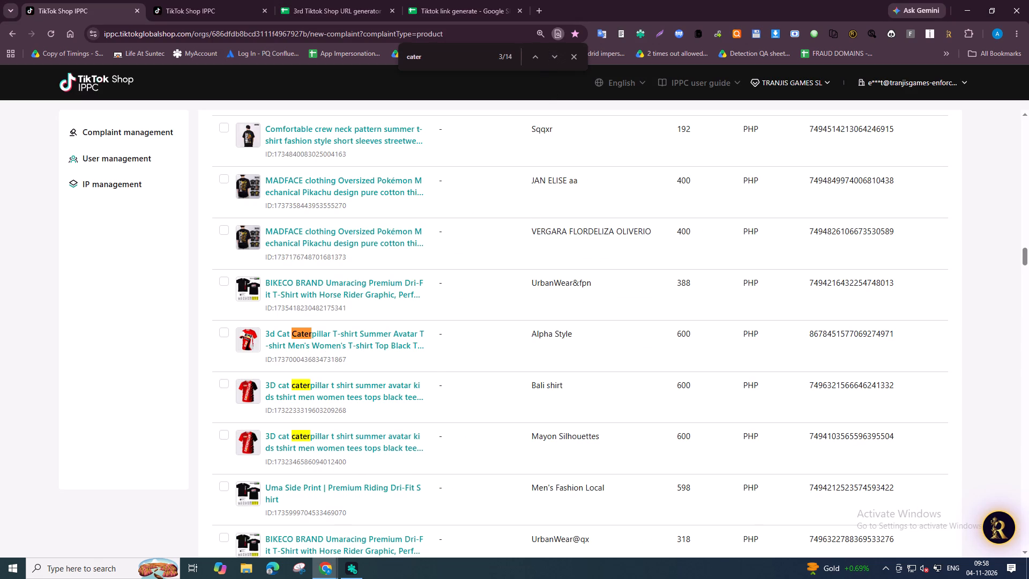
{"action": "key", "text": "ctrl+c"}
{"action": "key", "text": "alt+Tab"}
{"action": "left_click", "coordinate": [347, 363]}
{"action": "key", "text": "ctrl+v"}
{"action": "key", "text": "alt+Tab"}
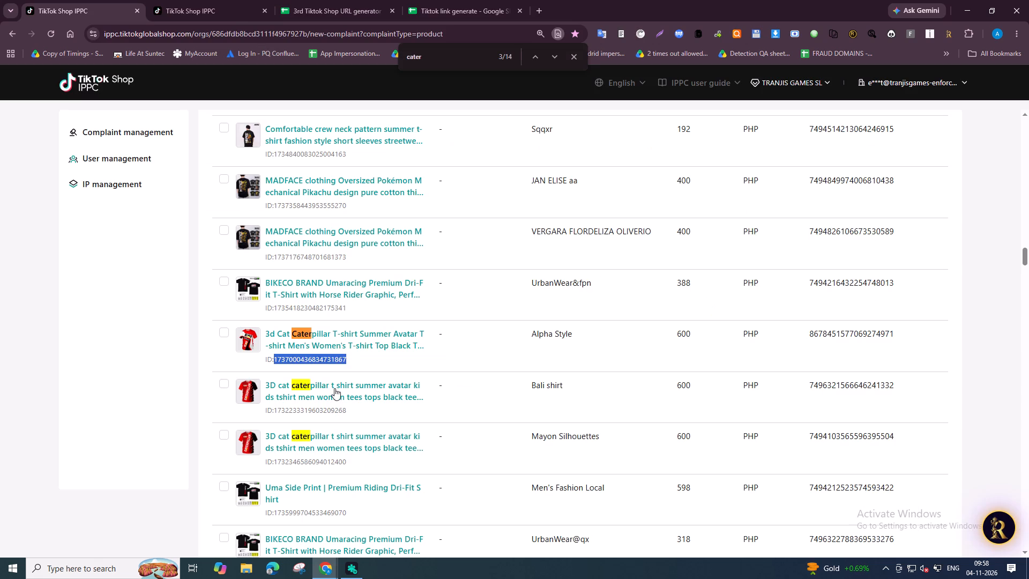
{"action": "double_click", "coordinate": [315, 408]}
{"action": "key", "text": "ctrl+c"}
{"action": "key", "text": "alt+Tab"}
{"action": "left_click", "coordinate": [327, 383]}
{"action": "key", "text": "ctrl+v"}
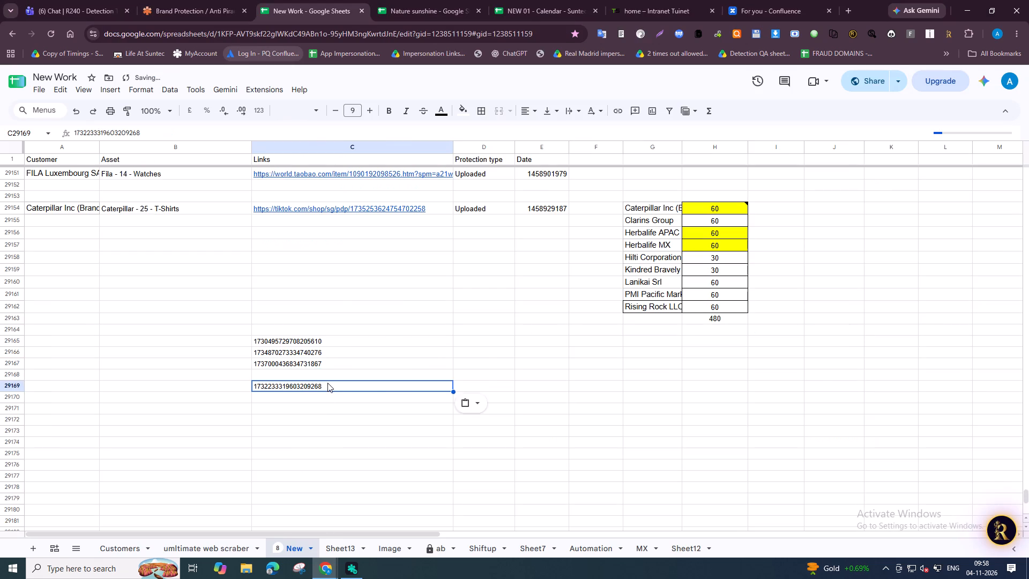
{"action": "key", "text": "alt+Tab"}
{"action": "double_click", "coordinate": [308, 462]}
{"action": "key", "text": "ctrl+c"}
{"action": "key", "text": "alt+Tab"}
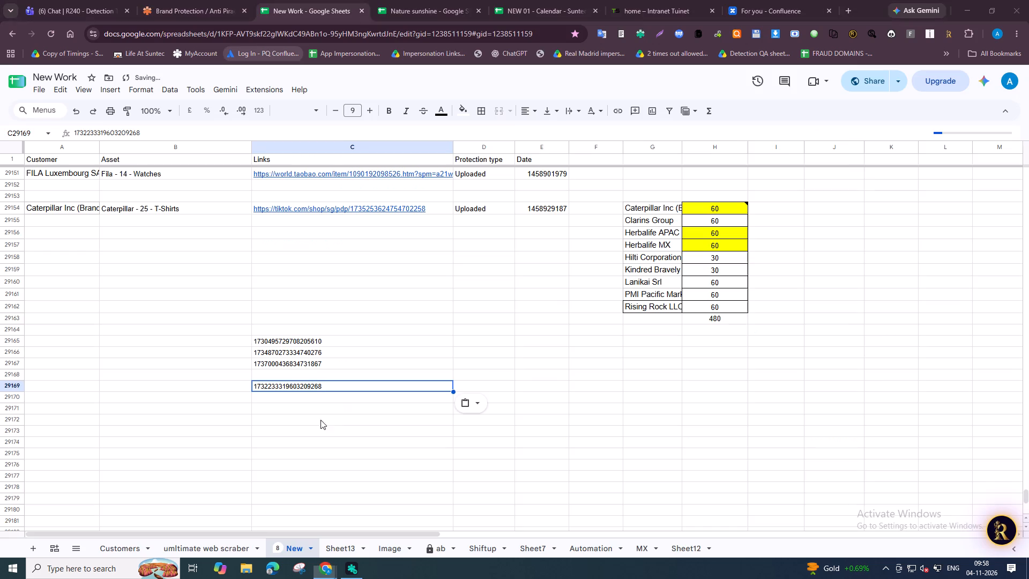
{"action": "left_click", "coordinate": [325, 375]}
{"action": "key", "text": "ctrl+v"}
{"action": "left_click", "coordinate": [326, 411]}
{"action": "key", "text": "alt+Tab"}
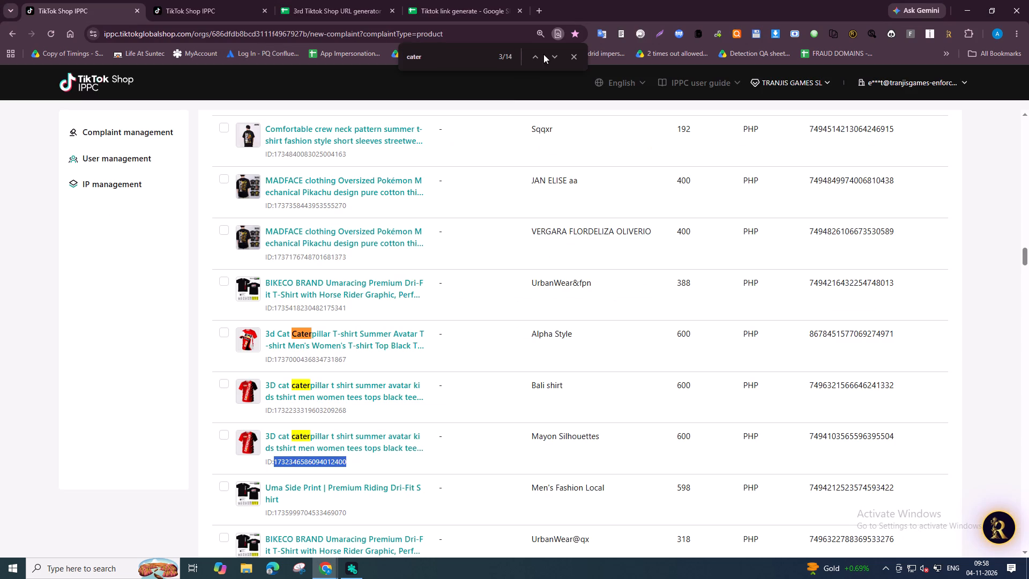
{"action": "double_click", "coordinate": [554, 54]}
{"action": "left_click", "coordinate": [554, 54]}
{"action": "scroll", "coordinate": [485, 217], "scroll_direction": "down", "scroll_amount": 3}
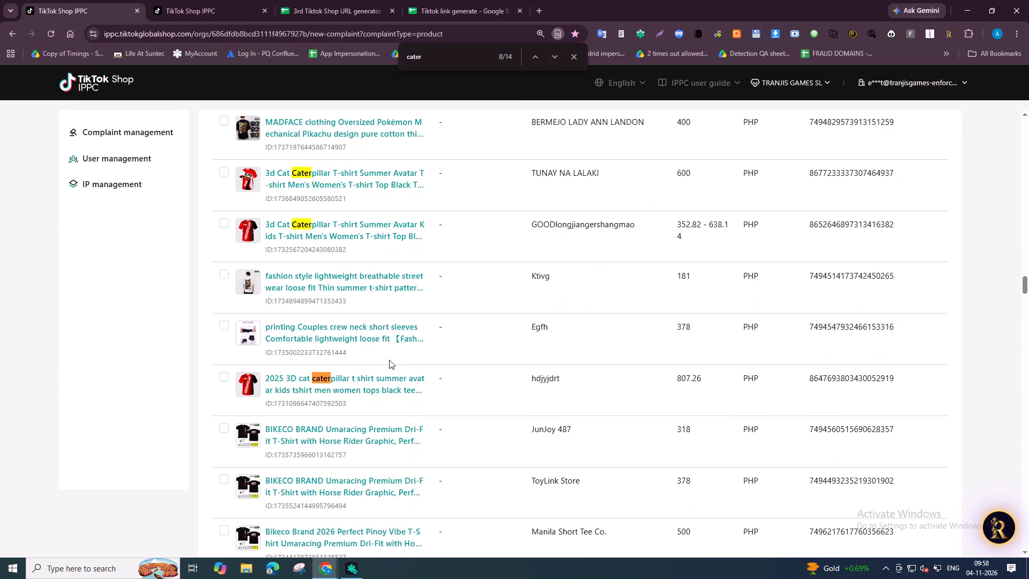
{"action": "double_click", "coordinate": [317, 403]}
{"action": "key", "text": "ctrl+c"}
{"action": "key", "text": "alt+Tab"}
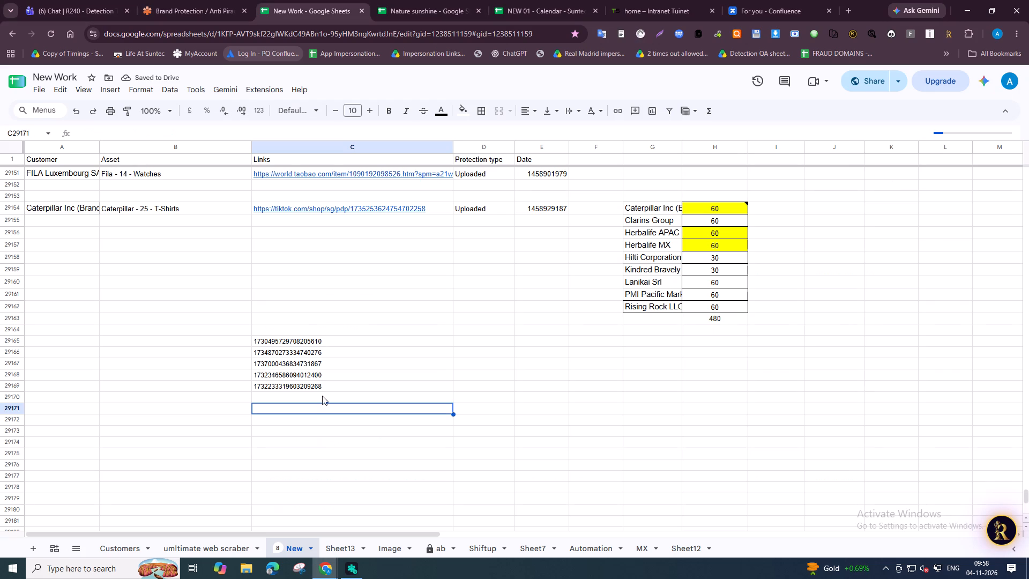
{"action": "left_click", "coordinate": [322, 396]}
{"action": "key", "text": "ctrl+v"}
{"action": "key", "text": "alt+Tab"}
{"action": "left_click", "coordinate": [557, 56]}
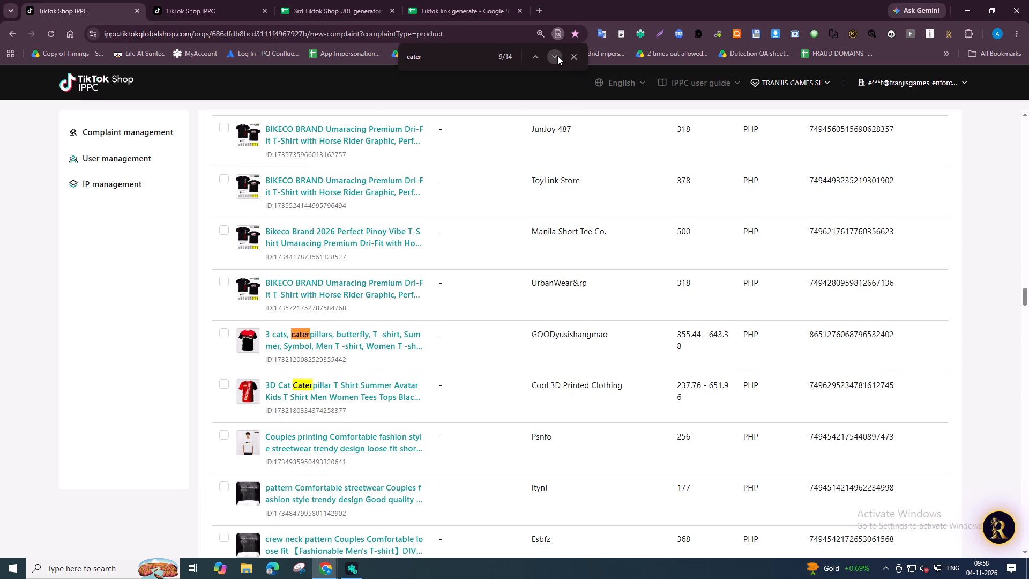
{"action": "left_click", "coordinate": [557, 56]}
{"action": "left_click", "coordinate": [557, 56]}
{"action": "scroll", "coordinate": [497, 196], "scroll_direction": "down", "scroll_amount": 3}
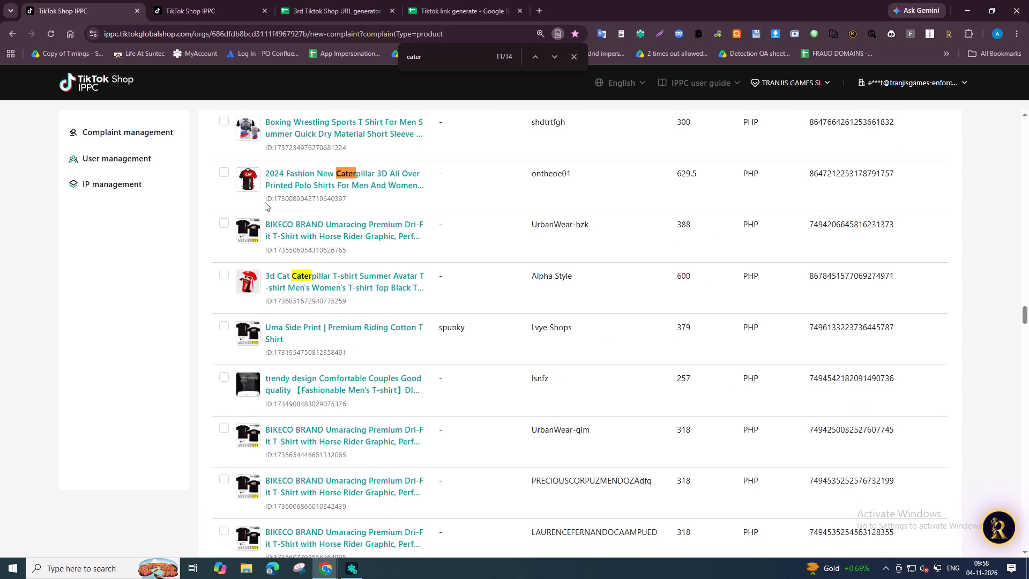
{"action": "left_click", "coordinate": [252, 184]}
{"action": "left_click", "coordinate": [253, 196]}
{"action": "double_click", "coordinate": [305, 202]}
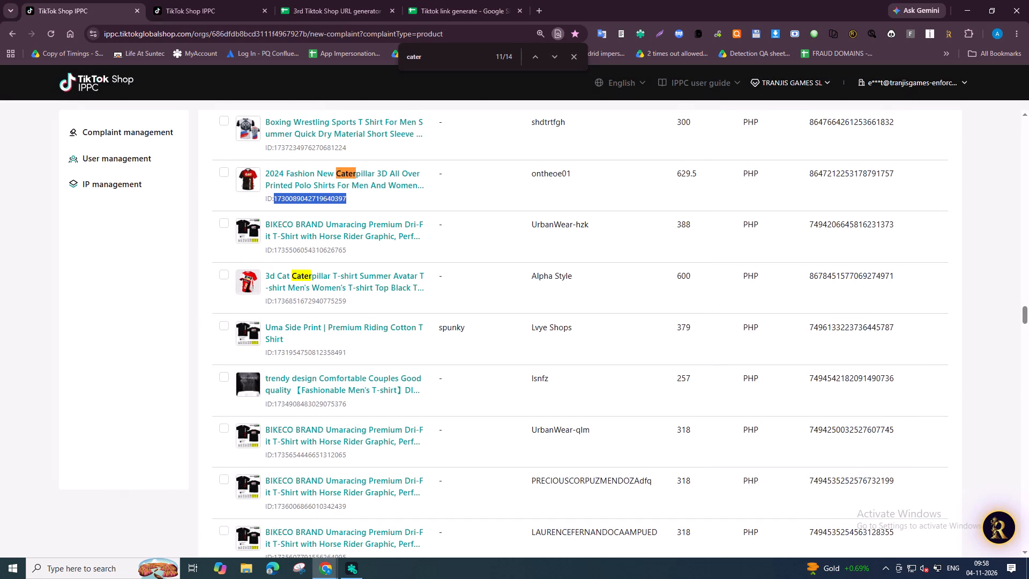
{"action": "key", "text": "ctrl+c"}
{"action": "key", "text": "alt+Tab"}
{"action": "left_click", "coordinate": [338, 404]}
{"action": "key", "text": "ctrl+v"}
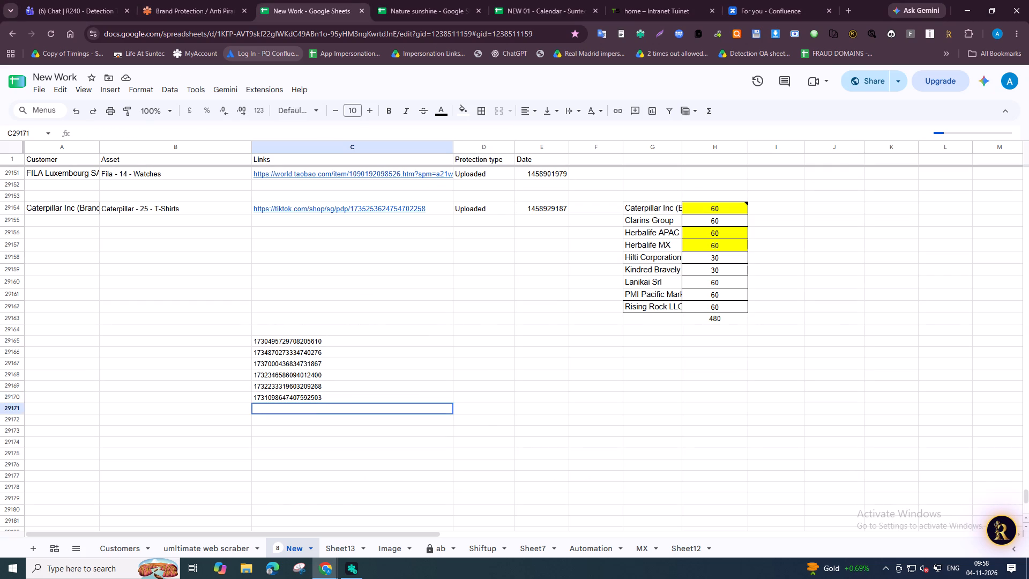
{"action": "key", "text": "alt+Tab"}
{"action": "double_click", "coordinate": [316, 301]}
{"action": "key", "text": "ctrl+c"}
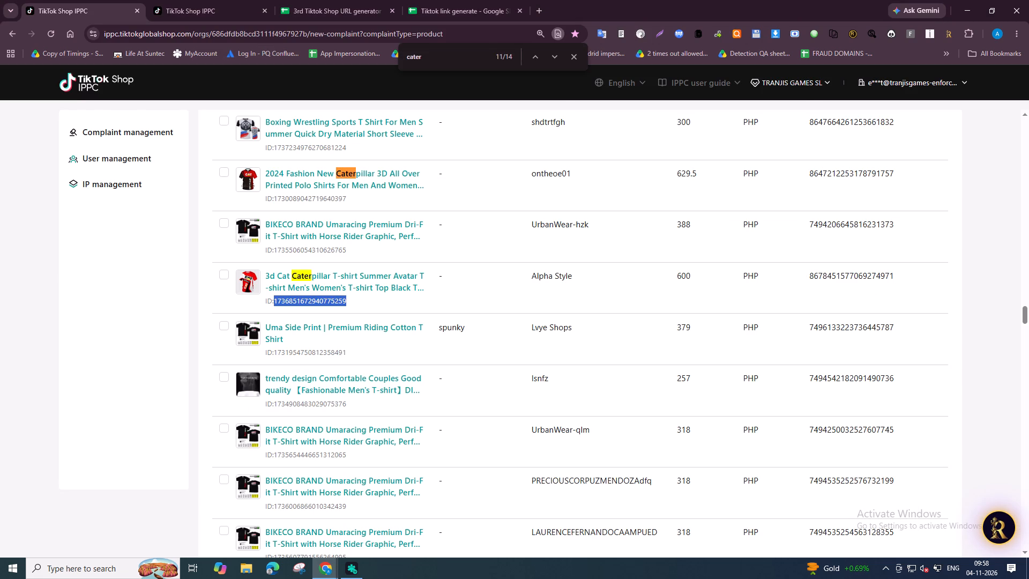
{"action": "key", "text": "alt+Tab"}
{"action": "left_click", "coordinate": [322, 418]}
{"action": "key", "text": "ctrl+v"}
{"action": "key", "text": "alt+Tab"}
{"action": "double_click", "coordinate": [555, 57]}
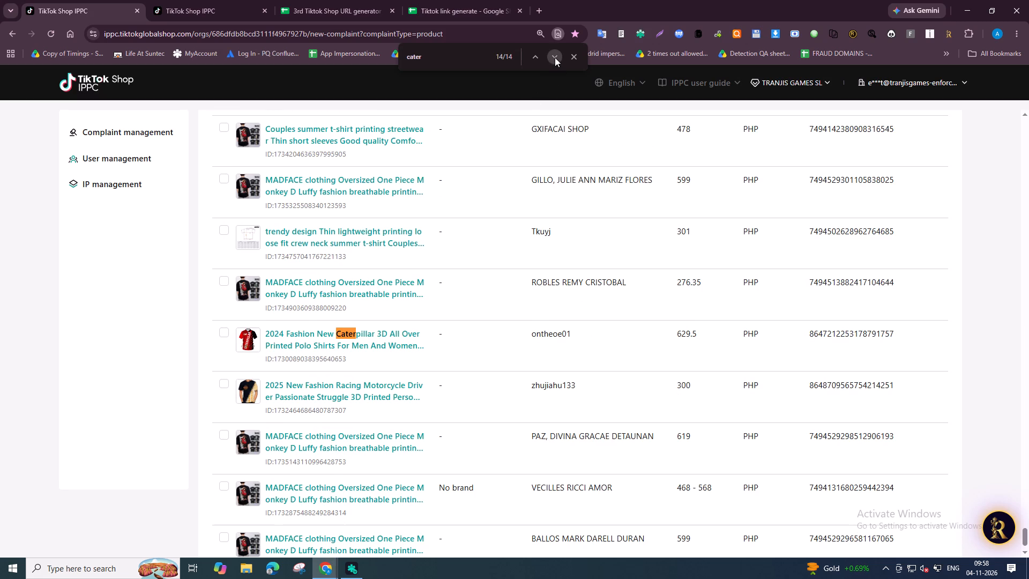
{"action": "left_click", "coordinate": [244, 345]}
{"action": "left_click", "coordinate": [241, 361]}
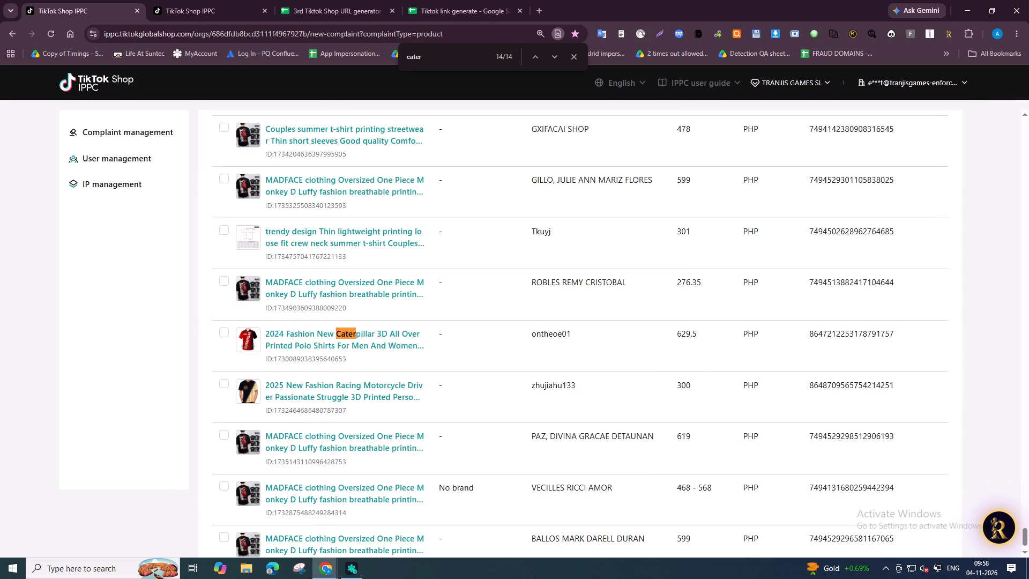
{"action": "double_click", "coordinate": [311, 361]}
{"action": "key", "text": "ctrl+c"}
{"action": "key", "text": "alt+Tab"}
{"action": "left_click", "coordinate": [302, 429]}
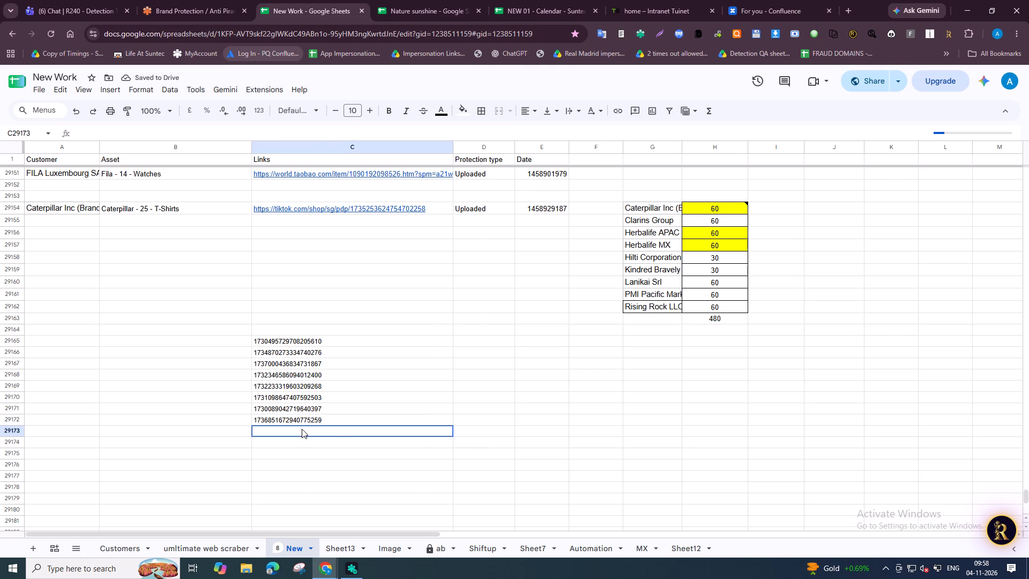
{"action": "key", "text": "ctrl+v"}
Check the TikTok Shop product results for a further "cater" match.
{"action": "key", "text": "alt+Tab"}
{"action": "left_click", "coordinate": [553, 57]}
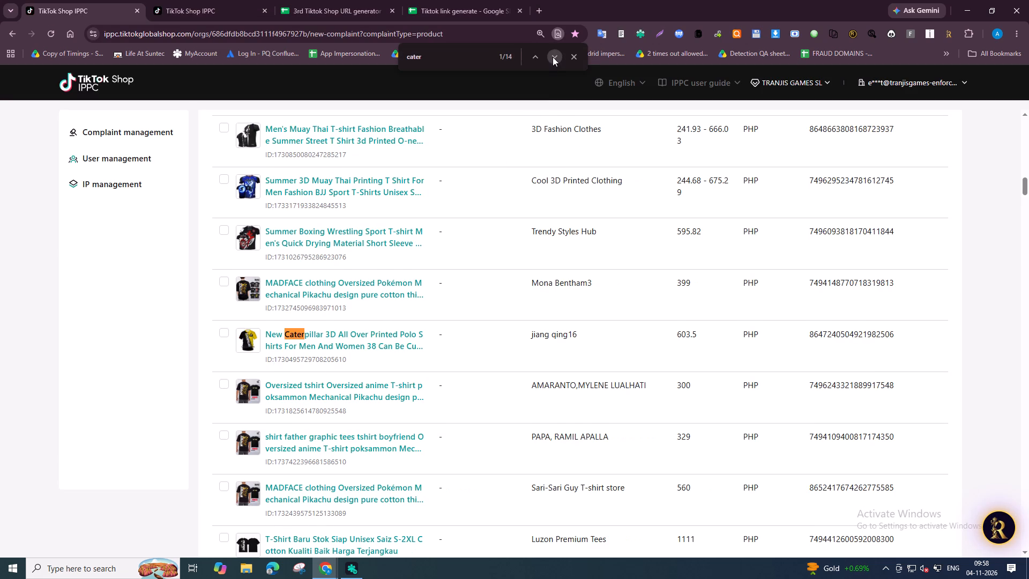
{"action": "left_click", "coordinate": [251, 352]}
{"action": "left_click", "coordinate": [252, 362]}
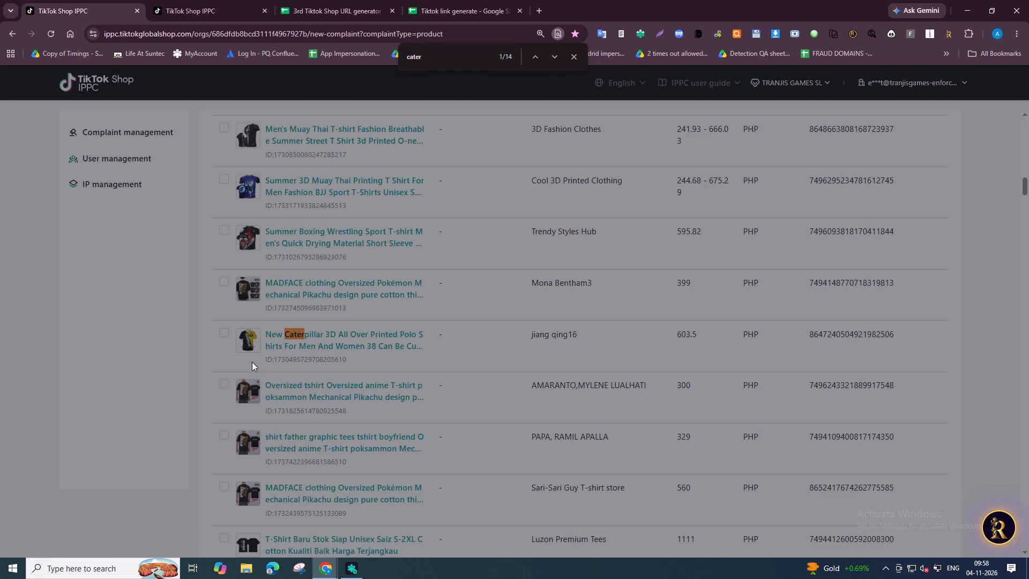
{"action": "double_click", "coordinate": [320, 360]}
{"action": "key", "text": "ctrl+c"}
{"action": "key", "text": "alt+Tab"}
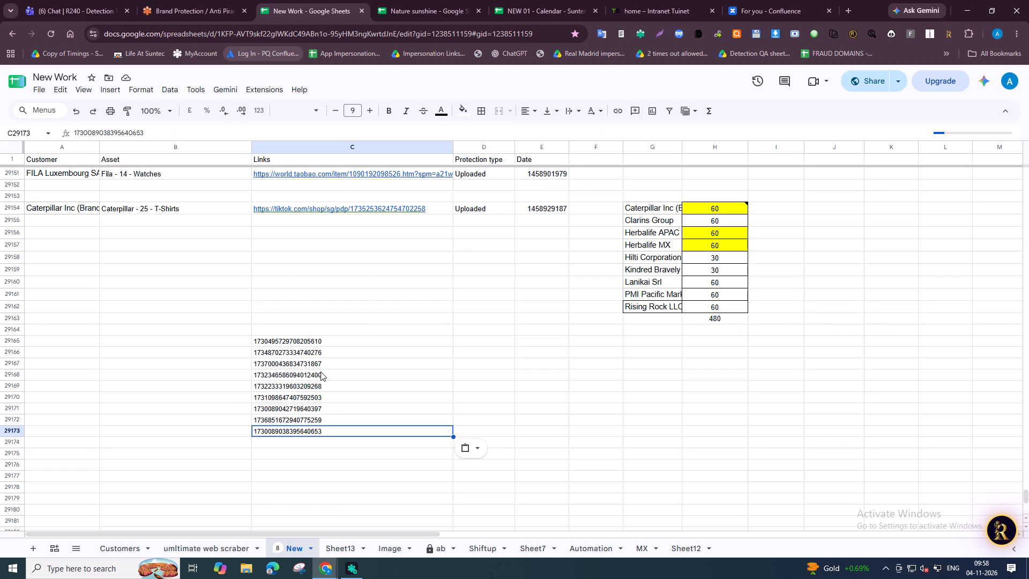
{"action": "left_click", "coordinate": [315, 443]}
{"action": "key", "text": "ctrl+v"}
{"action": "left_click", "coordinate": [317, 465]}
{"action": "key", "text": "alt+Tab"}
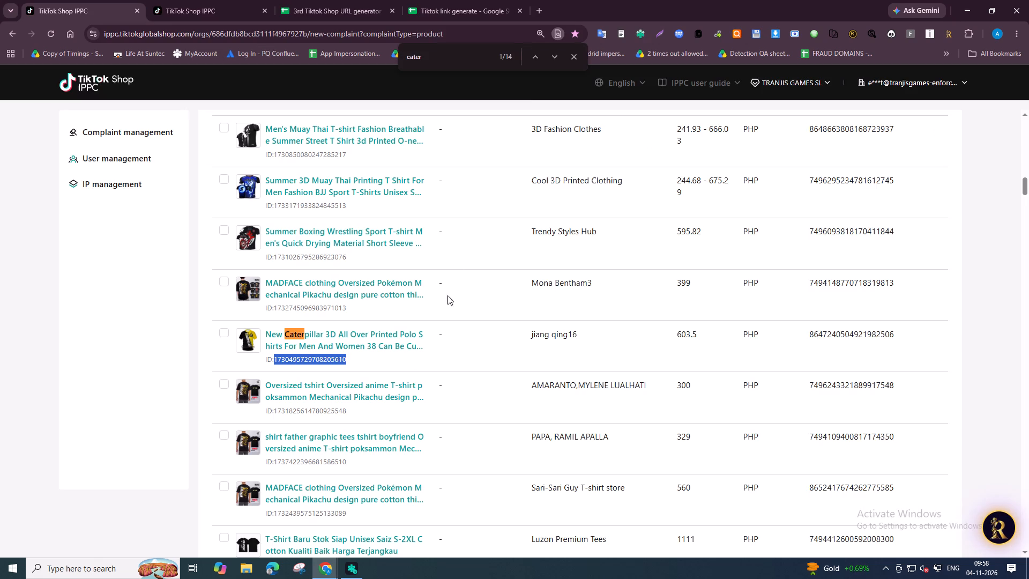
{"action": "left_click", "coordinate": [551, 56]}
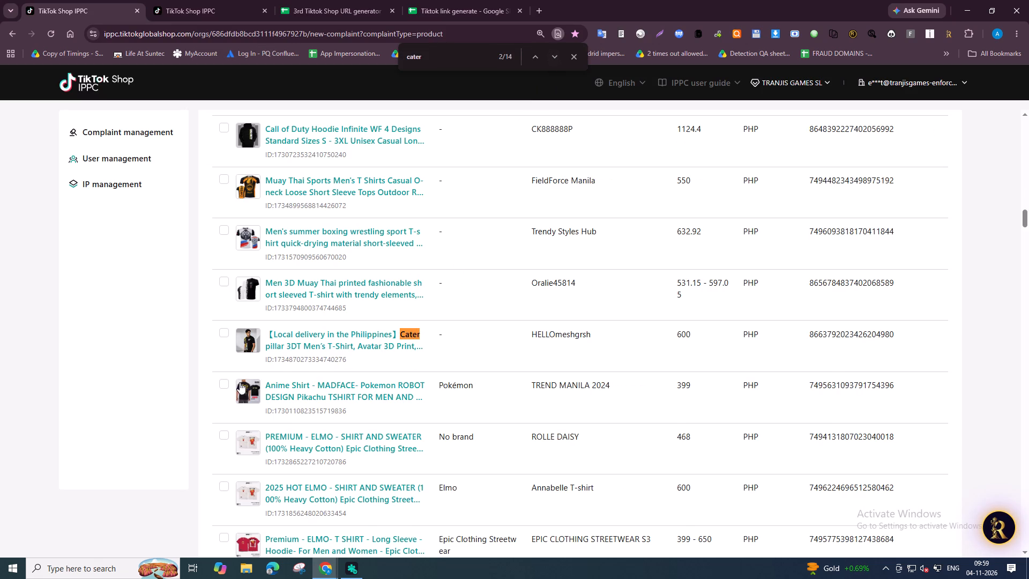
{"action": "left_click", "coordinate": [244, 344]}
{"action": "left_click", "coordinate": [239, 358]}
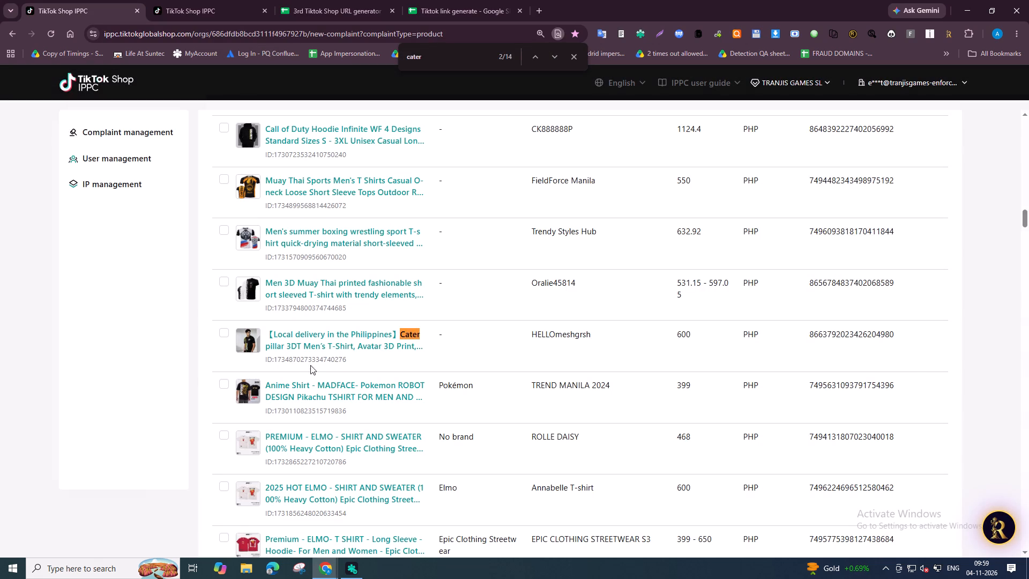
{"action": "key", "text": "alt+Tab"}
{"action": "key", "text": "alt+Tab"}
{"action": "double_click", "coordinate": [315, 363]}
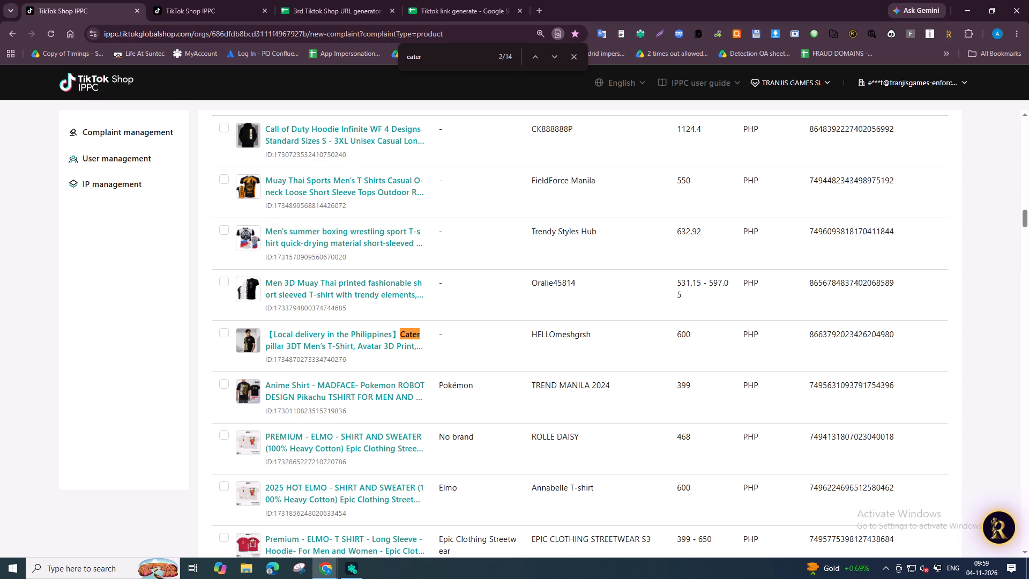
{"action": "key", "text": "ctrl+c"}
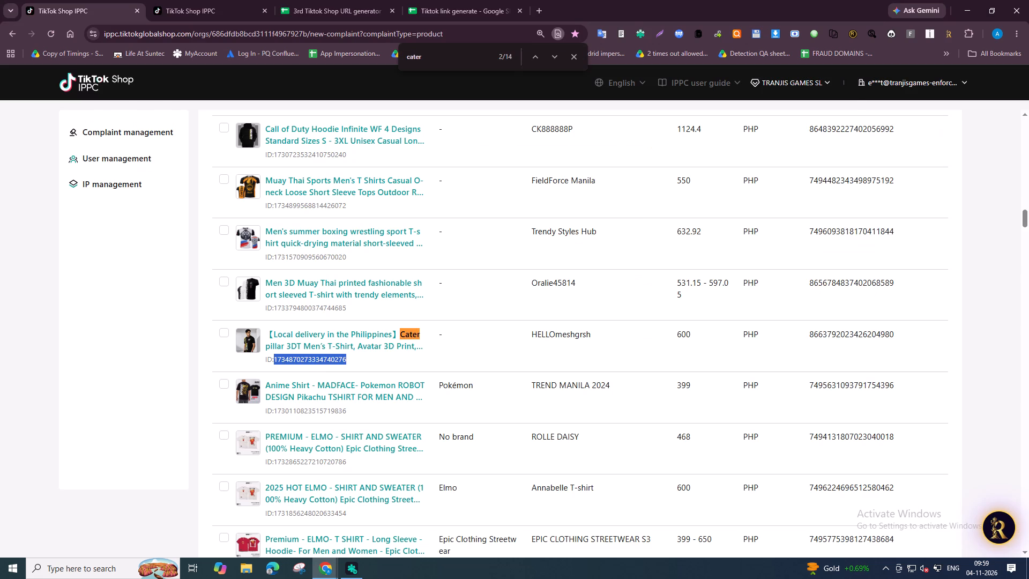
{"action": "key", "text": "alt+Tab"}
{"action": "left_click", "coordinate": [303, 448]}
{"action": "key", "text": "ctrl+v"}
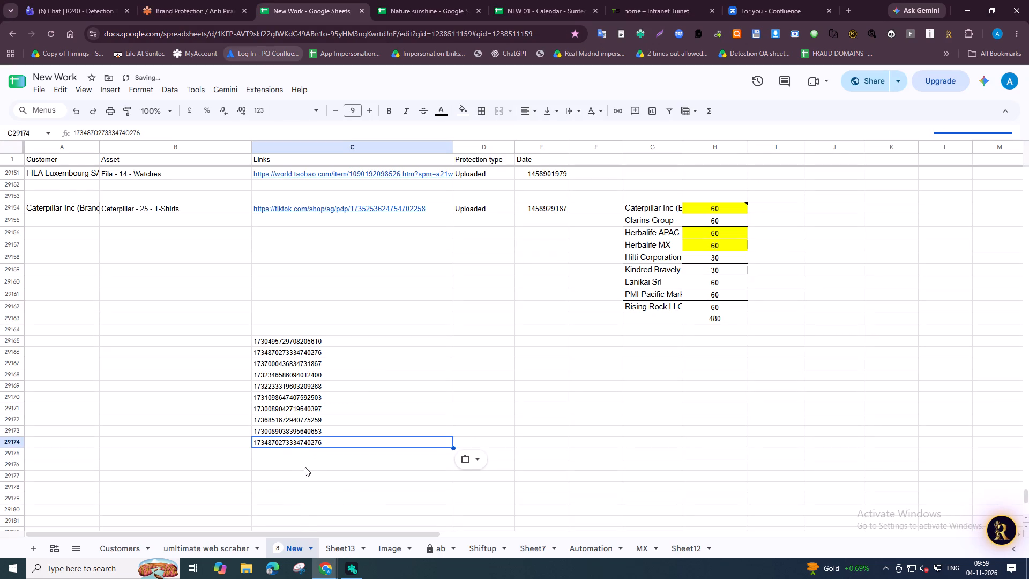
{"action": "key", "text": "ctrl+z"}
{"action": "left_click", "coordinate": [311, 452]}
{"action": "key", "text": "ctrl+v"}
{"action": "left_click", "coordinate": [310, 472]}
{"action": "key", "text": "alt+Tab"}
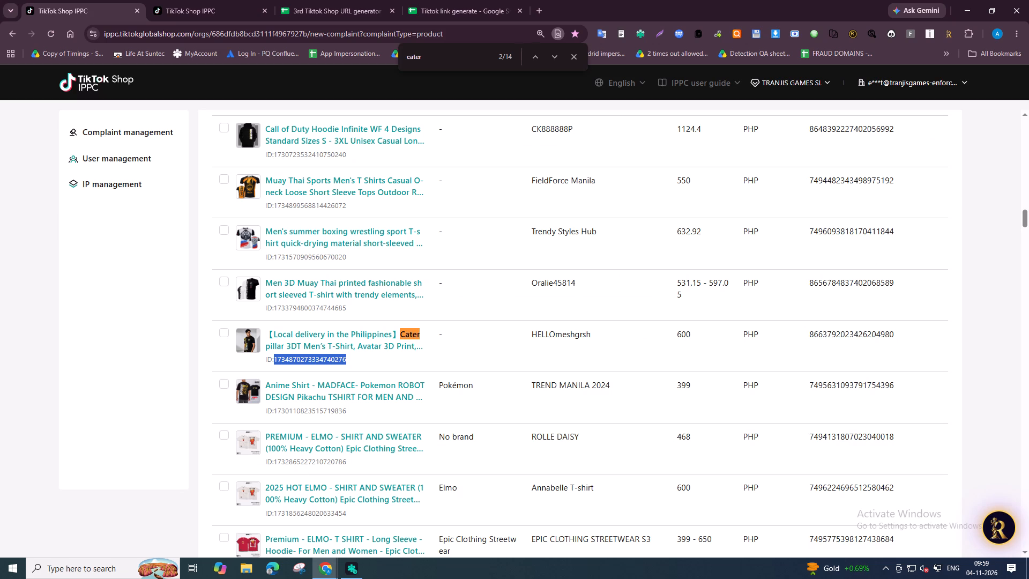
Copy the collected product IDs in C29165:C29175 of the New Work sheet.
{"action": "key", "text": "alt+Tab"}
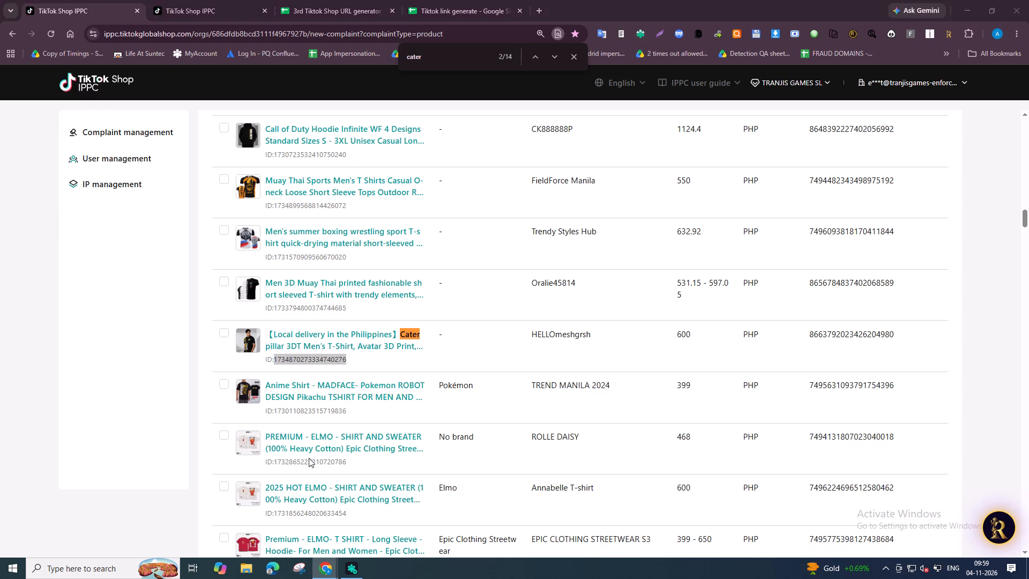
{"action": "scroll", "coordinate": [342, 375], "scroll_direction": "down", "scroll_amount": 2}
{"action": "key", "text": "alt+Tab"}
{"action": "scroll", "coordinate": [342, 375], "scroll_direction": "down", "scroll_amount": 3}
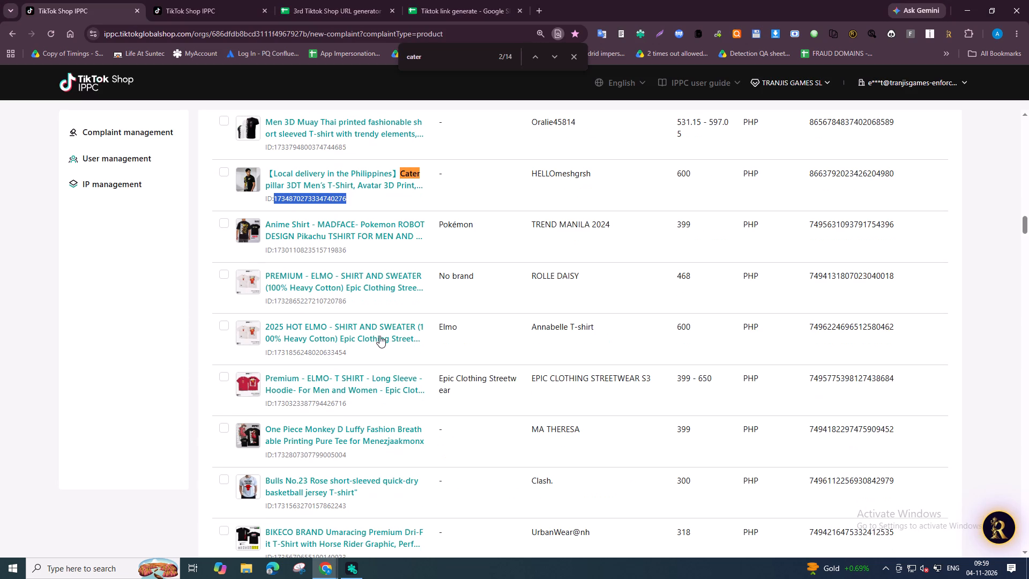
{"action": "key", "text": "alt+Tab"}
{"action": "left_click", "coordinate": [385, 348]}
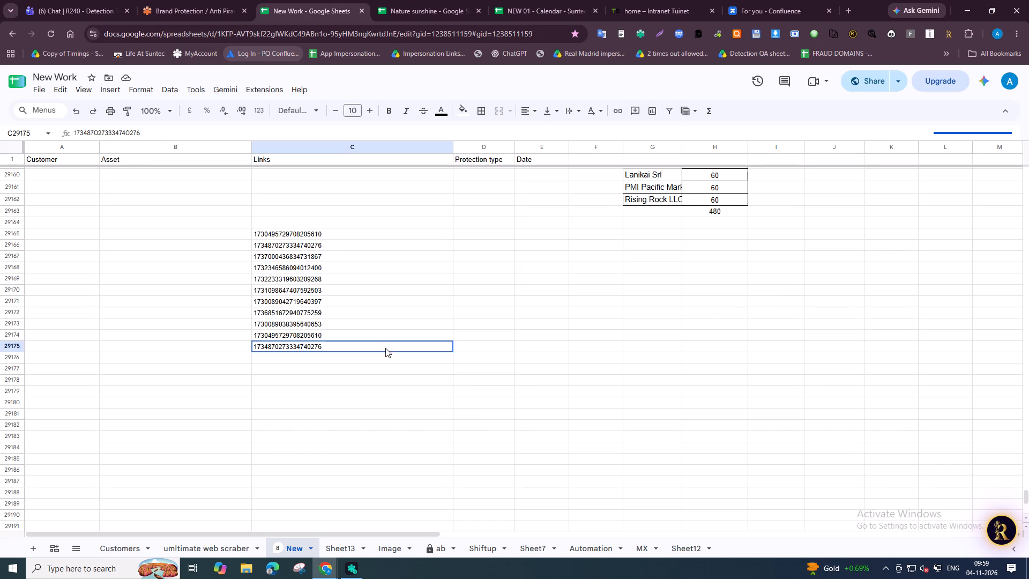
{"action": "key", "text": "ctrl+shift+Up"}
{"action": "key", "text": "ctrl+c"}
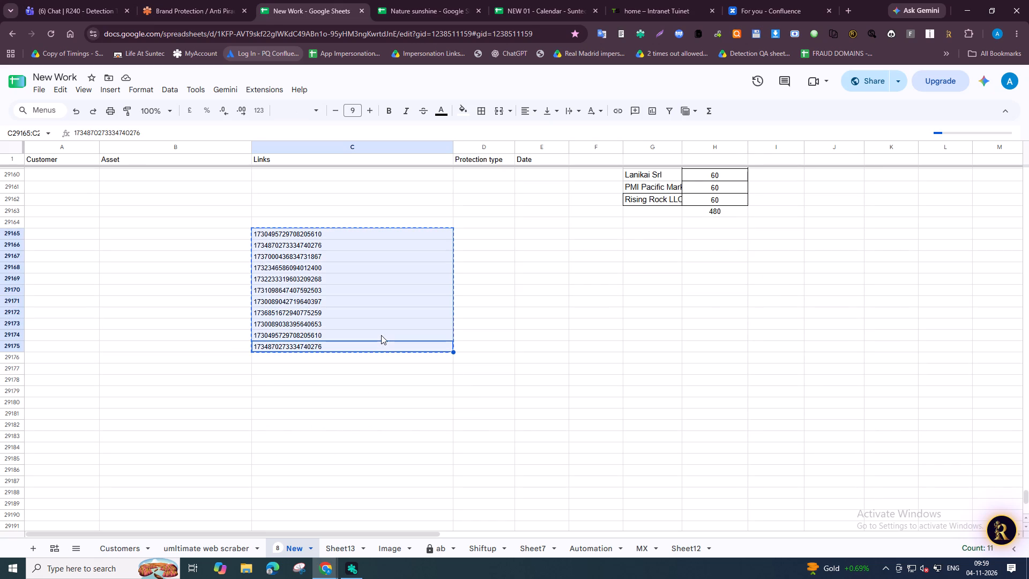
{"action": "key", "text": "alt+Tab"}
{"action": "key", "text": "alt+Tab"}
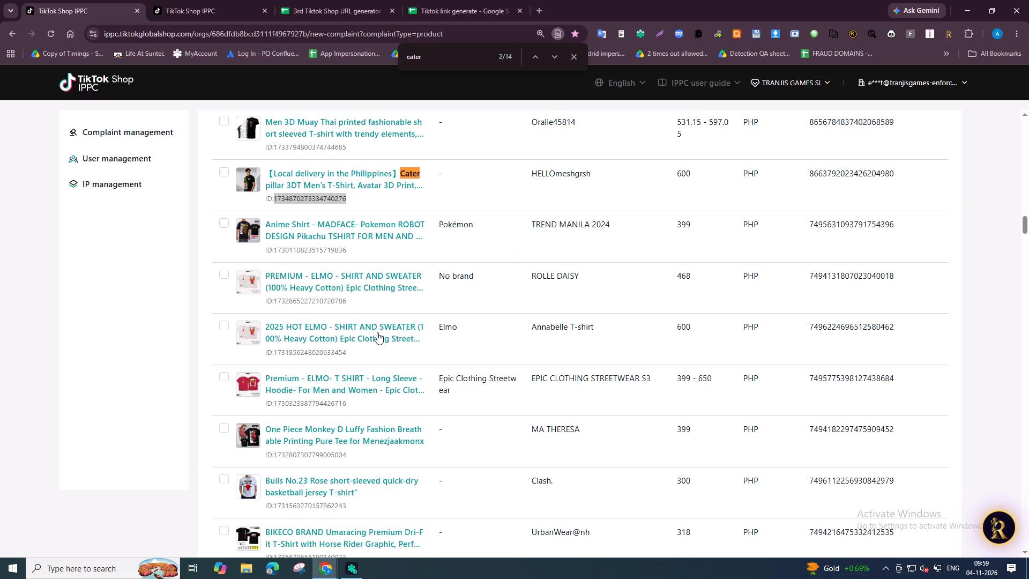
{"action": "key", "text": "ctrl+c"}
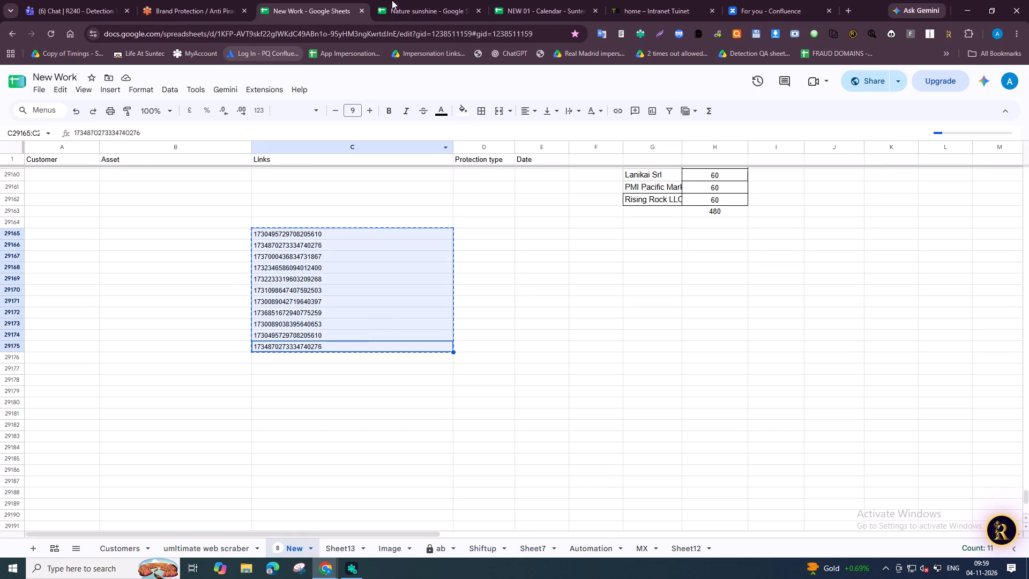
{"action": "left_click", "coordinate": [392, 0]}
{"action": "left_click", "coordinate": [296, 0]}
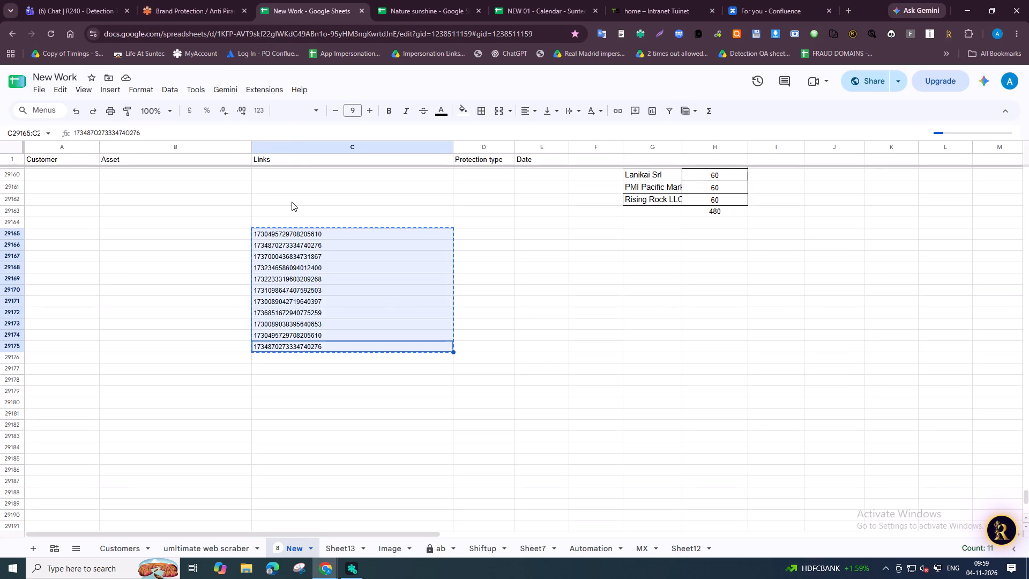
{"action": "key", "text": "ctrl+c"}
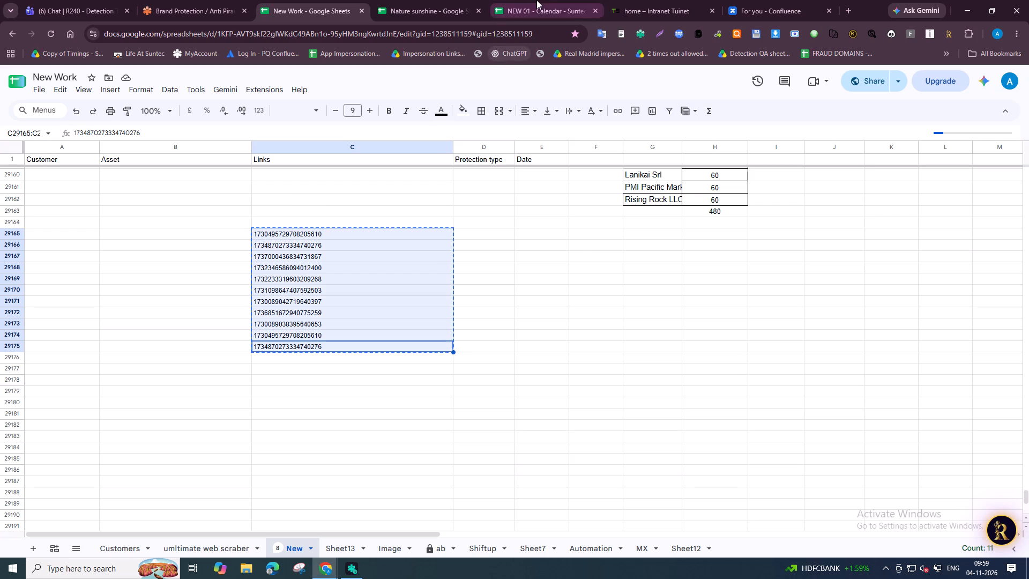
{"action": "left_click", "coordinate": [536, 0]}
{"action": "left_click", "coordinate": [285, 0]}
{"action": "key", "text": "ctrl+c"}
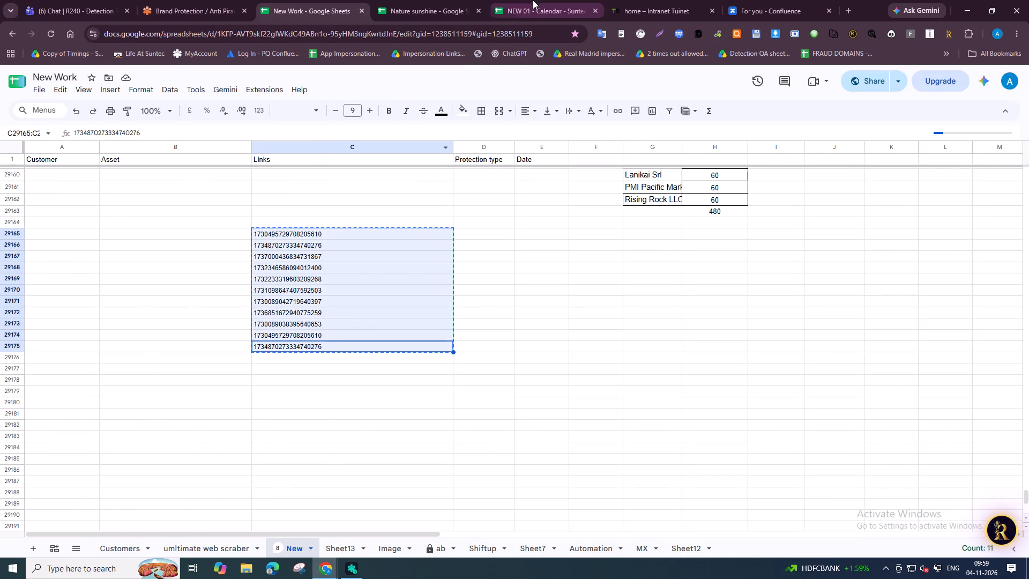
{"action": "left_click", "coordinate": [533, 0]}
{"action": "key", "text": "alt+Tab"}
Open the 3rd Tiktok Shop URL generator spreadsheet and select the first empty Product ID cell, F8034.
{"action": "left_click", "coordinate": [229, 0]}
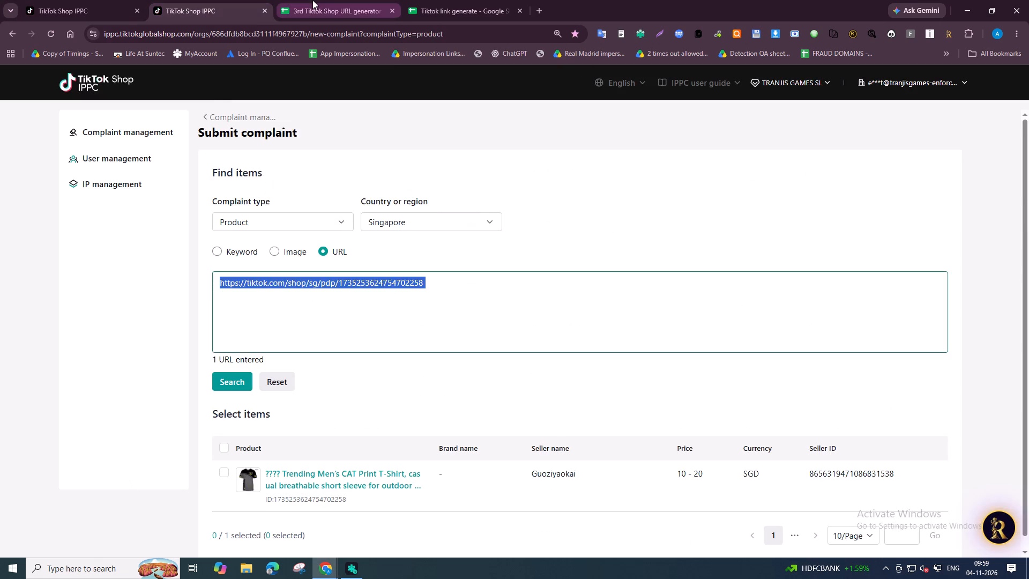
{"action": "left_click", "coordinate": [312, 0]}
{"action": "left_click", "coordinate": [472, 0]}
{"action": "left_click", "coordinate": [337, 0]}
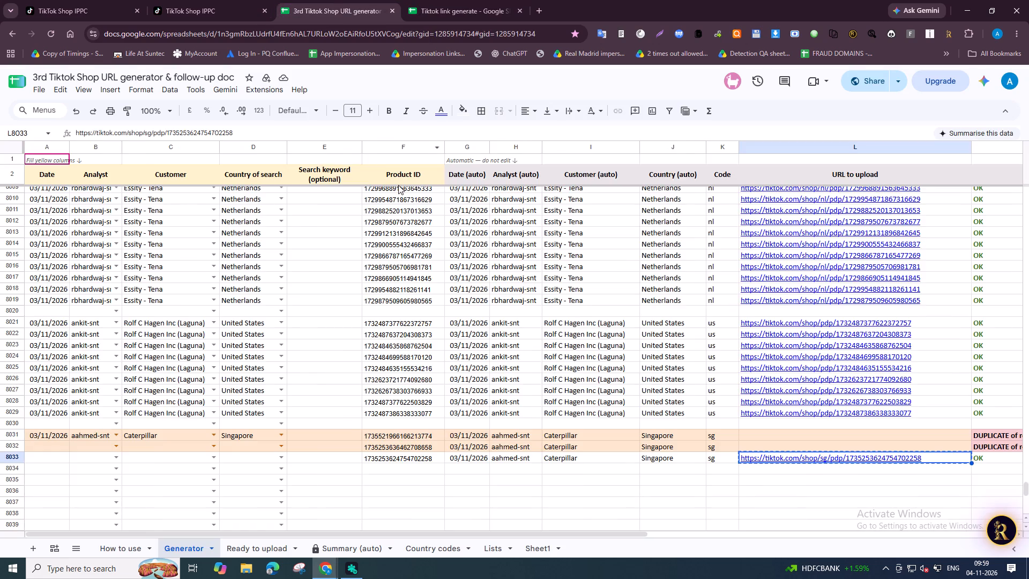
{"action": "left_click", "coordinate": [473, 0]}
{"action": "left_click", "coordinate": [360, 0]}
{"action": "scroll", "coordinate": [473, 336], "scroll_direction": "down", "scroll_amount": 3}
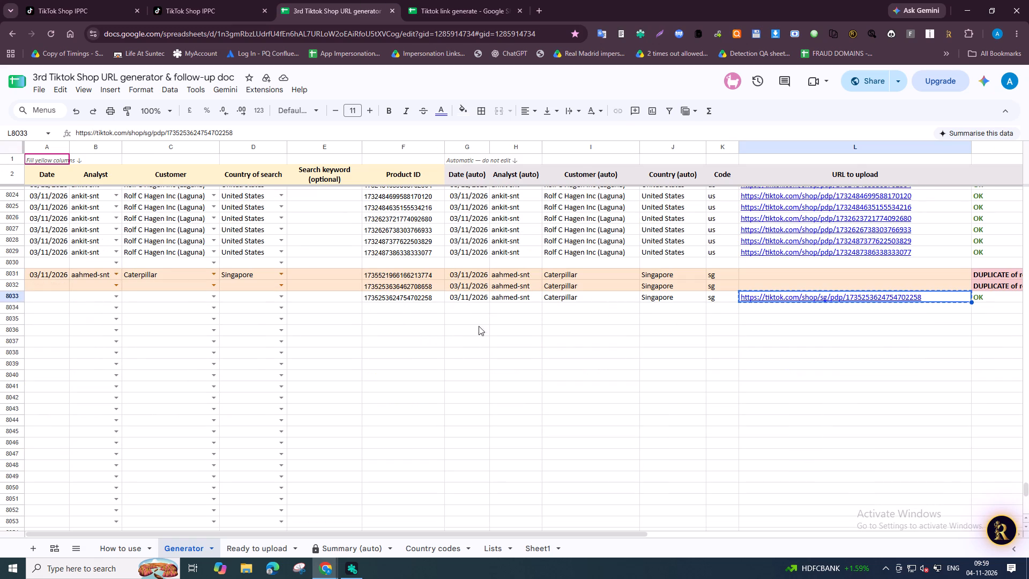
{"action": "left_click", "coordinate": [474, 311]}
{"action": "left_click", "coordinate": [367, 311]}
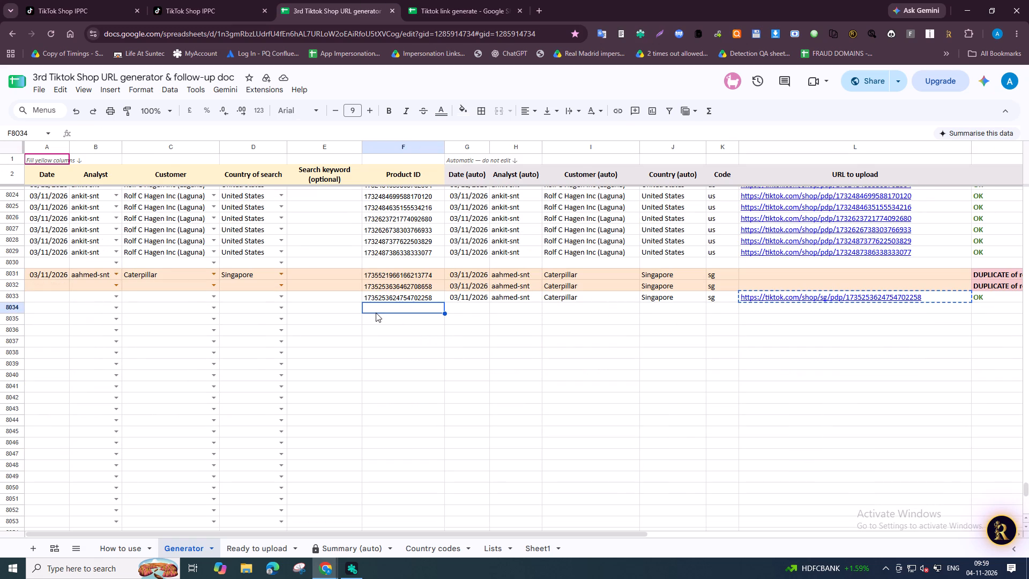
Copy the product IDs from C29165:C29175 of New Work and paste them as values from F8034 in the URL generator sheet.
{"action": "key", "text": "alt+Tab"}
{"action": "left_click", "coordinate": [357, 0]}
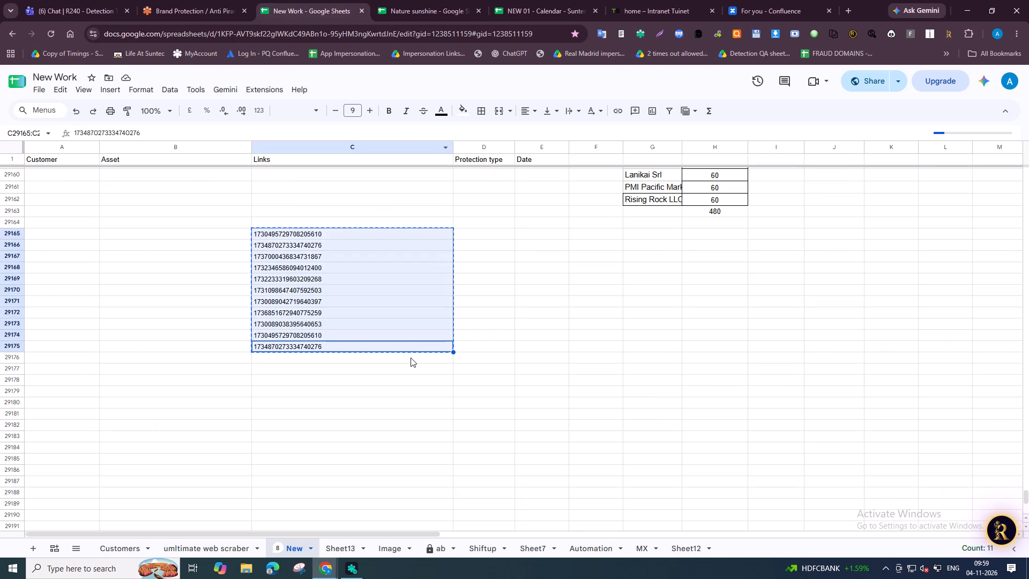
{"action": "left_click", "coordinate": [345, 232]}
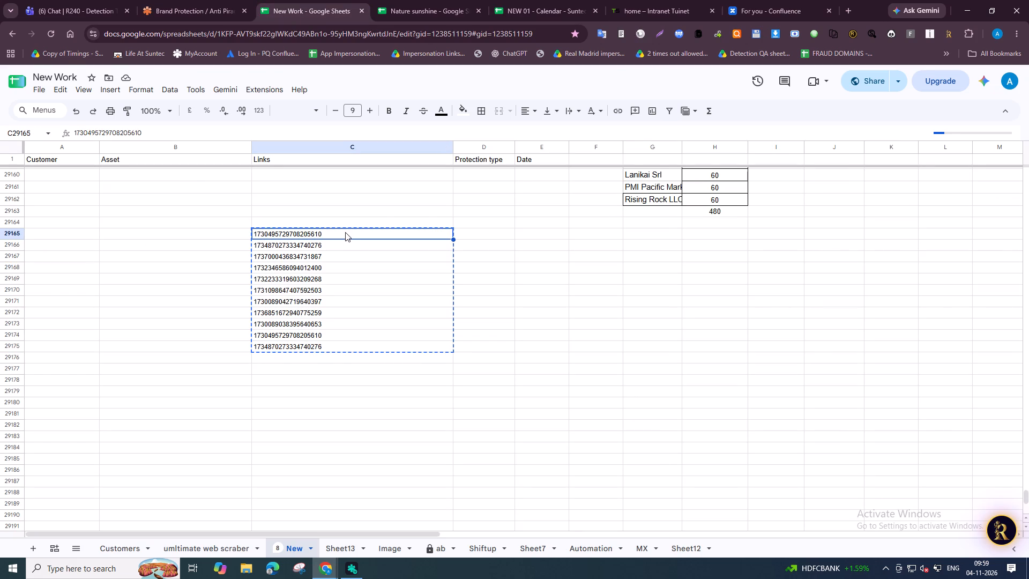
{"action": "key", "text": "ctrl+shift+Down"}
{"action": "key", "text": "ctrl+c"}
{"action": "left_click", "coordinate": [442, 0]}
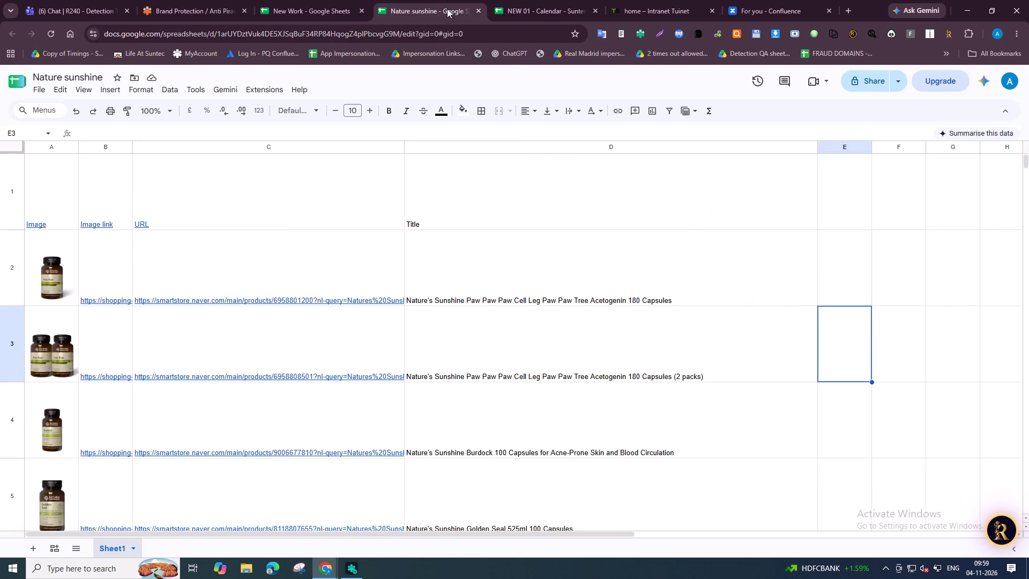
{"action": "left_click", "coordinate": [585, 0]}
{"action": "key", "text": "alt+Tab"}
{"action": "key", "text": "ctrl+shift+v"}
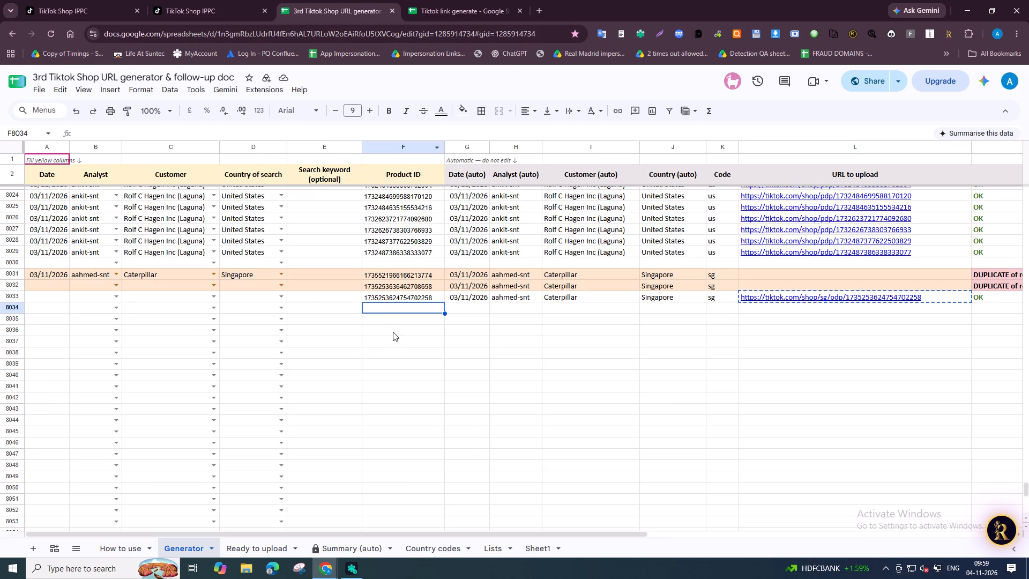
{"action": "left_click", "coordinate": [422, 310]}
{"action": "key", "text": "alt+Tab"}
{"action": "key", "text": "alt+Tab"}
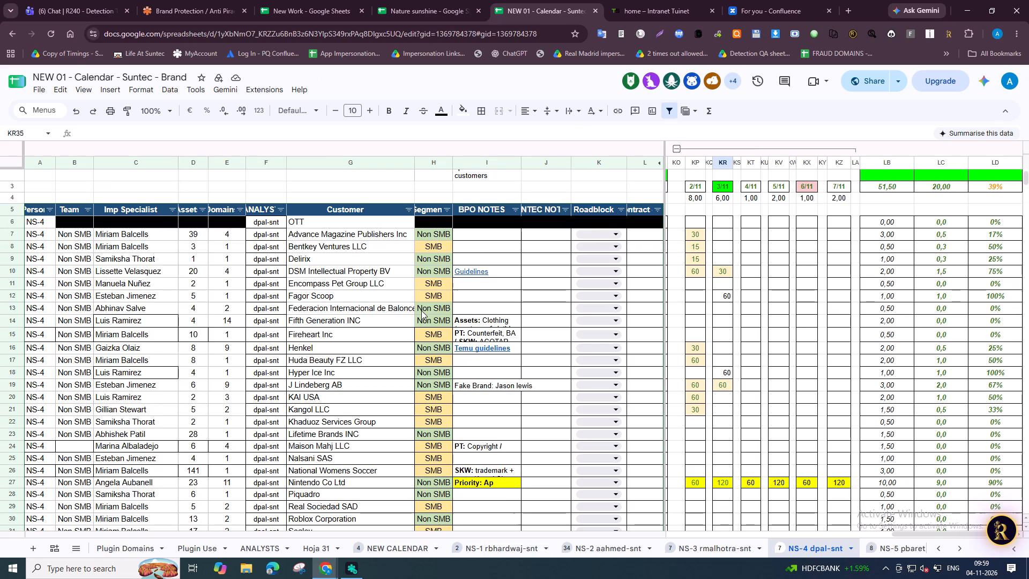
{"action": "key", "text": "alt+Tab"}
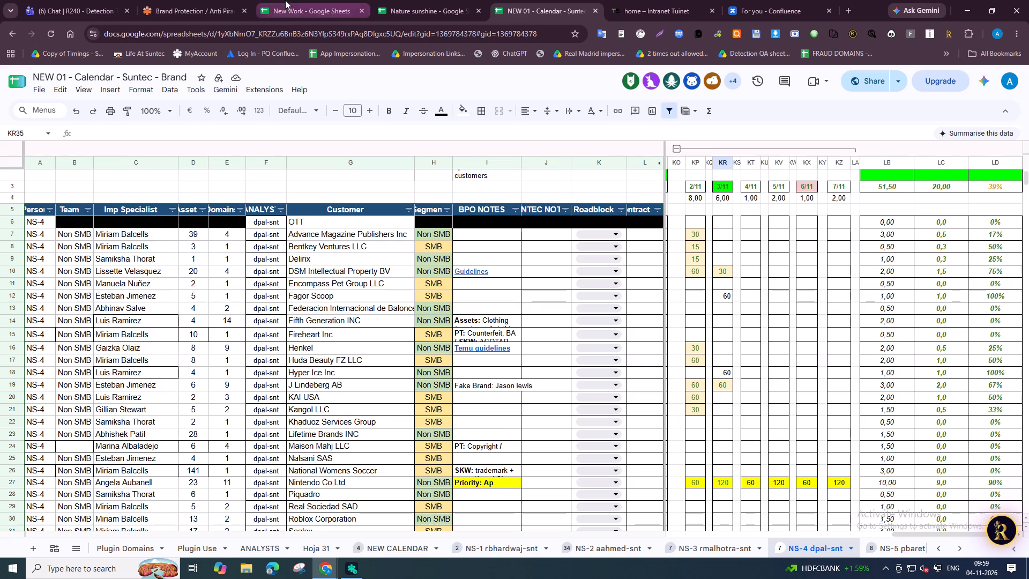
{"action": "left_click", "coordinate": [288, 0]}
{"action": "key", "text": "alt+Tab"}
Fill the date 03/11/2026, analyst, customer Caterpillar and country Singapore down from row 8031 through row 8034.
{"action": "left_click", "coordinate": [354, 309]}
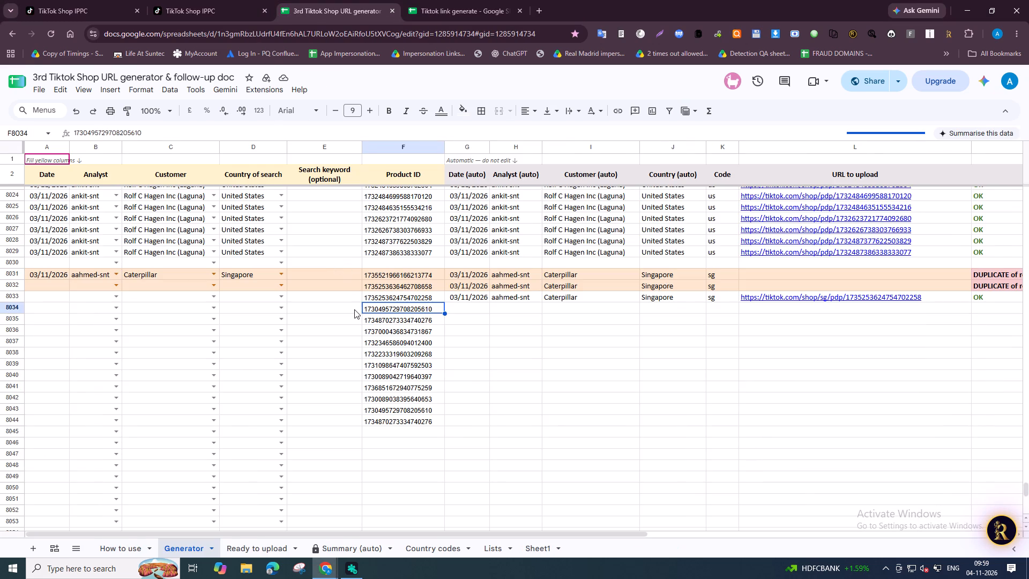
{"action": "key", "text": "Left"}
{"action": "key", "text": "ctrl+shift+Up"}
{"action": "key", "text": "ctrl+d"}
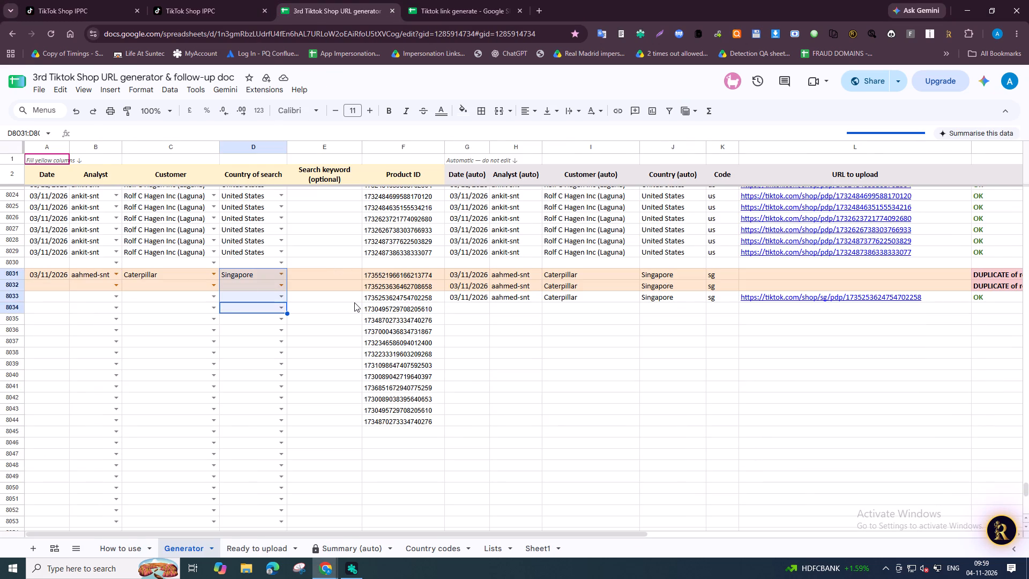
{"action": "key", "text": "Left"}
{"action": "key", "text": "ctrl+shift+Up"}
{"action": "key", "text": "ctrl+shift+Left"}
{"action": "key", "text": "ctrl+d"}
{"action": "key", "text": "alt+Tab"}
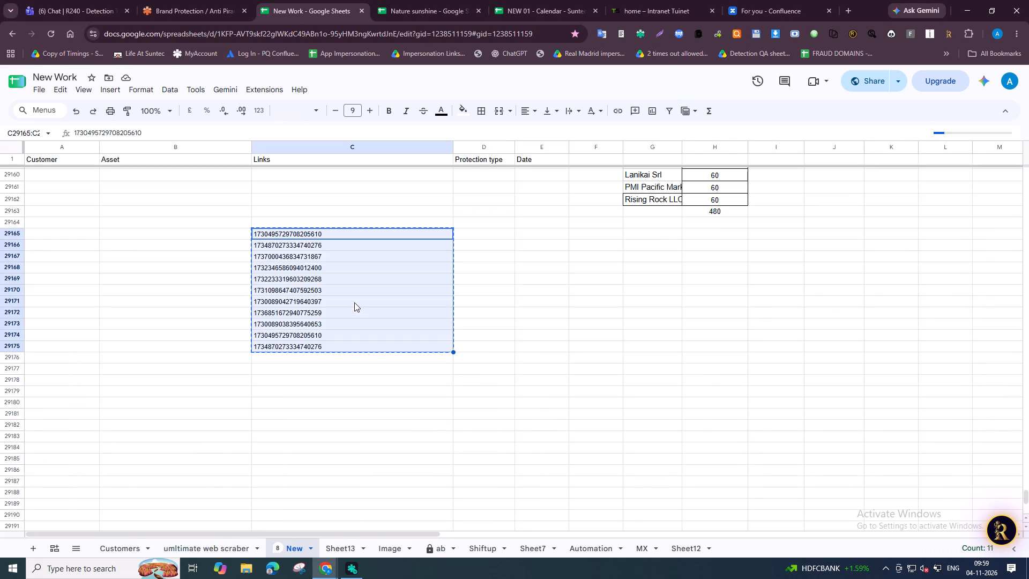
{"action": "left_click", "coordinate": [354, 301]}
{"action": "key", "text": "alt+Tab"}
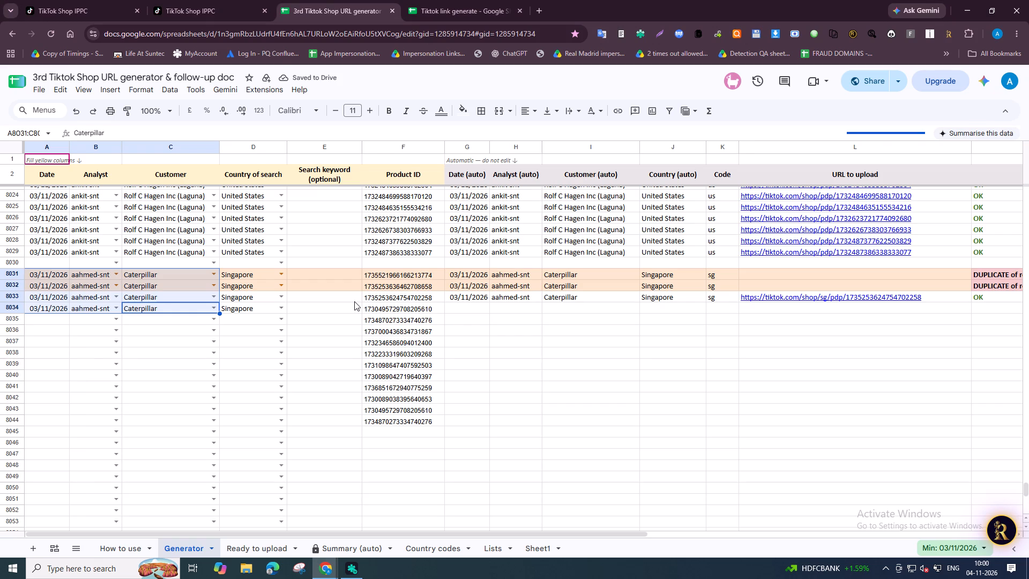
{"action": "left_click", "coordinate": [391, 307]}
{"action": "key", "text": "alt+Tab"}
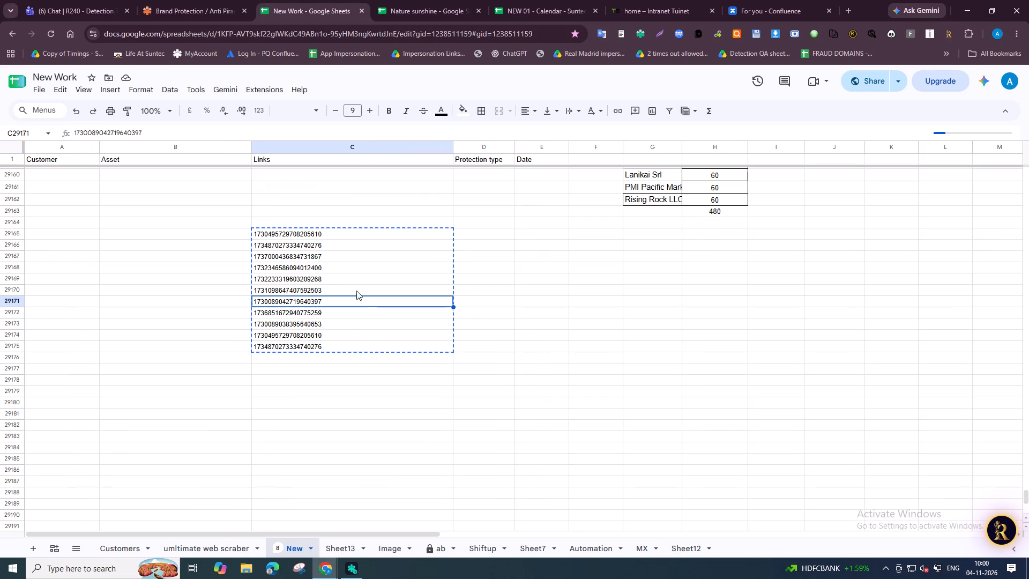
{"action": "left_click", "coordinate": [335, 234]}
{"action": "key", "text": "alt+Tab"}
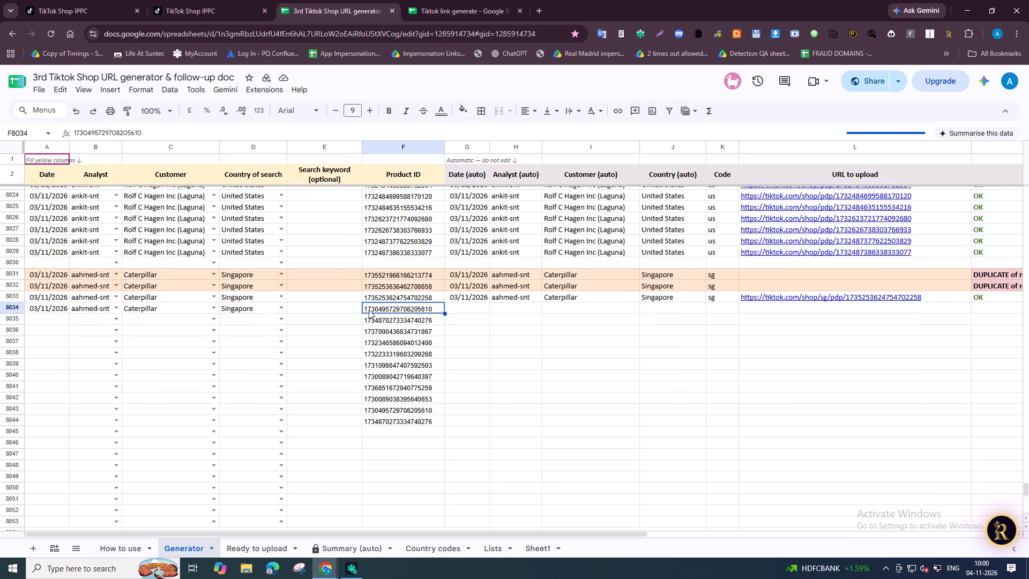
Replace the country of search in D8034 of the Generator sheet with Philippines.
{"action": "left_click", "coordinate": [364, 309]}
{"action": "key", "text": "Left"}
{"action": "key", "text": "Left"}
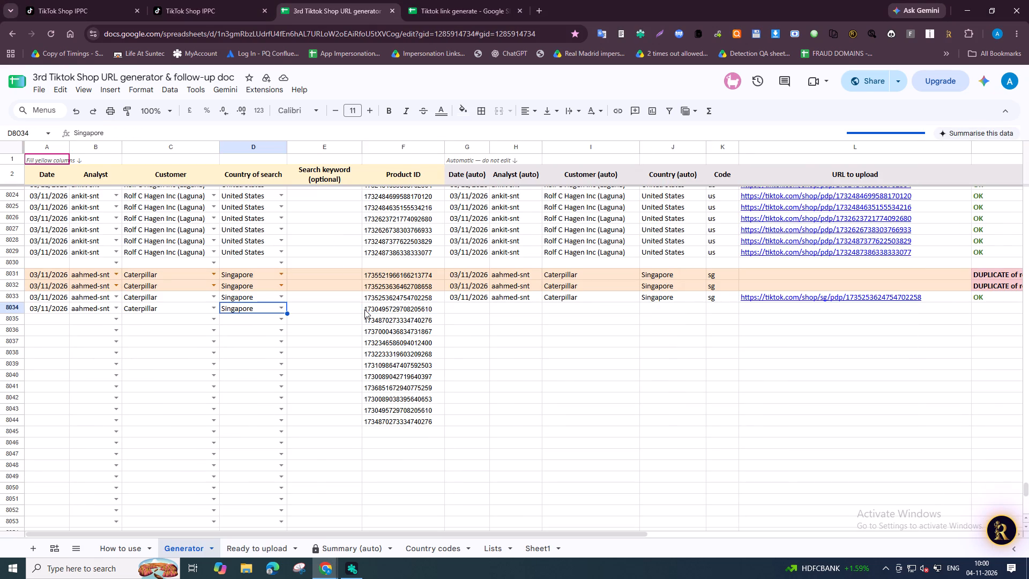
{"action": "key", "text": "Delete"}
{"action": "left_click", "coordinate": [285, 308]}
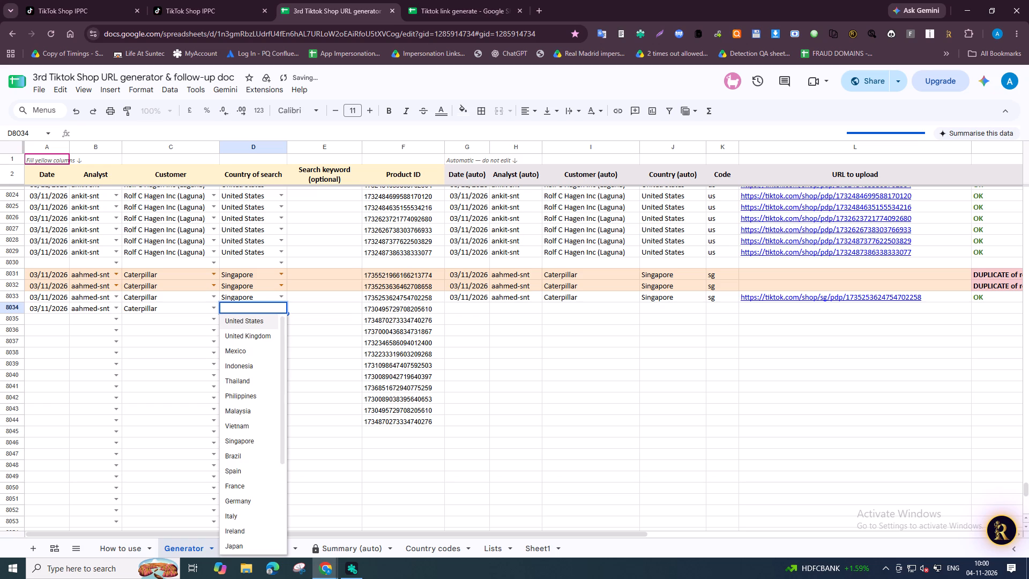
{"action": "key", "text": "p"}
{"action": "left_click", "coordinate": [281, 321]}
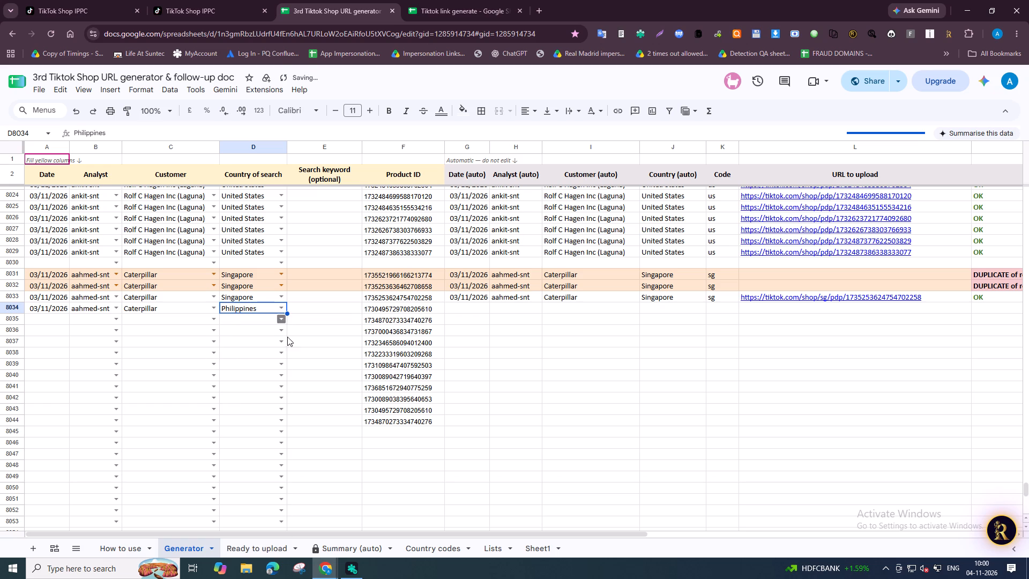
Fill the date 03/11/2026, analyst, customer Caterpillar and country Philippines down from row 8034 through row 8044.
{"action": "left_click", "coordinate": [365, 420]}
{"action": "key", "text": "Left"}
{"action": "key", "text": "ctrl+shift+Up"}
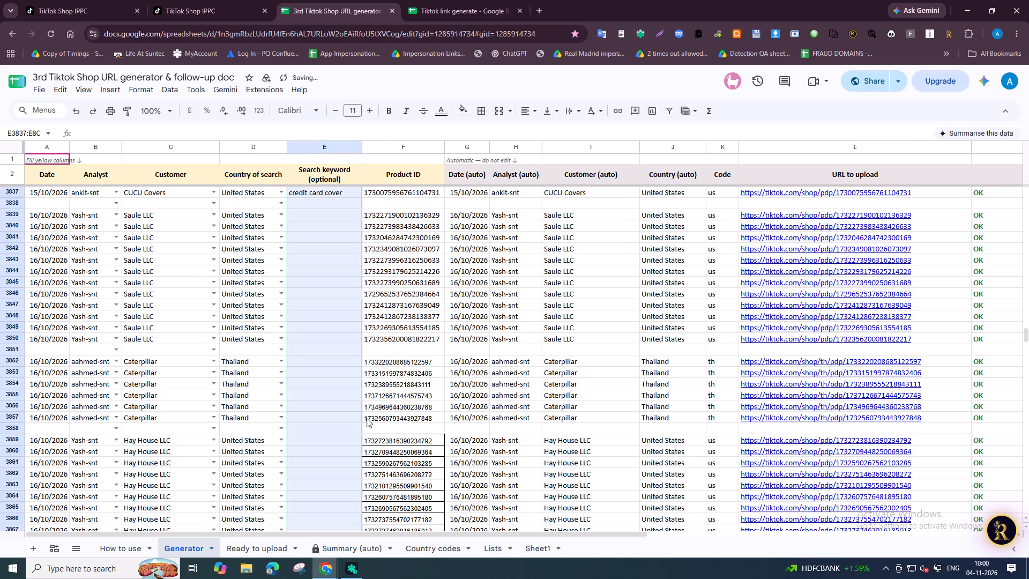
{"action": "key", "text": "Down"}
{"action": "key", "text": "Right"}
{"action": "key", "text": "Up"}
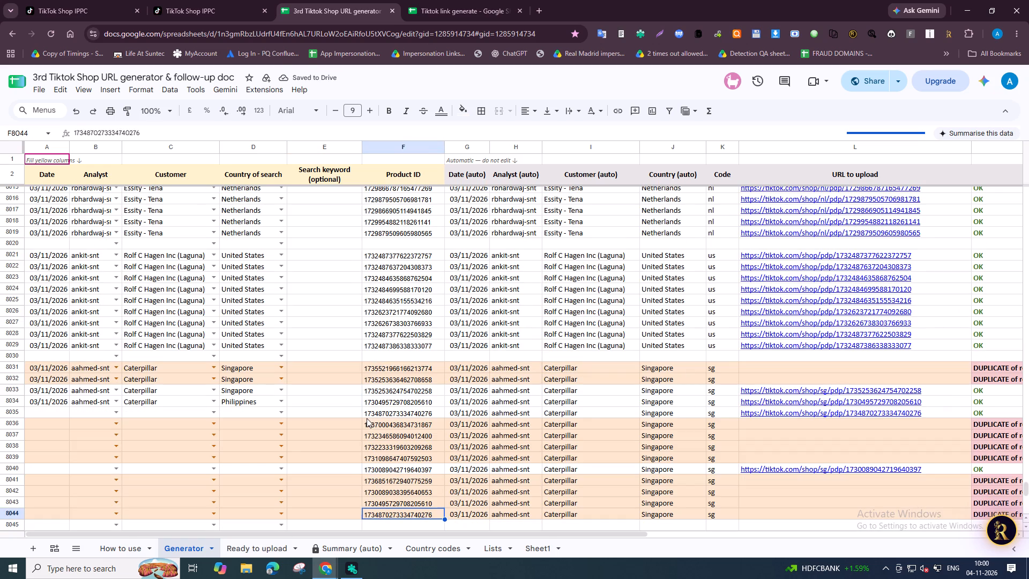
{"action": "key", "text": "Left"}
{"action": "key", "text": "Left"}
{"action": "key", "text": "ctrl+shift+Up"}
{"action": "key", "text": "ctrl+shift+Left"}
{"action": "key", "text": "ctrl+d"}
{"action": "key", "text": "Left"}
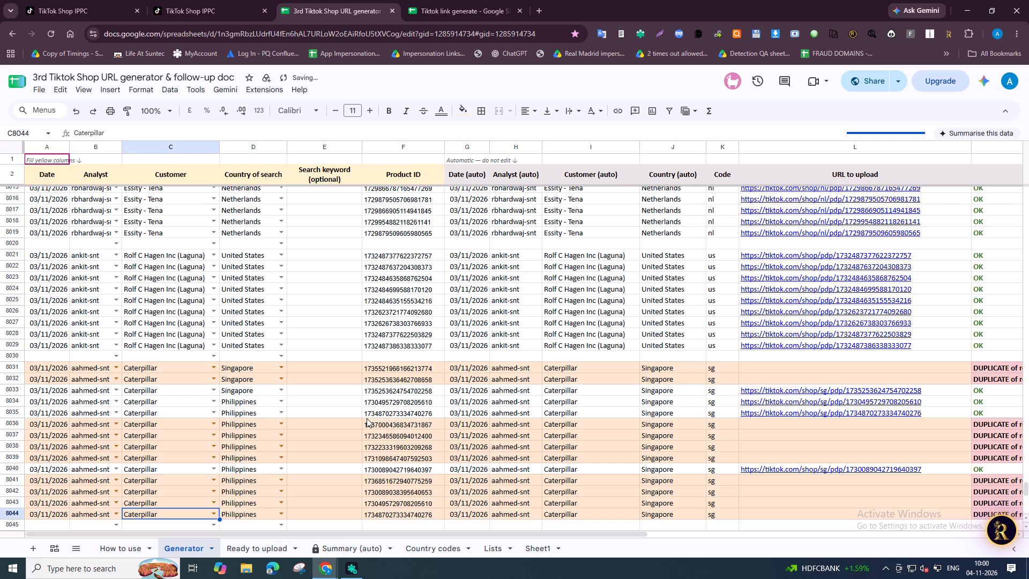
Copy the generated upload URLs for the Philippines products from L8035 through L8040.
{"action": "key", "text": "Right"}
{"action": "key", "text": "Right"}
{"action": "key", "text": "Up"}
{"action": "key", "text": "Up"}
{"action": "key", "text": "Up"}
{"action": "key", "text": "Up"}
{"action": "key", "text": "Up"}
{"action": "key", "text": "Up"}
{"action": "key", "text": "Up"}
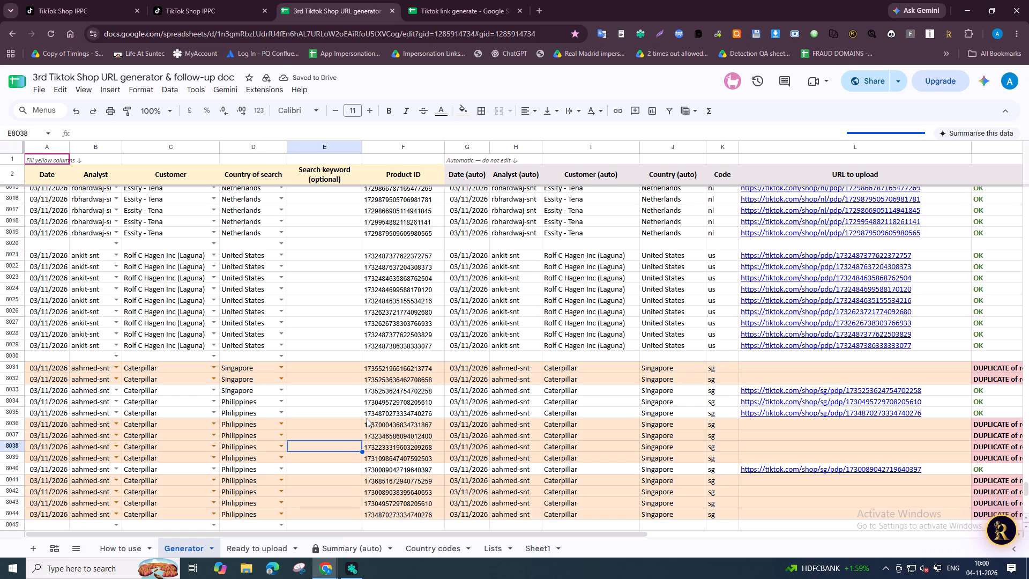
{"action": "key", "text": "Up"}
{"action": "key", "text": "Up"}
{"action": "key", "text": "Right"}
{"action": "key", "text": "Right"}
{"action": "key", "text": "Right"}
{"action": "key", "text": "Right"}
{"action": "key", "text": "Right"}
{"action": "key", "text": "Right"}
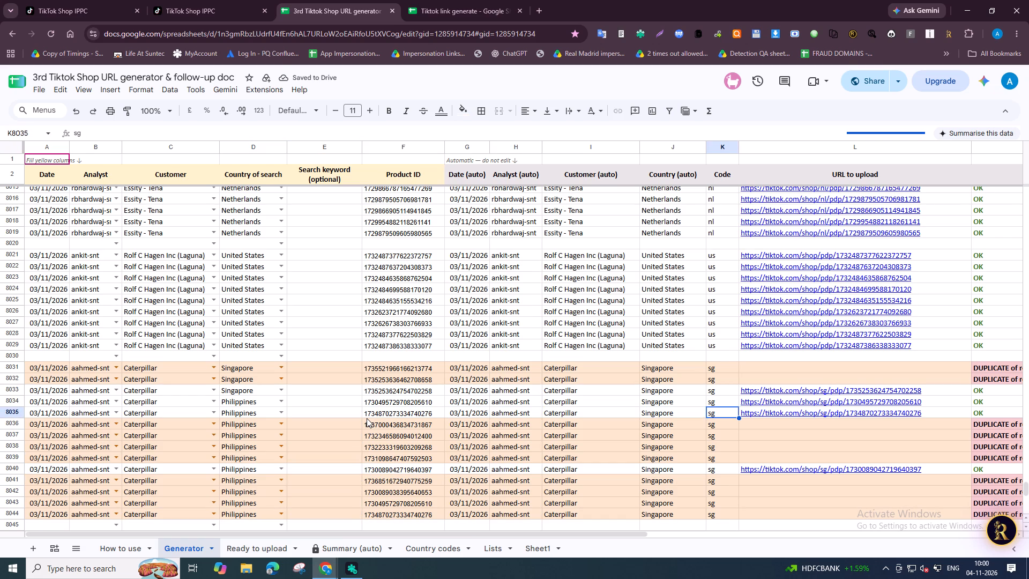
{"action": "key", "text": "Right"}
{"action": "scroll", "coordinate": [471, 390], "scroll_direction": "down", "scroll_amount": 1}
{"action": "left_click", "coordinate": [833, 415], "text": "shift"}
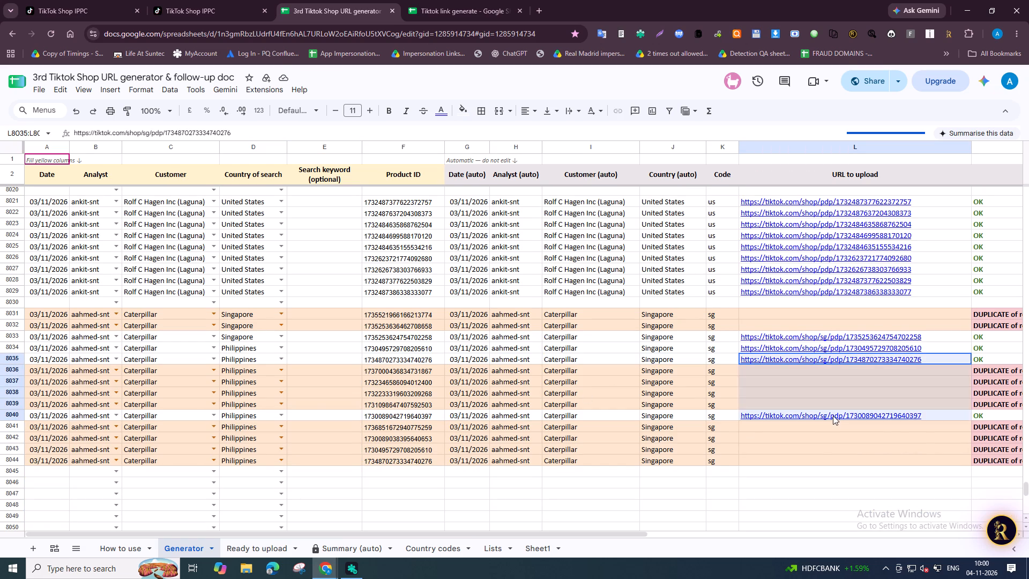
{"action": "key", "text": "ctrl+c"}
On the TikTok Shop IPPC complaint page, clear the old URL and change the country or region to Philippines.
{"action": "left_click", "coordinate": [253, 0]}
{"action": "scroll", "coordinate": [394, 340], "scroll_direction": "up", "scroll_amount": 1}
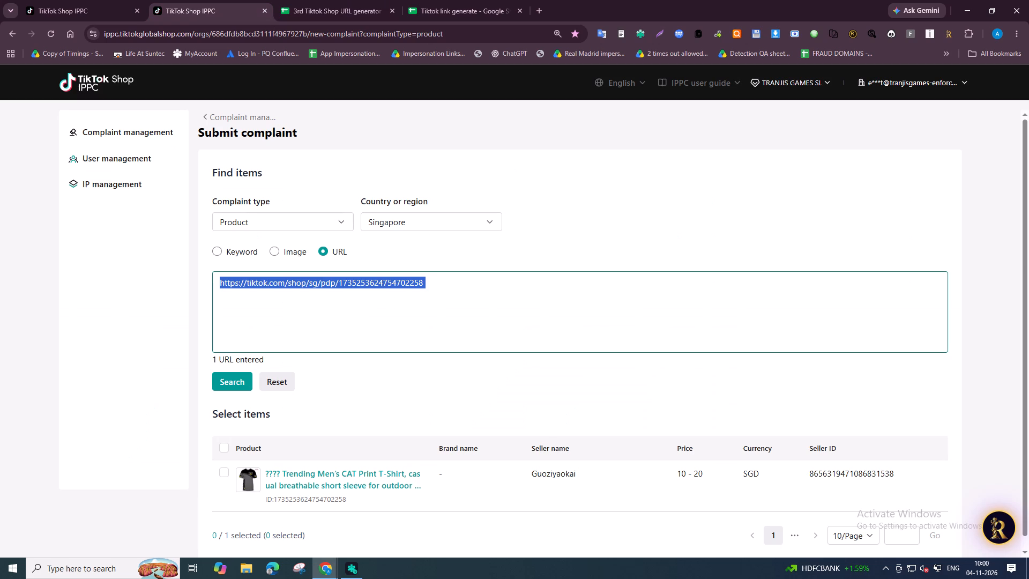
{"action": "key", "text": "Delete"}
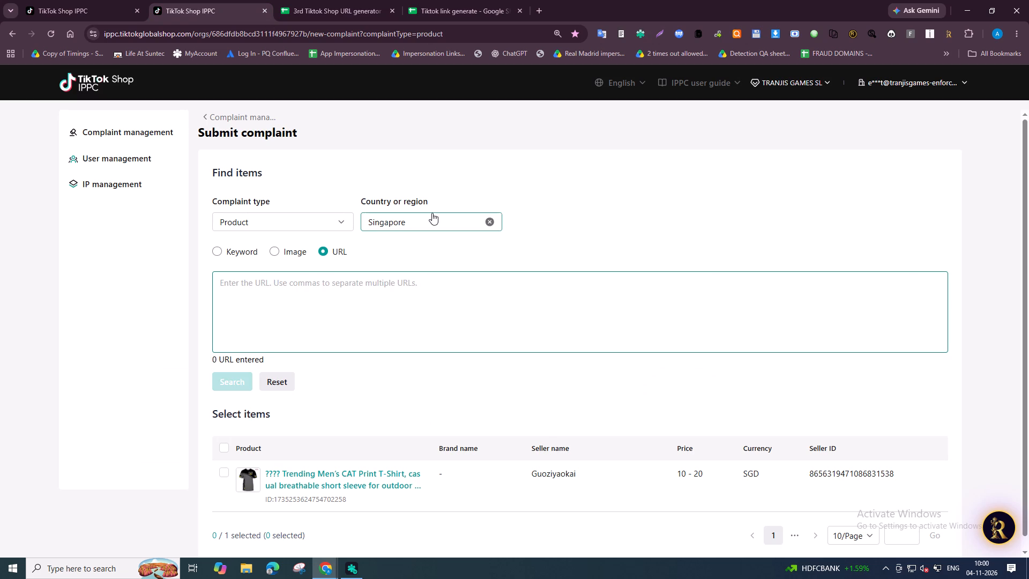
{"action": "left_click", "coordinate": [432, 221]}
{"action": "key", "text": "p"}
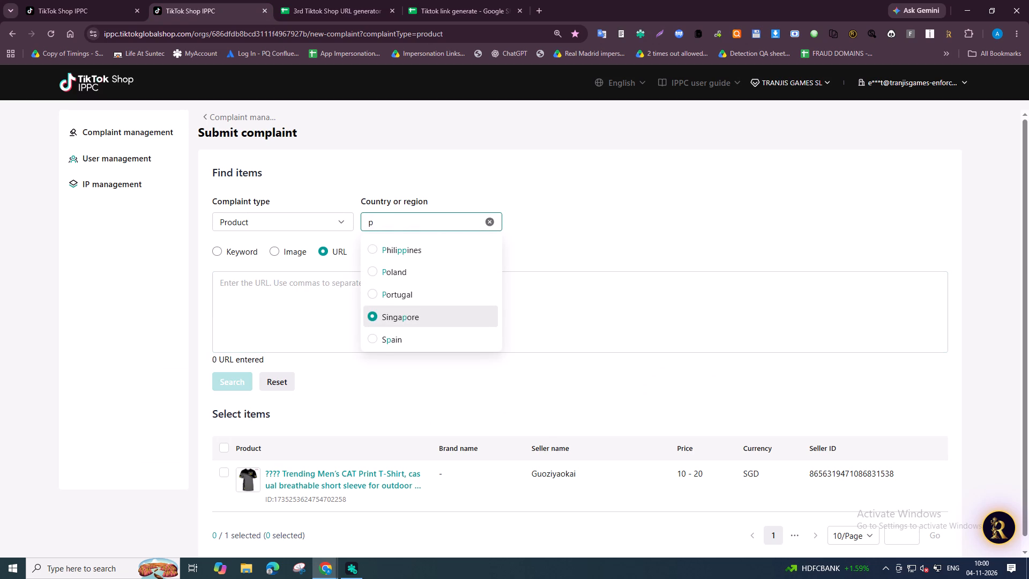
{"action": "scroll", "coordinate": [395, 255], "scroll_direction": "down", "scroll_amount": 2}
{"action": "left_click", "coordinate": [396, 255]}
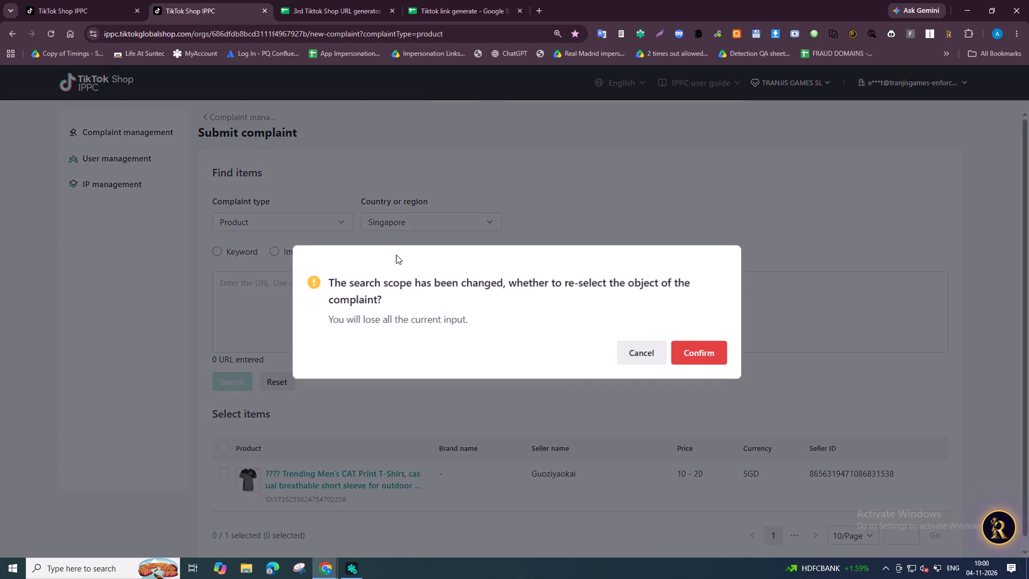
{"action": "left_click", "coordinate": [705, 350]}
Search for the complaint items by URL using the copied upload URLs.
{"action": "left_click", "coordinate": [339, 254]}
{"action": "left_click", "coordinate": [352, 302]}
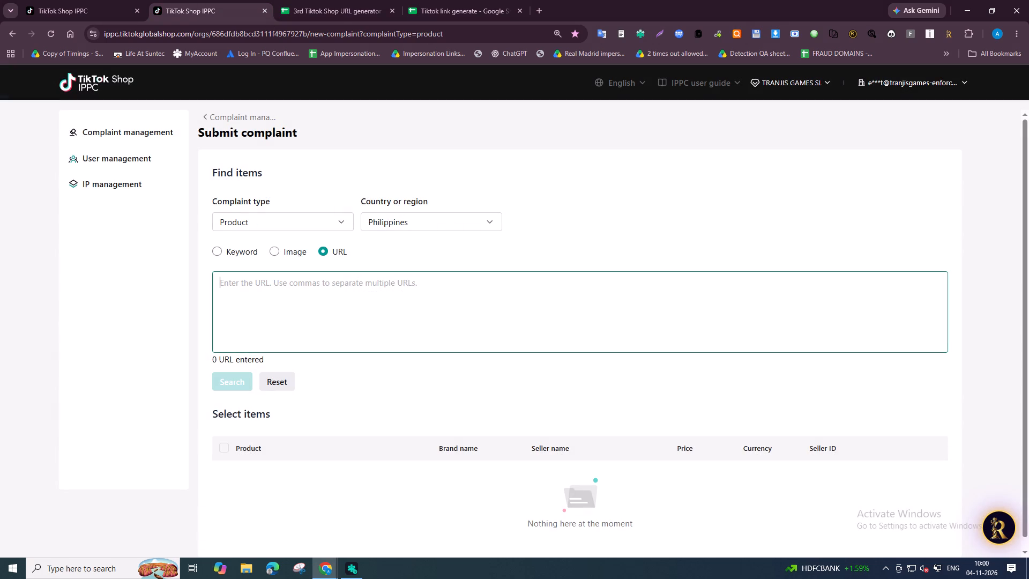
{"action": "key", "text": "ctrl+v"}
{"action": "left_click", "coordinate": [250, 376]}
{"action": "scroll", "coordinate": [295, 378], "scroll_direction": "down", "scroll_amount": 6}
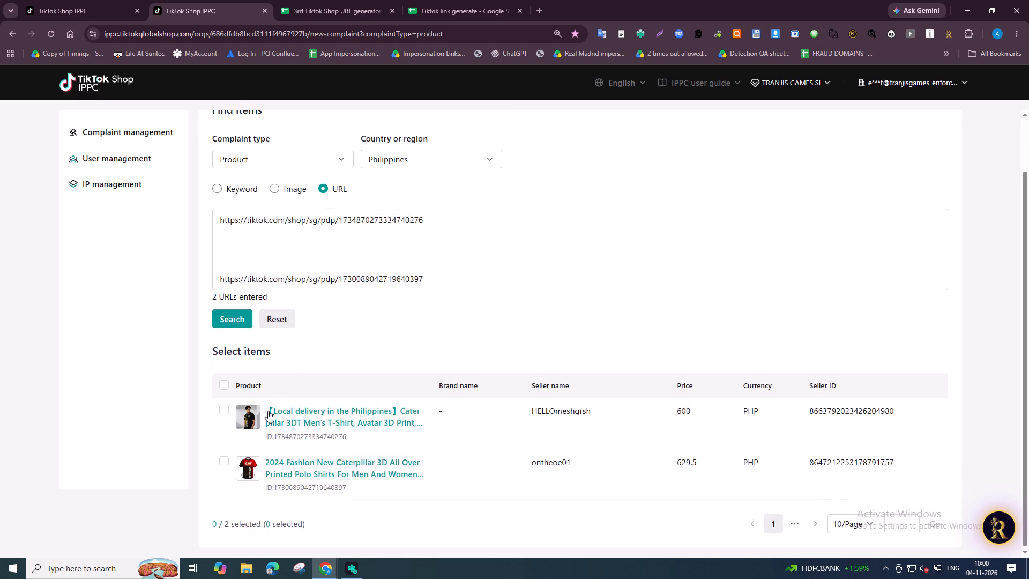
Examine the enlarged product images of both found listings for Caterpillar branding.
{"action": "left_click", "coordinate": [255, 412]}
{"action": "left_click", "coordinate": [140, 398]}
{"action": "left_click", "coordinate": [231, 471]}
{"action": "left_click", "coordinate": [245, 470]}
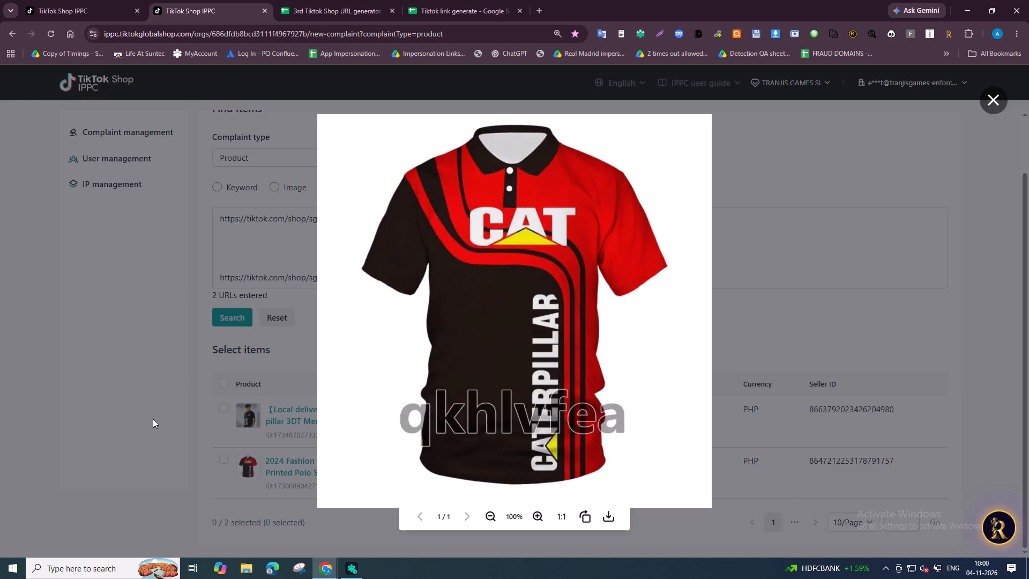
{"action": "left_click", "coordinate": [151, 407]}
Copy both URLs from the complaint search into the Red Points New Incident detection links and save the incidents.
{"action": "left_click", "coordinate": [507, 249]}
{"action": "key", "text": "ctrl+a"}
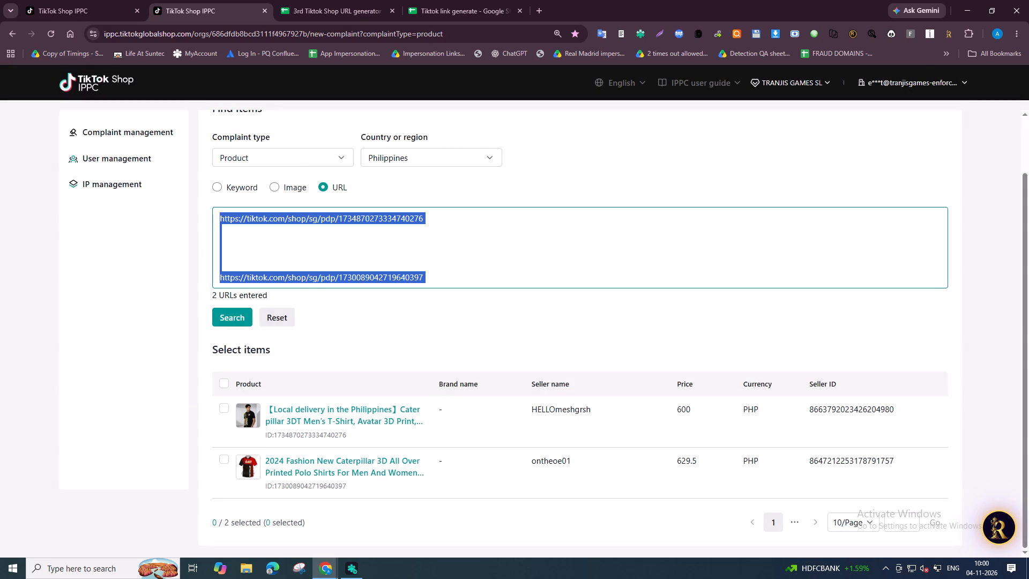
{"action": "key", "text": "ctrl+c"}
{"action": "key", "text": "ctrl+c"}
{"action": "key", "text": "alt+Tab"}
{"action": "left_click", "coordinate": [173, 0]}
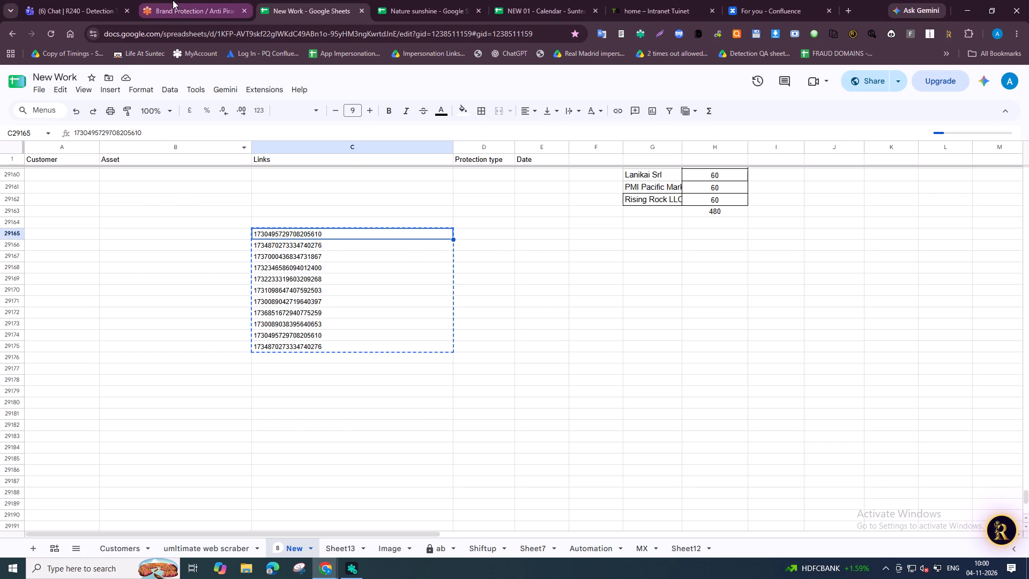
{"action": "left_click", "coordinate": [277, 302]}
{"action": "left_click", "coordinate": [285, 288]}
{"action": "key", "text": "ctrl+v"}
{"action": "key", "text": "alt+Tab"}
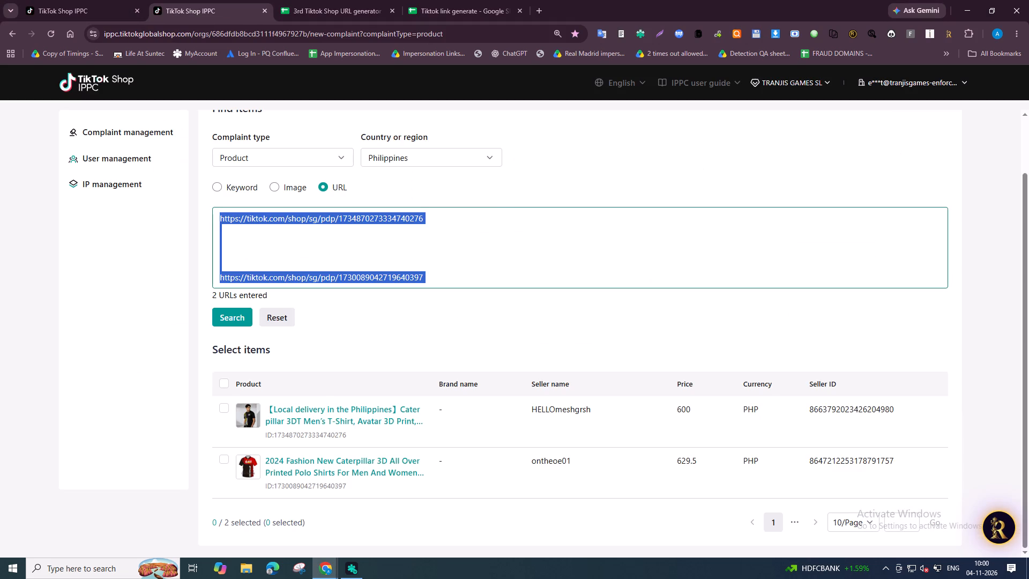
{"action": "key", "text": "alt+Tab"}
{"action": "left_click", "coordinate": [250, 433]}
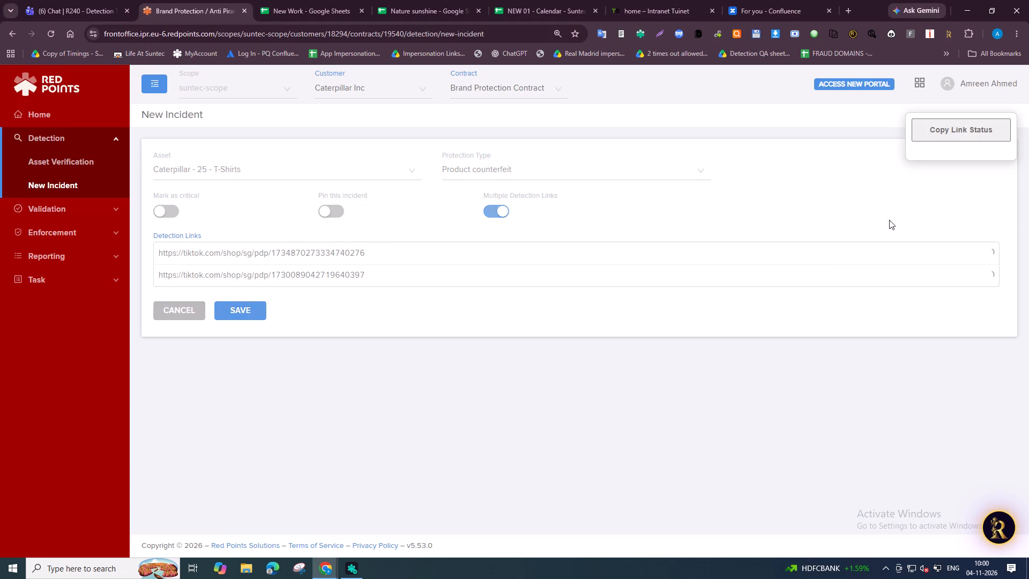
Copy the link status of the saved incidents and clear the product IDs in C29165:C29175 of New Work.
{"action": "left_click", "coordinate": [970, 130]}
{"action": "left_click", "coordinate": [345, 0]}
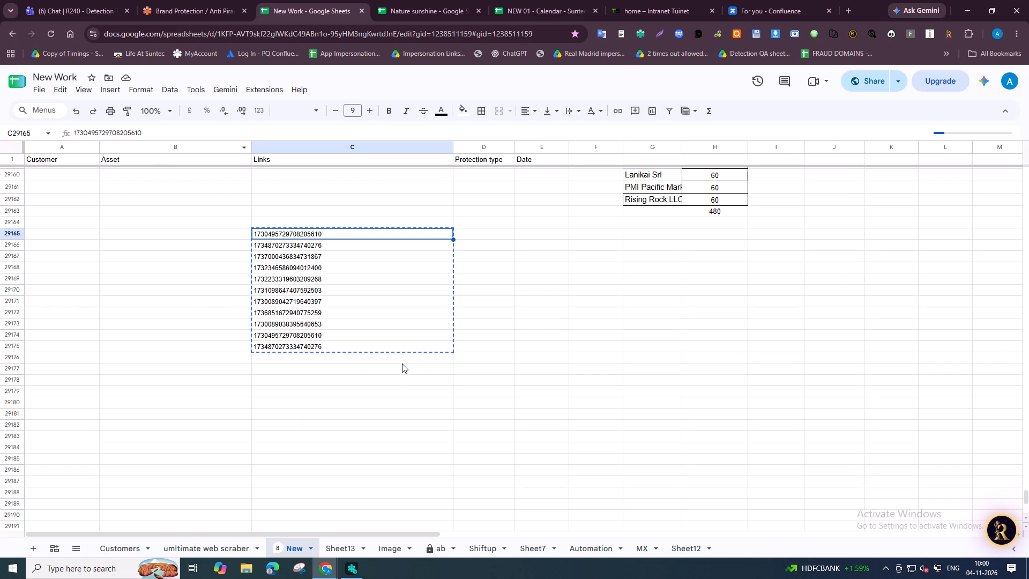
{"action": "key", "text": "ctrl+shift+Down"}
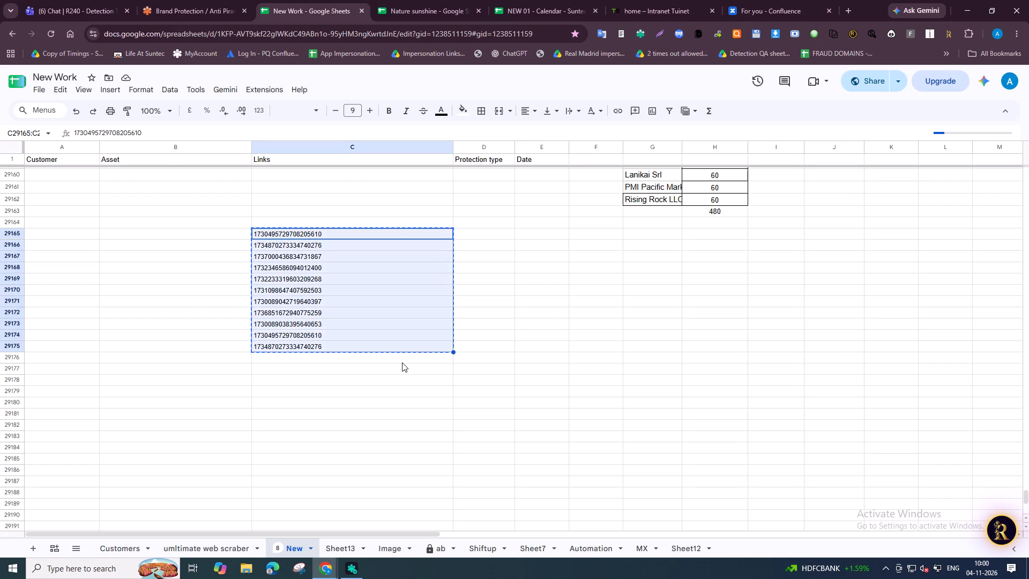
{"action": "key", "text": "Delete"}
Paste the copied link status table as values at C29156 of New Work.
{"action": "key", "text": "ctrl+Up"}
{"action": "key", "text": "Down"}
{"action": "key", "text": "Down"}
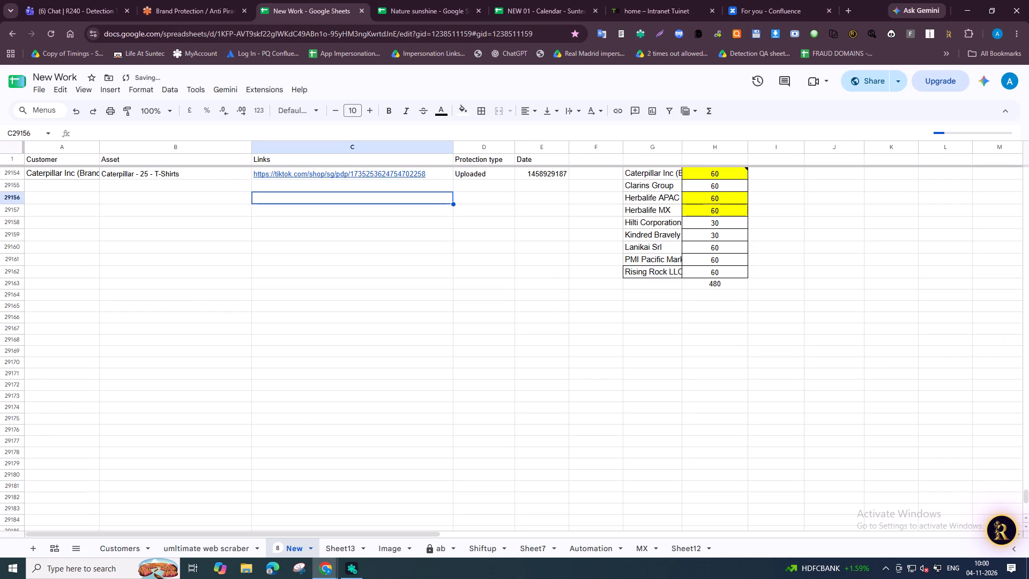
{"action": "key", "text": "ctrl+shift+v"}
Copy the two link rows with status and incident IDs from C29157:E29158 to C29155, overwriting the pasted header row.
{"action": "key", "text": "Up"}
{"action": "key", "text": "Down"}
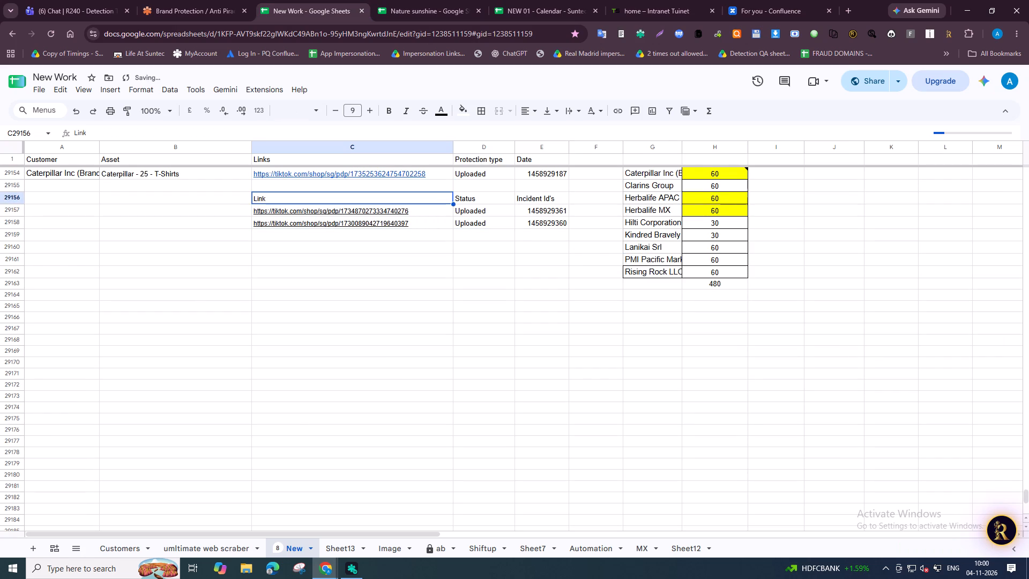
{"action": "key", "text": "Down"}
{"action": "key", "text": "ctrl+shift+Right"}
{"action": "key", "text": "shift+Down"}
{"action": "key", "text": "ctrl+x"}
{"action": "key", "text": "ctrl+c"}
{"action": "key", "text": "Up"}
{"action": "key", "text": "Up"}
{"action": "key", "text": "ctrl+v"}
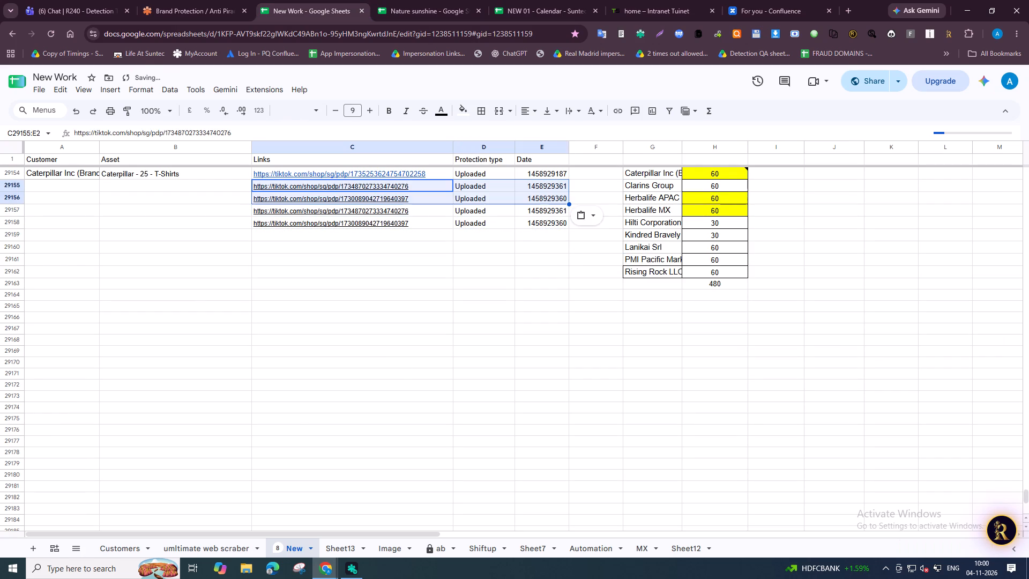
Delete the duplicate link rows in C29157:E29158.
{"action": "key", "text": "Left"}
{"action": "key", "text": "Down"}
{"action": "key", "text": "Right"}
{"action": "key", "text": "Down"}
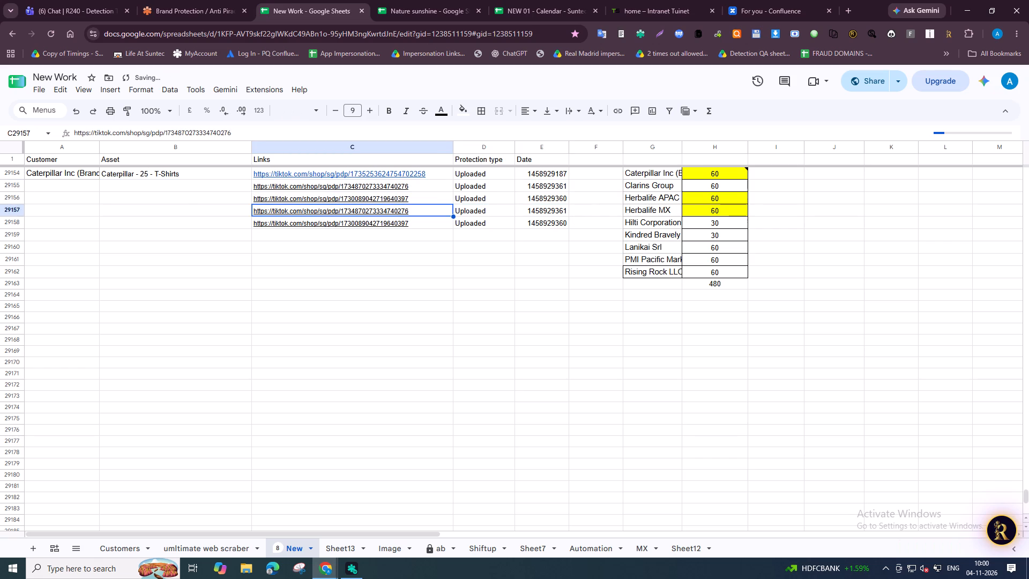
{"action": "key", "text": "ctrl+shift+Right"}
{"action": "key", "text": "shift+Down"}
{"action": "key", "text": "Delete"}
{"action": "key", "text": "Up"}
{"action": "key", "text": "Up"}
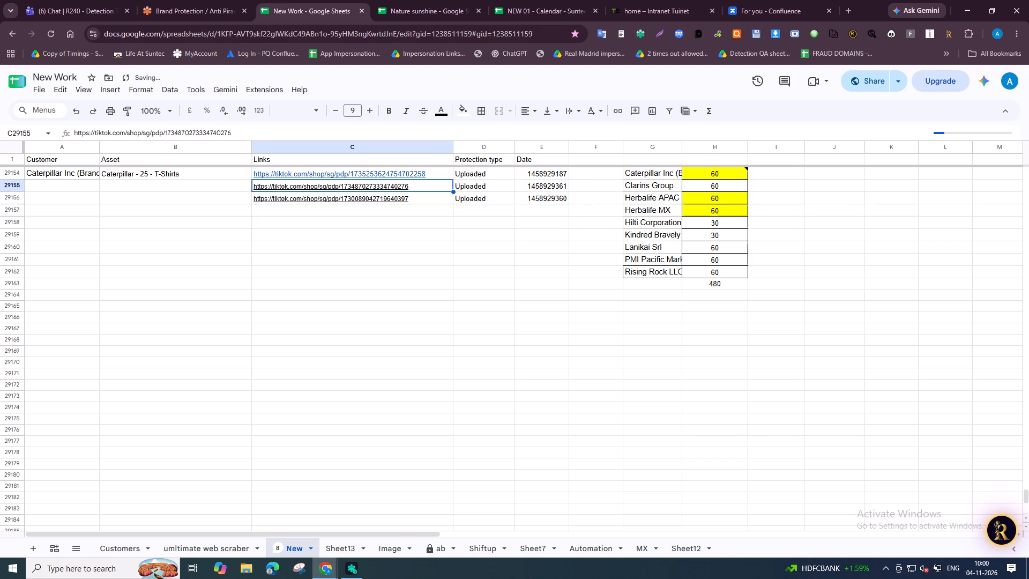
Fill the customer Caterpillar Inc and asset Caterpillar - 25 - T-Shirts down from row 29154 into rows 29155 and 29156.
{"action": "key", "text": "Left"}
{"action": "key", "text": "ctrl+d"}
{"action": "key", "text": "Down"}
{"action": "key", "text": "Left"}
{"action": "key", "text": "Up"}
{"action": "key", "text": "ctrl+d"}
{"action": "key", "text": "Right"}
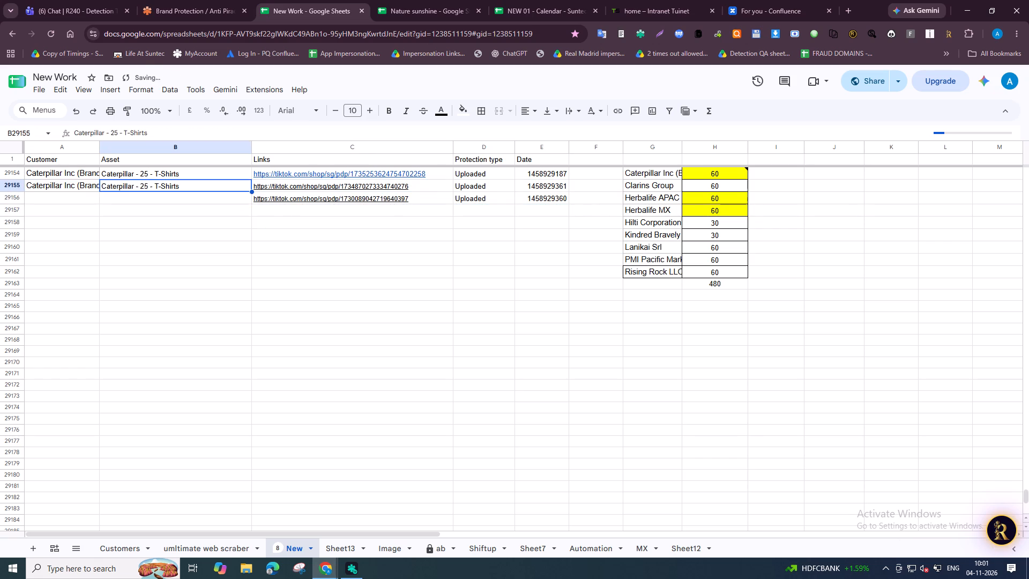
{"action": "key", "text": "Down"}
{"action": "key", "text": "ctrl+d"}
{"action": "key", "text": "Left"}
{"action": "key", "text": "ctrl+d"}
{"action": "key", "text": "Right"}
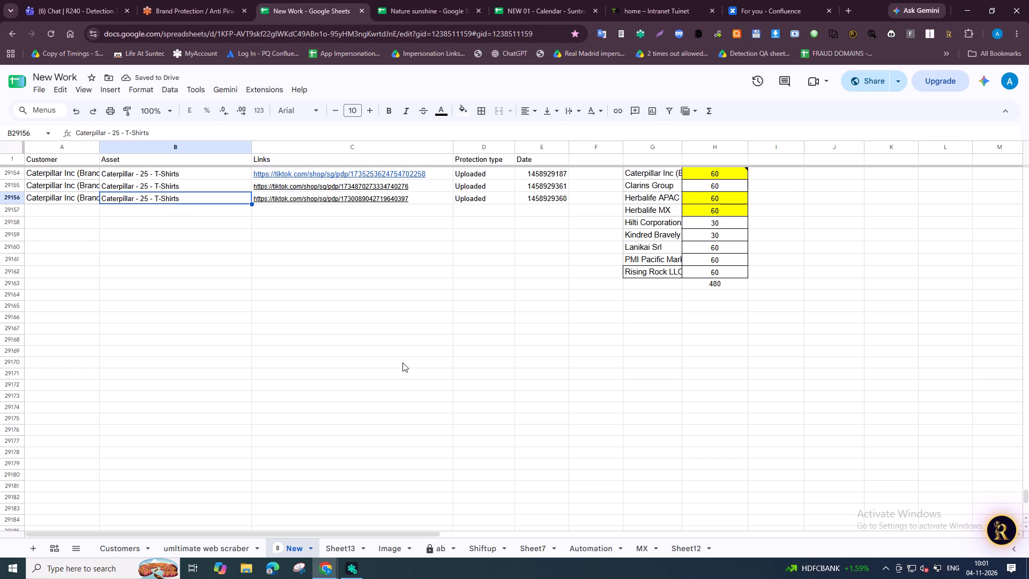
Apply the link formatting of C29154 to the new links in C29155:C29156.
{"action": "left_click", "coordinate": [378, 177]}
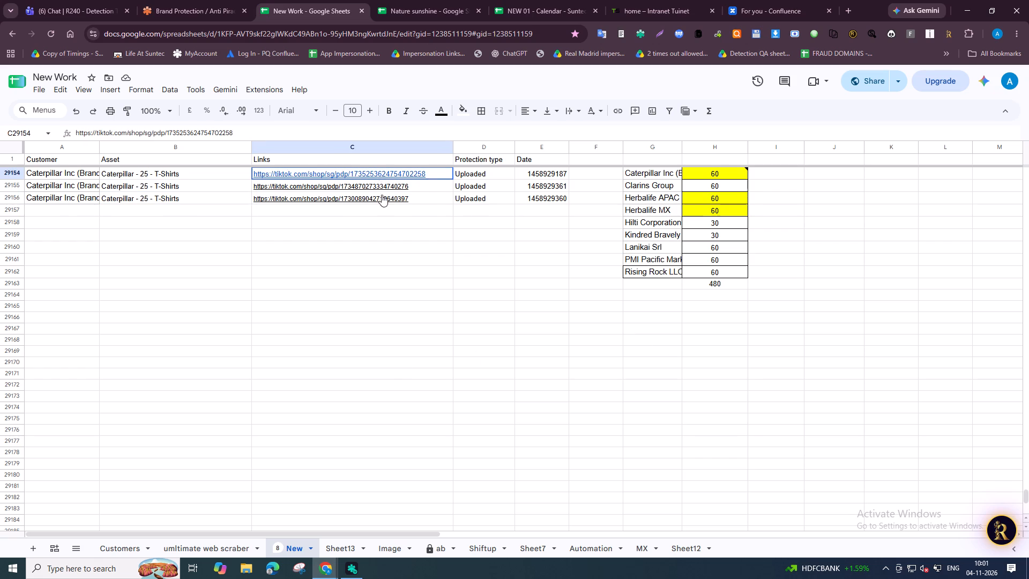
{"action": "left_click", "coordinate": [124, 110]}
{"action": "left_click", "coordinate": [323, 198], "text": "shift"}
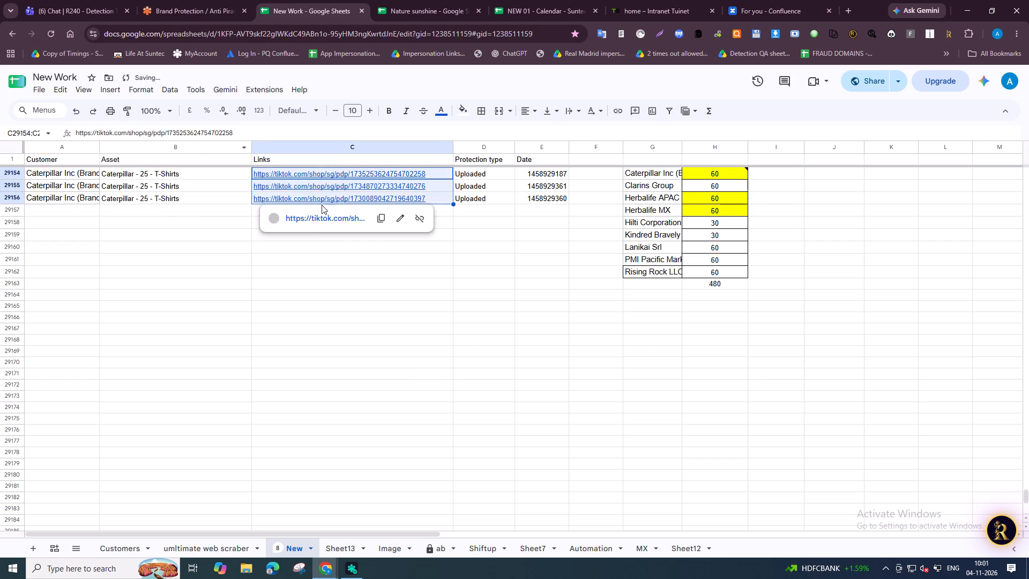
{"action": "left_click", "coordinate": [314, 264]}
Return to the TikTok Shop IPPC complaint page with the Philippines URL search.
{"action": "scroll", "coordinate": [465, 313], "scroll_direction": "up", "scroll_amount": 2}
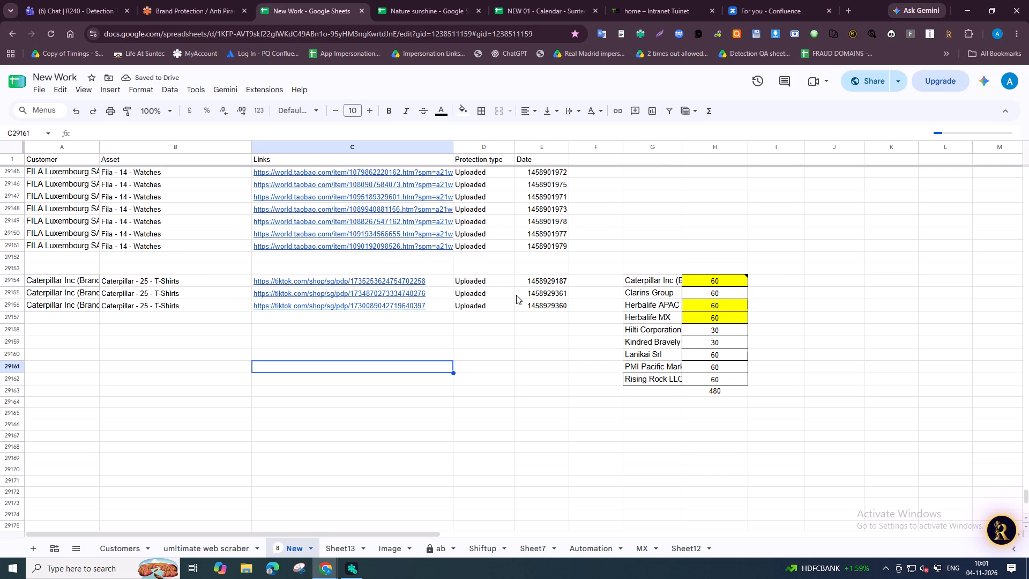
{"action": "key", "text": "alt+Tab"}
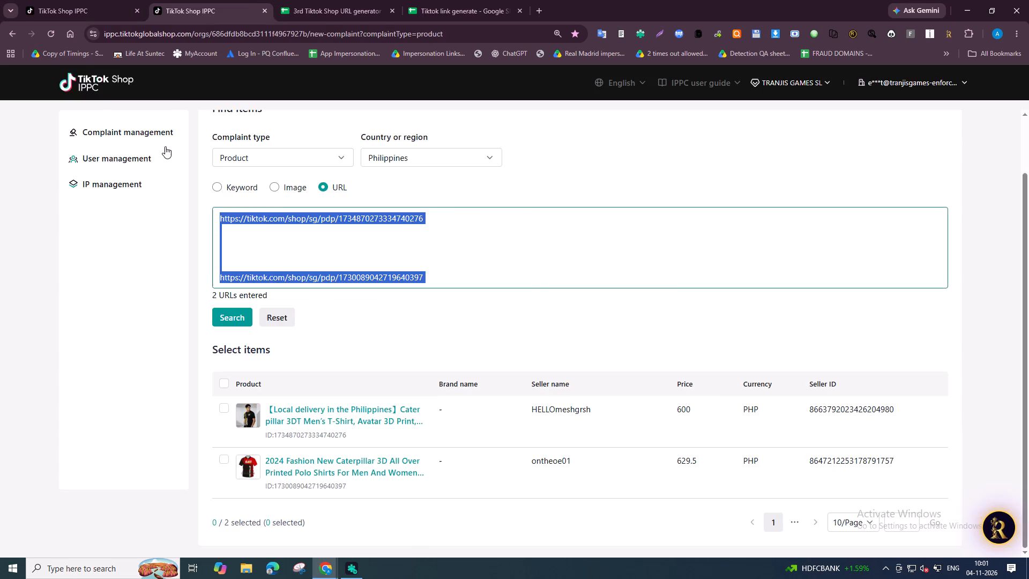
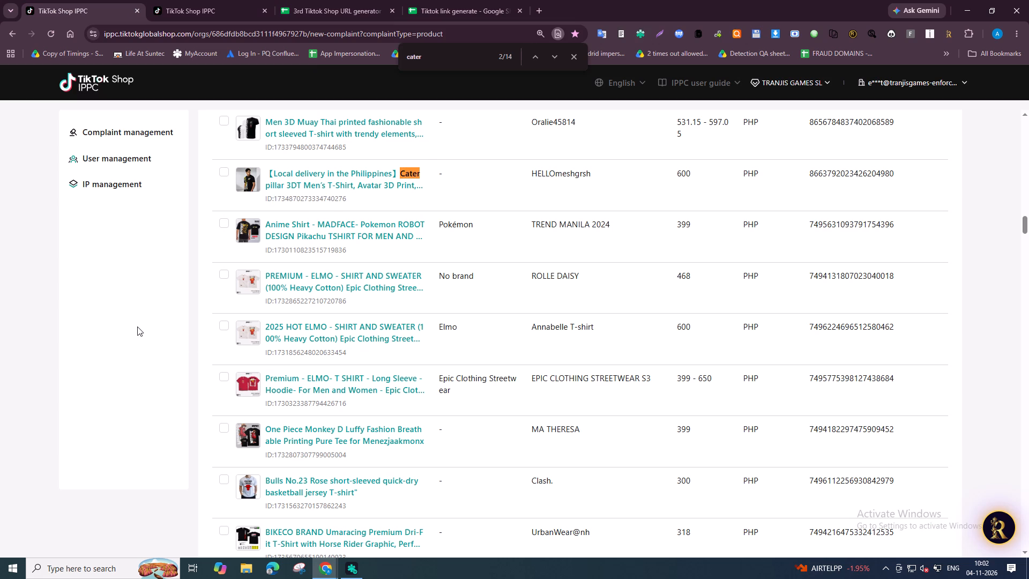
Examine more of the Philippines image-search results for Caterpillar T-shirt listings and close the in-page search for cater.
{"action": "scroll", "coordinate": [337, 409], "scroll_direction": "down", "scroll_amount": 3}
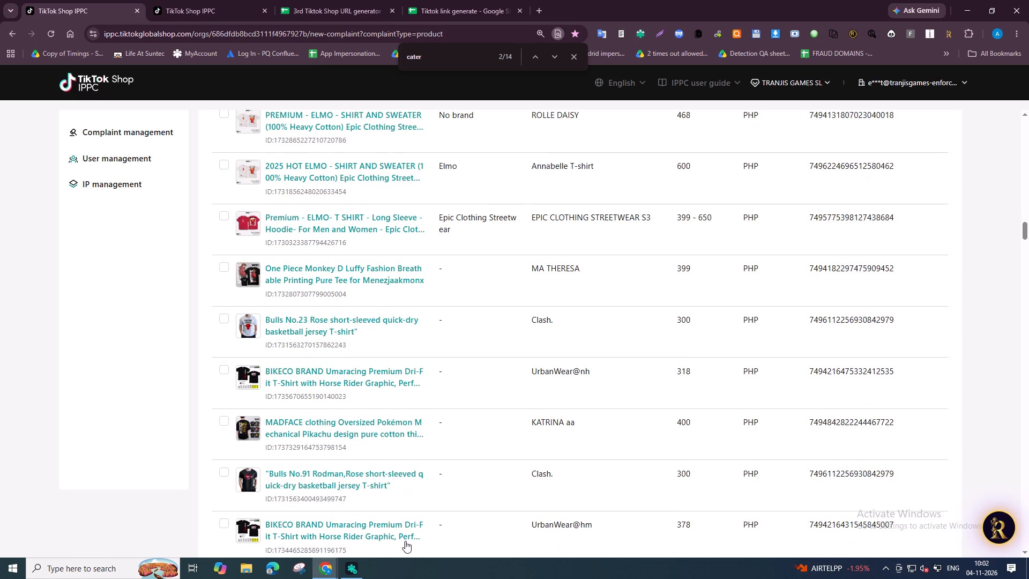
{"action": "scroll", "coordinate": [406, 541], "scroll_direction": "down", "scroll_amount": 4}
{"action": "scroll", "coordinate": [454, 447], "scroll_direction": "down", "scroll_amount": 4}
{"action": "left_click", "coordinate": [568, 60]}
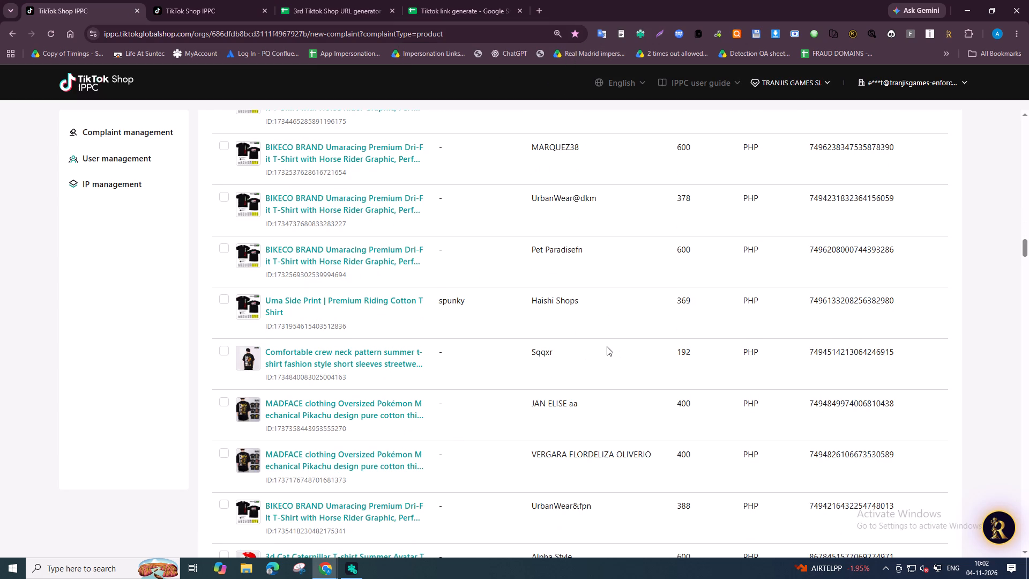
{"action": "key", "text": "alt+Tab"}
{"action": "key", "text": "alt+Tab"}
{"action": "left_click", "coordinate": [244, 311]}
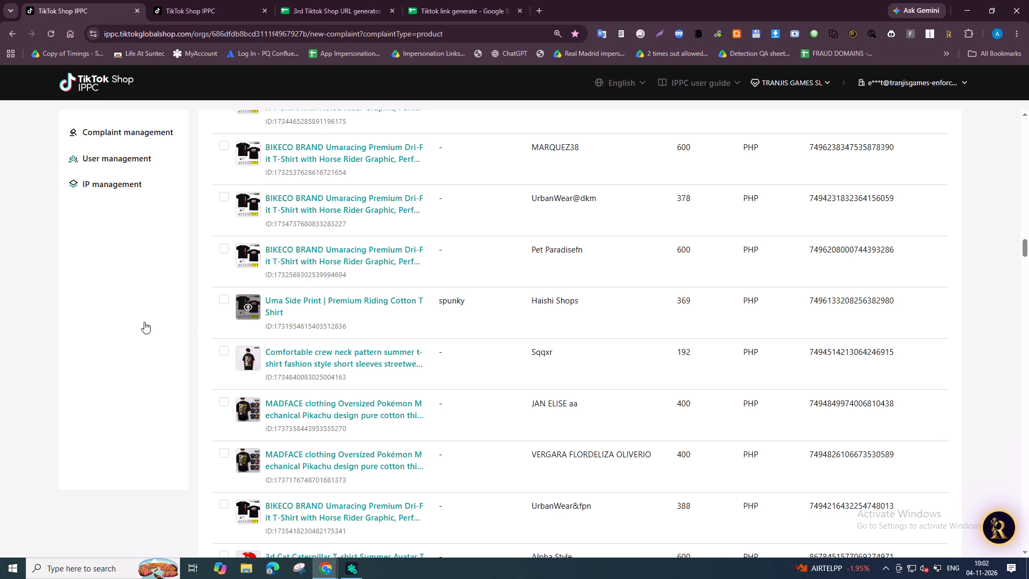
{"action": "left_click", "coordinate": [172, 306]}
Delete the uploaded search photo cat shirt.png from the Find items section of the complaint.
{"action": "scroll", "coordinate": [584, 350], "scroll_direction": "up", "scroll_amount": 15}
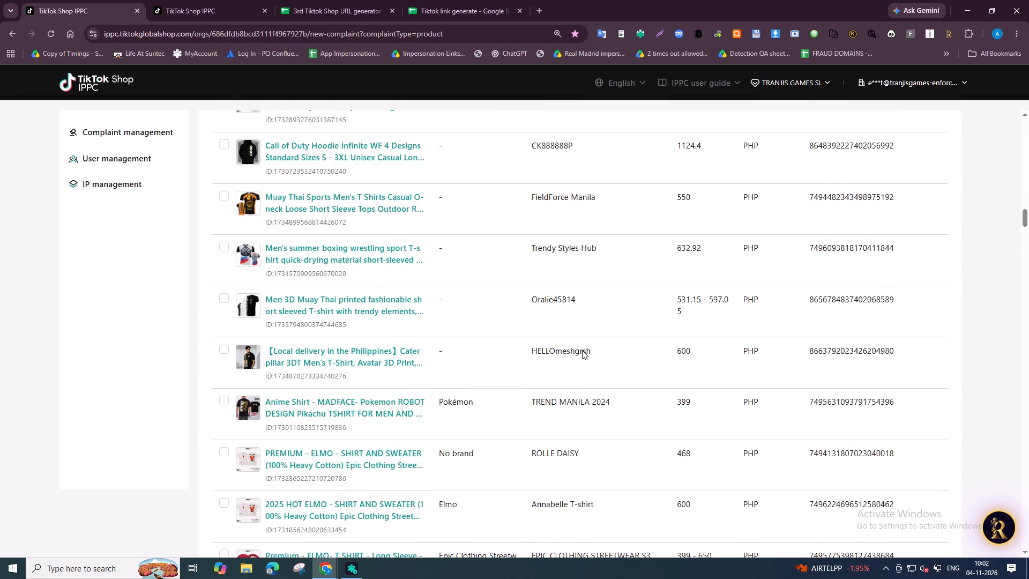
{"action": "scroll", "coordinate": [582, 350], "scroll_direction": "up", "scroll_amount": 20}
{"action": "scroll", "coordinate": [582, 350], "scroll_direction": "up", "scroll_amount": 20}
{"action": "scroll", "coordinate": [582, 350], "scroll_direction": "up", "scroll_amount": 4}
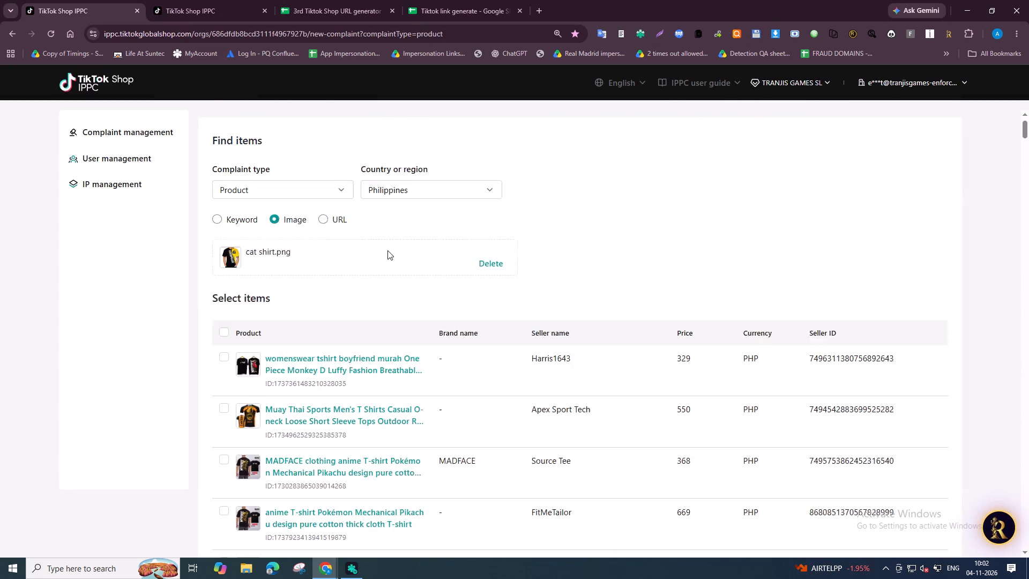
{"action": "scroll", "coordinate": [387, 250], "scroll_direction": "up", "scroll_amount": 4}
{"action": "left_click", "coordinate": [491, 298]}
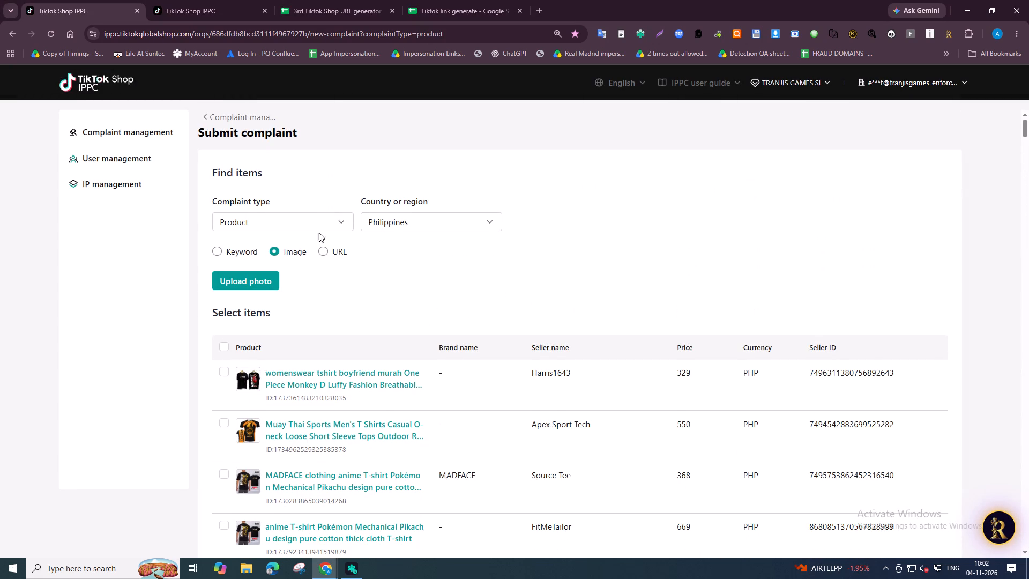
Change the complaint's country or region from Philippines and agree to re-select the objects of the complaint.
{"action": "left_click", "coordinate": [319, 233]}
{"action": "left_click", "coordinate": [412, 227]}
{"action": "left_click", "coordinate": [420, 262]}
{"action": "left_click", "coordinate": [715, 342]}
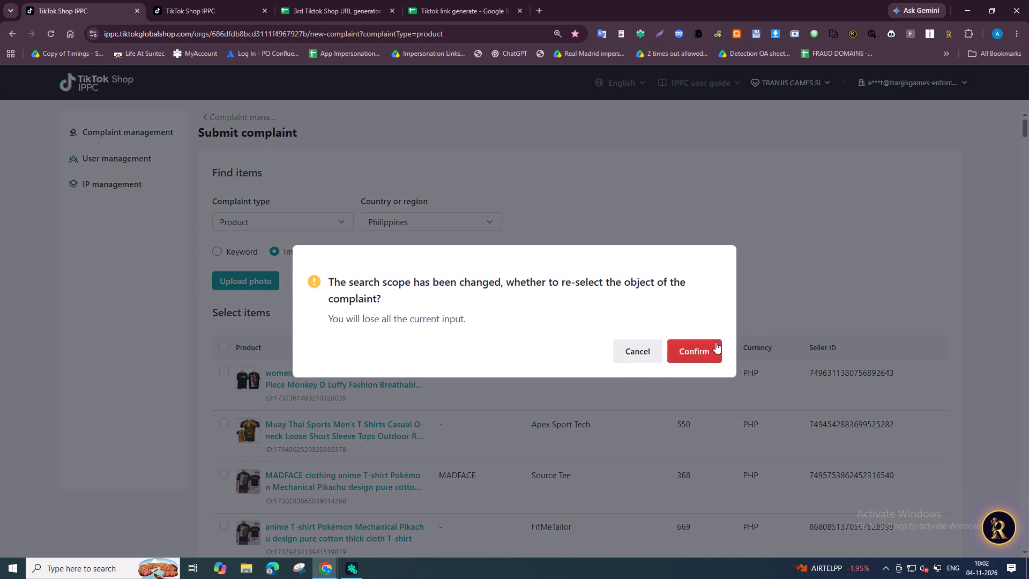
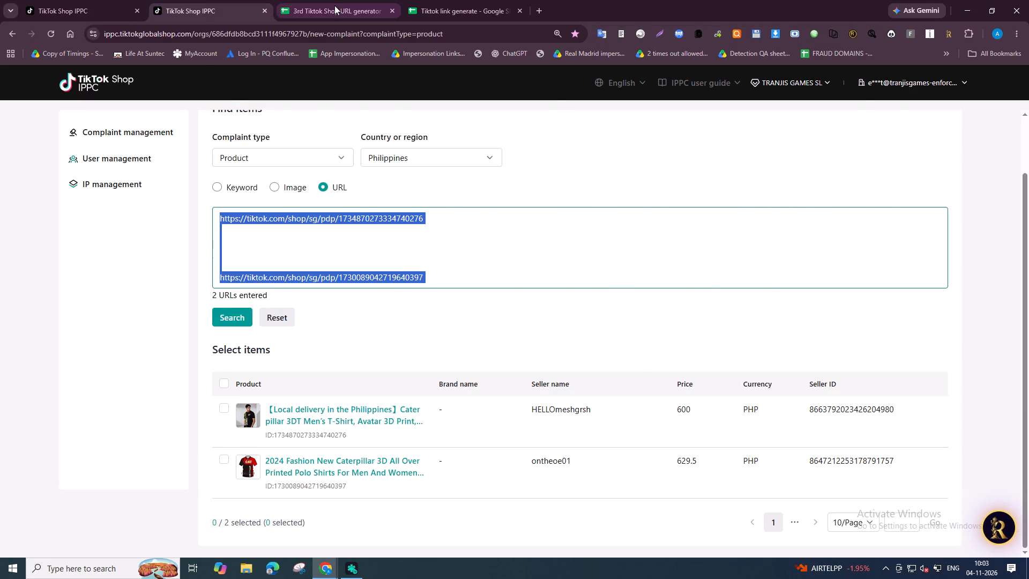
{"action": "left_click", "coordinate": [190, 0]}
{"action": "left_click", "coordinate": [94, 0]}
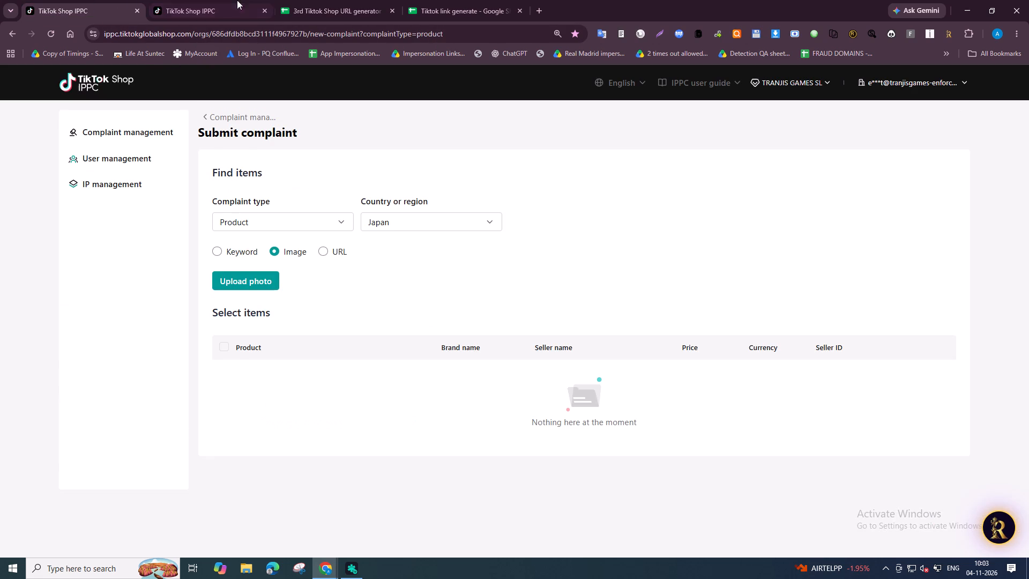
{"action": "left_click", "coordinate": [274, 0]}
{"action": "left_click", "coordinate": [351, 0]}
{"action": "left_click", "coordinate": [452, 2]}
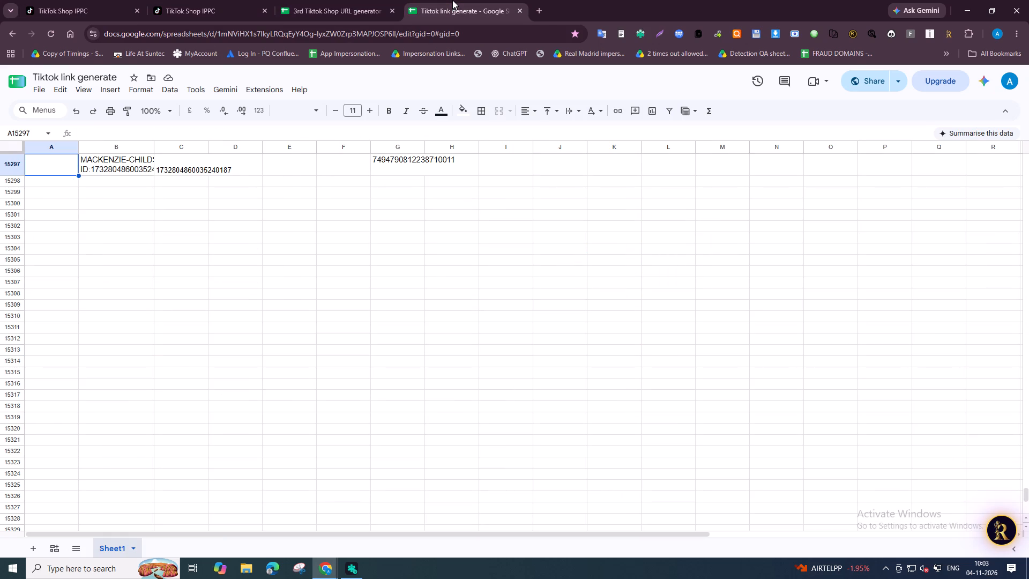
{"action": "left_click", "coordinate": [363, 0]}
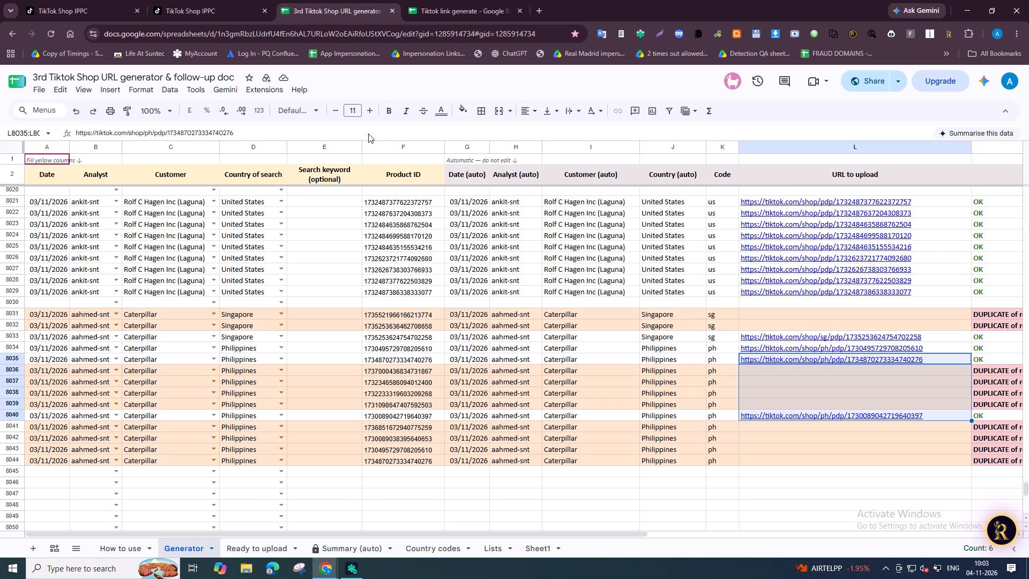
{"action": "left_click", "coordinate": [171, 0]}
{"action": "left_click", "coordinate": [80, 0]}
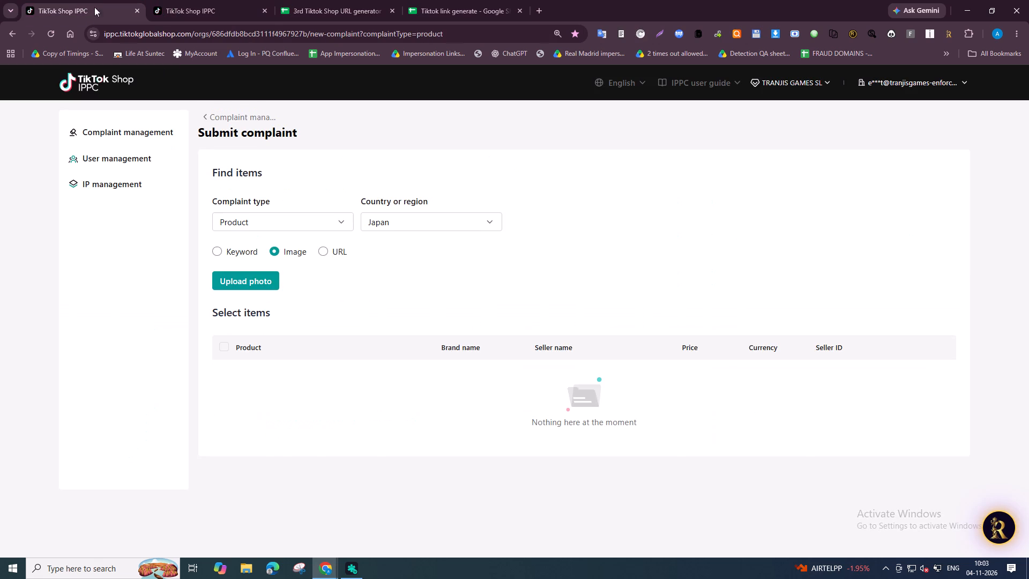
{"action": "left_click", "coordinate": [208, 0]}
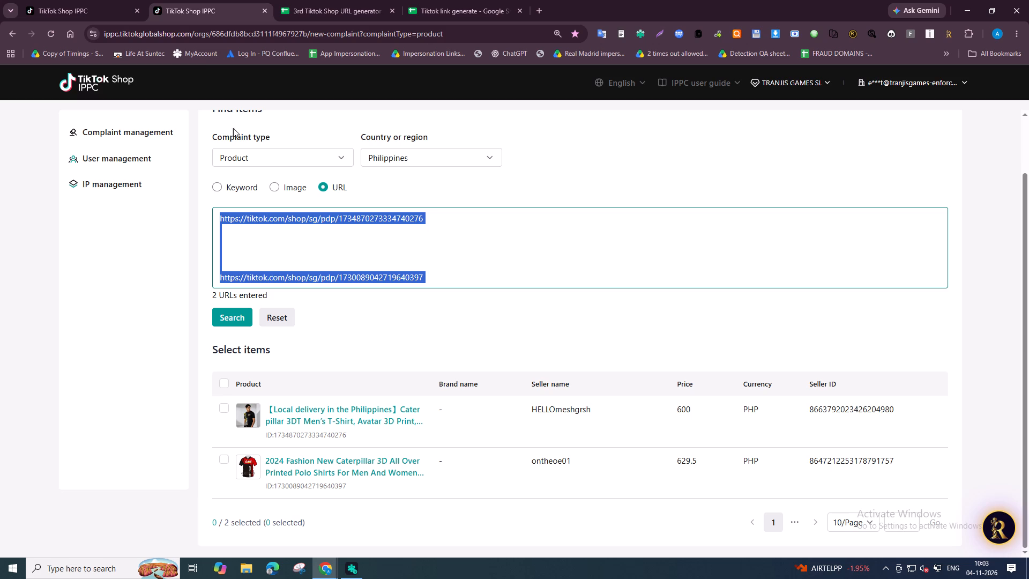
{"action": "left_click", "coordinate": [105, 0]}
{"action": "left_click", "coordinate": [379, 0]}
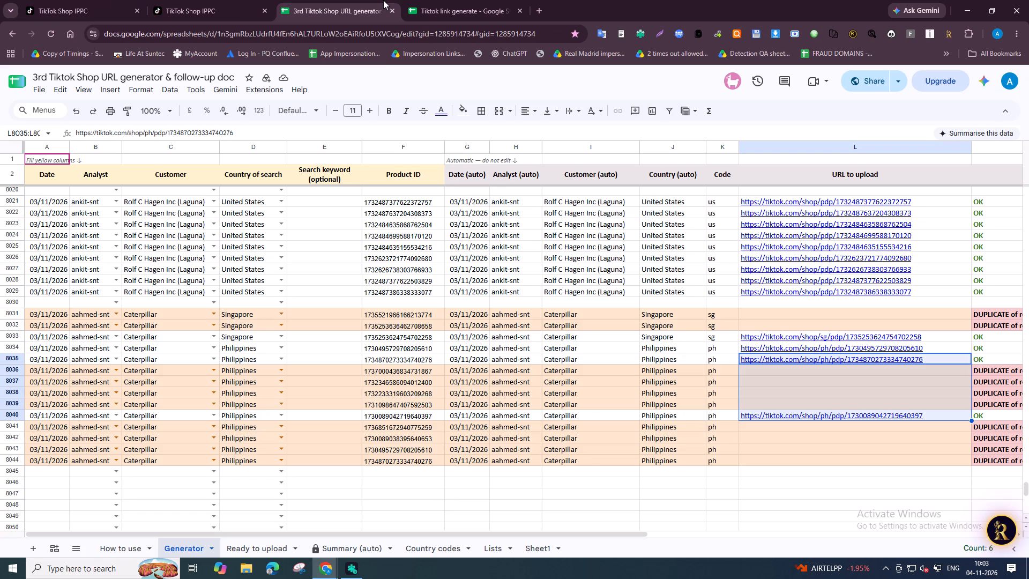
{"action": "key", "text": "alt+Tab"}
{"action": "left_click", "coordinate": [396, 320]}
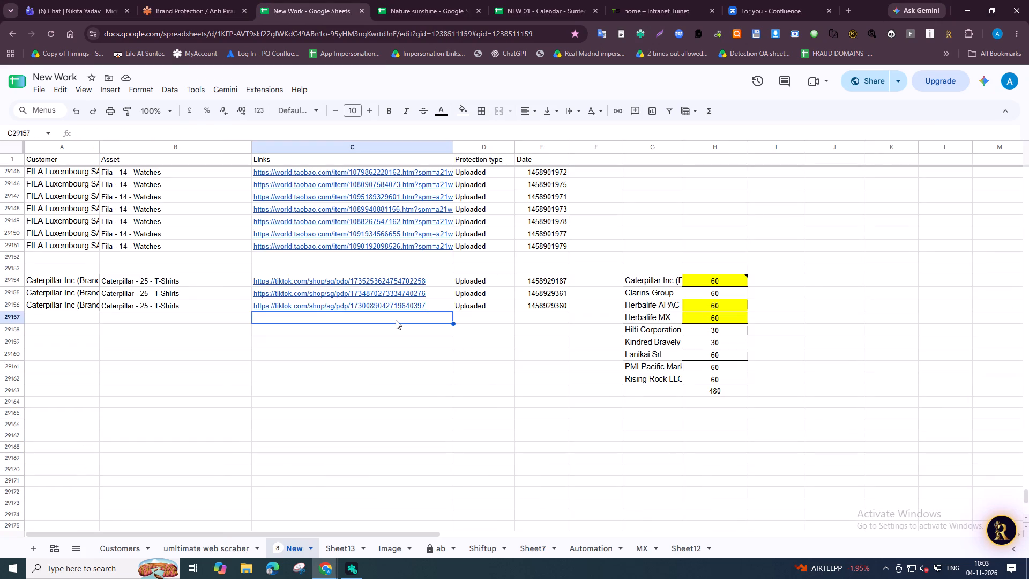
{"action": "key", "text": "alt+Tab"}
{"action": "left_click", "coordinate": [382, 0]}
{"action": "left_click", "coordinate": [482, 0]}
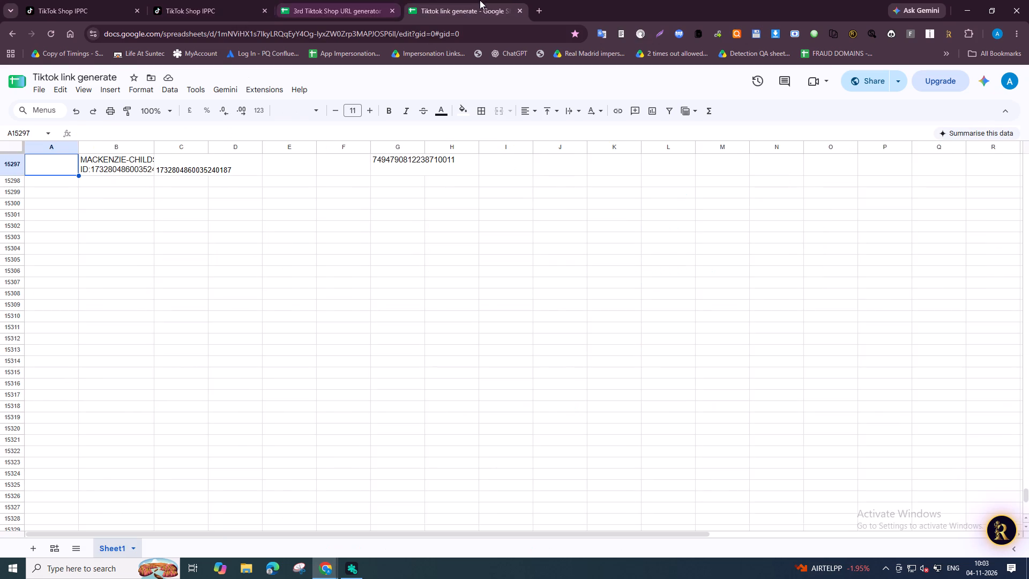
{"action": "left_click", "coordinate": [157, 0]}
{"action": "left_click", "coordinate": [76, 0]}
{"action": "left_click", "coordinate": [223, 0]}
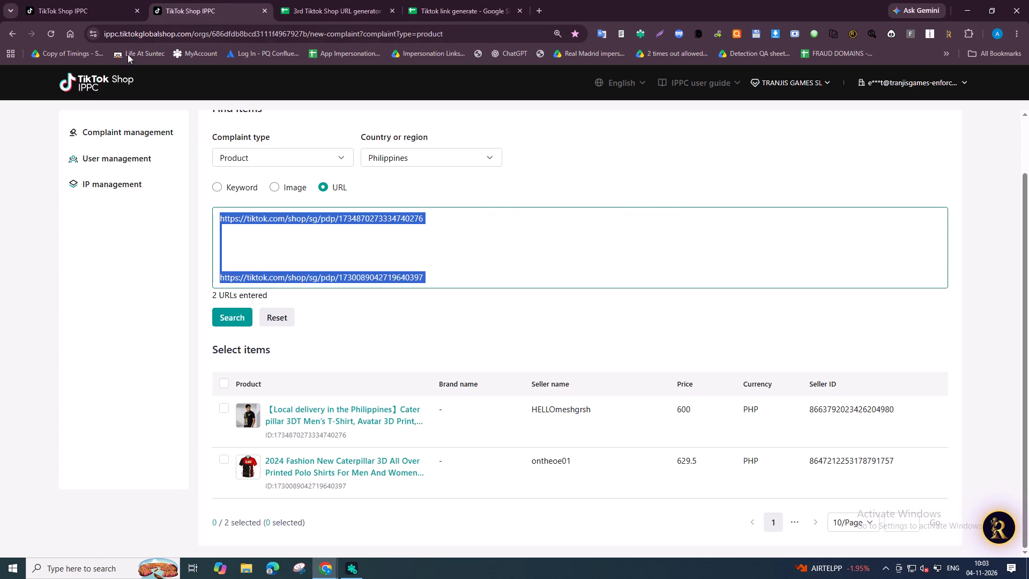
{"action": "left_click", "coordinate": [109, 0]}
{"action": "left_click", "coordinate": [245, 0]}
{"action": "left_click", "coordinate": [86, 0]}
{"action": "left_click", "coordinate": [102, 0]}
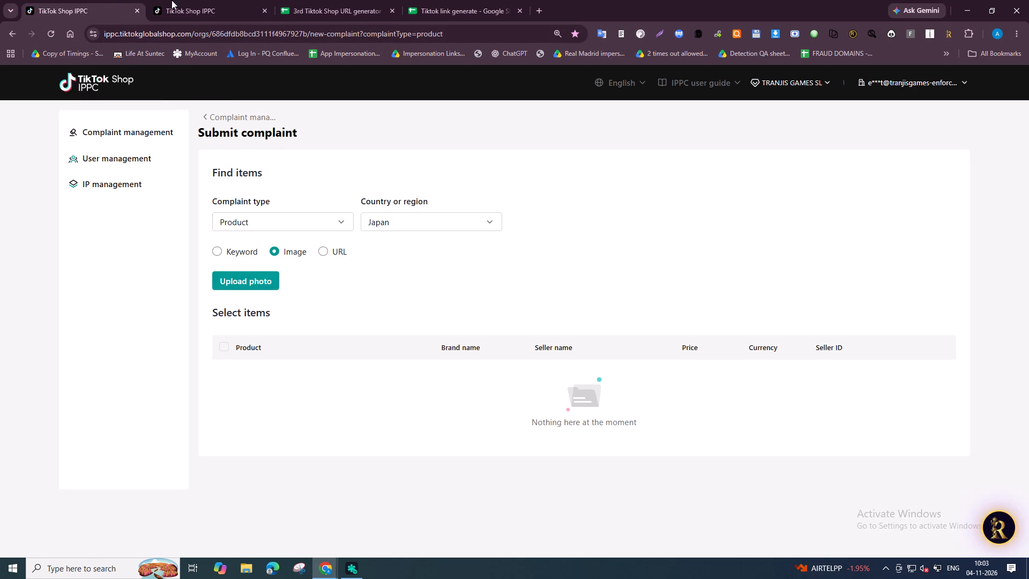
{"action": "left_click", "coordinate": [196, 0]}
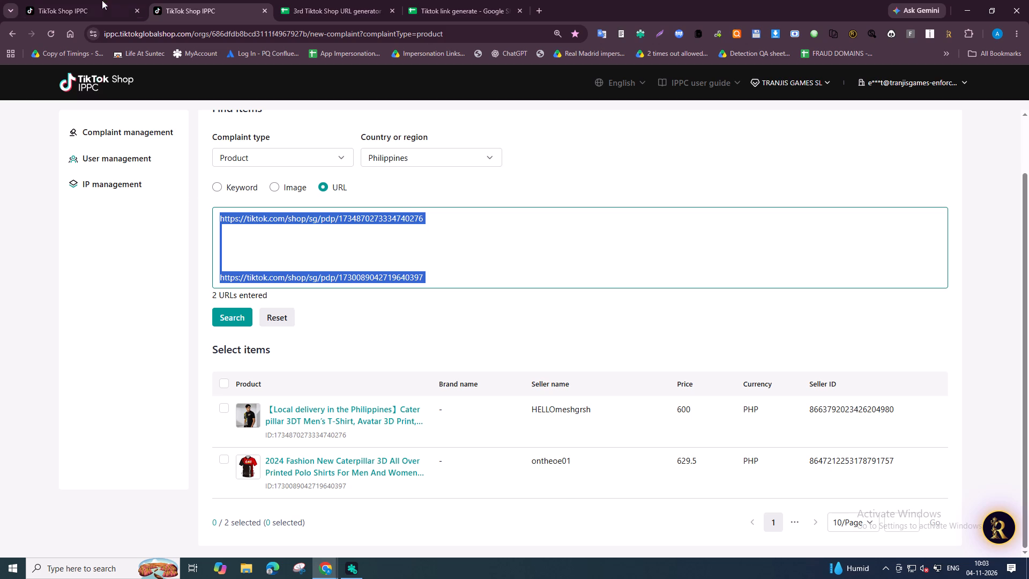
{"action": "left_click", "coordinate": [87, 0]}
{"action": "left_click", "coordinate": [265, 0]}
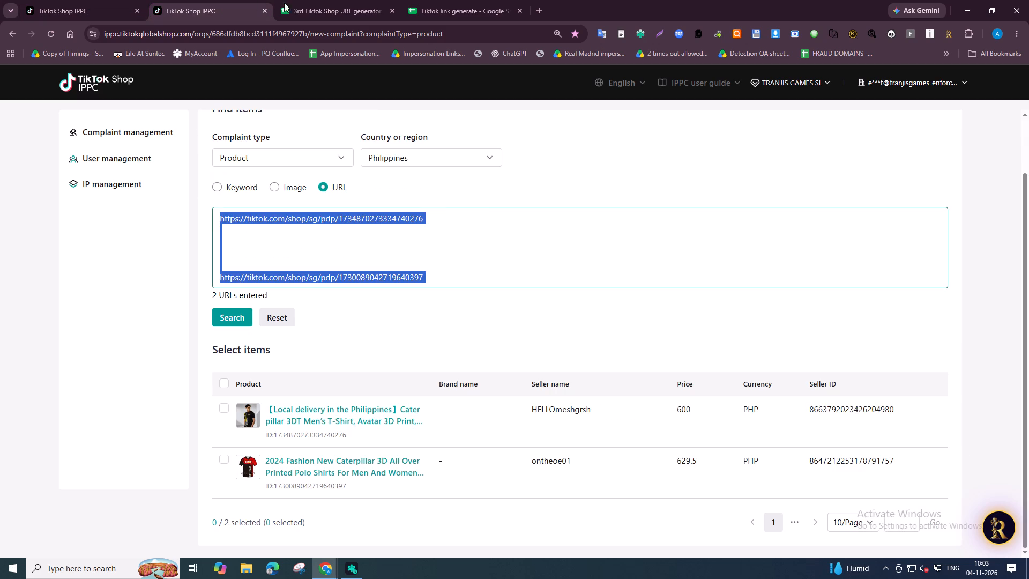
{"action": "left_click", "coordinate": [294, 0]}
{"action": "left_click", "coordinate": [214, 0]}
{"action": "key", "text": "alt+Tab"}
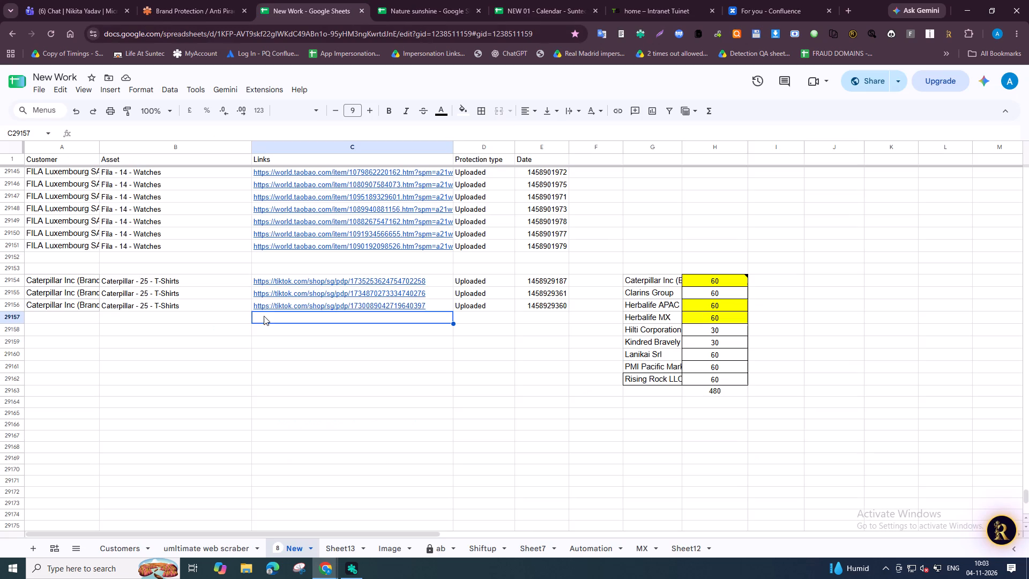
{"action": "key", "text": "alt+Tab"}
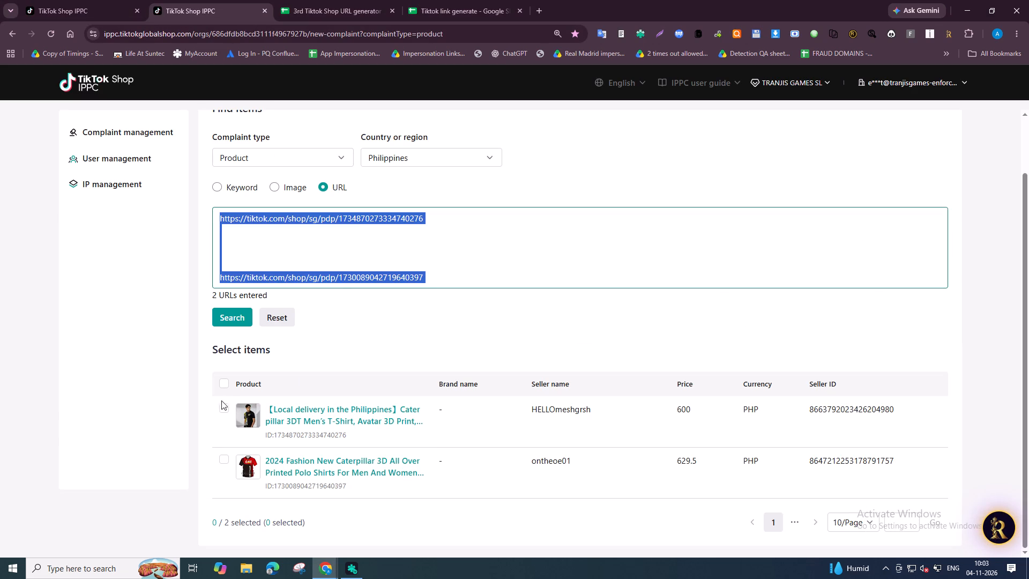
Check the product photos of the two Philippines listings found by URL and compare them with the Caterpillar T-shirt links logged in New Work.
{"action": "left_click", "coordinate": [246, 418]}
{"action": "left_click", "coordinate": [169, 398]}
{"action": "left_click", "coordinate": [283, 467]}
{"action": "left_click", "coordinate": [245, 464]}
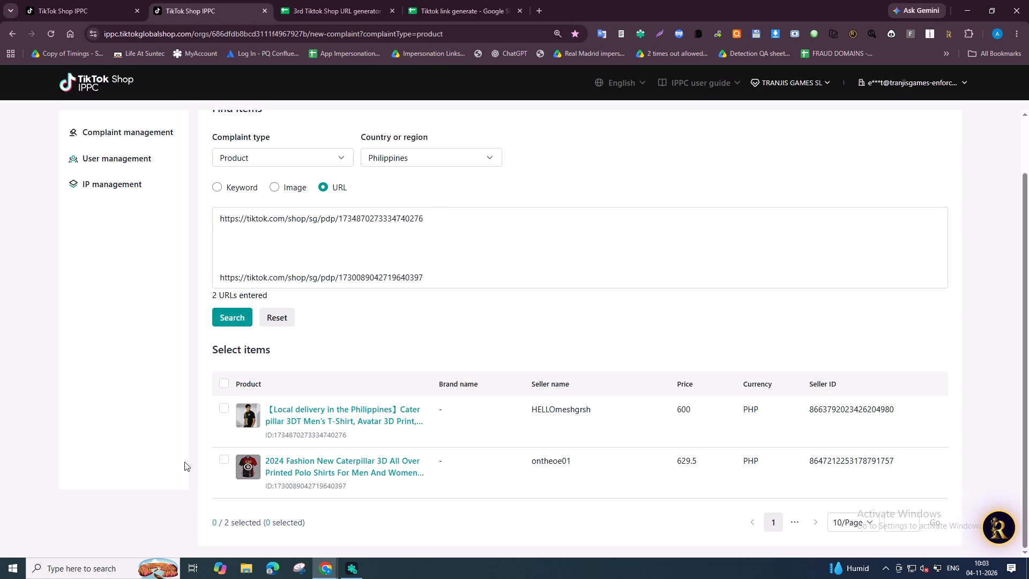
{"action": "left_click_drag", "start_coordinate": [138, 433], "coordinate": [144, 434]}
{"action": "left_click", "coordinate": [235, 472]}
{"action": "left_click", "coordinate": [245, 469]}
{"action": "left_click", "coordinate": [147, 410]}
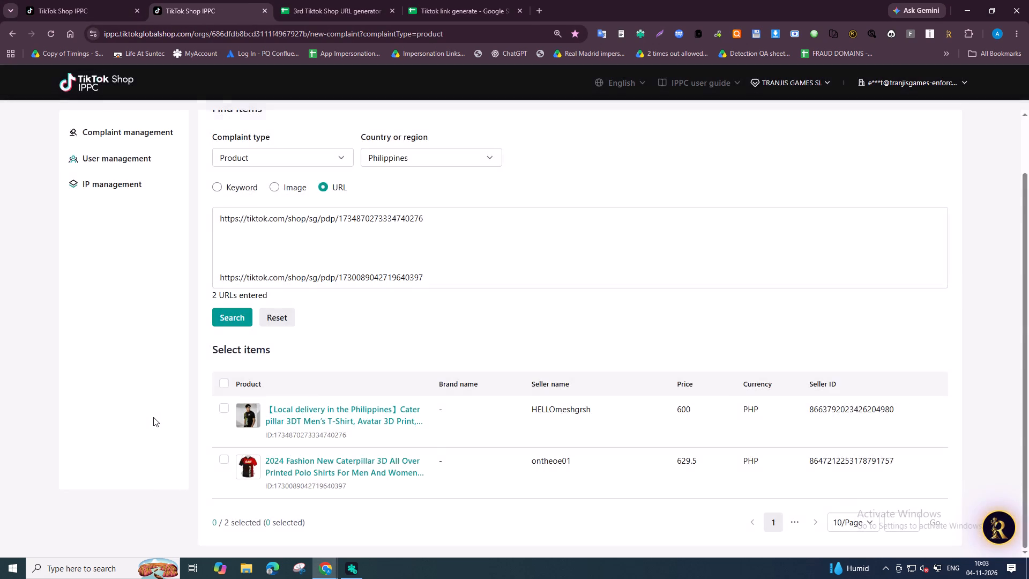
{"action": "key", "text": "alt+Tab"}
{"action": "left_click", "coordinate": [357, 402]}
{"action": "key", "text": "alt+Tab"}
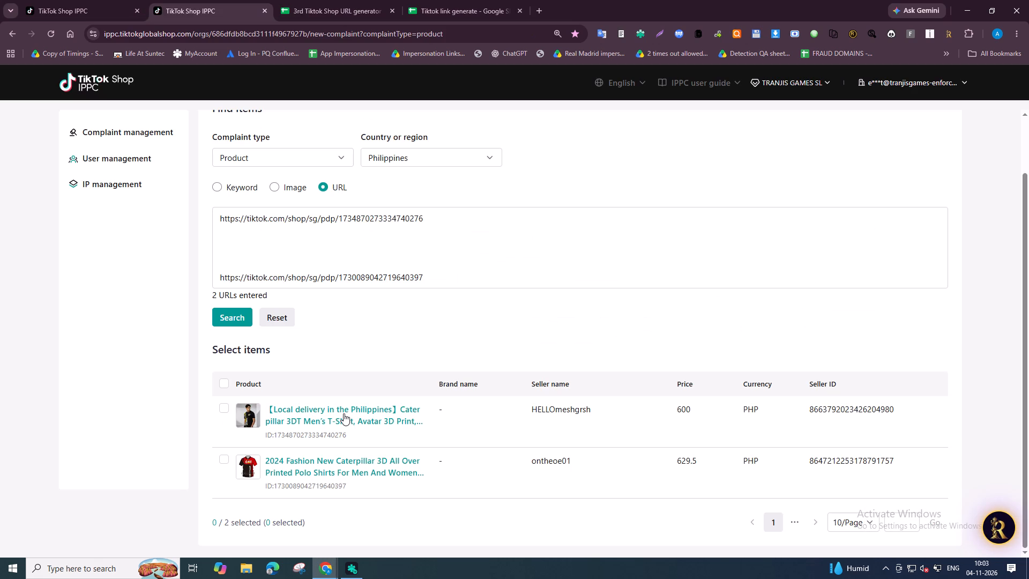
{"action": "key", "text": "alt+Tab"}
{"action": "left_click", "coordinate": [357, 299]}
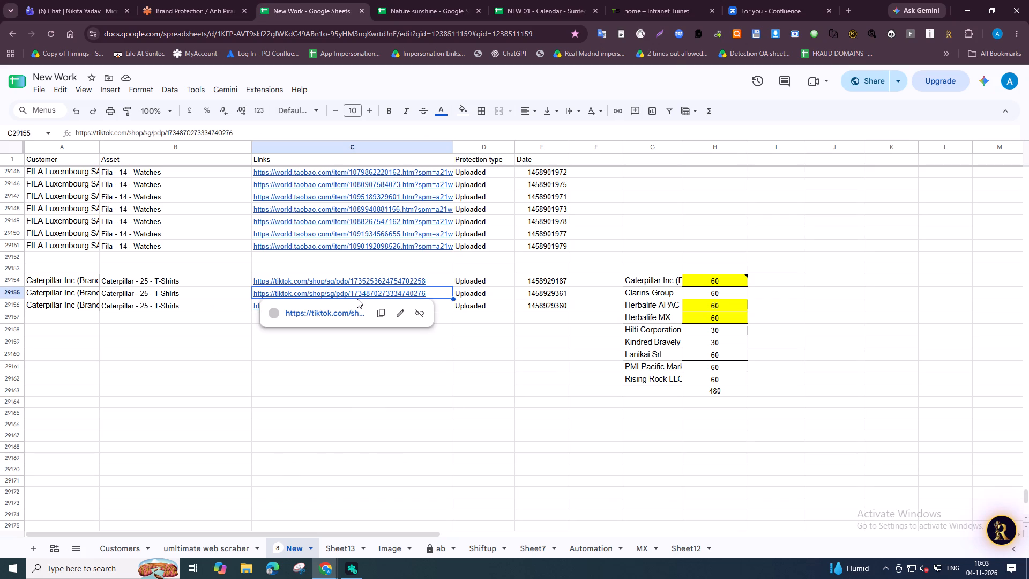
{"action": "key", "text": "alt+Tab"}
{"action": "left_click", "coordinate": [264, 353]}
{"action": "key", "text": "alt+Tab"}
{"action": "left_click", "coordinate": [323, 353]}
{"action": "key", "text": "alt+Tab"}
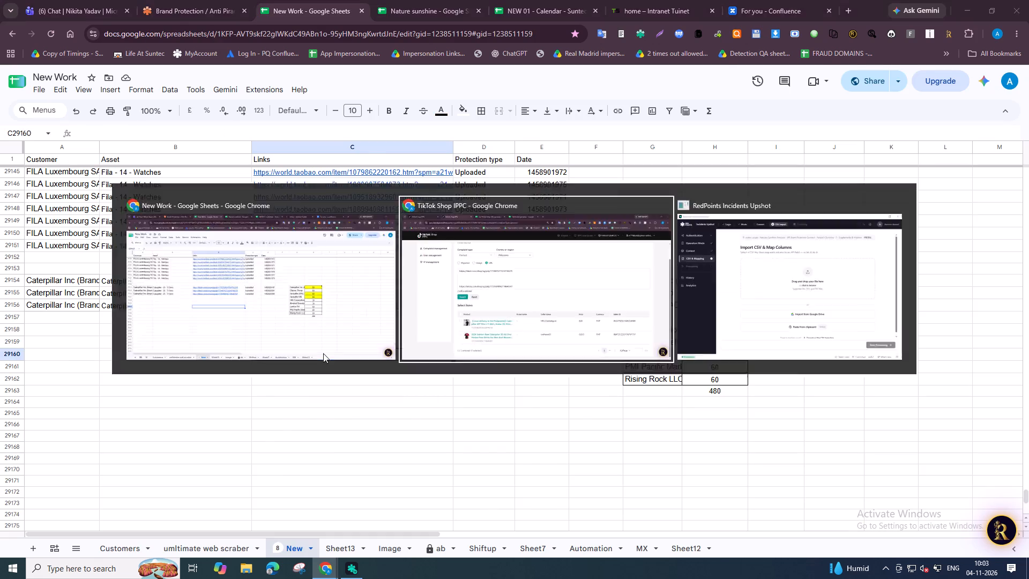
{"action": "key", "text": "alt+Tab"}
{"action": "left_click", "coordinate": [302, 344]}
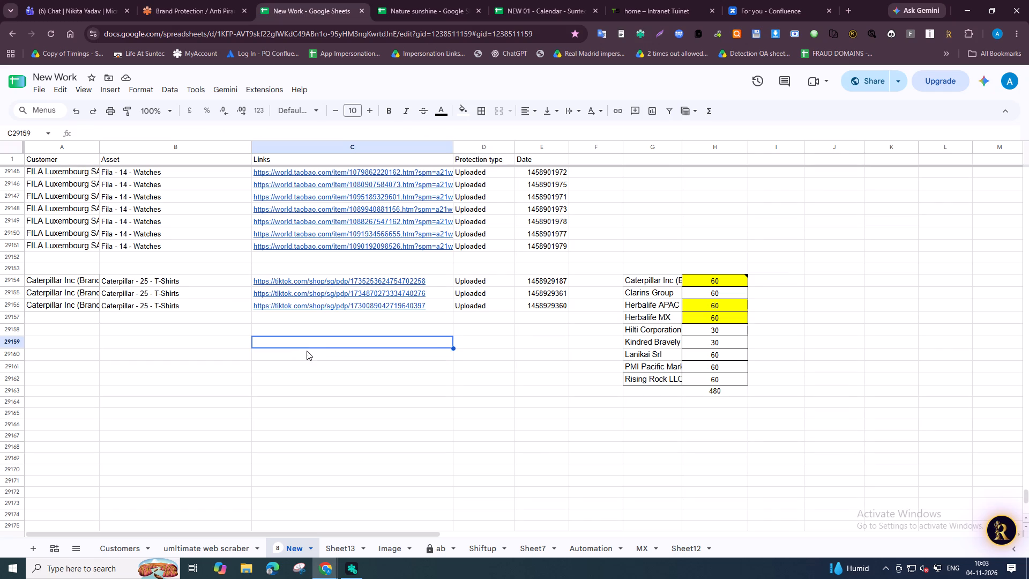
{"action": "left_click", "coordinate": [307, 352]}
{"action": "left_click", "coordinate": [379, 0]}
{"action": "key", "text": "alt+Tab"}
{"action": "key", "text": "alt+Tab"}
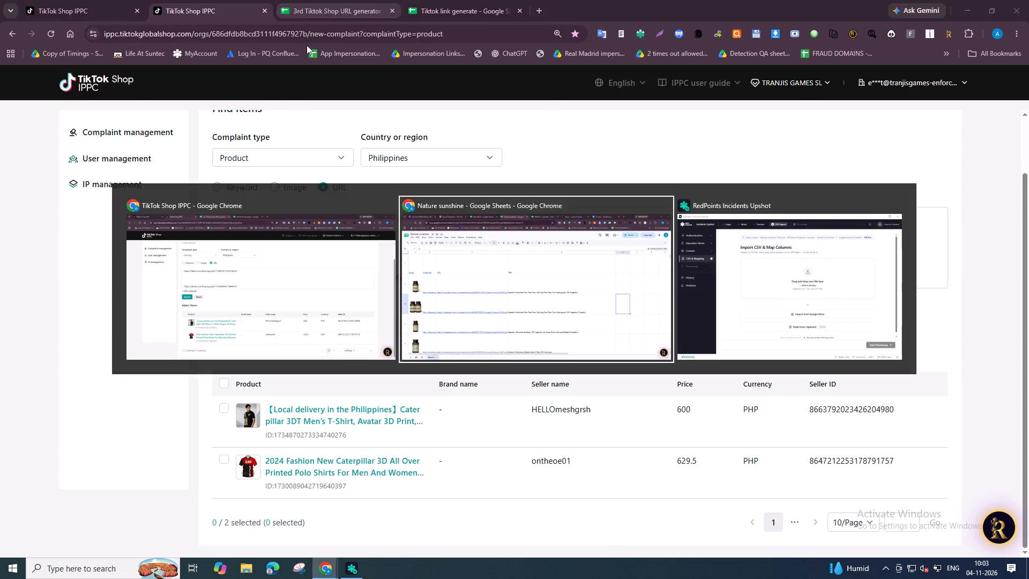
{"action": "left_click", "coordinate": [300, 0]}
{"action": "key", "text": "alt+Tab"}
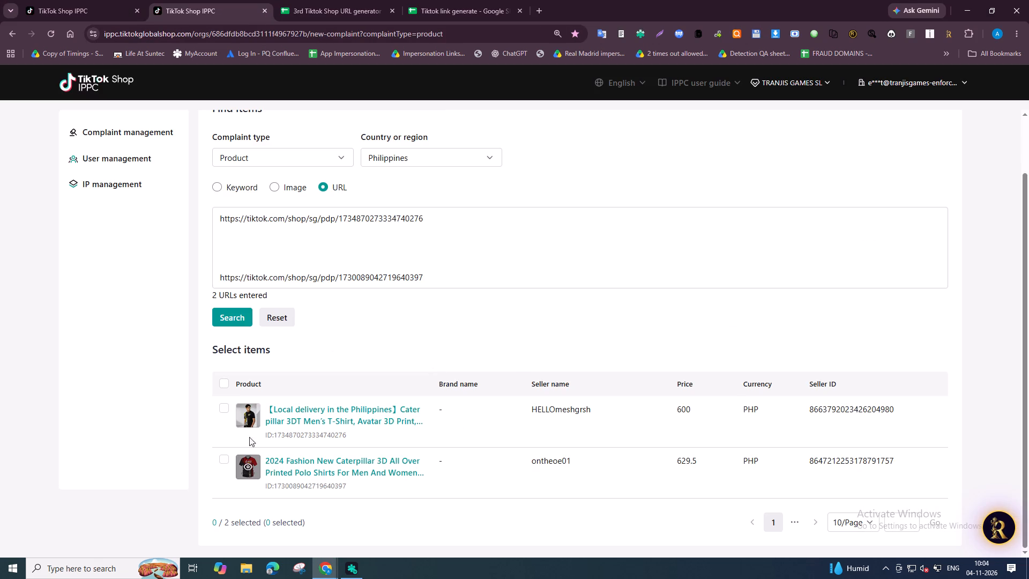
Check the first Philippines listing's photo and the upload URLs in rows 8035 and 8040 of the URL generator sheet.
{"action": "left_click", "coordinate": [250, 420]}
{"action": "left_click", "coordinate": [167, 399]}
{"action": "left_click", "coordinate": [297, 0]}
{"action": "left_click", "coordinate": [431, 0]}
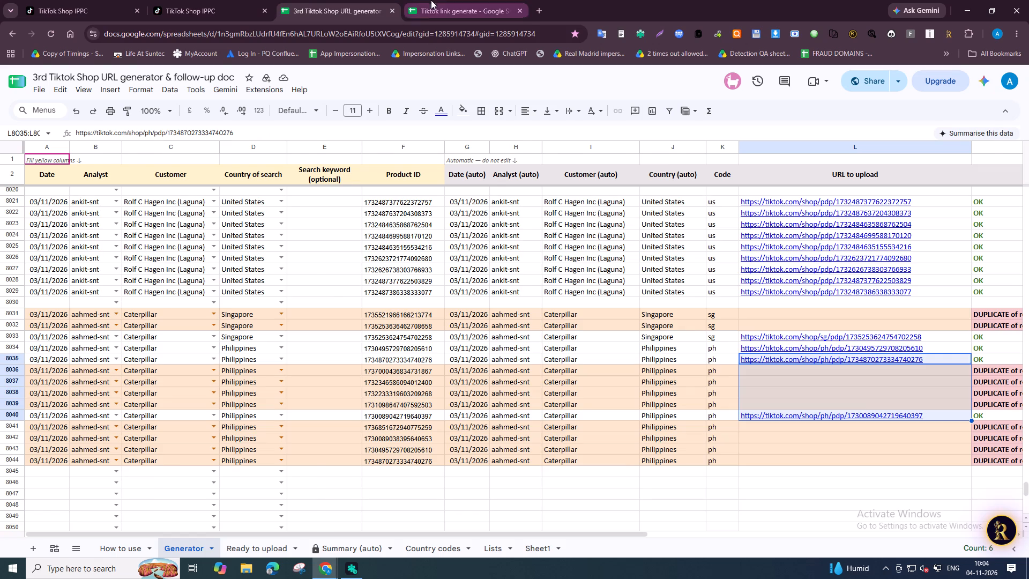
{"action": "left_click", "coordinate": [341, 0]}
{"action": "scroll", "coordinate": [604, 367], "scroll_direction": "down", "scroll_amount": 1}
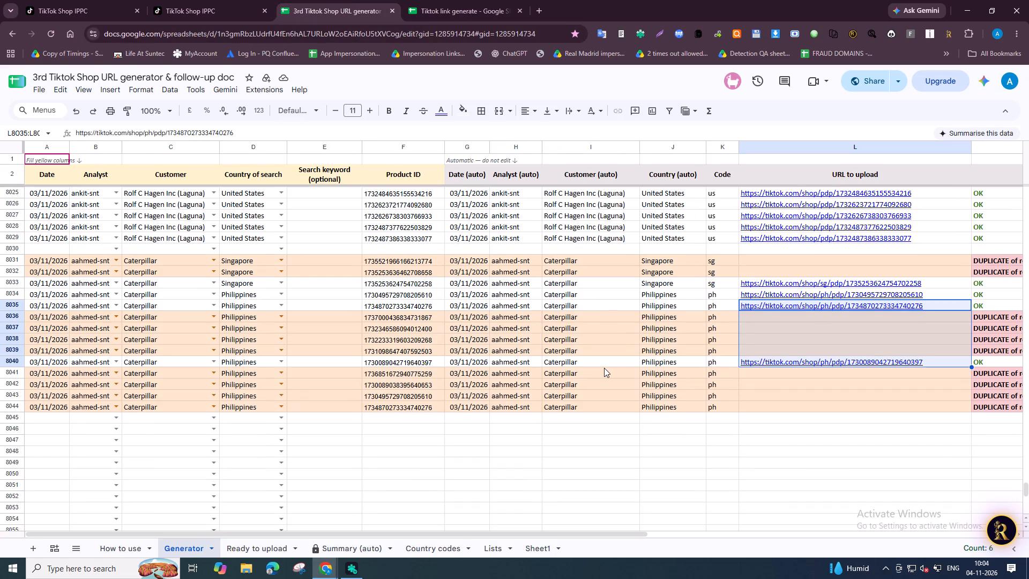
{"action": "left_click", "coordinate": [812, 309]}
{"action": "left_click", "coordinate": [781, 365], "text": "ctrl"}
{"action": "left_click", "coordinate": [647, 416]}
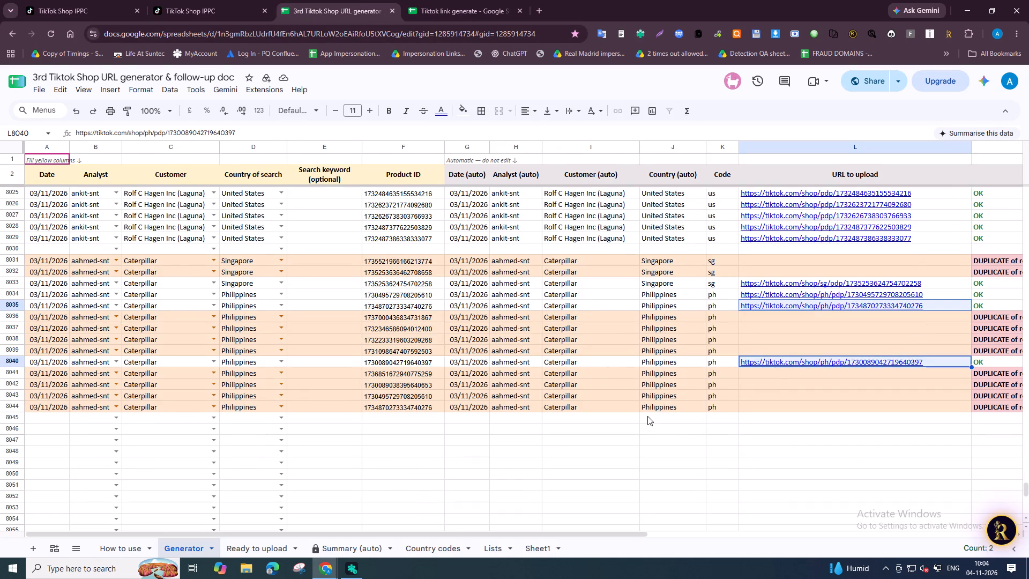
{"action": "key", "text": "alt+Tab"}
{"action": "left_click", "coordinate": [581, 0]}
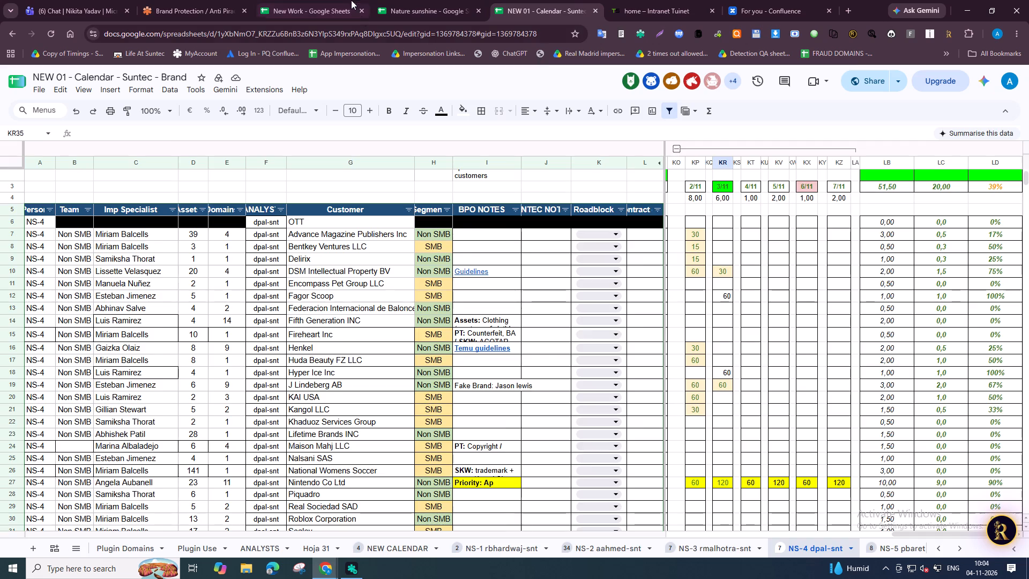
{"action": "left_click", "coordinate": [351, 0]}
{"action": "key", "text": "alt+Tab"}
In the empty image-search complaint form, set the country or region to Indonesia.
{"action": "left_click", "coordinate": [172, 0]}
{"action": "left_click", "coordinate": [91, 0]}
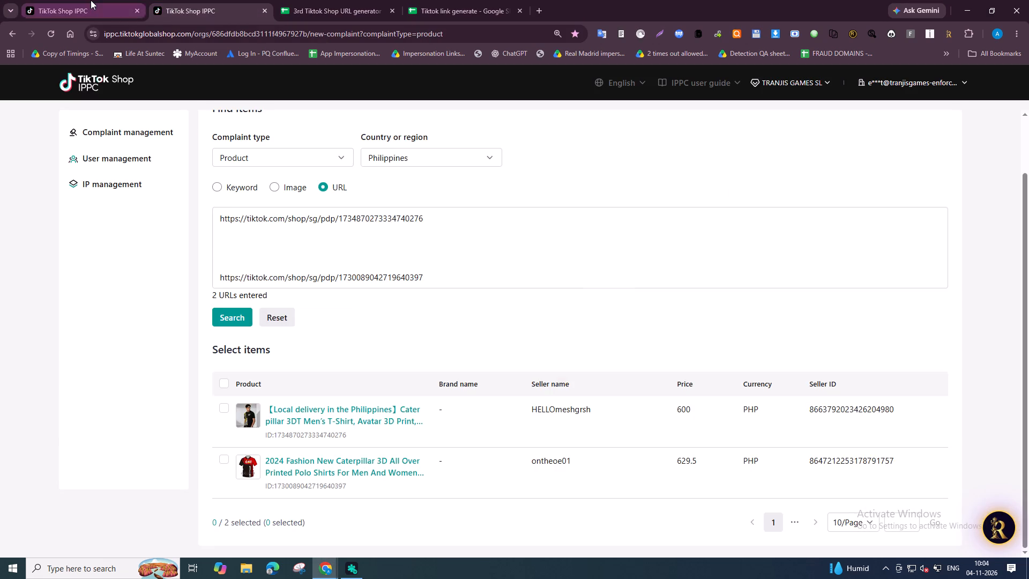
{"action": "left_click", "coordinate": [394, 225]}
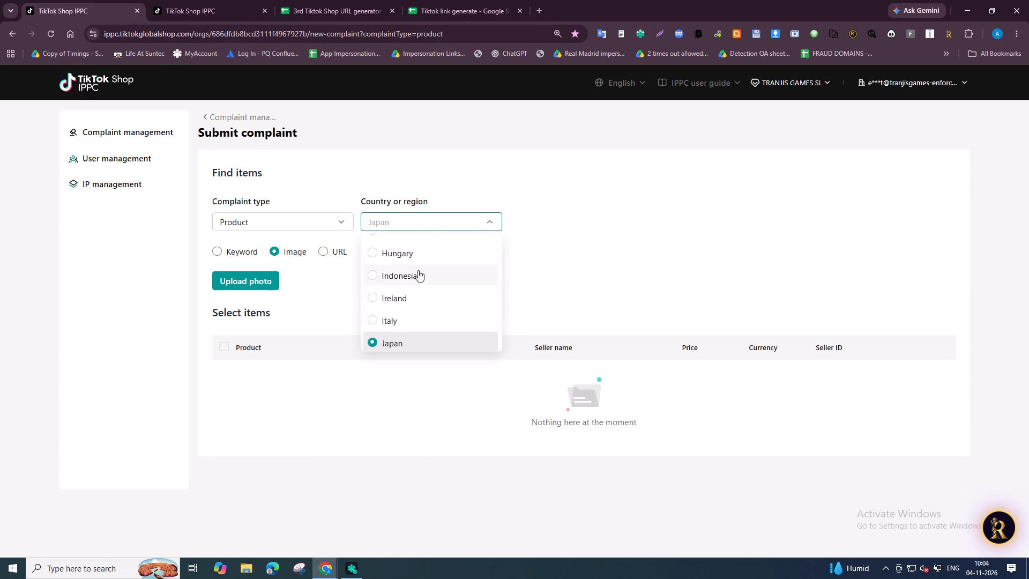
{"action": "left_click", "coordinate": [417, 274]}
Upload the cat shirt picture as the search photo for the Indonesia product search.
{"action": "left_click", "coordinate": [275, 283]}
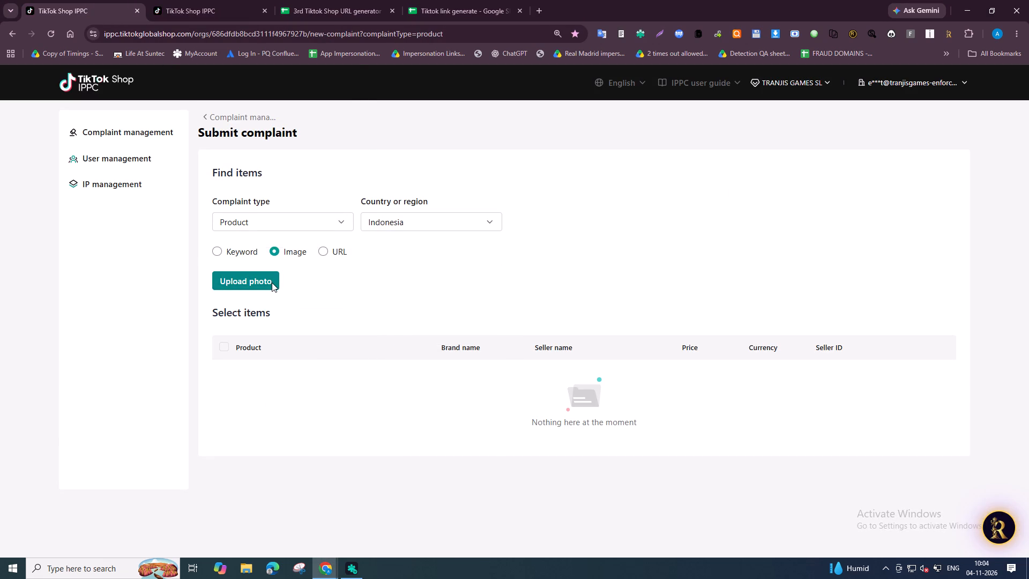
{"action": "left_click", "coordinate": [246, 153]}
{"action": "scroll", "coordinate": [236, 198], "scroll_direction": "down", "scroll_amount": 3}
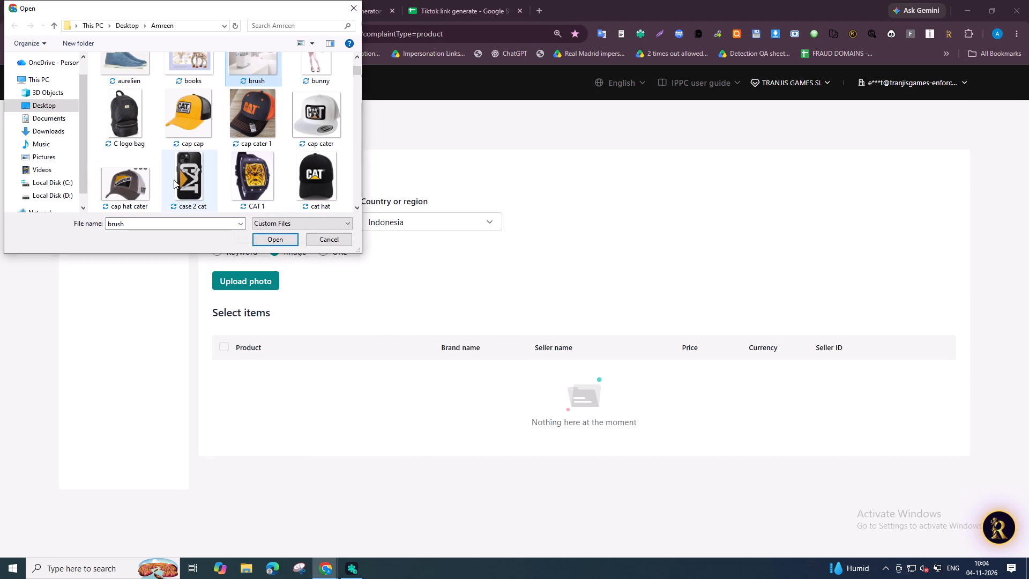
{"action": "scroll", "coordinate": [289, 173], "scroll_direction": "down", "scroll_amount": 3}
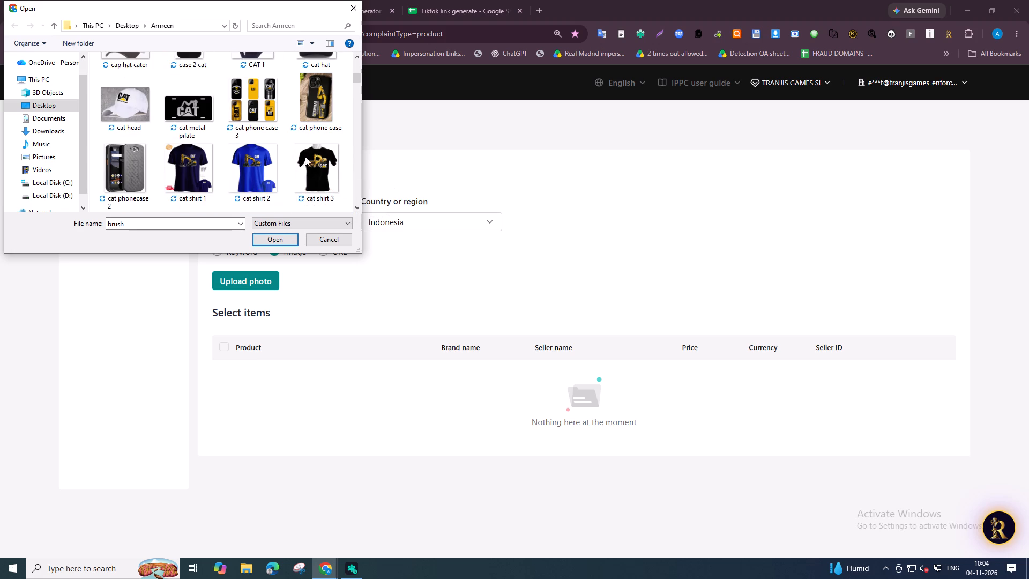
{"action": "scroll", "coordinate": [250, 154], "scroll_direction": "up", "scroll_amount": 1}
{"action": "scroll", "coordinate": [192, 146], "scroll_direction": "down", "scroll_amount": 3}
{"action": "left_click", "coordinate": [130, 179]}
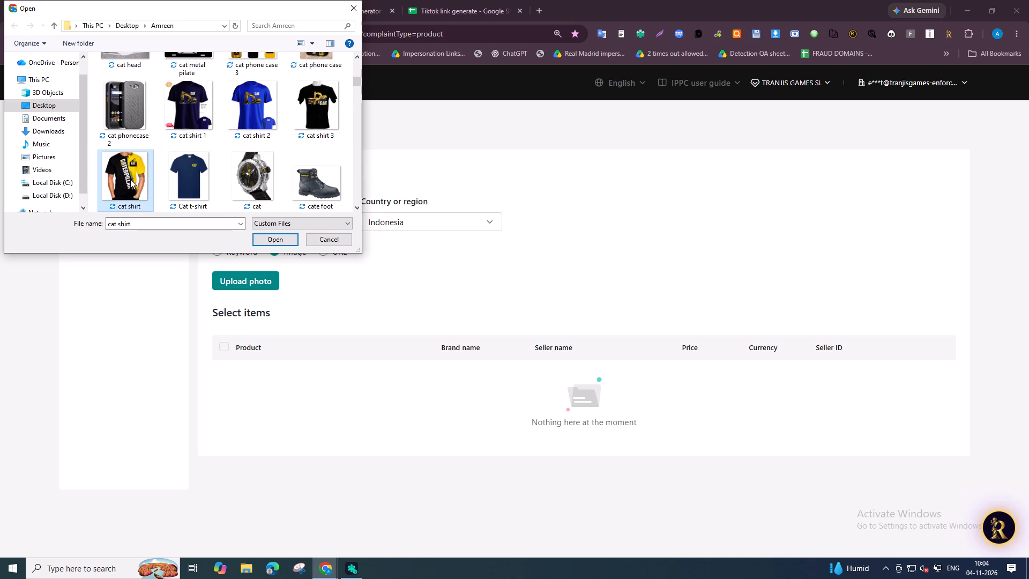
{"action": "left_click", "coordinate": [276, 238]}
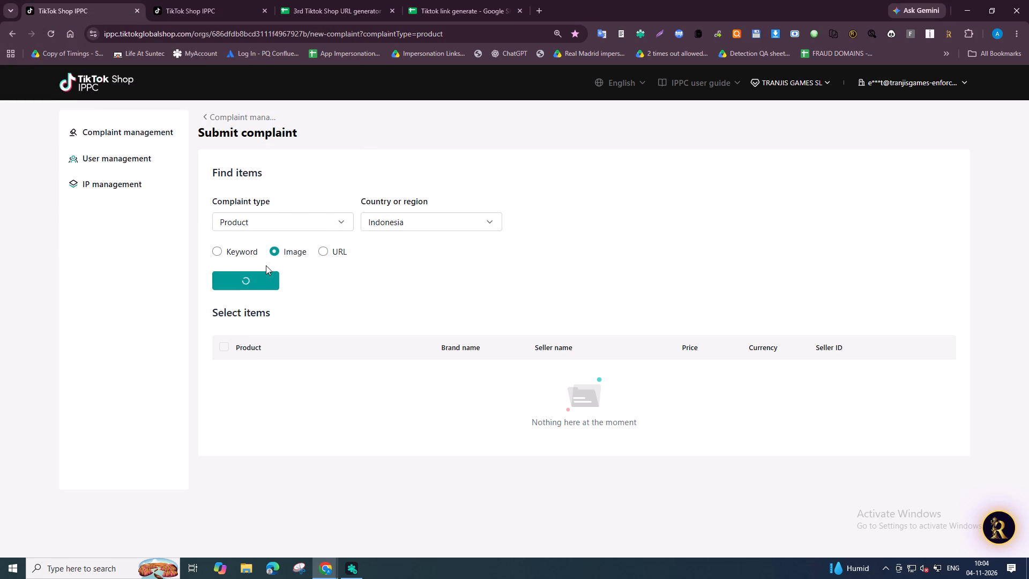
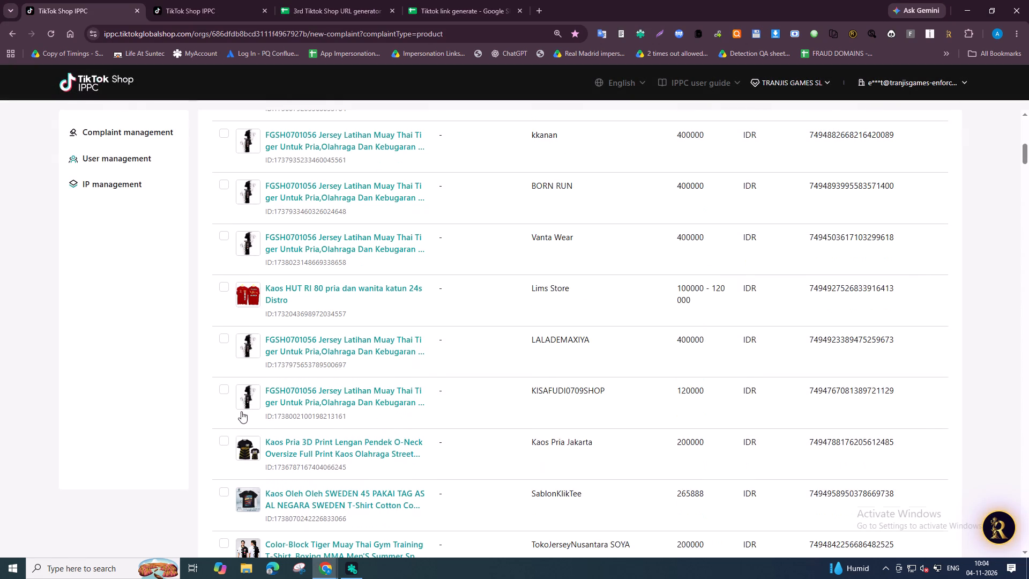
Check the product photos of shirt listings in the upper part of the Indonesia image-search results for Caterpillar branding.
{"action": "left_click", "coordinate": [250, 276]}
{"action": "left_click", "coordinate": [137, 307]}
{"action": "scroll", "coordinate": [254, 445], "scroll_direction": "down", "scroll_amount": 5}
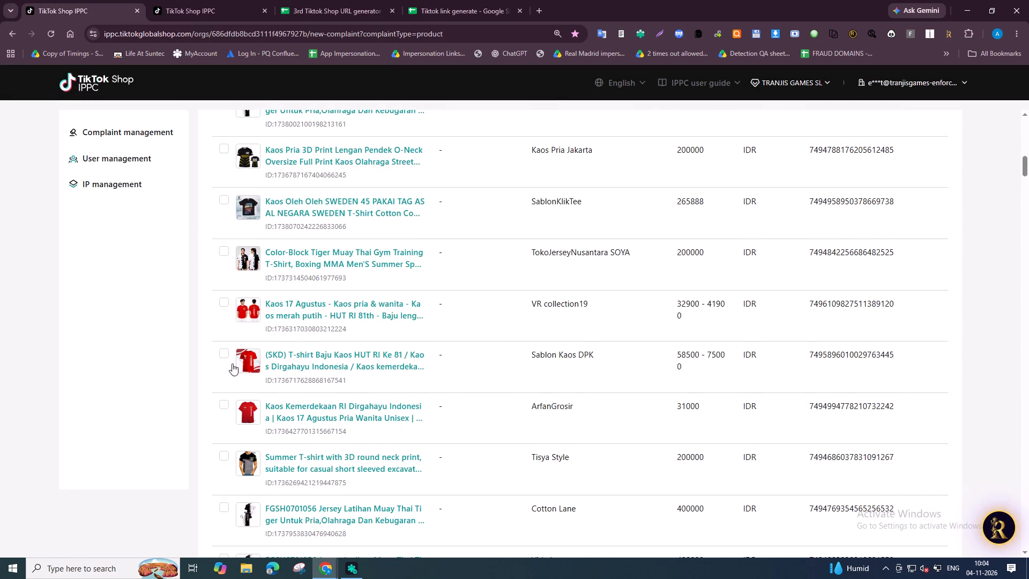
{"action": "scroll", "coordinate": [240, 247], "scroll_direction": "up", "scroll_amount": 1}
{"action": "left_click", "coordinate": [242, 210]}
{"action": "left_click", "coordinate": [168, 262]}
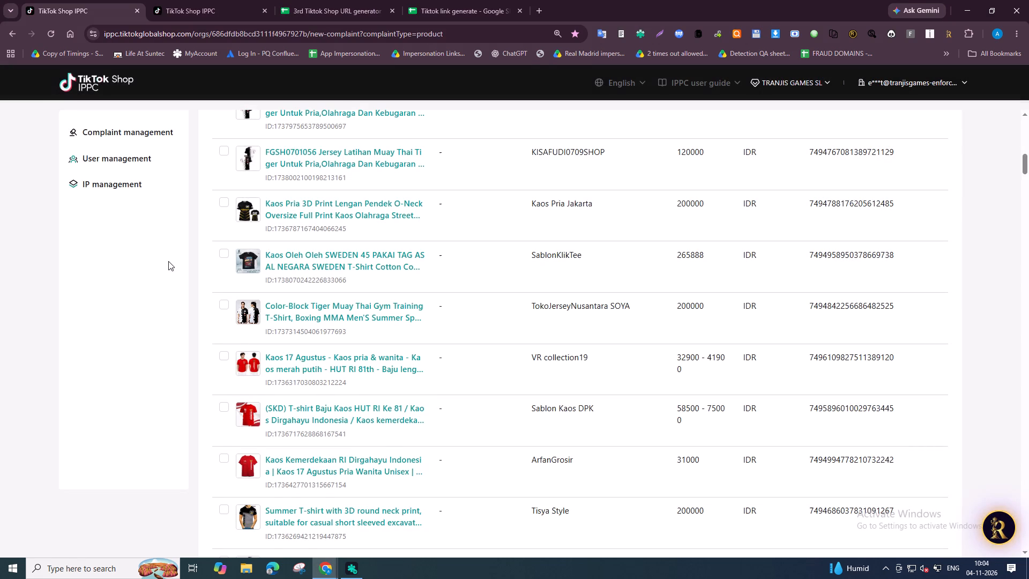
Search the results page for "cater" and check the product photo of the matching caterpillar jersey listing.
{"action": "key", "text": "ctrl+f"}
{"action": "key", "text": "c"}
{"action": "type", "text": "ate"}
{"action": "key", "text": "r"}
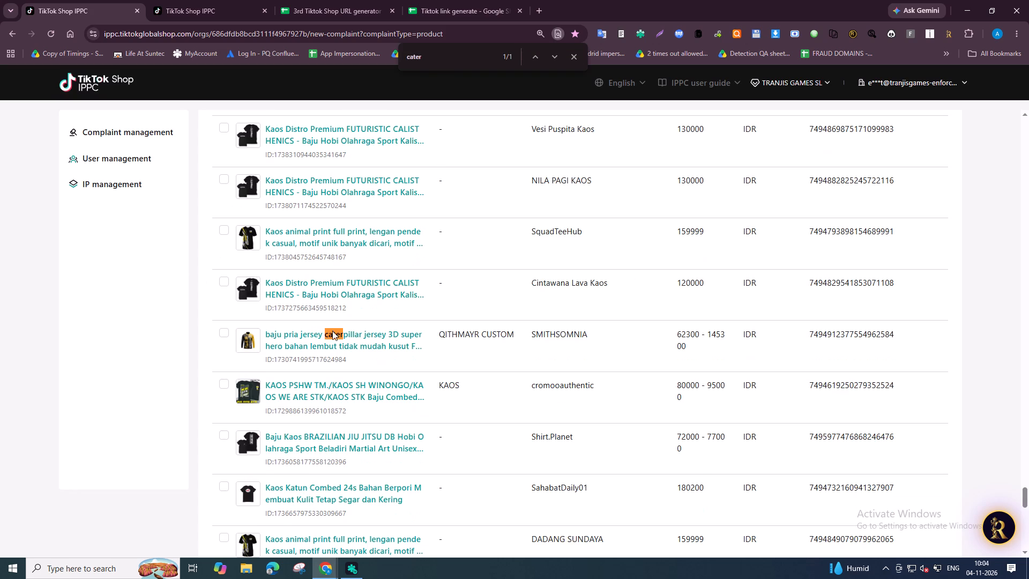
{"action": "left_click", "coordinate": [250, 347]}
{"action": "left_click", "coordinate": [167, 344]}
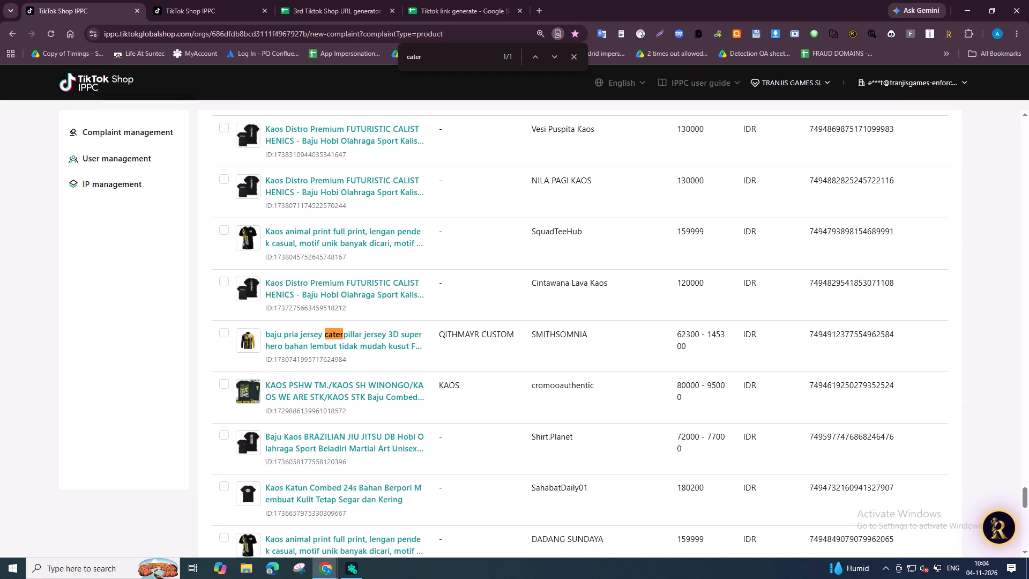
{"action": "left_click", "coordinate": [230, 342]}
{"action": "left_click", "coordinate": [255, 341]}
{"action": "left_click", "coordinate": [149, 325]}
{"action": "triple_click", "coordinate": [556, 57]}
{"action": "double_click", "coordinate": [556, 56]}
{"action": "scroll", "coordinate": [377, 378], "scroll_direction": "down", "scroll_amount": 6}
{"action": "scroll", "coordinate": [345, 428], "scroll_direction": "down", "scroll_amount": 6}
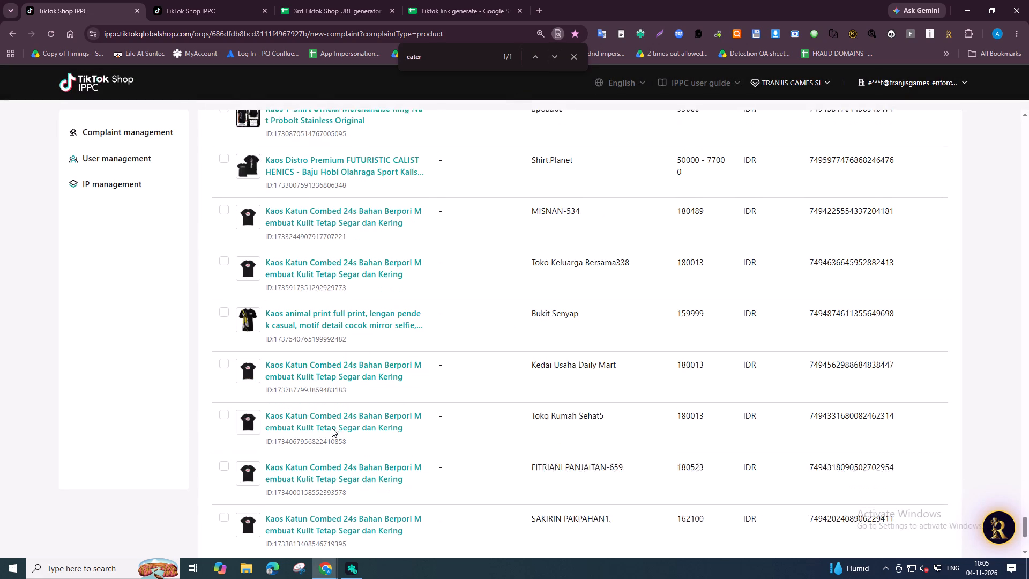
{"action": "left_click", "coordinate": [182, 332]}
{"action": "scroll", "coordinate": [258, 419], "scroll_direction": "down", "scroll_amount": 7}
{"action": "scroll", "coordinate": [285, 424], "scroll_direction": "up", "scroll_amount": 1}
{"action": "scroll", "coordinate": [285, 424], "scroll_direction": "down", "scroll_amount": 6}
{"action": "scroll", "coordinate": [244, 372], "scroll_direction": "down", "scroll_amount": 5}
{"action": "left_click", "coordinate": [239, 355]}
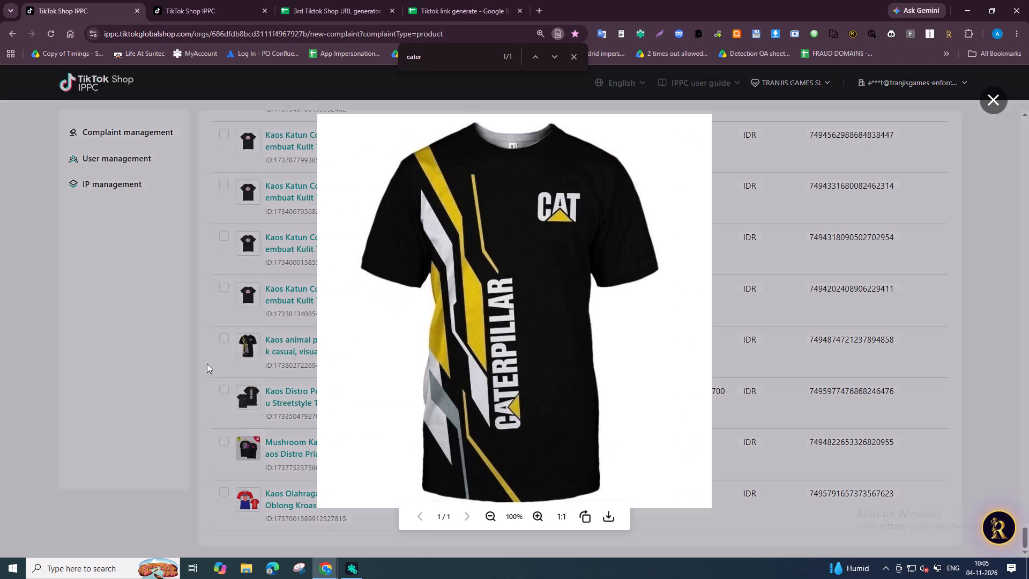
{"action": "left_click", "coordinate": [162, 335]}
{"action": "double_click", "coordinate": [297, 365]}
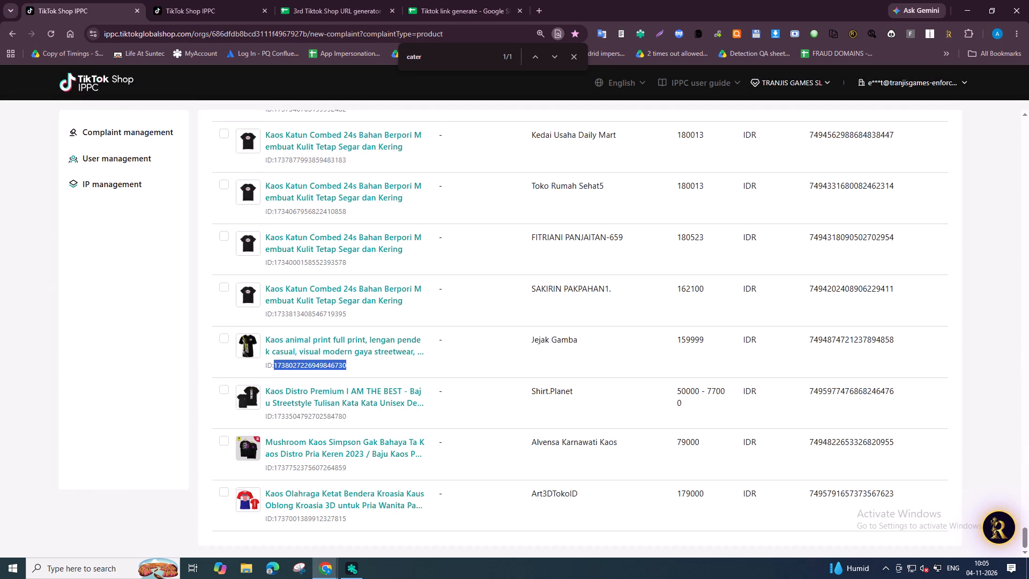
{"action": "key", "text": "ctrl+c"}
{"action": "key", "text": "ctrl+c"}
{"action": "key", "text": "alt+Tab"}
{"action": "key", "text": "ctrl+v"}
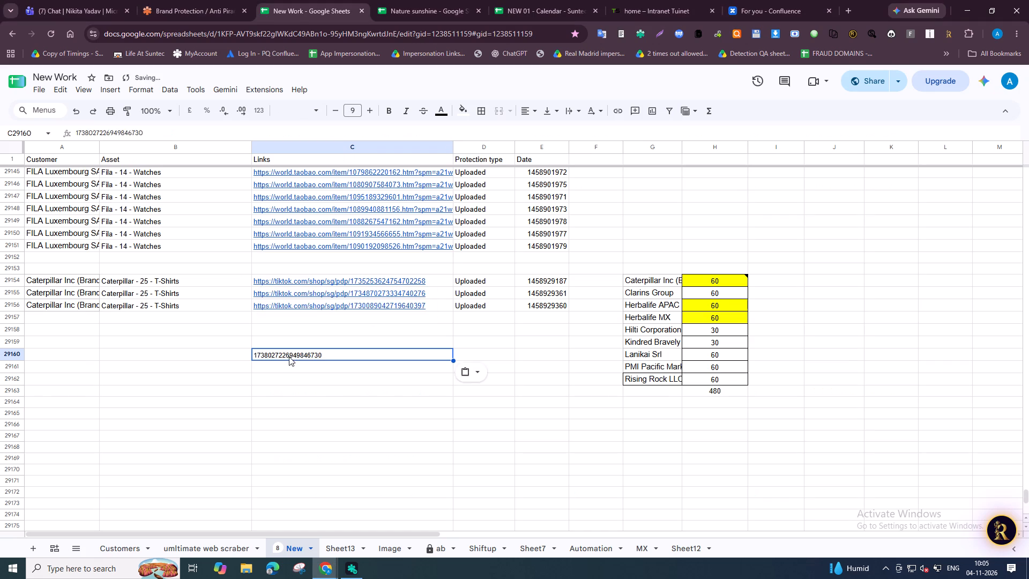
Check the photos of the I AM THE BEST, Croatia sports and Katun Combed 24s shirts near the end of the results.
{"action": "key", "text": "alt+Tab"}
{"action": "left_click", "coordinate": [236, 402]}
{"action": "left_click", "coordinate": [180, 394]}
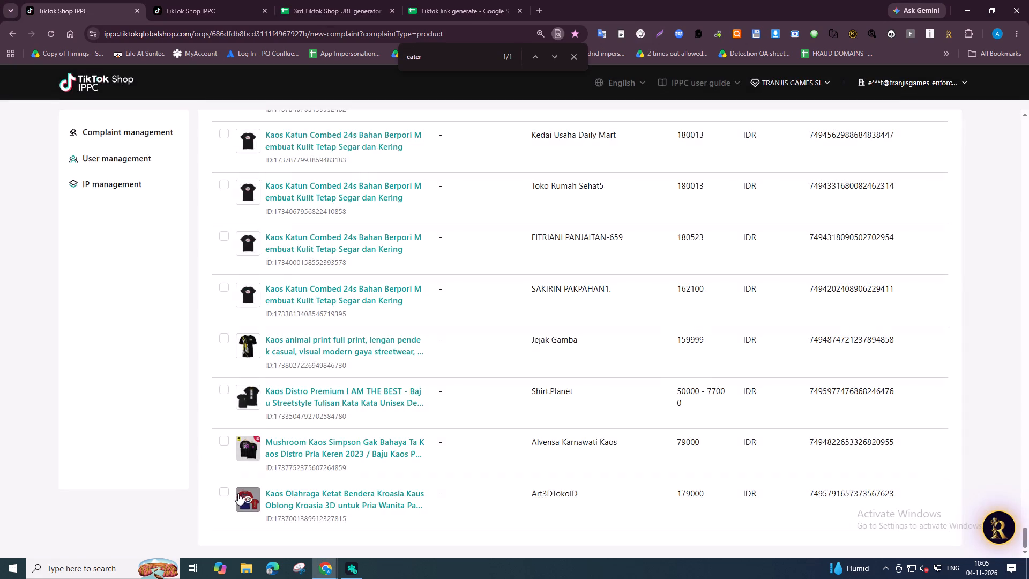
{"action": "left_click", "coordinate": [238, 493]}
{"action": "left_click", "coordinate": [176, 410]}
{"action": "left_click", "coordinate": [245, 296]}
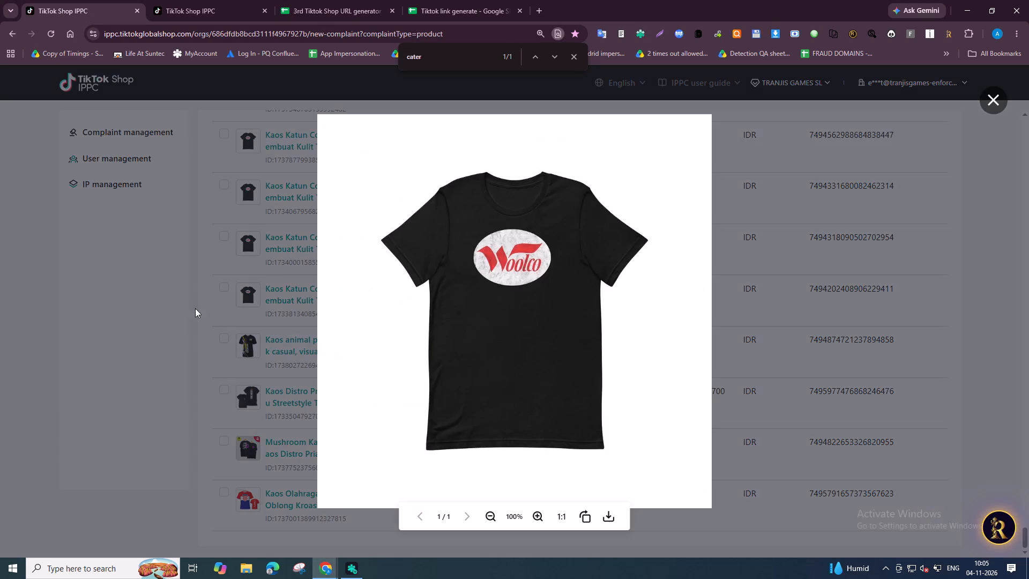
{"action": "left_click", "coordinate": [189, 307]}
{"action": "scroll", "coordinate": [279, 421], "scroll_direction": "up", "scroll_amount": 4}
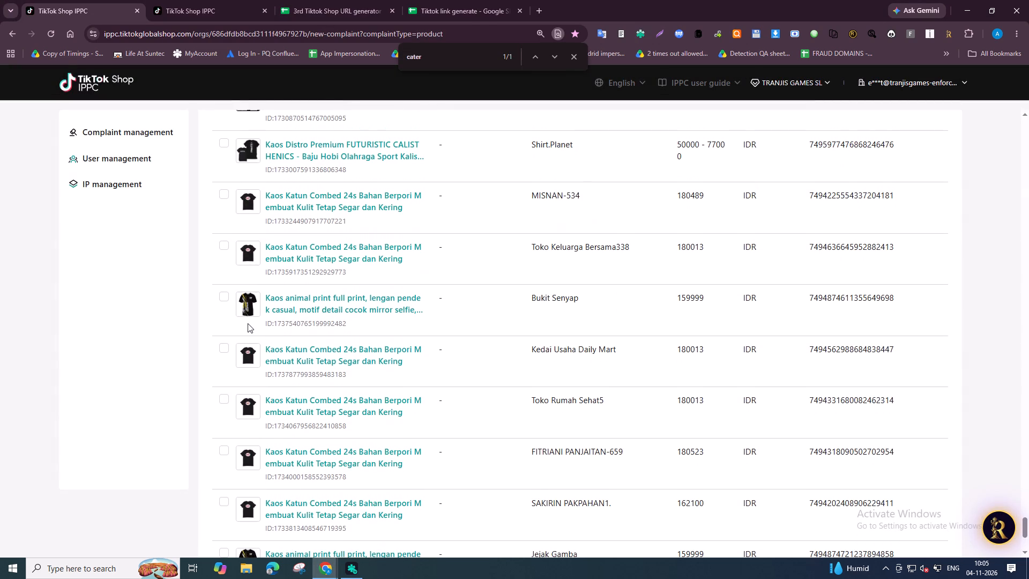
{"action": "left_click", "coordinate": [251, 310]}
{"action": "left_click", "coordinate": [172, 346]}
{"action": "double_click", "coordinate": [305, 327]}
{"action": "key", "text": "ctrl+c"}
{"action": "key", "text": "alt+Tab"}
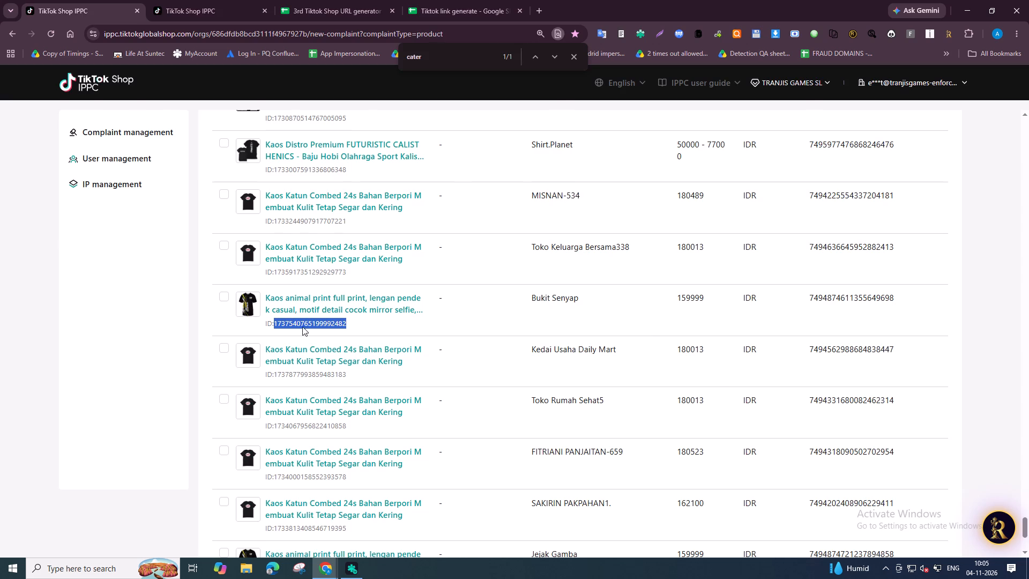
{"action": "left_click", "coordinate": [301, 367]}
{"action": "key", "text": "ctrl+v"}
Check the photos of the GAK BAHAYA TA and One Piece shirt listings further up the results for Caterpillar branding.
{"action": "key", "text": "alt+Tab"}
{"action": "scroll", "coordinate": [300, 394], "scroll_direction": "up", "scroll_amount": 6}
{"action": "left_click", "coordinate": [257, 324]}
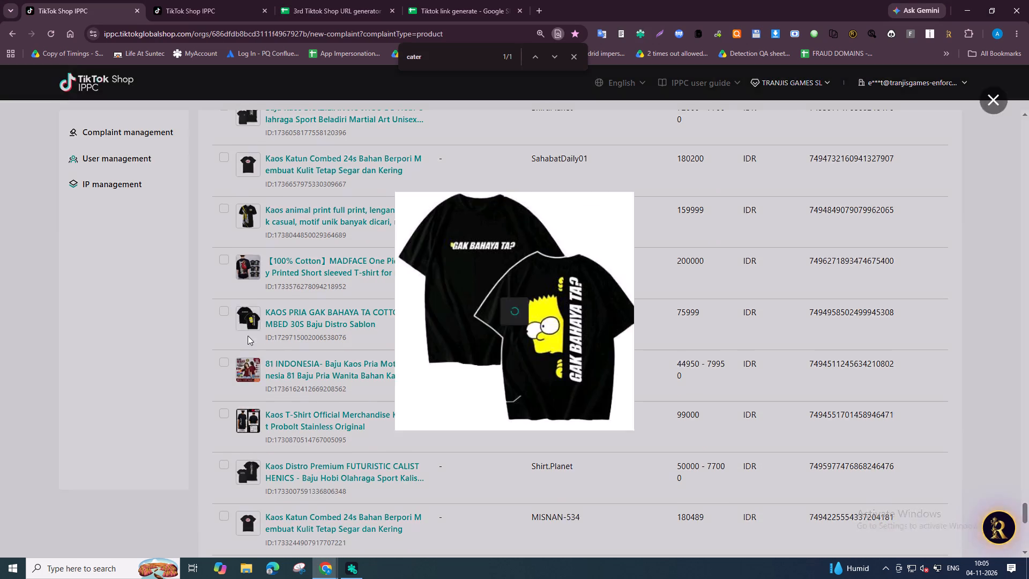
{"action": "left_click", "coordinate": [202, 346]}
{"action": "scroll", "coordinate": [301, 388], "scroll_direction": "up", "scroll_amount": 2}
{"action": "left_click", "coordinate": [256, 371]}
{"action": "left_click", "coordinate": [185, 354]}
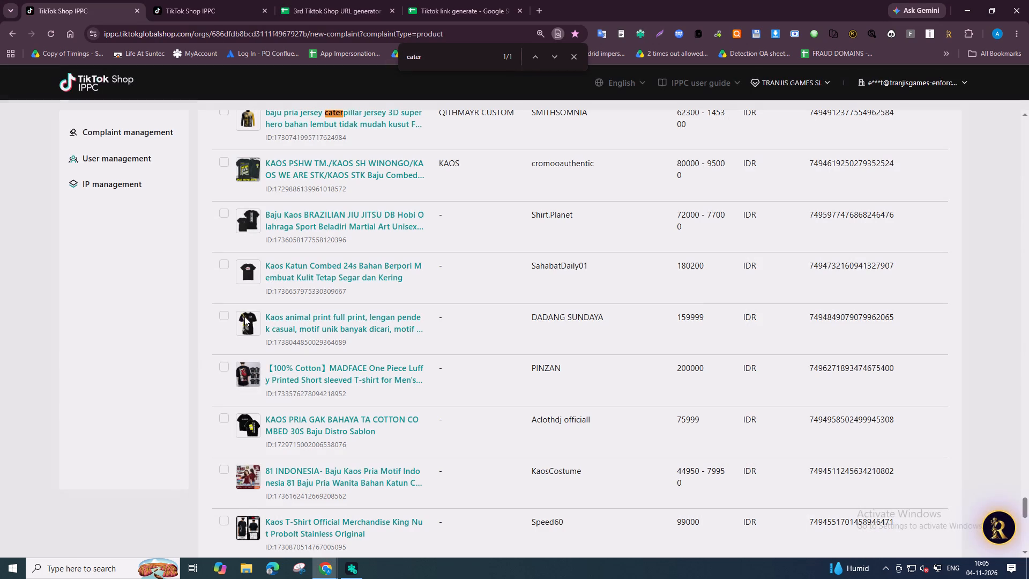
{"action": "left_click", "coordinate": [251, 316]}
{"action": "left_click", "coordinate": [242, 332]}
{"action": "left_click", "coordinate": [213, 338]}
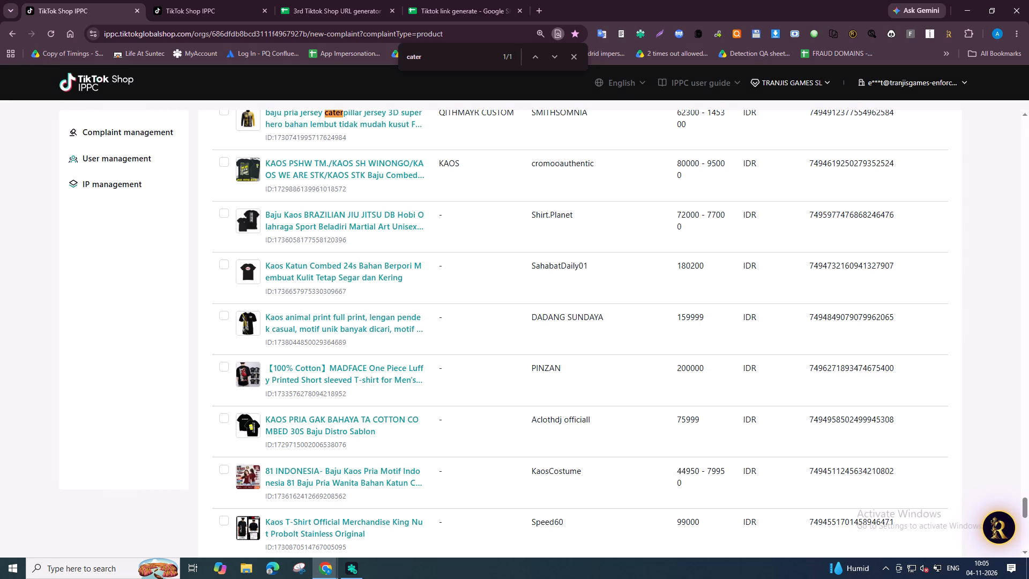
{"action": "double_click", "coordinate": [298, 345]}
{"action": "key", "text": "ctrl+c"}
{"action": "key", "text": "alt+Tab"}
{"action": "left_click", "coordinate": [308, 382]}
{"action": "key", "text": "ctrl+v"}
{"action": "key", "text": "alt+Tab"}
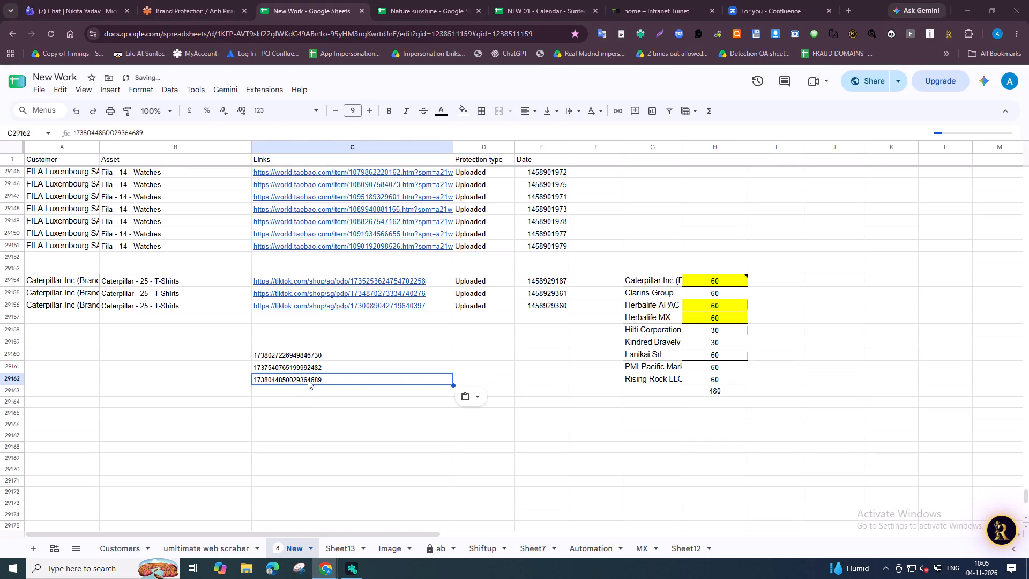
{"action": "scroll", "coordinate": [298, 389], "scroll_direction": "up", "scroll_amount": 4}
{"action": "left_click", "coordinate": [250, 439]}
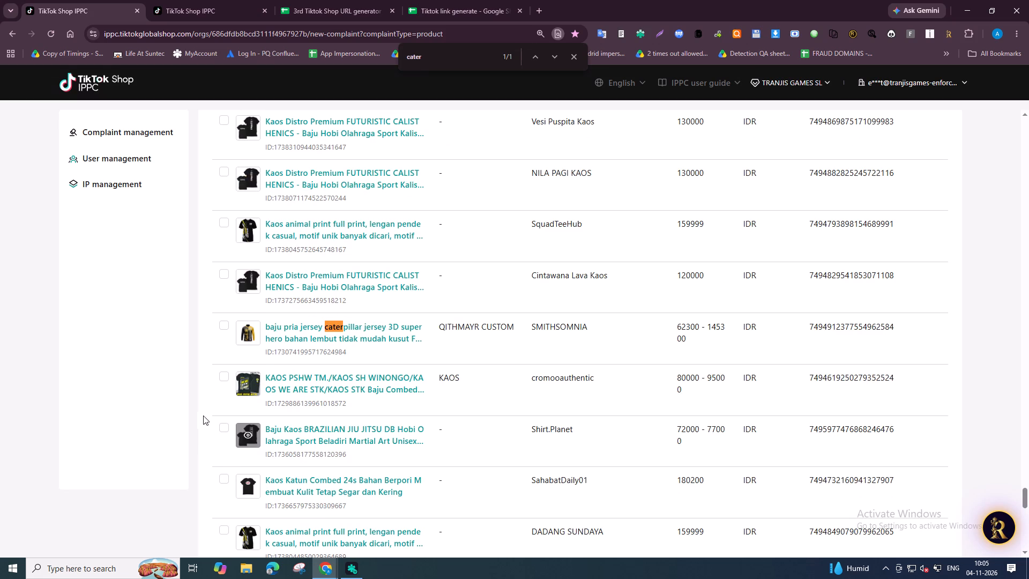
{"action": "left_click", "coordinate": [183, 409]}
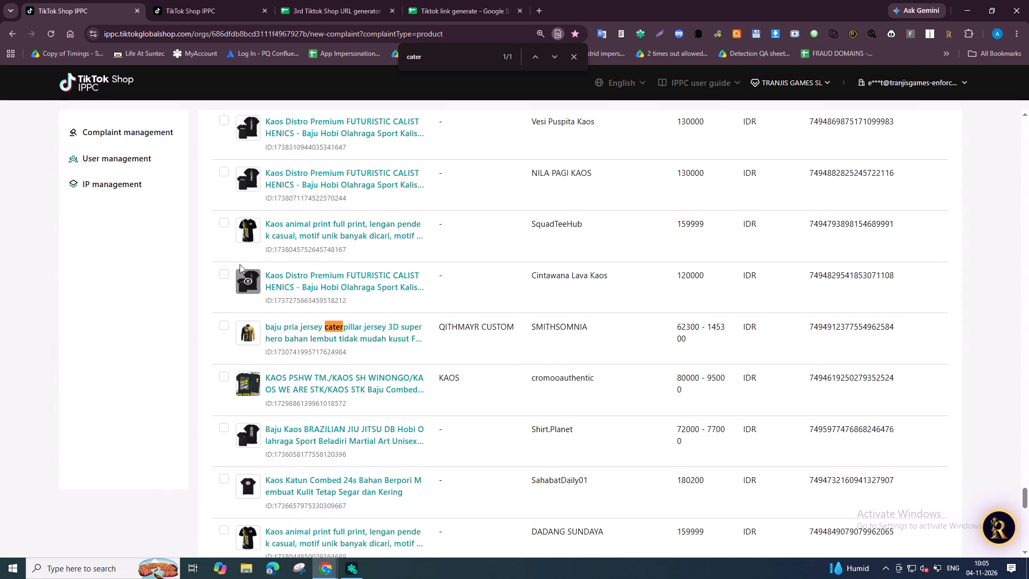
{"action": "left_click", "coordinate": [239, 238]}
{"action": "left_click", "coordinate": [185, 256]}
{"action": "double_click", "coordinate": [315, 255]}
{"action": "key", "text": "ctrl+c"}
{"action": "key", "text": "alt+Tab"}
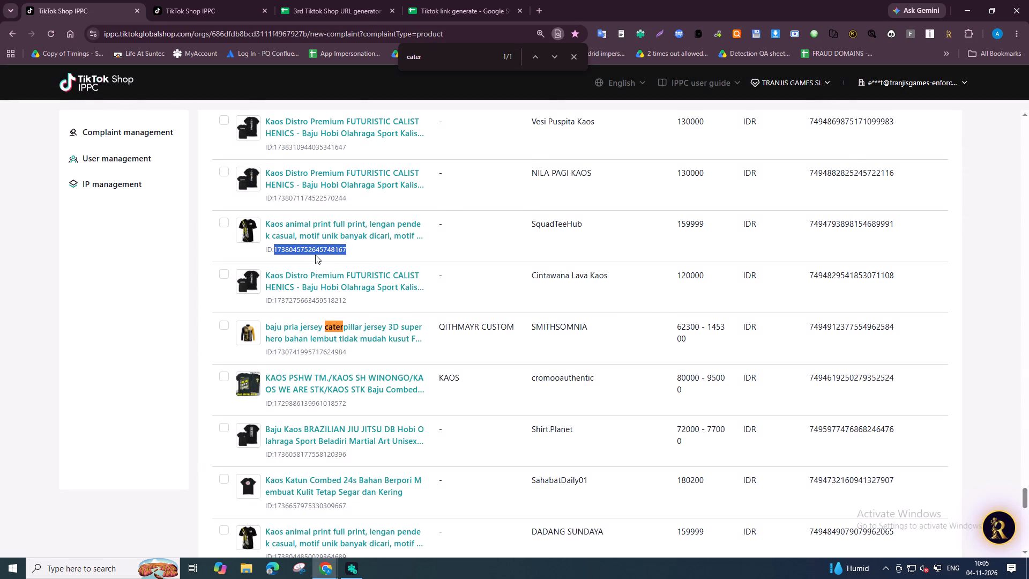
{"action": "left_click", "coordinate": [339, 396]}
{"action": "key", "text": "ctrl+v"}
Check the photos of the SquadTeeHub, FUTURISTIC CALISTHENICS and white Setarshpp T-shirt listings for Caterpillar branding.
{"action": "key", "text": "alt+Tab"}
{"action": "scroll", "coordinate": [342, 415], "scroll_direction": "up", "scroll_amount": 4}
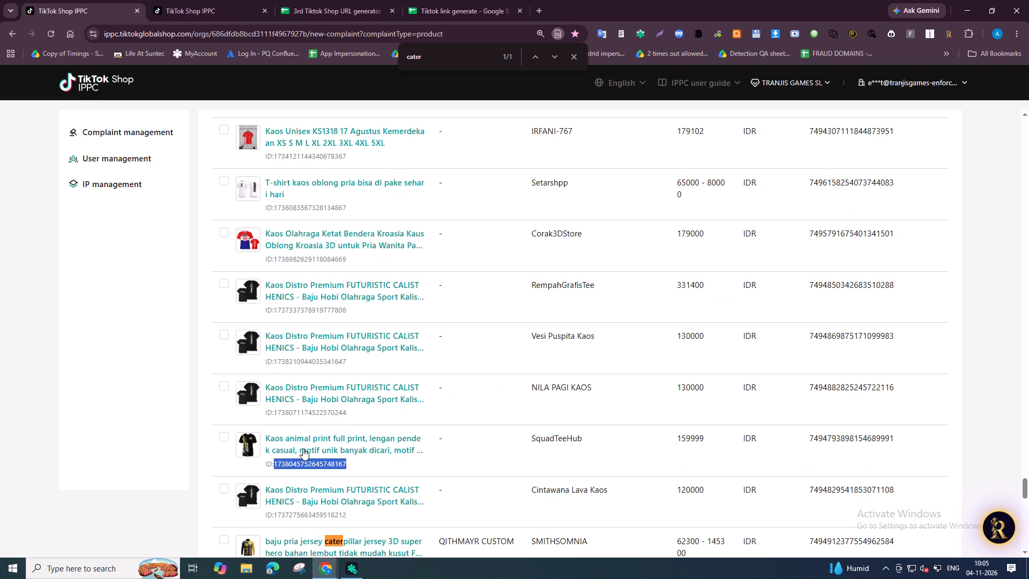
{"action": "left_click", "coordinate": [255, 443]}
{"action": "left_click", "coordinate": [211, 434]}
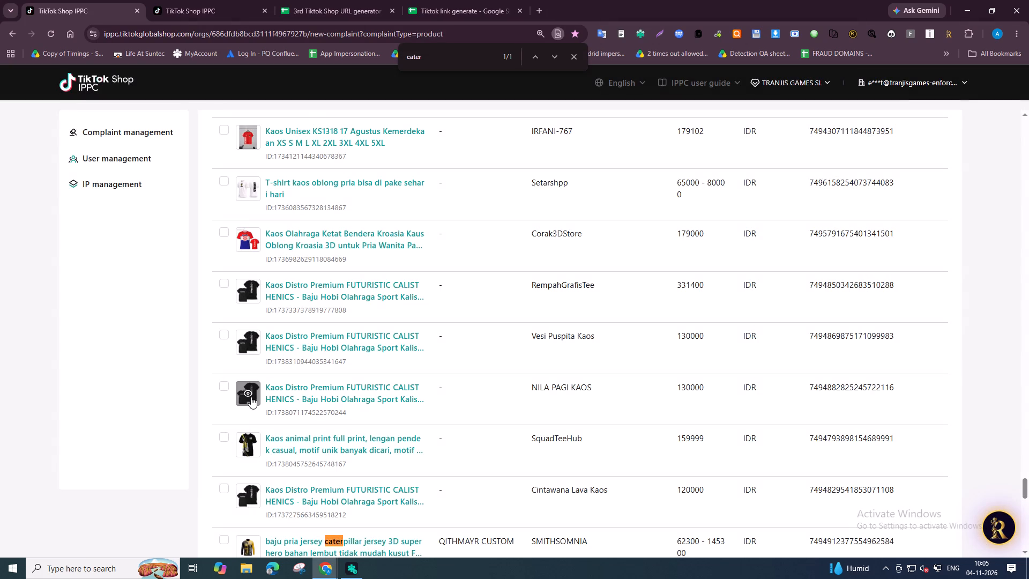
{"action": "left_click", "coordinate": [250, 397]}
{"action": "left_click", "coordinate": [196, 392]}
{"action": "left_click", "coordinate": [247, 348]}
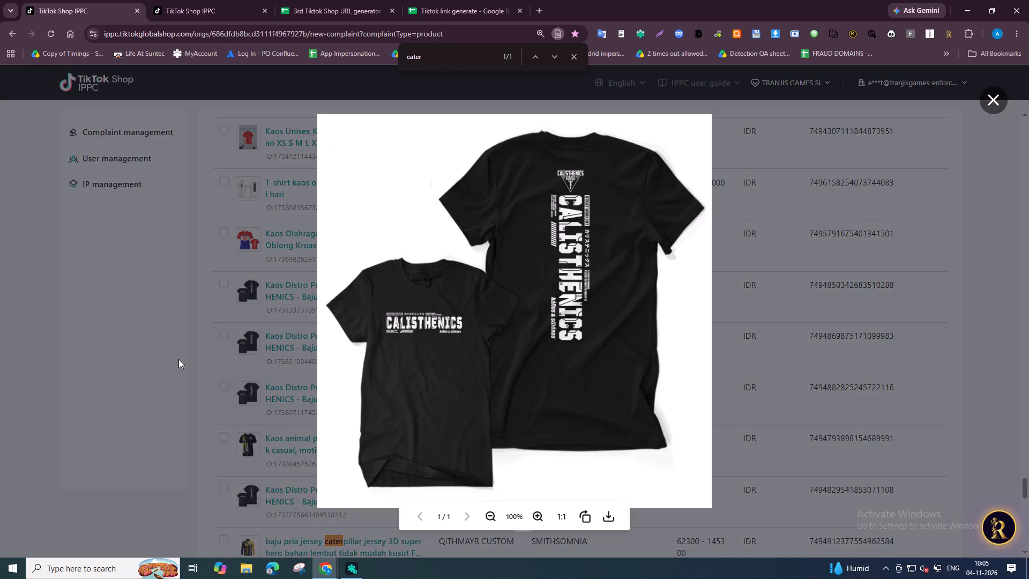
{"action": "left_click", "coordinate": [178, 358]}
{"action": "left_click", "coordinate": [252, 302]}
{"action": "left_click", "coordinate": [197, 313]}
{"action": "scroll", "coordinate": [195, 313], "scroll_direction": "up", "scroll_amount": 2}
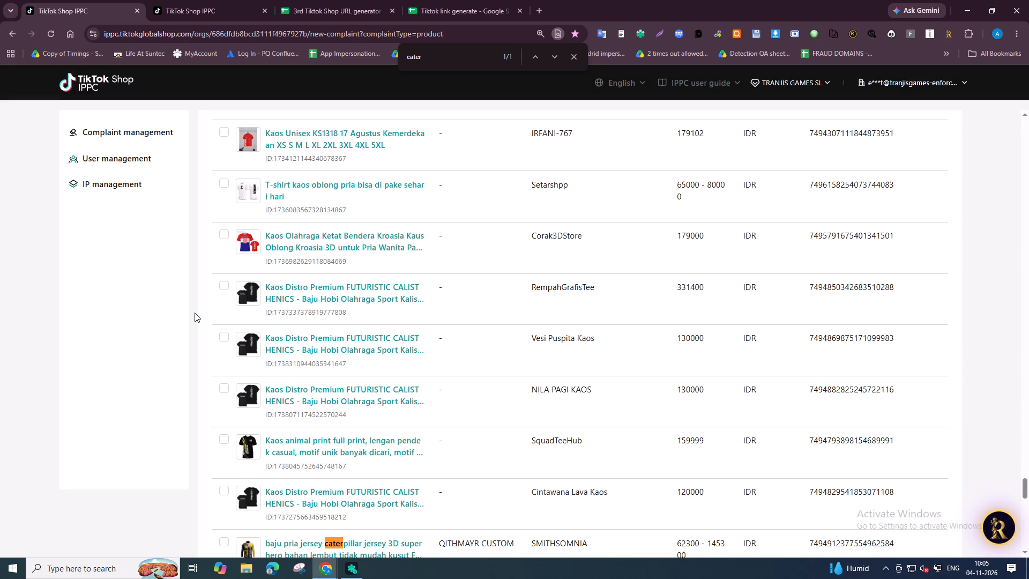
{"action": "scroll", "coordinate": [195, 313], "scroll_direction": "up", "scroll_amount": 1}
{"action": "left_click", "coordinate": [252, 346]}
{"action": "left_click", "coordinate": [189, 345]}
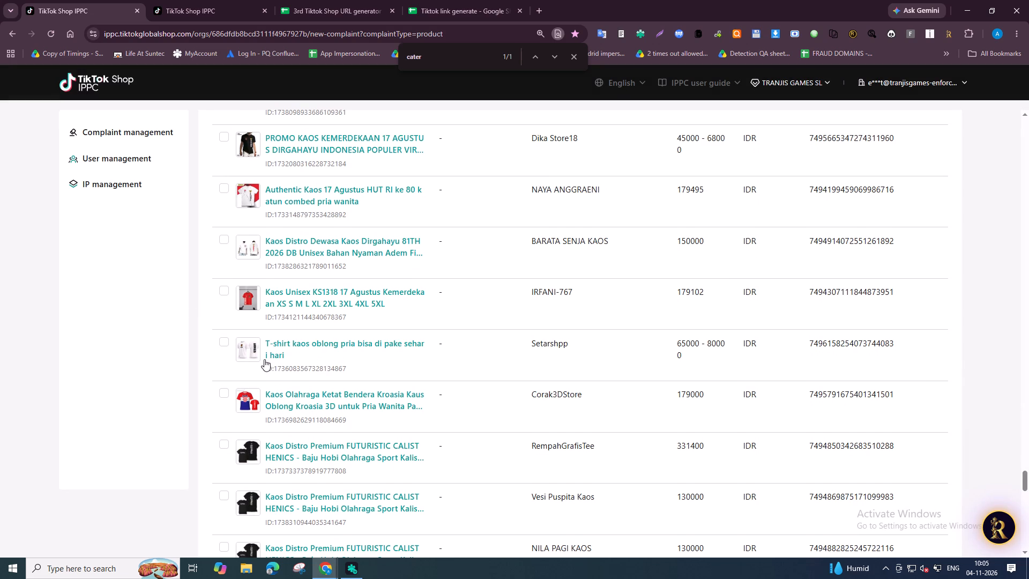
{"action": "left_click", "coordinate": [245, 359]}
{"action": "left_click", "coordinate": [170, 362]}
Continue up the results, checking the photos of the Melsani Candani Kaos, Lanang Og Kemaki and 17 Agustus shirts for Caterpillar branding.
{"action": "scroll", "coordinate": [282, 352], "scroll_direction": "up", "scroll_amount": 3}
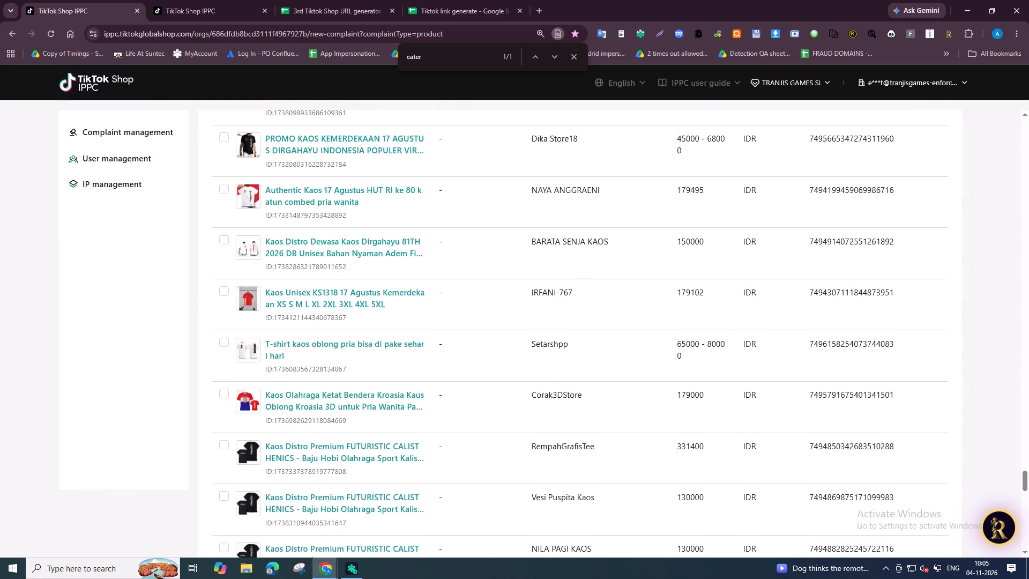
{"action": "scroll", "coordinate": [275, 350], "scroll_direction": "up", "scroll_amount": 3}
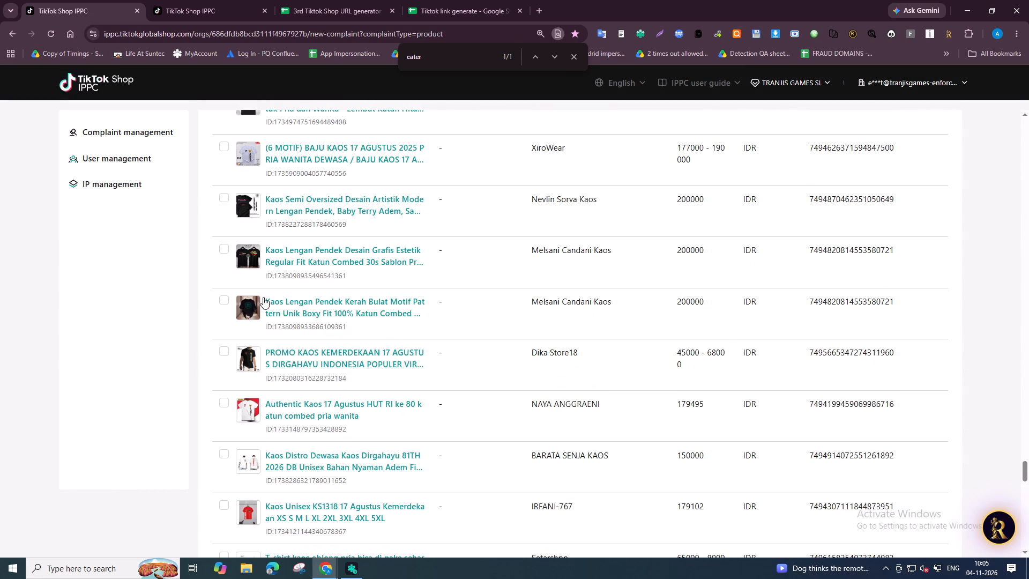
{"action": "left_click", "coordinate": [251, 269]}
{"action": "left_click", "coordinate": [133, 291]}
{"action": "scroll", "coordinate": [258, 358], "scroll_direction": "up", "scroll_amount": 7}
{"action": "scroll", "coordinate": [307, 392], "scroll_direction": "up", "scroll_amount": 2}
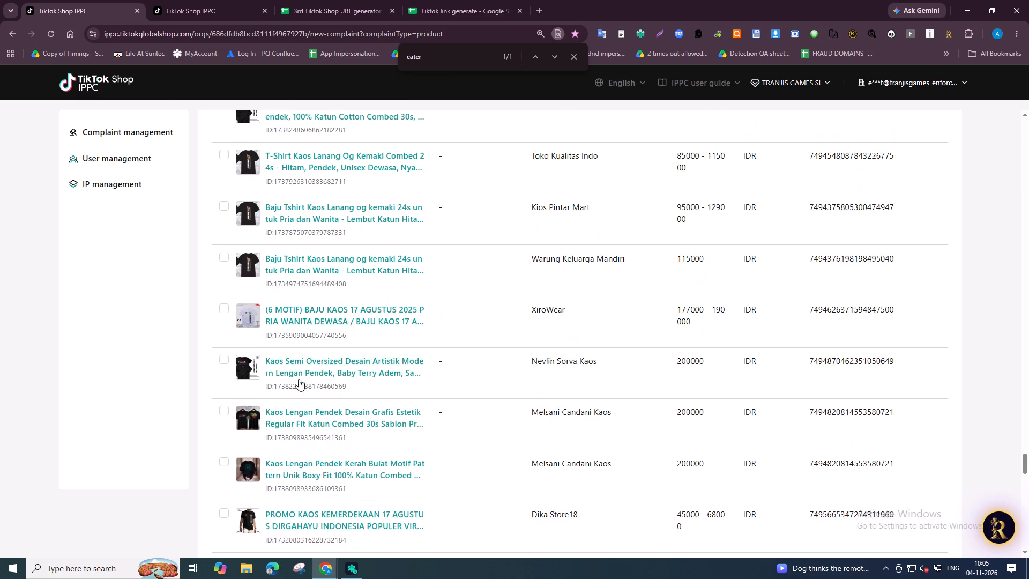
{"action": "left_click", "coordinate": [249, 282]}
{"action": "left_click", "coordinate": [261, 270]}
{"action": "left_click", "coordinate": [171, 309]}
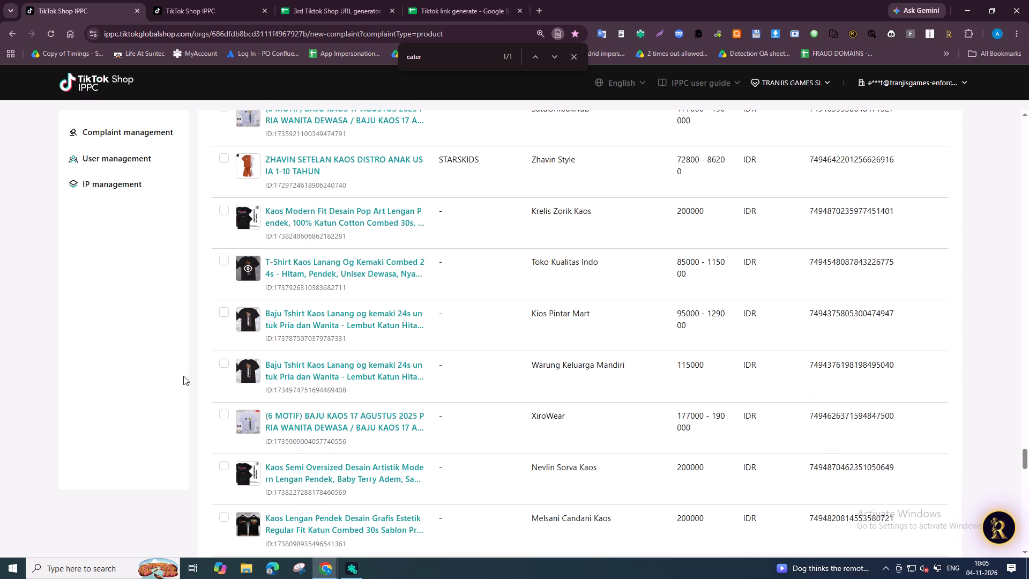
{"action": "scroll", "coordinate": [201, 373], "scroll_direction": "up", "scroll_amount": 6}
{"action": "left_click", "coordinate": [245, 436]}
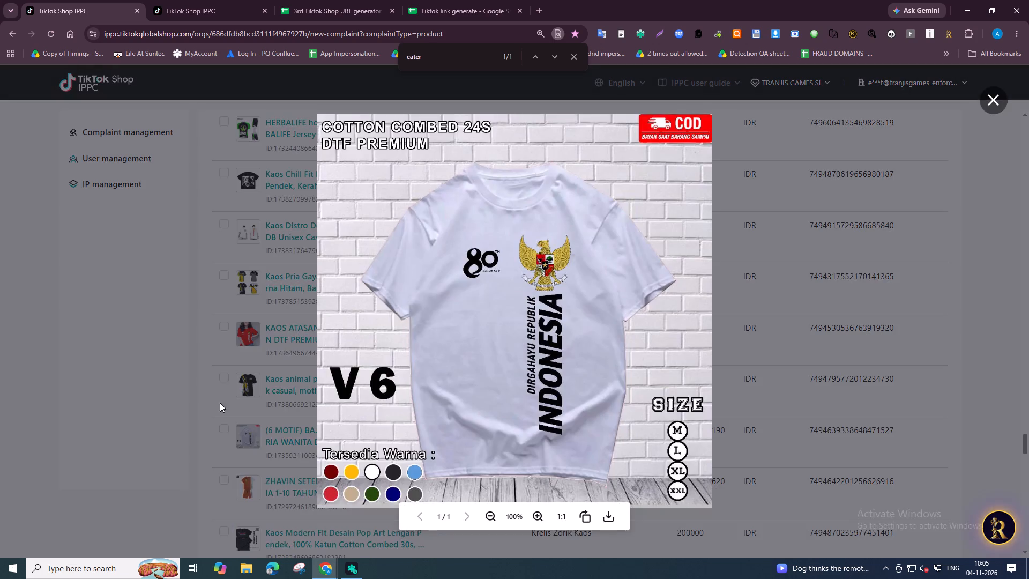
{"action": "left_click", "coordinate": [188, 387]}
{"action": "left_click", "coordinate": [245, 395]}
{"action": "left_click", "coordinate": [250, 389]}
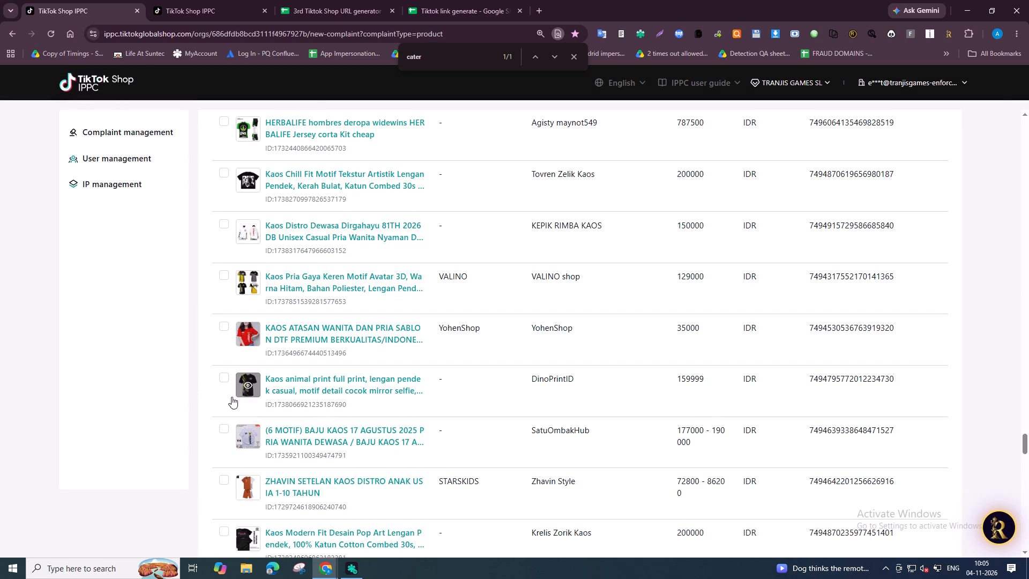
{"action": "left_click", "coordinate": [147, 358]}
{"action": "double_click", "coordinate": [285, 405]}
{"action": "key", "text": "ctrl+c"}
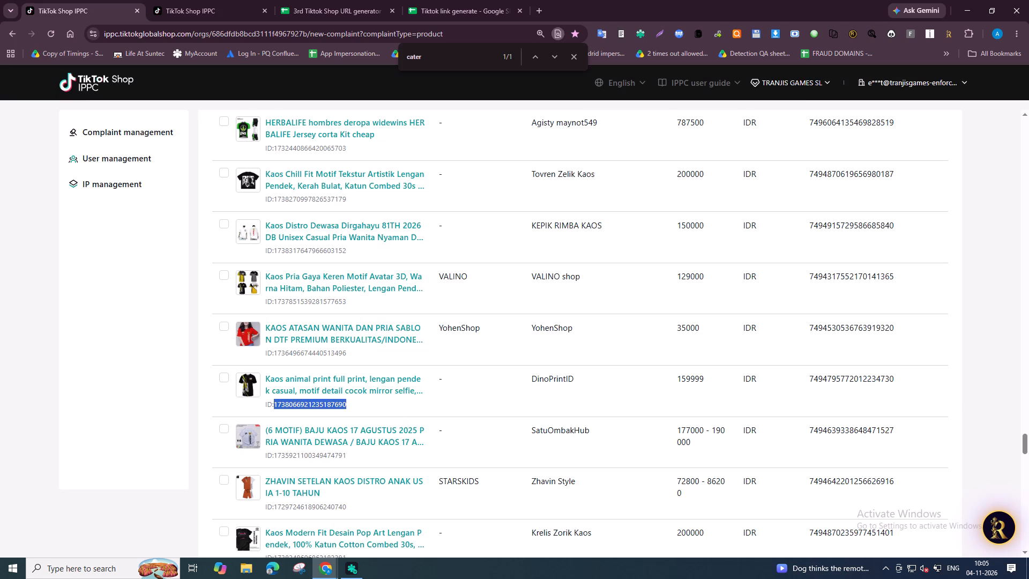
{"action": "key", "text": "alt+Tab"}
{"action": "left_click", "coordinate": [288, 408]}
{"action": "key", "text": "ctrl+v"}
{"action": "key", "text": "alt+Tab"}
{"action": "key", "text": "ctrl+f"}
{"action": "key", "text": "ctrl+v"}
{"action": "left_click", "coordinate": [237, 337]}
{"action": "left_click", "coordinate": [196, 342]}
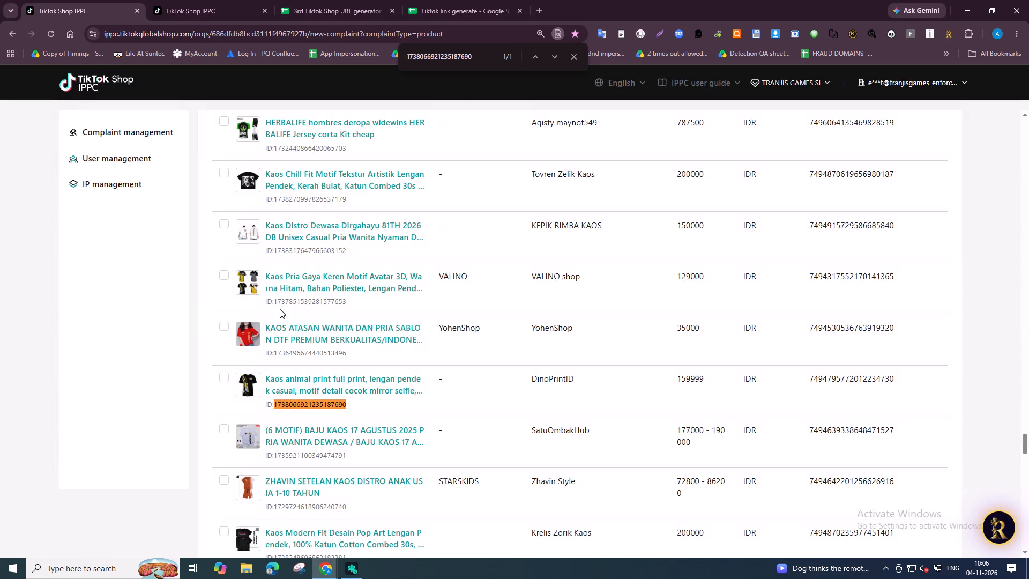
{"action": "double_click", "coordinate": [281, 307]}
{"action": "key", "text": "ctrl+c"}
{"action": "key", "text": "alt+Tab"}
{"action": "left_click", "coordinate": [299, 411]}
{"action": "key", "text": "ctrl+v"}
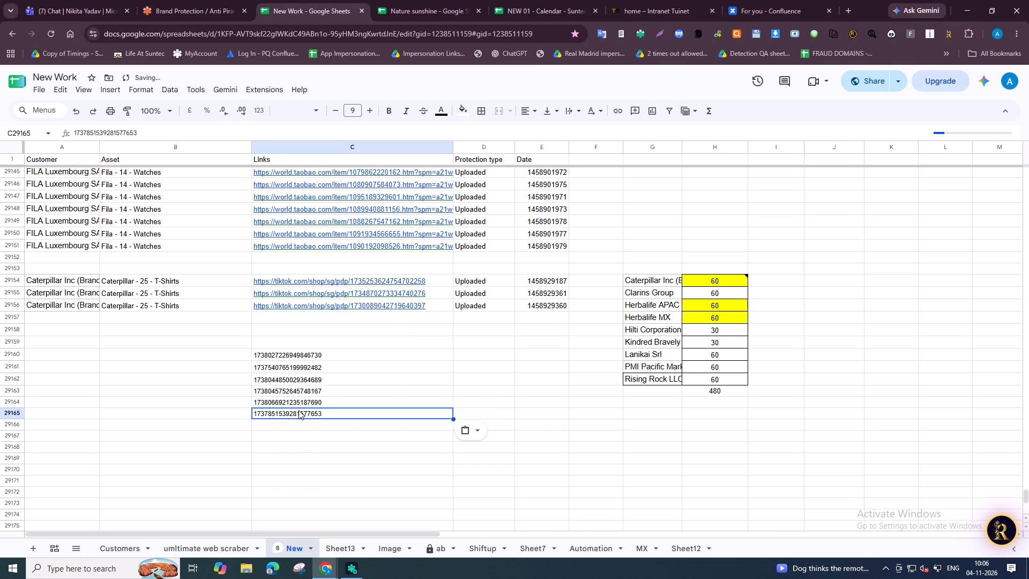
Return to the TikTok Shop results and check the KEPIK RIMBA KAOS and 26AP shirt photos for Caterpillar branding.
{"action": "key", "text": "alt+Tab"}
{"action": "scroll", "coordinate": [256, 365], "scroll_direction": "up", "scroll_amount": 2}
{"action": "left_click", "coordinate": [251, 352]}
{"action": "left_click", "coordinate": [193, 348]}
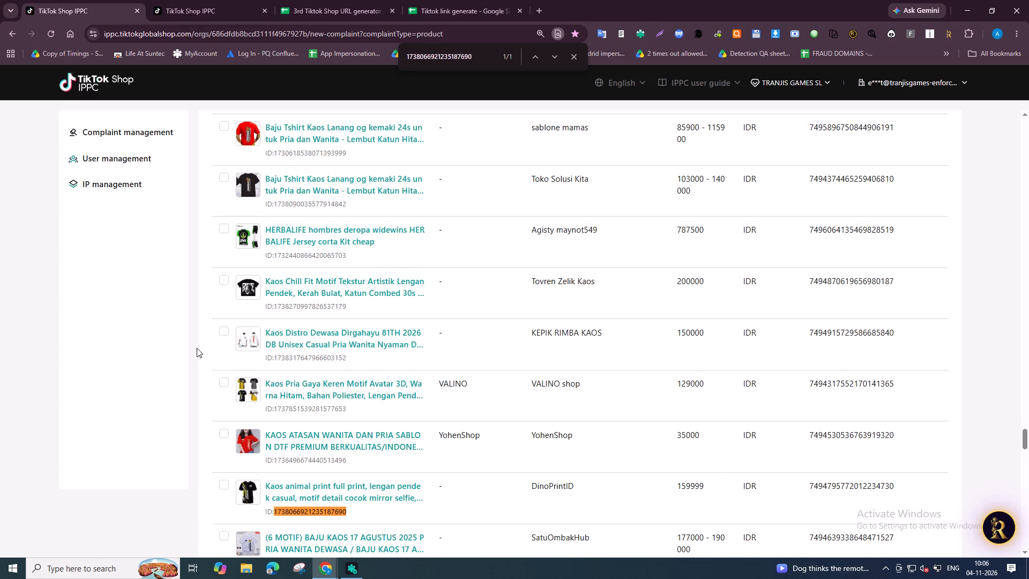
{"action": "scroll", "coordinate": [225, 344], "scroll_direction": "up", "scroll_amount": 5}
{"action": "left_click", "coordinate": [253, 353]}
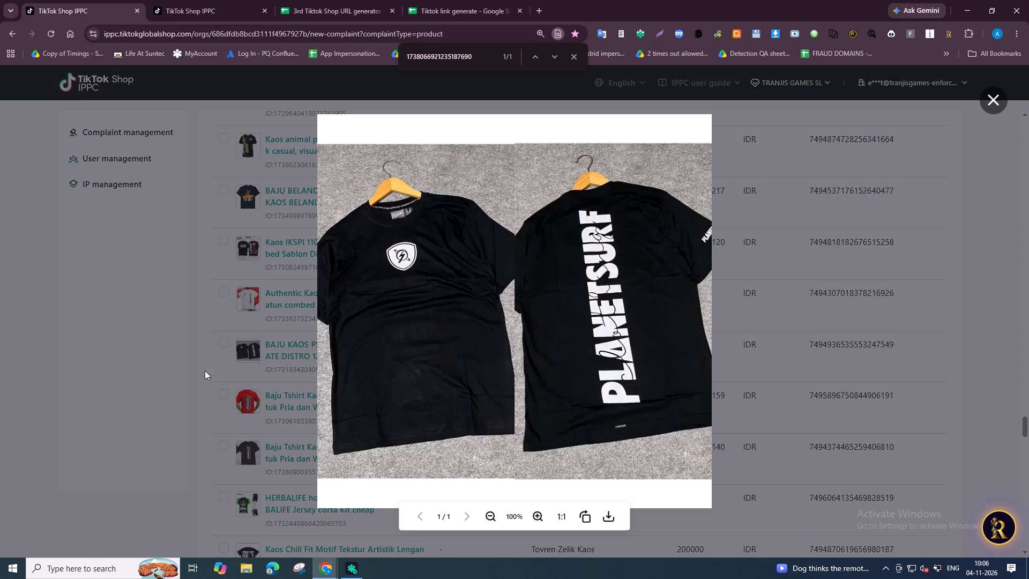
{"action": "left_click", "coordinate": [199, 357]}
{"action": "scroll", "coordinate": [269, 353], "scroll_direction": "up", "scroll_amount": 2}
{"action": "left_click", "coordinate": [243, 254]}
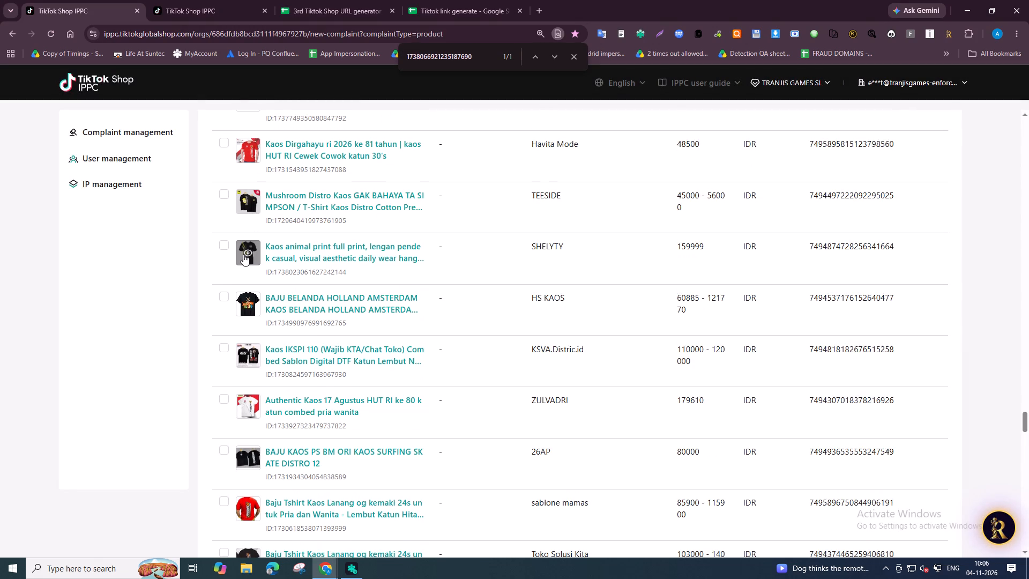
{"action": "left_click", "coordinate": [198, 284]}
{"action": "double_click", "coordinate": [294, 270]}
{"action": "key", "text": "ctrl+c"}
{"action": "key", "text": "alt+Tab"}
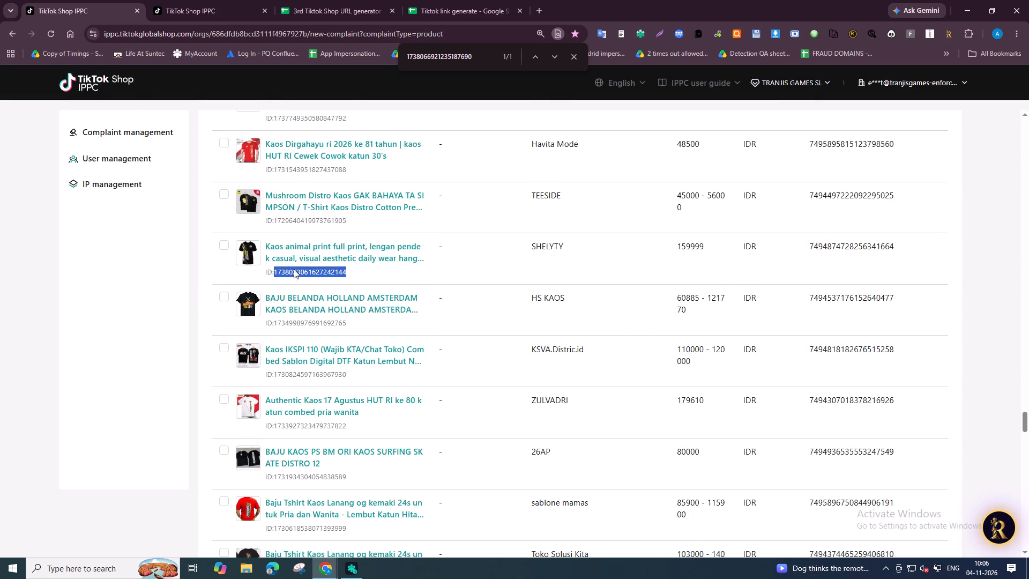
{"action": "left_click", "coordinate": [310, 422]}
{"action": "key", "text": "ctrl+v"}
Check the photos of TEESIDE's Mushroom Distro shirt and Havita Mode's red Dirgahayu shirt for Caterpillar branding.
{"action": "key", "text": "alt+Tab"}
{"action": "scroll", "coordinate": [305, 398], "scroll_direction": "up", "scroll_amount": 2}
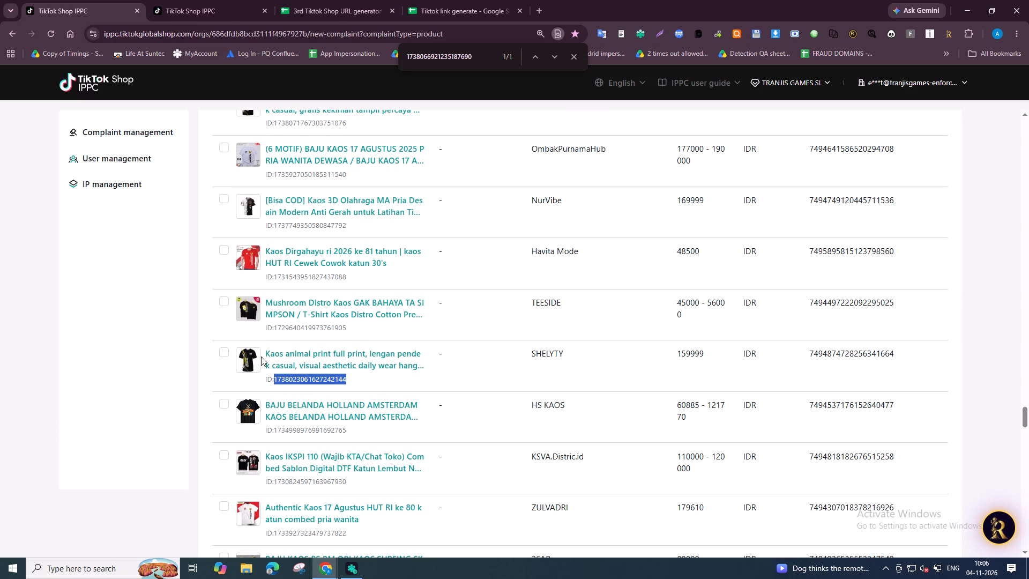
{"action": "left_click", "coordinate": [241, 314]}
{"action": "left_click", "coordinate": [194, 345]}
{"action": "scroll", "coordinate": [207, 398], "scroll_direction": "up", "scroll_amount": 4}
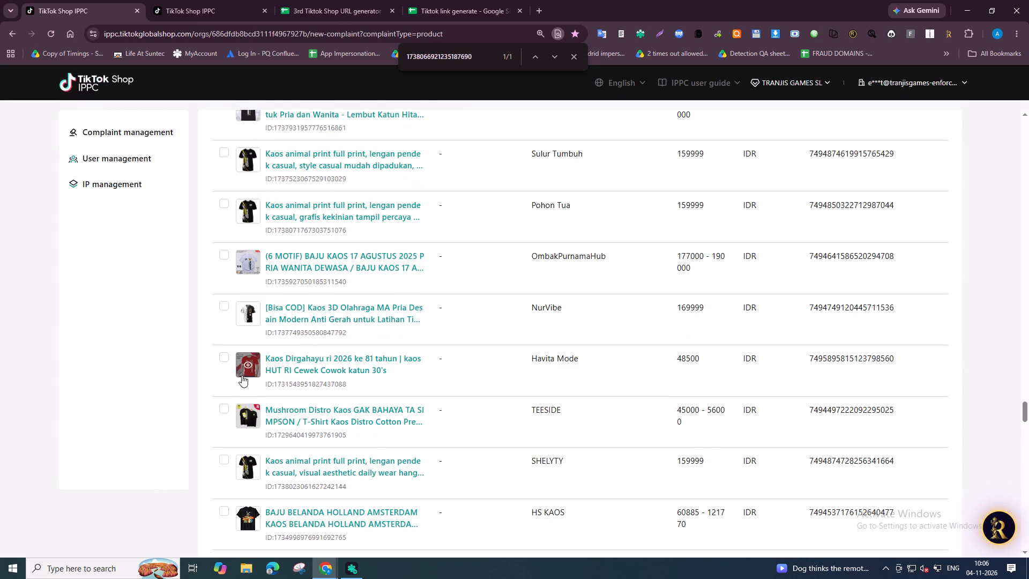
{"action": "left_click", "coordinate": [246, 374]}
{"action": "left_click", "coordinate": [207, 373]}
{"action": "scroll", "coordinate": [294, 396], "scroll_direction": "up", "scroll_amount": 3}
{"action": "left_click", "coordinate": [252, 324]}
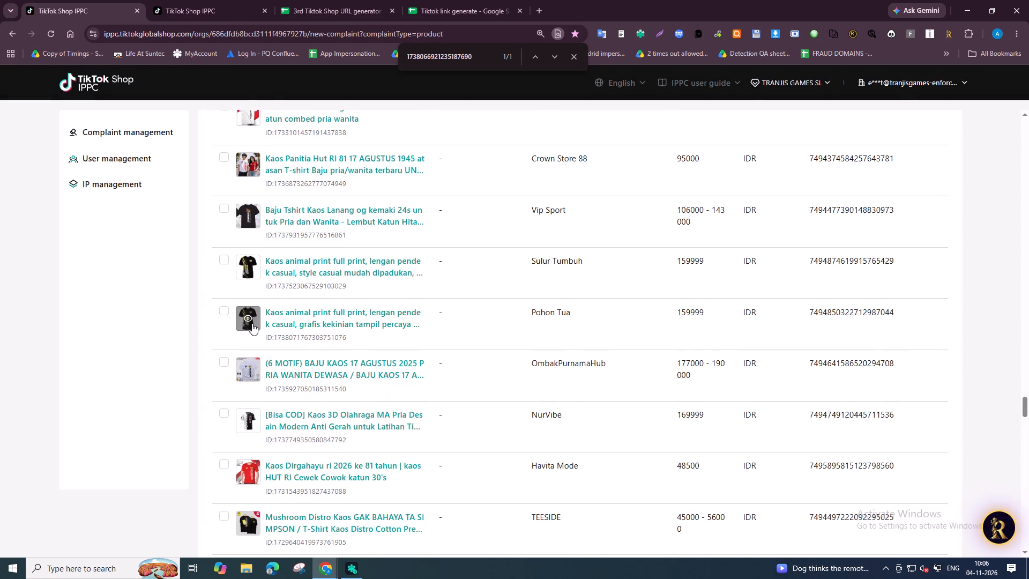
{"action": "left_click", "coordinate": [203, 337]}
{"action": "double_click", "coordinate": [304, 334]}
{"action": "key", "text": "ctrl+c"}
{"action": "key", "text": "alt+Tab"}
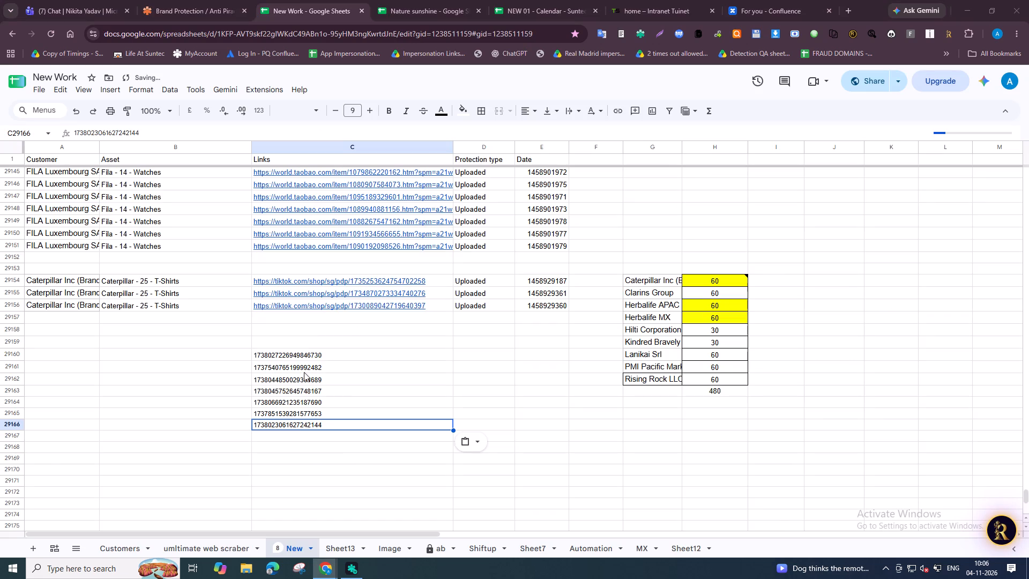
{"action": "left_click", "coordinate": [299, 430]}
{"action": "key", "text": "ctrl+v"}
{"action": "key", "text": "ctrl+z"}
{"action": "left_click", "coordinate": [300, 431]}
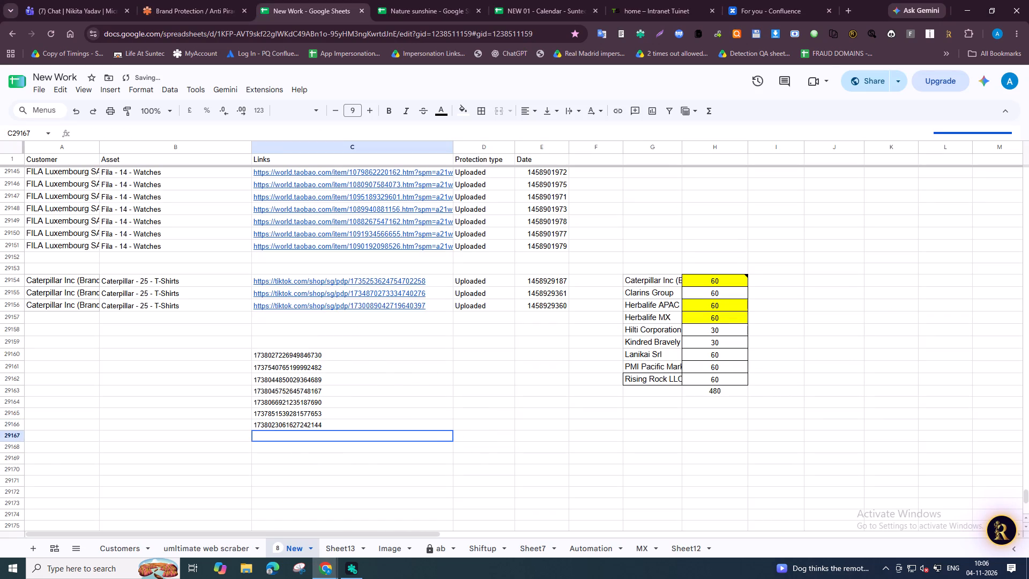
{"action": "key", "text": "ctrl+v"}
{"action": "key", "text": "alt+Tab"}
{"action": "left_click", "coordinate": [253, 270]}
{"action": "left_click", "coordinate": [193, 306]}
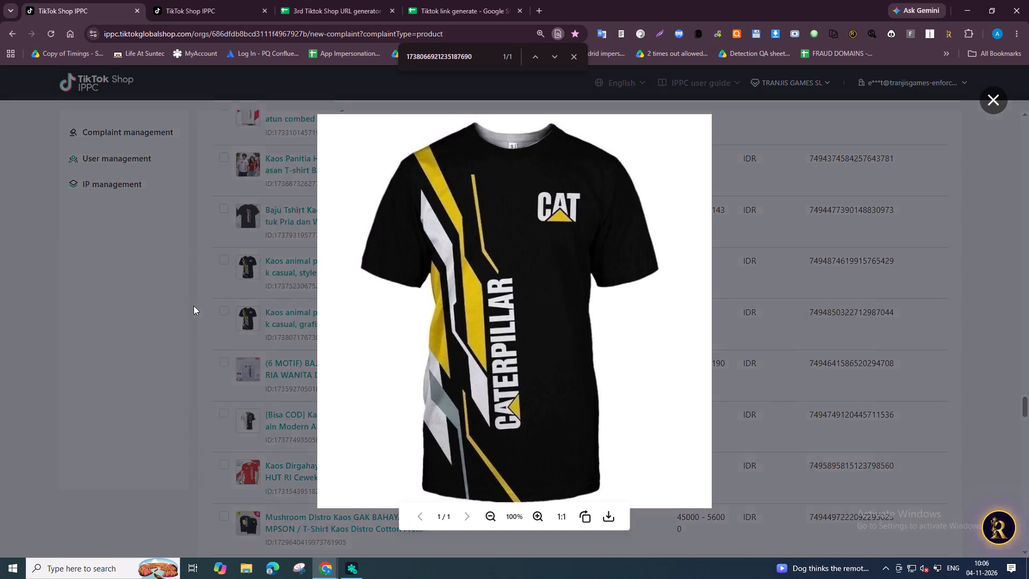
{"action": "double_click", "coordinate": [295, 289]}
{"action": "key", "text": "ctrl+c"}
{"action": "key", "text": "alt+Tab"}
{"action": "left_click", "coordinate": [301, 446]}
{"action": "key", "text": "ctrl+v"}
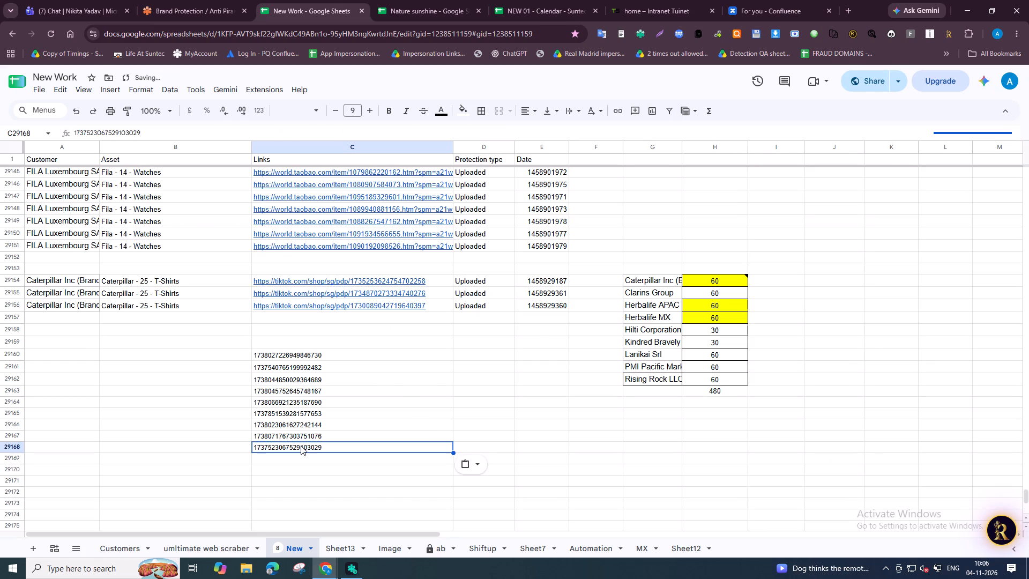
{"action": "key", "text": "alt+Tab"}
{"action": "scroll", "coordinate": [235, 298], "scroll_direction": "up", "scroll_amount": 3}
{"action": "scroll", "coordinate": [278, 367], "scroll_direction": "up", "scroll_amount": 1}
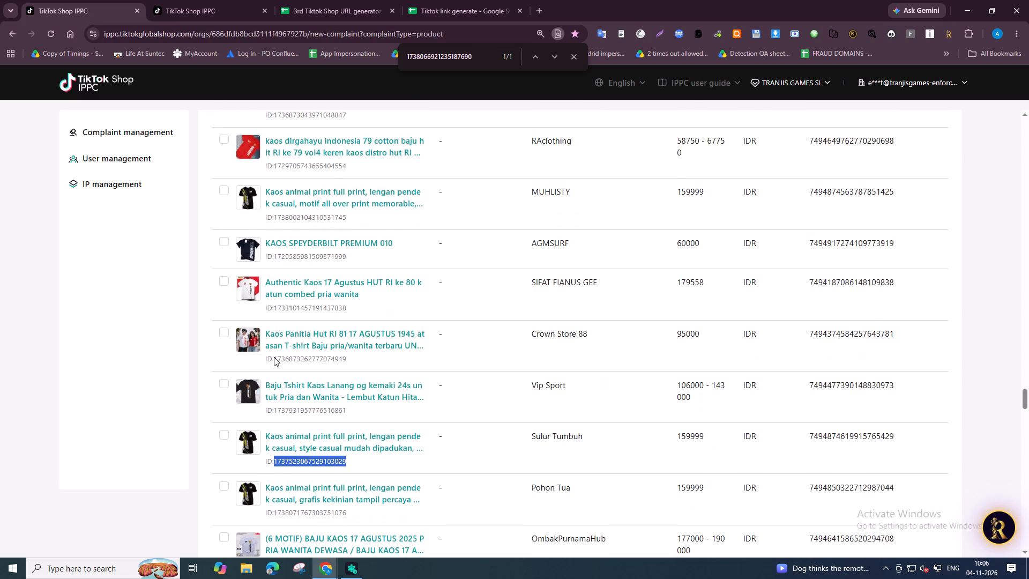
{"action": "left_click", "coordinate": [253, 332]}
{"action": "left_click", "coordinate": [180, 320]}
{"action": "left_click", "coordinate": [248, 247]}
{"action": "left_click", "coordinate": [191, 278]}
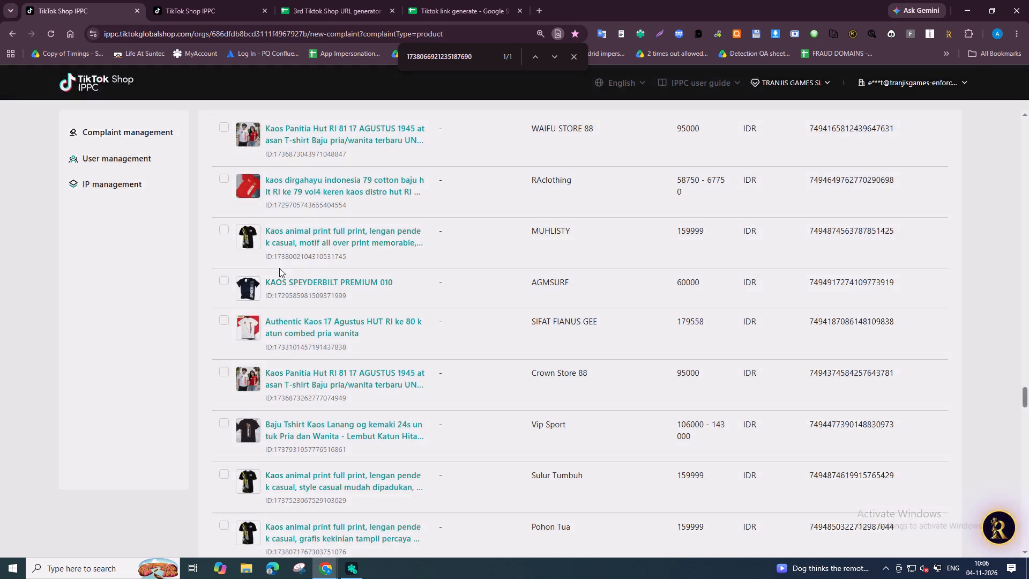
{"action": "double_click", "coordinate": [281, 258]}
{"action": "key", "text": "ctrl+c"}
{"action": "key", "text": "alt+Tab"}
{"action": "left_click", "coordinate": [287, 458]}
{"action": "key", "text": "ctrl+v"}
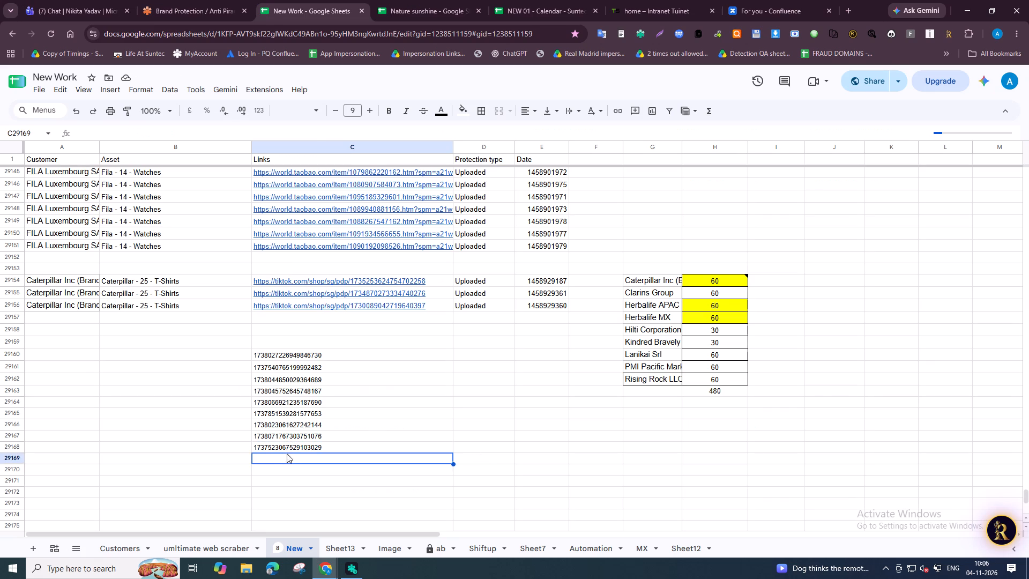
Check the photos of the RAclothing, WAIFU STORE 88 and GayaTrendShop Independence Day shirts for Caterpillar branding.
{"action": "key", "text": "alt+Tab"}
{"action": "scroll", "coordinate": [264, 306], "scroll_direction": "up", "scroll_amount": 3}
{"action": "left_click", "coordinate": [245, 358]}
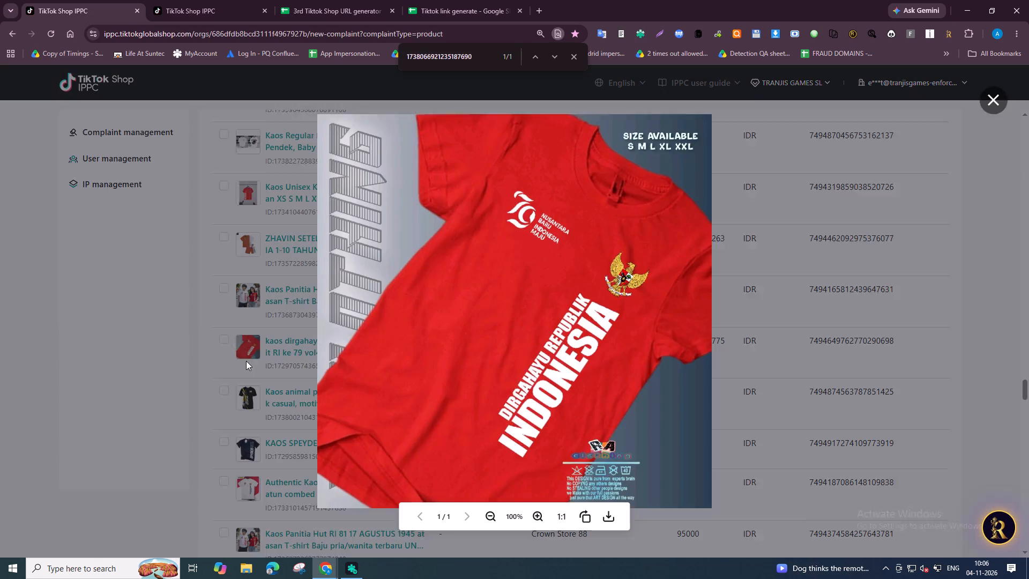
{"action": "left_click", "coordinate": [183, 359]}
{"action": "left_click", "coordinate": [248, 295]}
{"action": "left_click", "coordinate": [198, 308]}
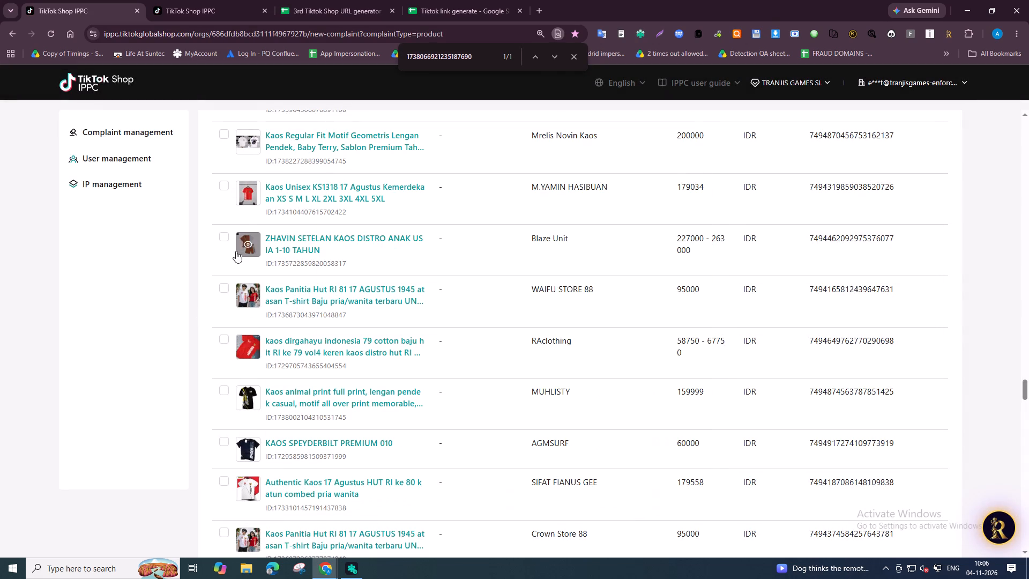
{"action": "left_click", "coordinate": [226, 264]}
{"action": "scroll", "coordinate": [196, 289], "scroll_direction": "up", "scroll_amount": 2}
{"action": "scroll", "coordinate": [281, 338], "scroll_direction": "up", "scroll_amount": 1}
{"action": "left_click", "coordinate": [256, 246]}
{"action": "left_click", "coordinate": [174, 272]}
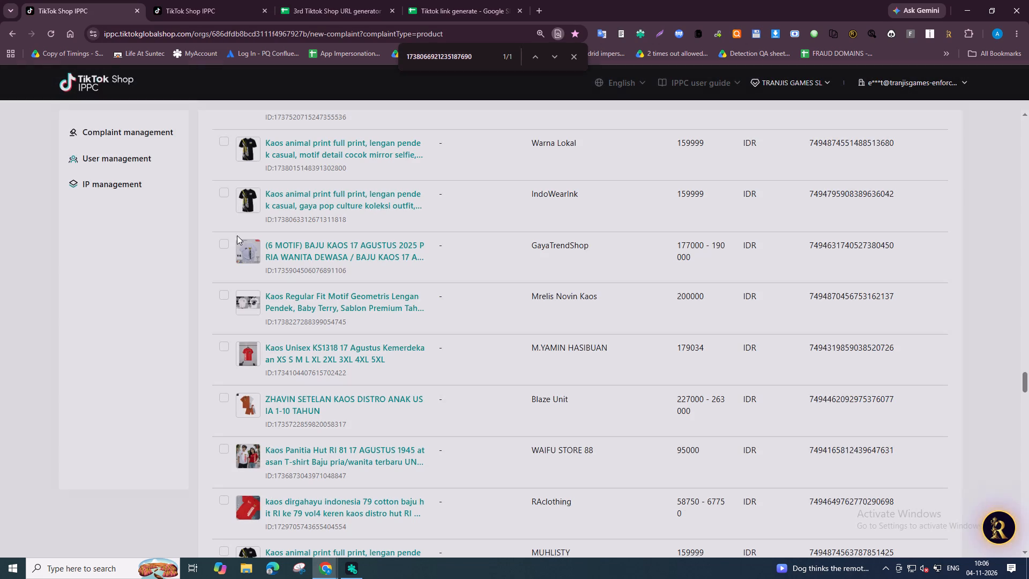
{"action": "left_click", "coordinate": [246, 214]}
{"action": "left_click", "coordinate": [247, 204]}
{"action": "left_click", "coordinate": [205, 233]}
{"action": "left_click", "coordinate": [243, 206]}
{"action": "left_click", "coordinate": [207, 221]}
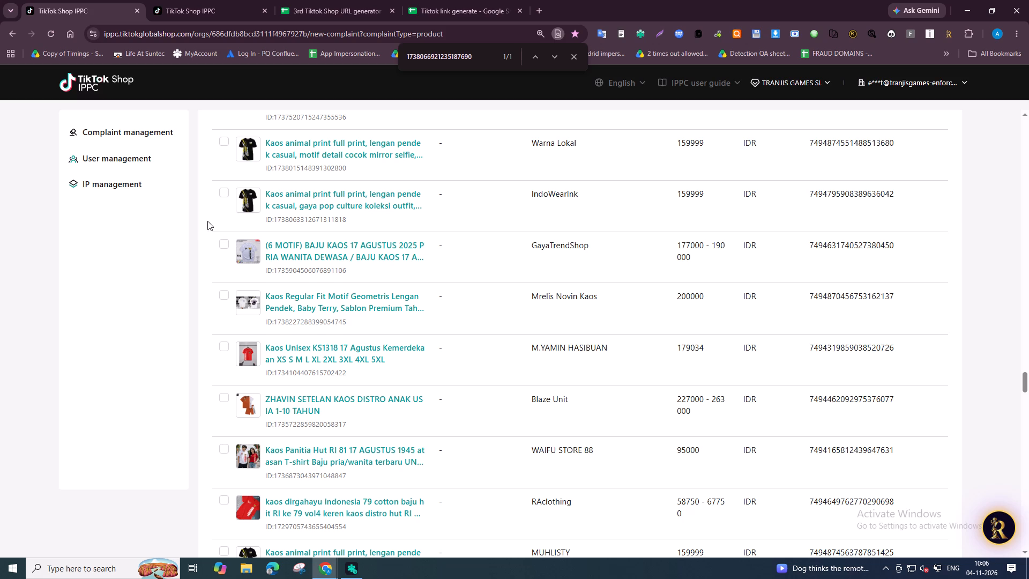
{"action": "left_click", "coordinate": [248, 203]}
{"action": "left_click", "coordinate": [233, 225]}
{"action": "double_click", "coordinate": [295, 214]}
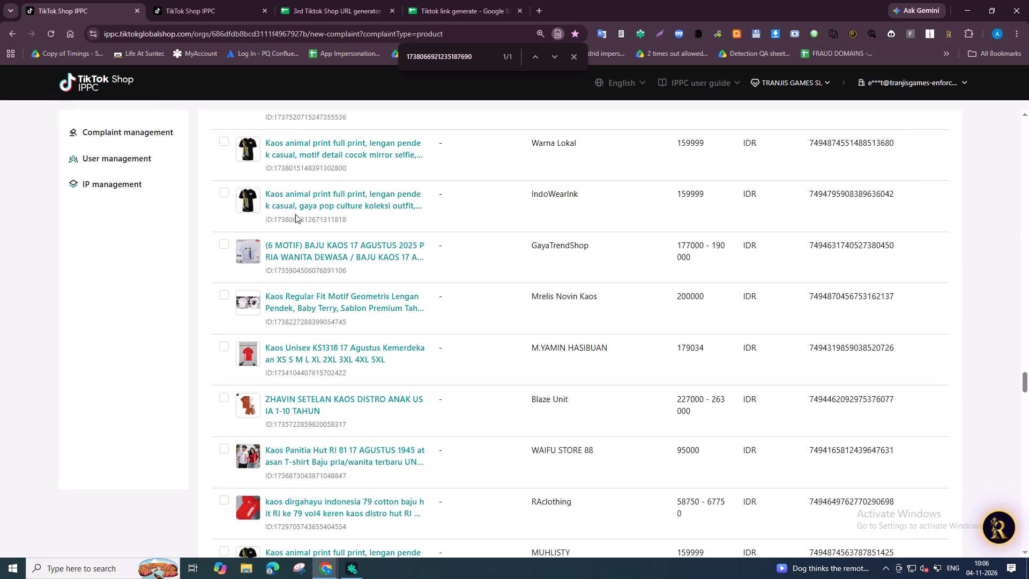
{"action": "key", "text": "ctrl+c"}
{"action": "key", "text": "alt+Tab"}
{"action": "left_click", "coordinate": [326, 469]}
{"action": "key", "text": "ctrl+v"}
{"action": "key", "text": "alt+Tab"}
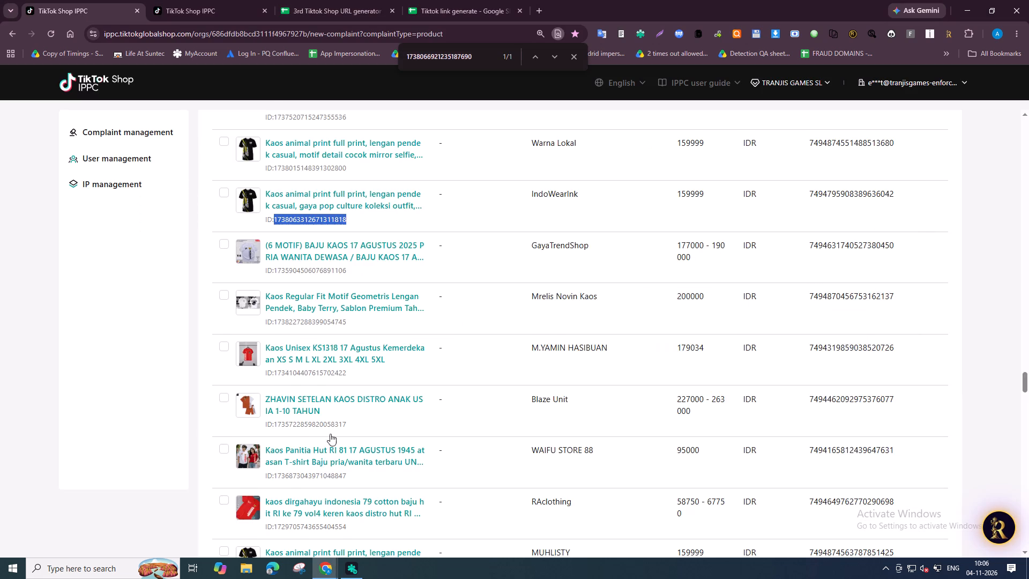
{"action": "scroll", "coordinate": [342, 372], "scroll_direction": "up", "scroll_amount": 3}
{"action": "left_click", "coordinate": [244, 320]}
{"action": "left_click", "coordinate": [215, 332]}
{"action": "double_click", "coordinate": [303, 329]}
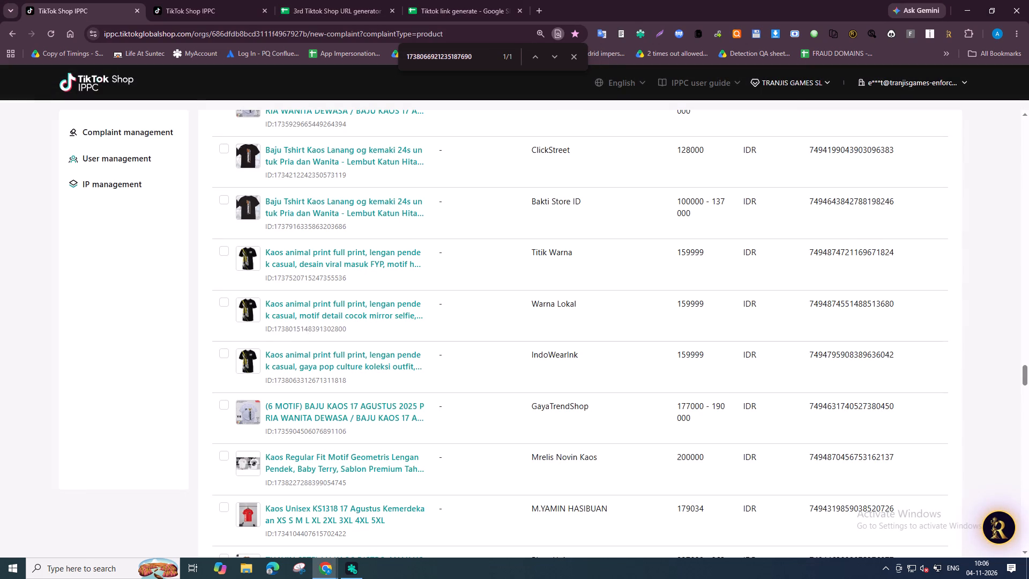
{"action": "key", "text": "ctrl+c"}
{"action": "key", "text": "alt+Tab"}
{"action": "left_click", "coordinate": [322, 481]}
{"action": "key", "text": "ctrl+v"}
{"action": "key", "text": "alt+Tab"}
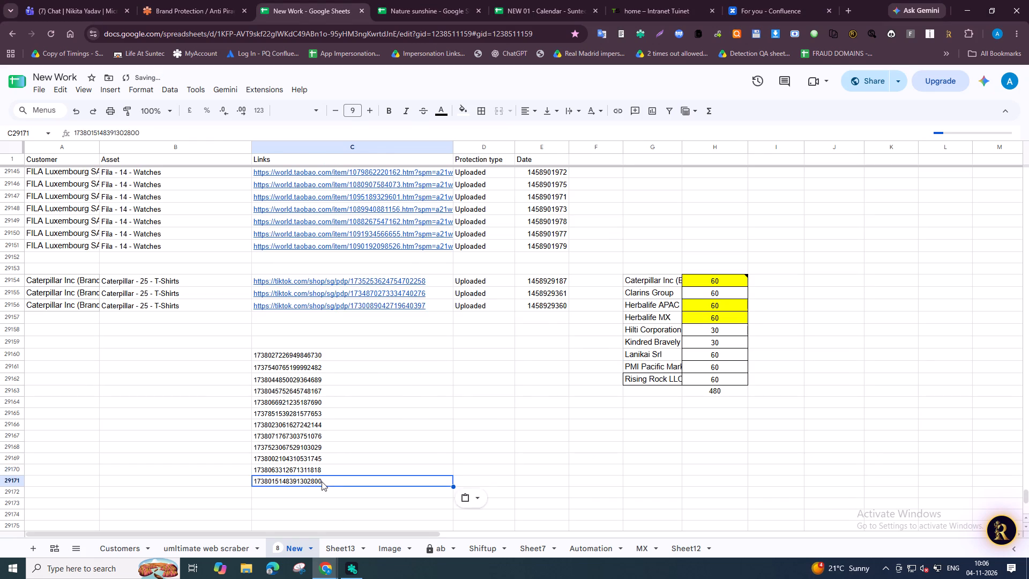
{"action": "scroll", "coordinate": [316, 448], "scroll_direction": "up", "scroll_amount": 1}
{"action": "left_click", "coordinate": [245, 322]}
{"action": "left_click", "coordinate": [208, 320]}
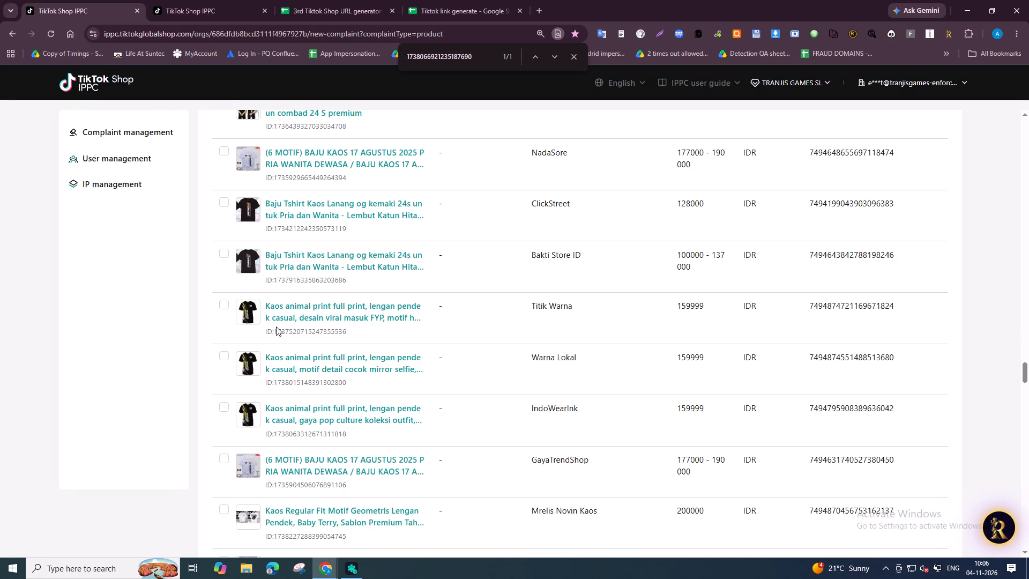
{"action": "double_click", "coordinate": [276, 326]}
{"action": "key", "text": "ctrl+c"}
{"action": "key", "text": "alt+Tab"}
{"action": "left_click", "coordinate": [292, 494]}
{"action": "key", "text": "ctrl+v"}
Check the photos of NadaSore's 17 Agustus shirt, the Wolfline Street shirt and Offline Mood's Muay Thai jersey for Caterpillar branding.
{"action": "key", "text": "alt+Tab"}
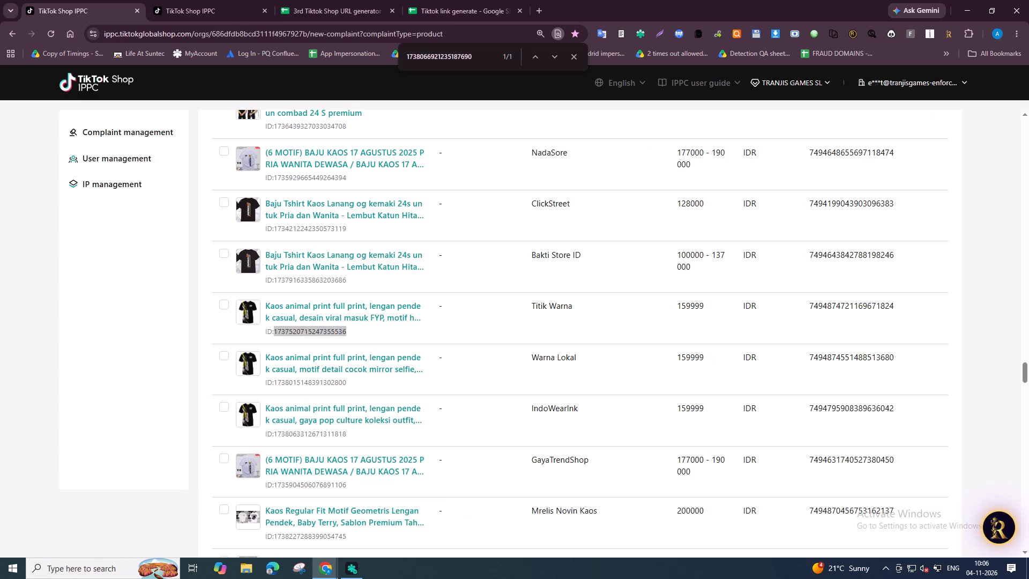
{"action": "scroll", "coordinate": [293, 324], "scroll_direction": "up", "scroll_amount": 2}
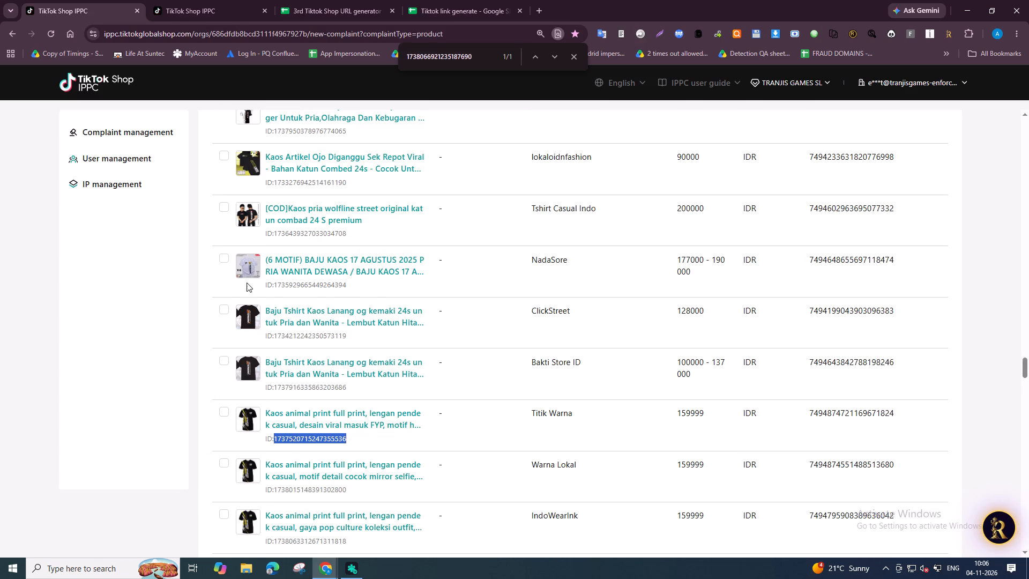
{"action": "left_click", "coordinate": [246, 271]}
{"action": "left_click", "coordinate": [193, 291]}
{"action": "scroll", "coordinate": [317, 302], "scroll_direction": "up", "scroll_amount": 5}
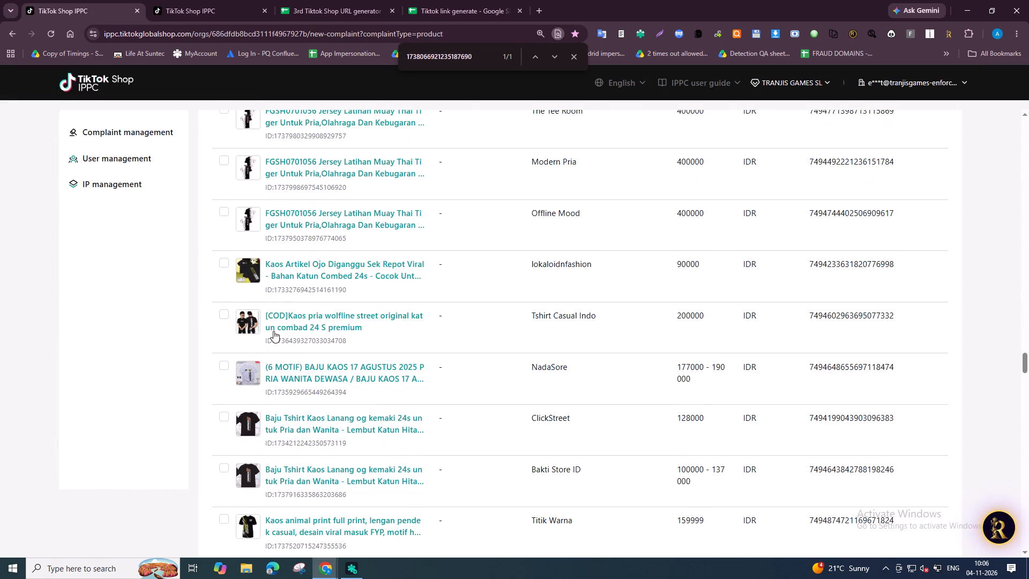
{"action": "left_click", "coordinate": [259, 326]}
{"action": "left_click", "coordinate": [215, 321]}
{"action": "scroll", "coordinate": [313, 338], "scroll_direction": "up", "scroll_amount": 2}
{"action": "scroll", "coordinate": [260, 356], "scroll_direction": "up", "scroll_amount": 5}
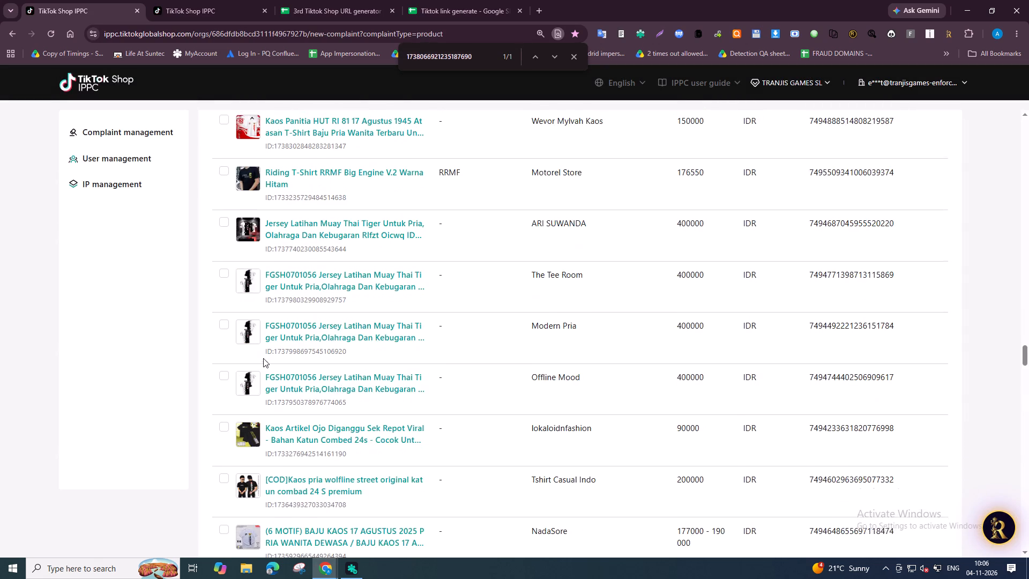
{"action": "left_click", "coordinate": [250, 373]}
{"action": "left_click", "coordinate": [208, 351]}
{"action": "scroll", "coordinate": [296, 357], "scroll_direction": "up", "scroll_amount": 2}
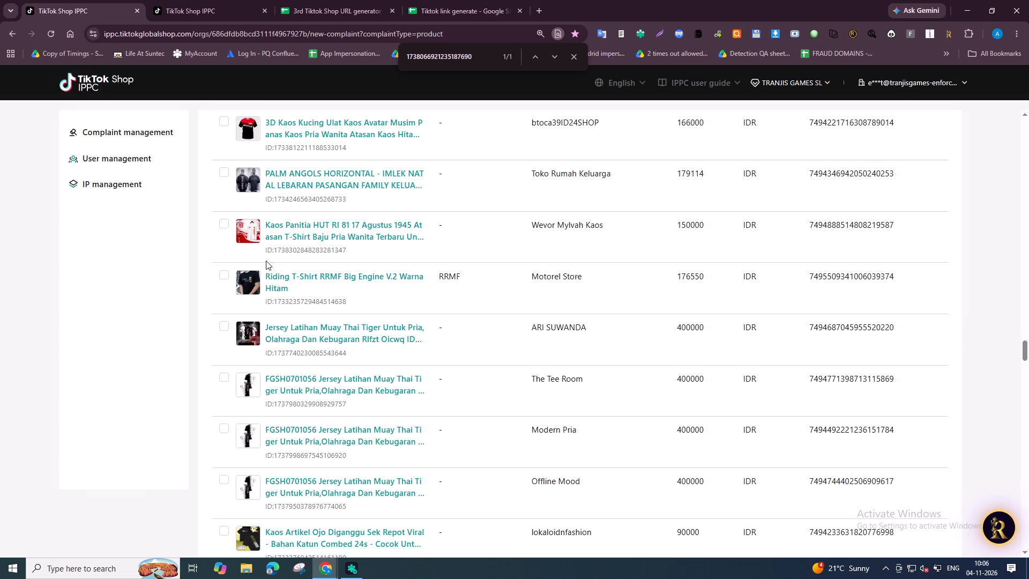
{"action": "scroll", "coordinate": [269, 266], "scroll_direction": "up", "scroll_amount": 4}
{"action": "left_click", "coordinate": [257, 339]}
{"action": "left_click", "coordinate": [211, 326]}
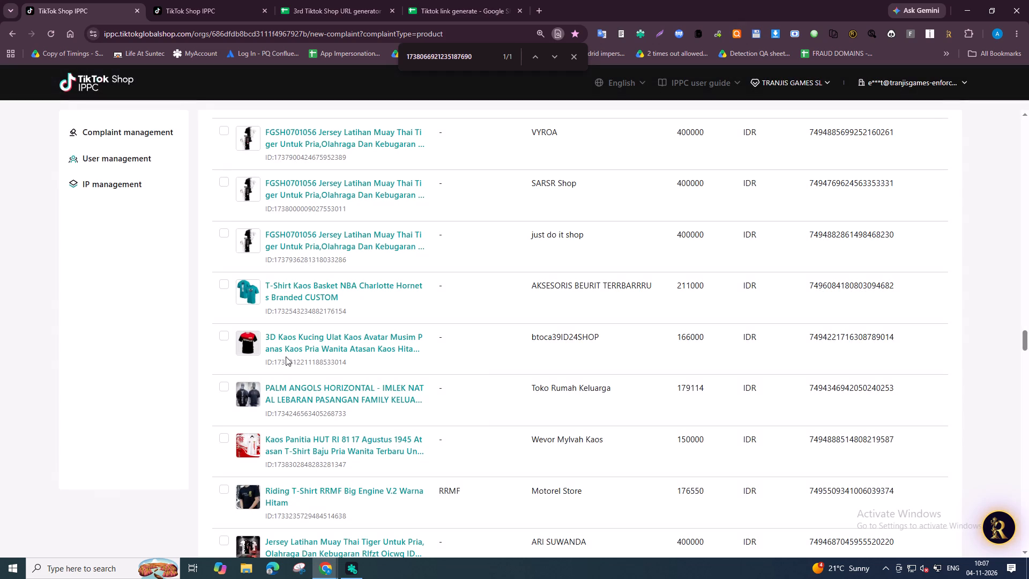
{"action": "double_click", "coordinate": [294, 356]}
{"action": "key", "text": "ctrl+c"}
{"action": "key", "text": "ctrl+c"}
{"action": "key", "text": "alt+Tab"}
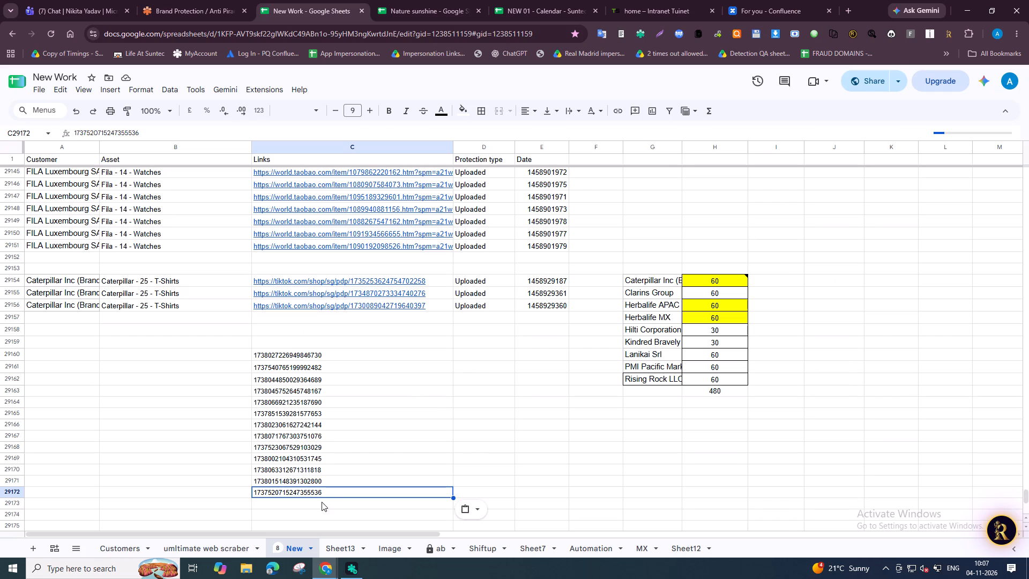
{"action": "left_click", "coordinate": [322, 502]}
{"action": "key", "text": "ctrl+v"}
Check the photos of the Charlotte Hornets shirt, just do it shop's Muay Thai jersey and the red Independence Day shirts for Caterpillar branding.
{"action": "key", "text": "alt+Tab"}
{"action": "scroll", "coordinate": [322, 348], "scroll_direction": "up", "scroll_amount": 1}
{"action": "left_click", "coordinate": [240, 337]}
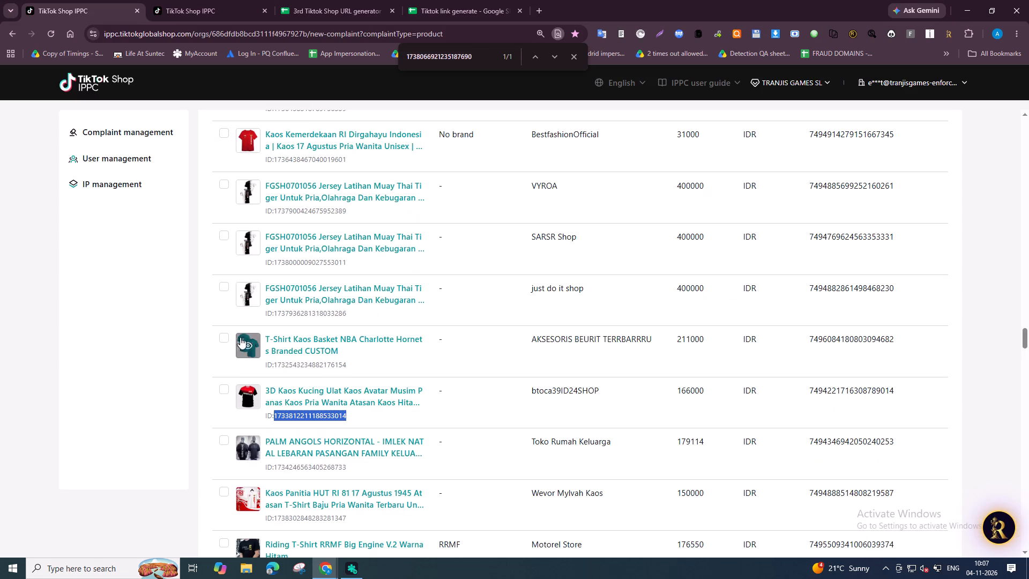
{"action": "left_click", "coordinate": [194, 339]}
{"action": "left_click", "coordinate": [259, 280]}
{"action": "left_click", "coordinate": [247, 287]}
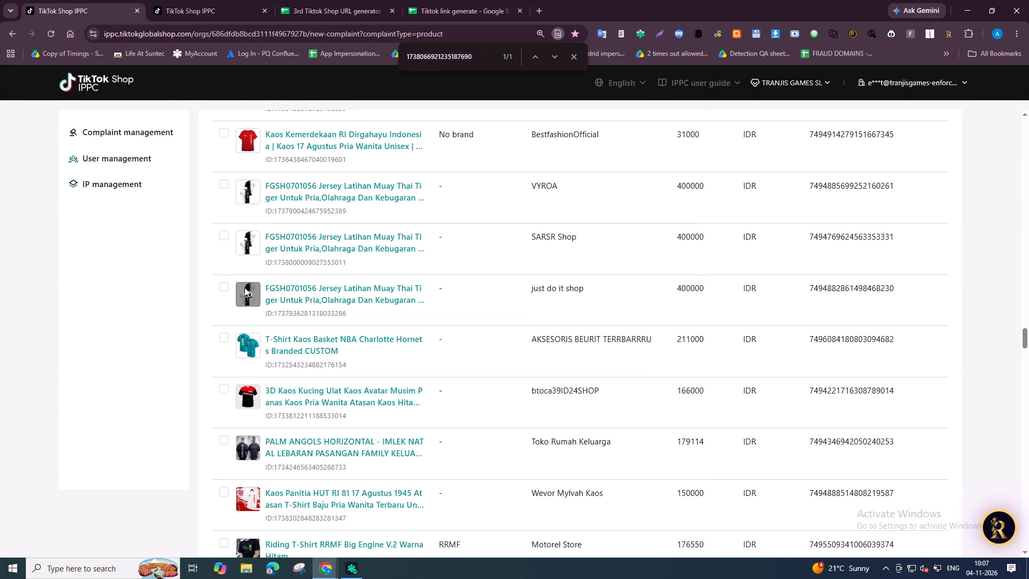
{"action": "left_click", "coordinate": [219, 300]}
{"action": "scroll", "coordinate": [308, 365], "scroll_direction": "up", "scroll_amount": 9}
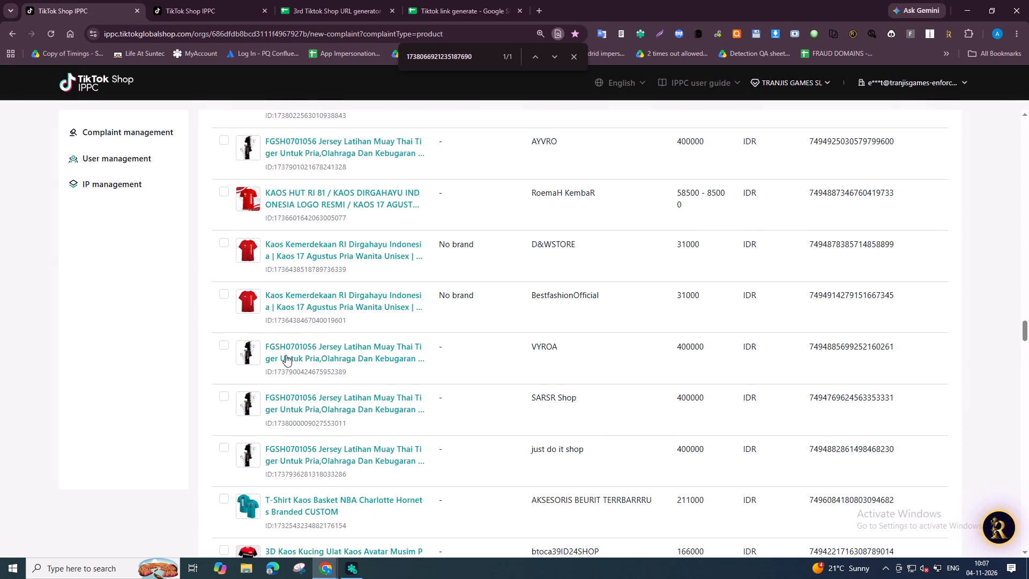
{"action": "left_click", "coordinate": [258, 299]}
{"action": "left_click", "coordinate": [204, 314]}
{"action": "scroll", "coordinate": [325, 377], "scroll_direction": "up", "scroll_amount": 2}
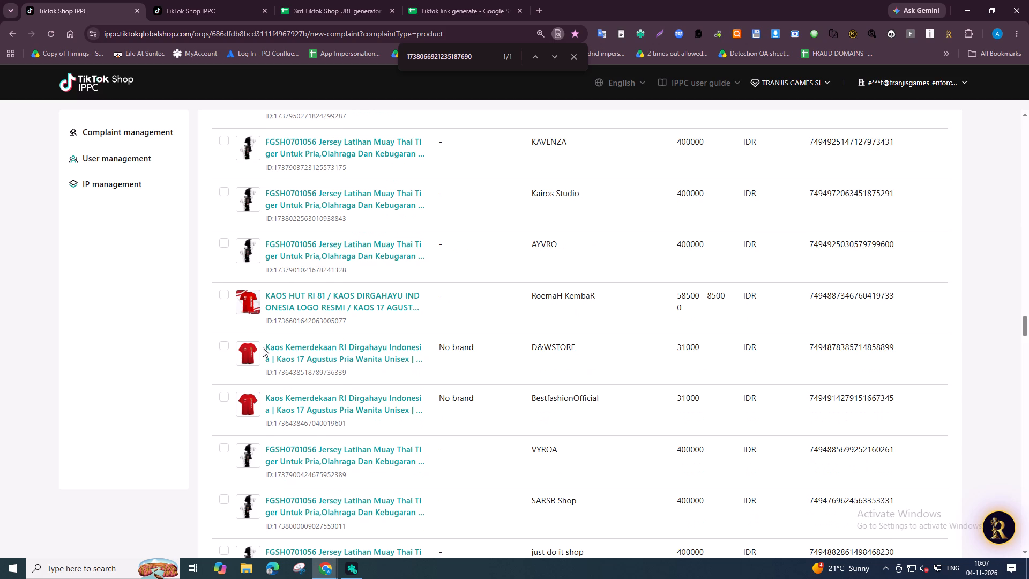
{"action": "left_click", "coordinate": [255, 318]}
{"action": "left_click", "coordinate": [217, 326]}
{"action": "scroll", "coordinate": [322, 373], "scroll_direction": "up", "scroll_amount": 6}
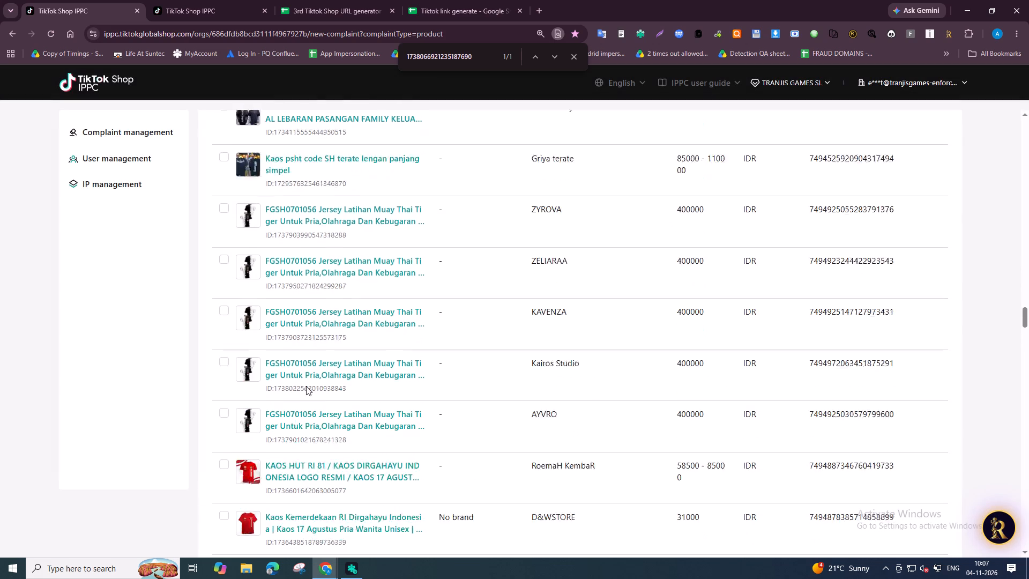
Check the photos of RoemaH KembaR's red HUT RI shirt and the Muay Thai Tiger jerseys further up for Caterpillar branding.
{"action": "left_click", "coordinate": [263, 464]}
{"action": "left_click", "coordinate": [255, 465]}
{"action": "left_click", "coordinate": [200, 421]}
{"action": "scroll", "coordinate": [299, 419], "scroll_direction": "up", "scroll_amount": 3}
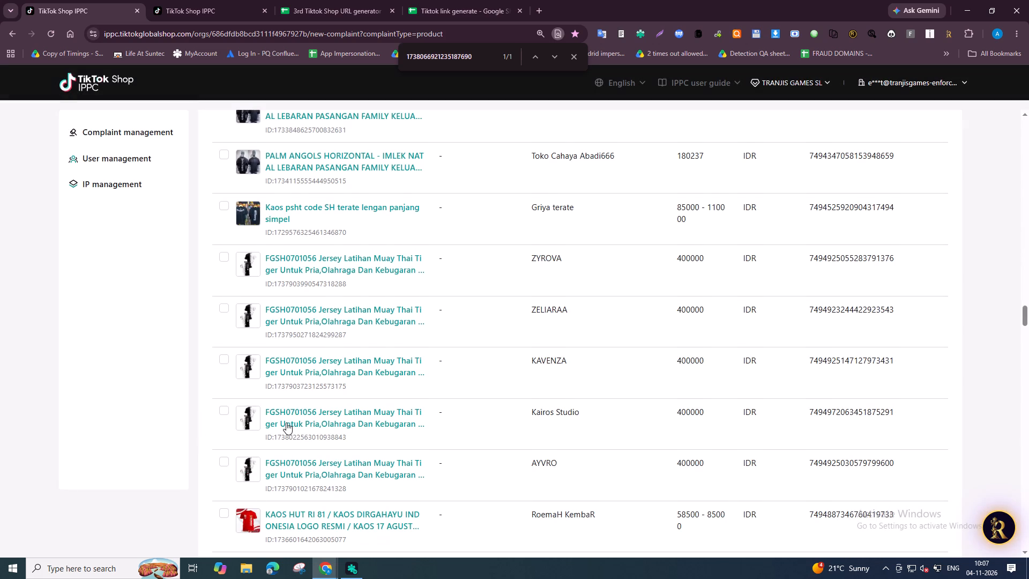
{"action": "scroll", "coordinate": [284, 423], "scroll_direction": "up", "scroll_amount": 2}
{"action": "left_click", "coordinate": [236, 309]}
{"action": "left_click", "coordinate": [214, 334]}
{"action": "scroll", "coordinate": [277, 329], "scroll_direction": "up", "scroll_amount": 5}
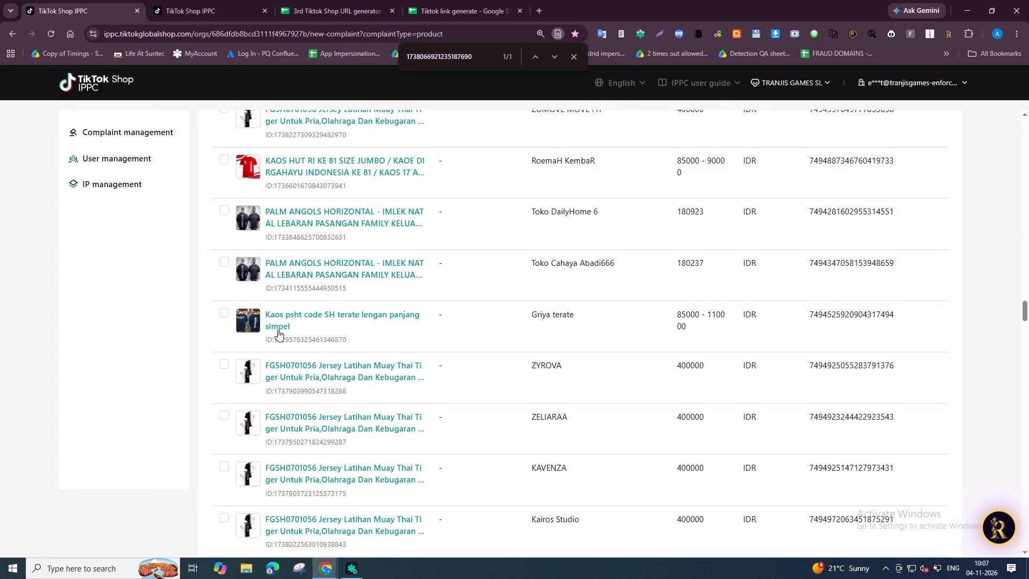
{"action": "scroll", "coordinate": [278, 333], "scroll_direction": "up", "scroll_amount": 15}
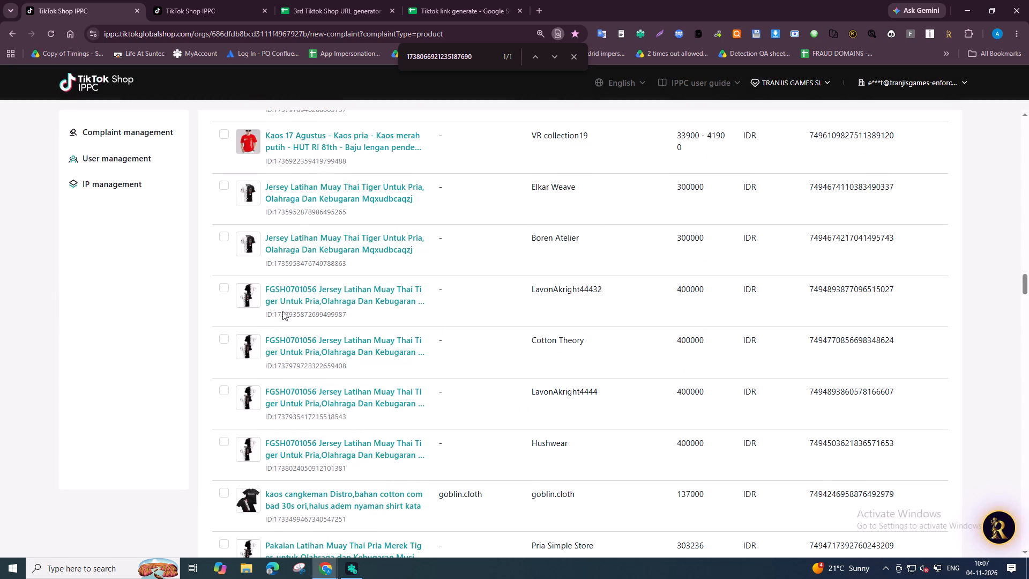
{"action": "left_click", "coordinate": [256, 409]}
{"action": "left_click", "coordinate": [200, 390]}
Check the photos of Flairy Store's Kemerdekaan shirt, RoemaH KembaR's kids' shirt and Garis Active's Muay Thai jersey for Caterpillar branding.
{"action": "scroll", "coordinate": [362, 399], "scroll_direction": "up", "scroll_amount": 9}
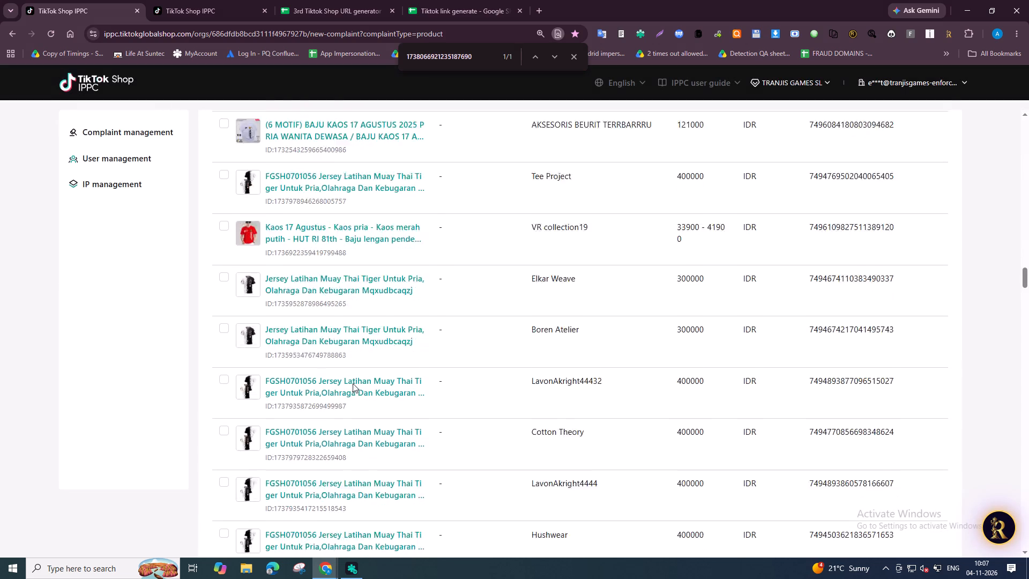
{"action": "scroll", "coordinate": [353, 383], "scroll_direction": "up", "scroll_amount": 8}
{"action": "scroll", "coordinate": [327, 364], "scroll_direction": "down", "scroll_amount": 2}
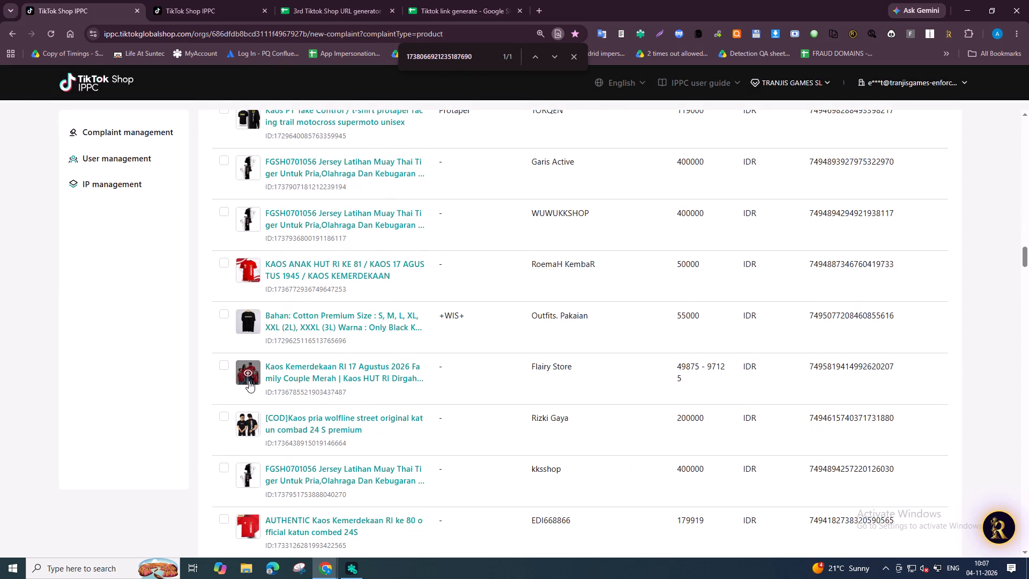
{"action": "left_click", "coordinate": [249, 381]}
{"action": "left_click", "coordinate": [154, 367]}
{"action": "scroll", "coordinate": [274, 376], "scroll_direction": "up", "scroll_amount": 3}
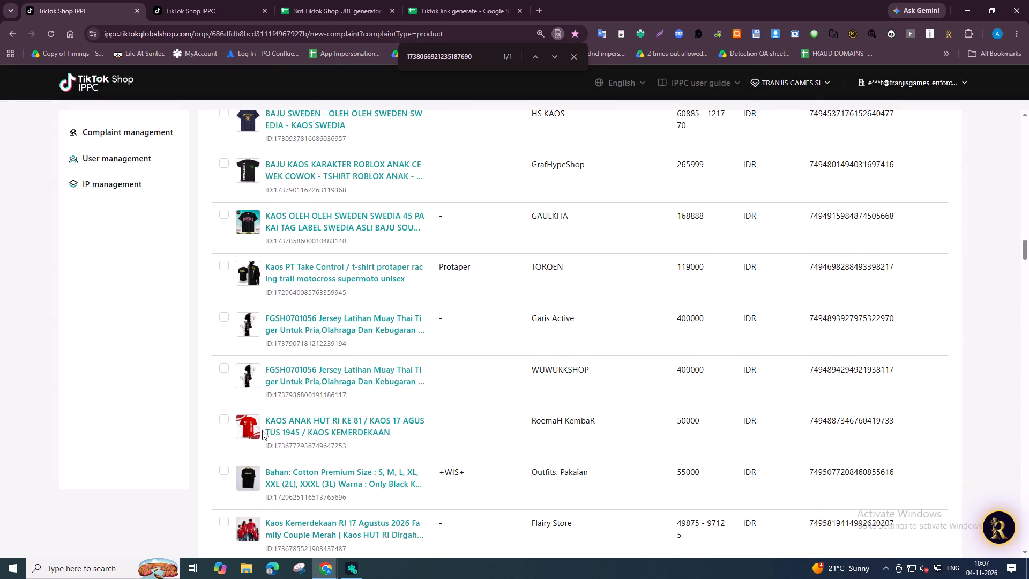
{"action": "left_click", "coordinate": [262, 430]}
{"action": "left_click", "coordinate": [255, 432]}
{"action": "left_click", "coordinate": [126, 387]}
{"action": "scroll", "coordinate": [272, 385], "scroll_direction": "up", "scroll_amount": 6}
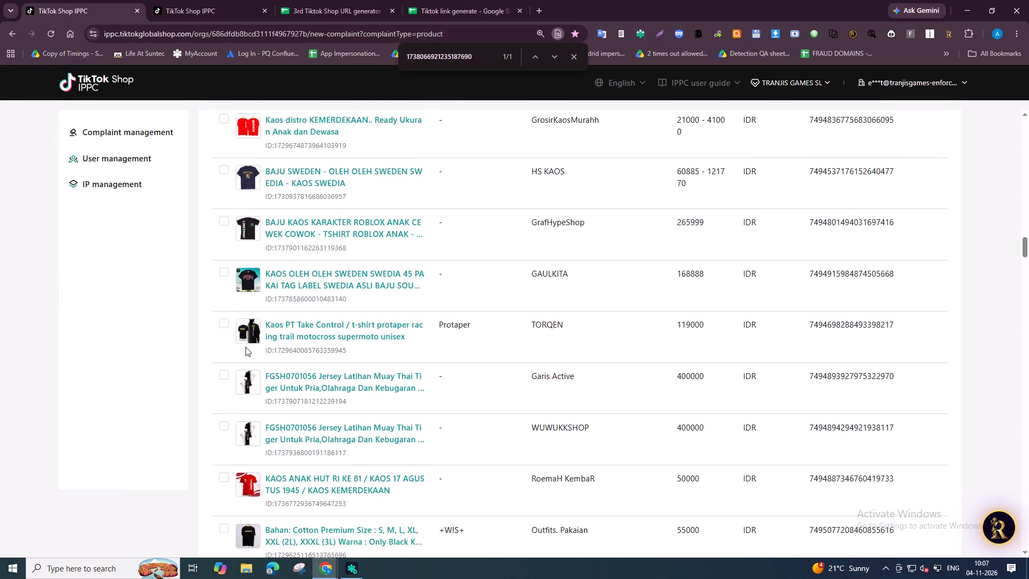
{"action": "left_click", "coordinate": [251, 379]}
{"action": "left_click", "coordinate": [168, 346]}
Check the photos of LLUMERA's Muay Thai jersey and SAMAN CLOTHING's Buktikan Kita Bisa shirt for Caterpillar branding.
{"action": "scroll", "coordinate": [370, 391], "scroll_direction": "up", "scroll_amount": 2}
{"action": "scroll", "coordinate": [264, 352], "scroll_direction": "up", "scroll_amount": 4}
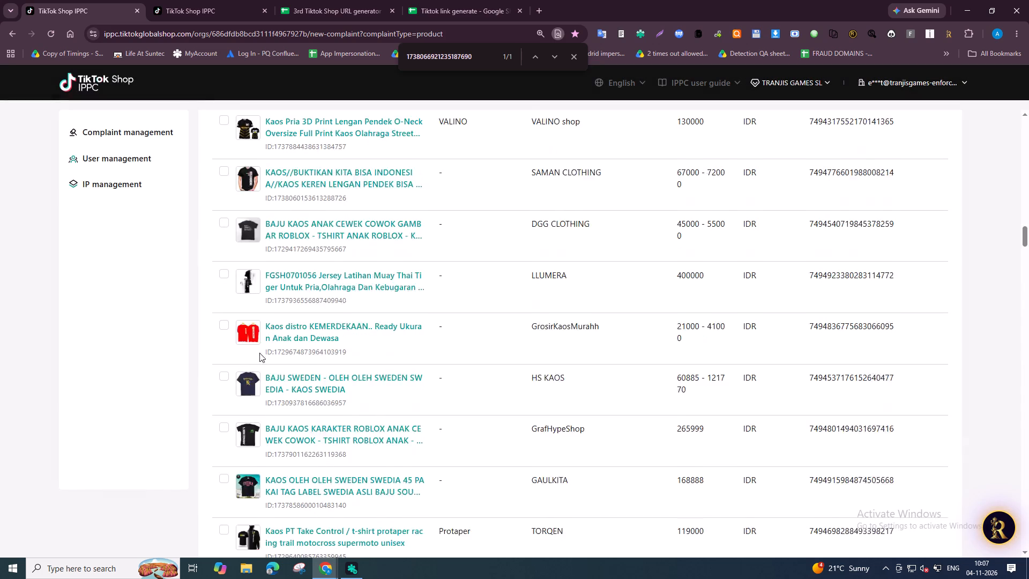
{"action": "left_click", "coordinate": [177, 370]}
{"action": "left_click", "coordinate": [161, 373]}
{"action": "scroll", "coordinate": [263, 370], "scroll_direction": "up", "scroll_amount": 1}
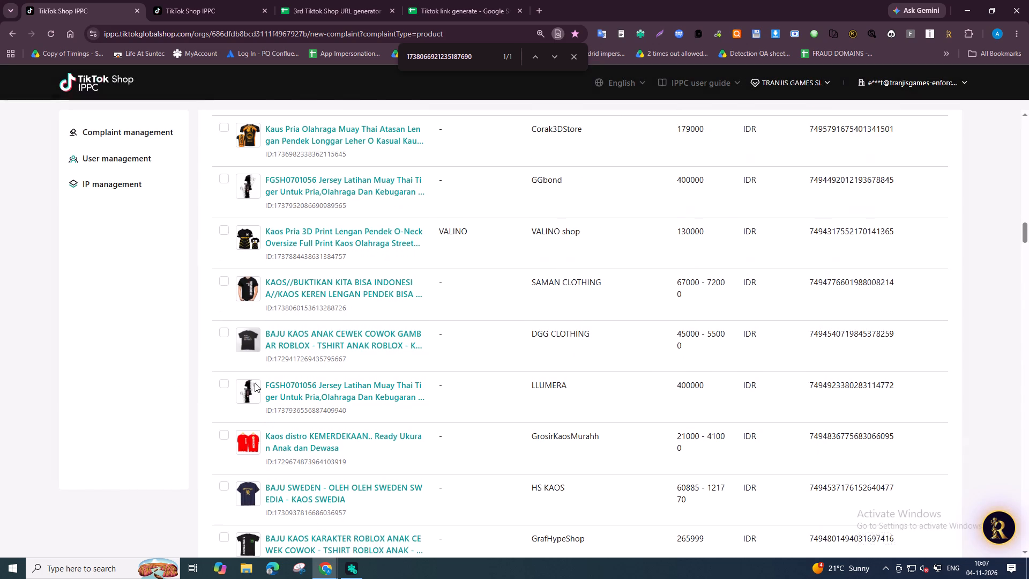
{"action": "left_click", "coordinate": [248, 400]}
{"action": "left_click", "coordinate": [179, 360]}
{"action": "left_click", "coordinate": [138, 345]}
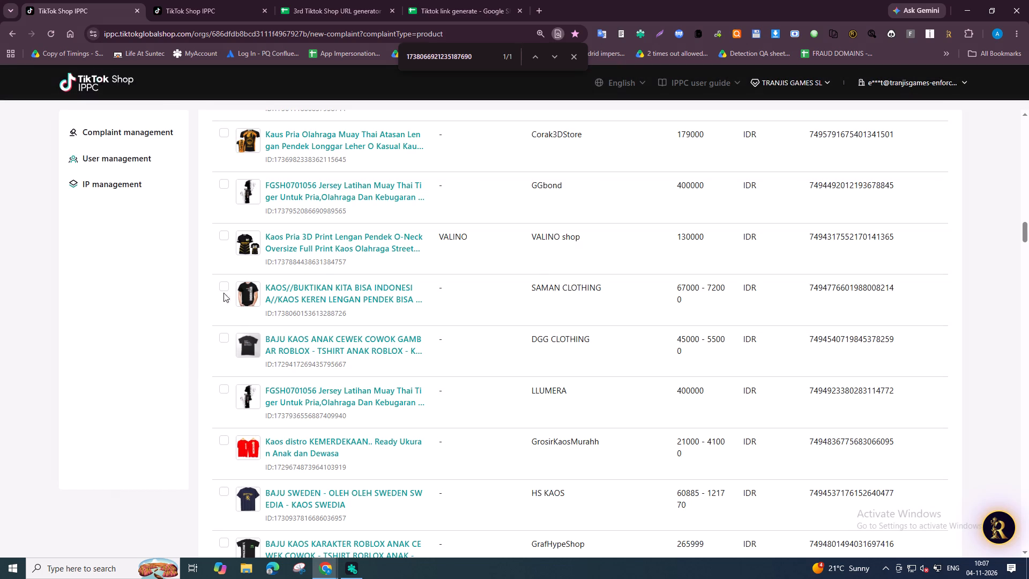
{"action": "left_click", "coordinate": [257, 296]}
{"action": "left_click", "coordinate": [159, 272]}
{"action": "double_click", "coordinate": [299, 265]}
{"action": "key", "text": "ctrl+c"}
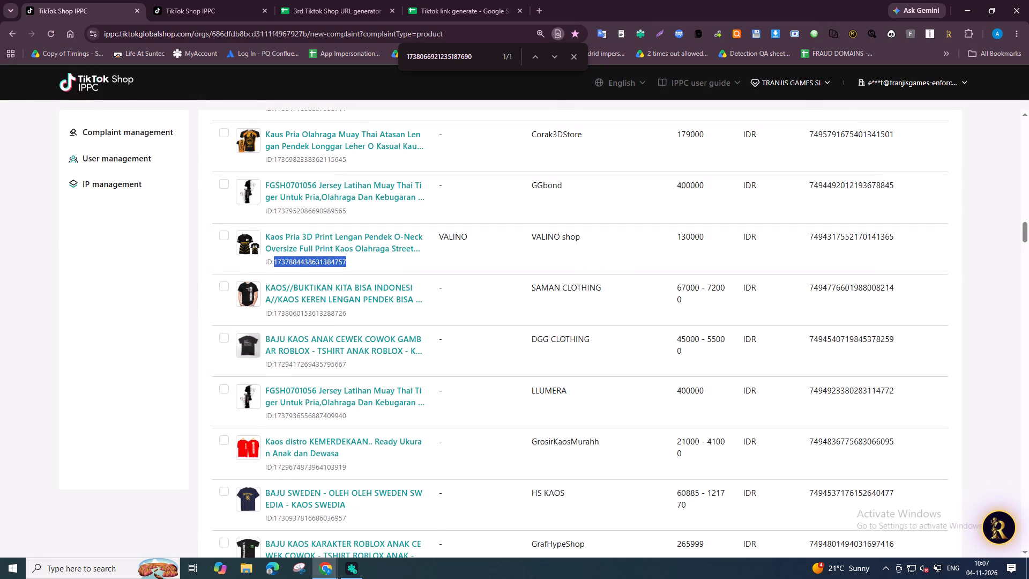
{"action": "key", "text": "alt+Tab"}
{"action": "left_click", "coordinate": [306, 515]}
{"action": "key", "text": "ctrl+v"}
{"action": "key", "text": "alt+Tab"}
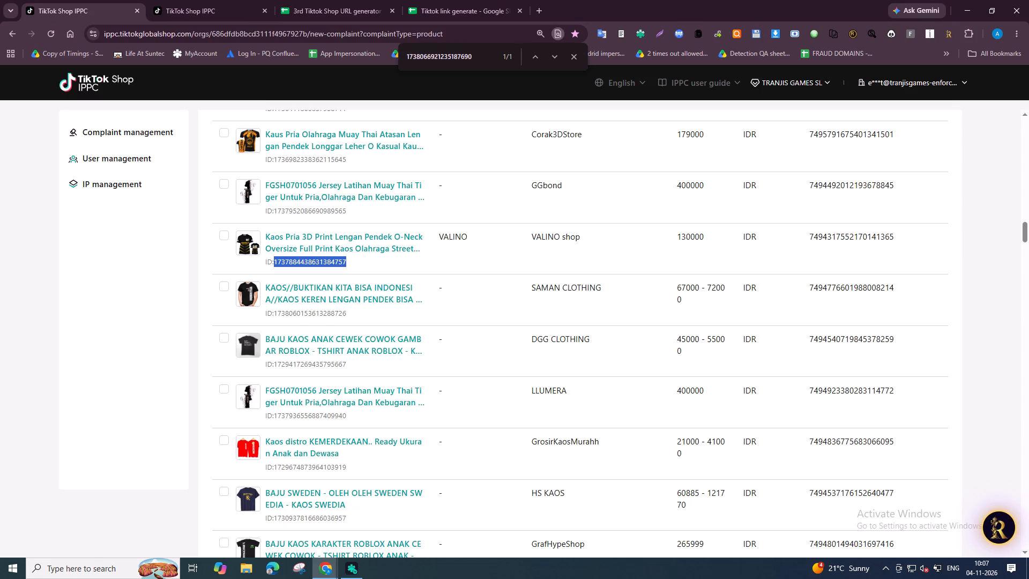
Check the photos of the Muay Thai jerseys from GGbond, power shirt and KINETIQ for Caterpillar branding.
{"action": "scroll", "coordinate": [267, 303], "scroll_direction": "up", "scroll_amount": 2}
{"action": "left_click", "coordinate": [247, 293]}
{"action": "left_click", "coordinate": [192, 302]}
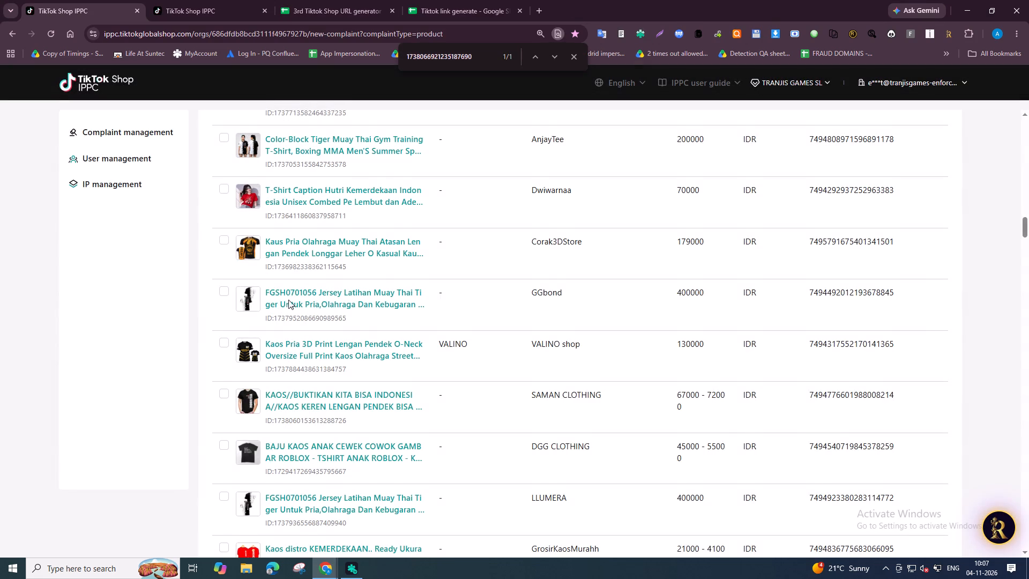
{"action": "scroll", "coordinate": [294, 284], "scroll_direction": "up", "scroll_amount": 4}
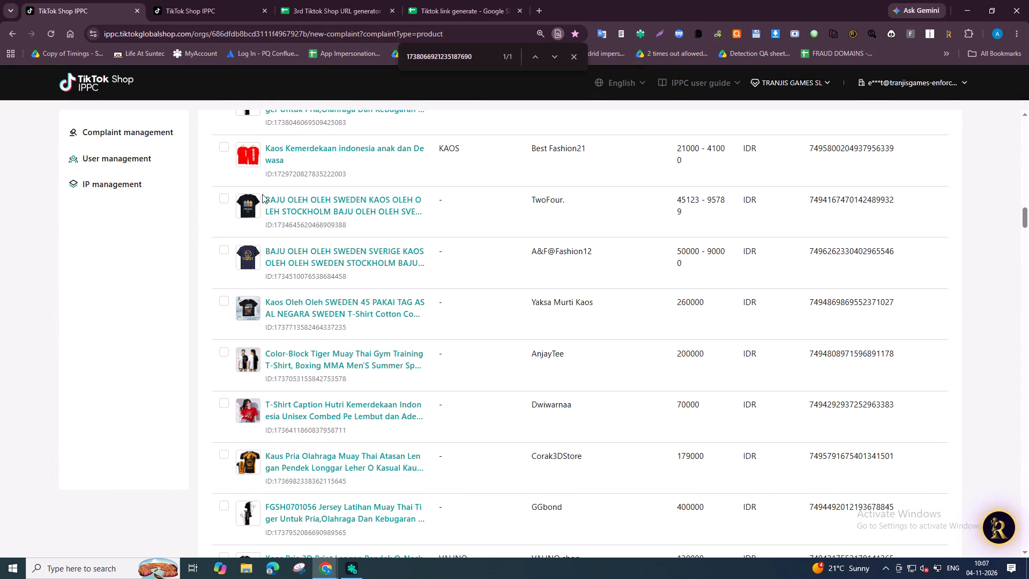
{"action": "scroll", "coordinate": [265, 204], "scroll_direction": "up", "scroll_amount": 2}
{"action": "scroll", "coordinate": [265, 279], "scroll_direction": "up", "scroll_amount": 2}
{"action": "left_click", "coordinate": [252, 319]}
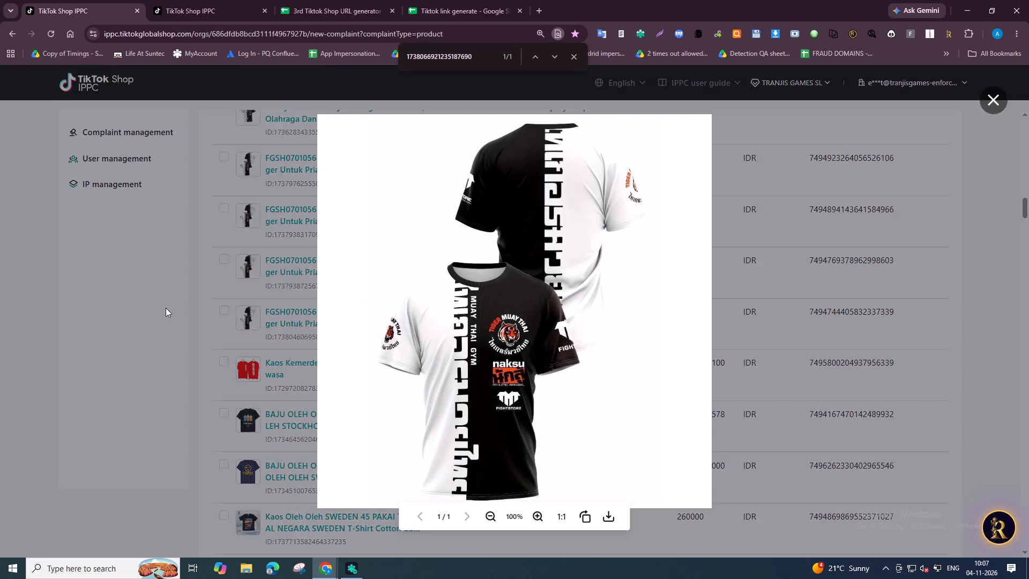
{"action": "left_click", "coordinate": [183, 308]}
{"action": "scroll", "coordinate": [264, 302], "scroll_direction": "up", "scroll_amount": 4}
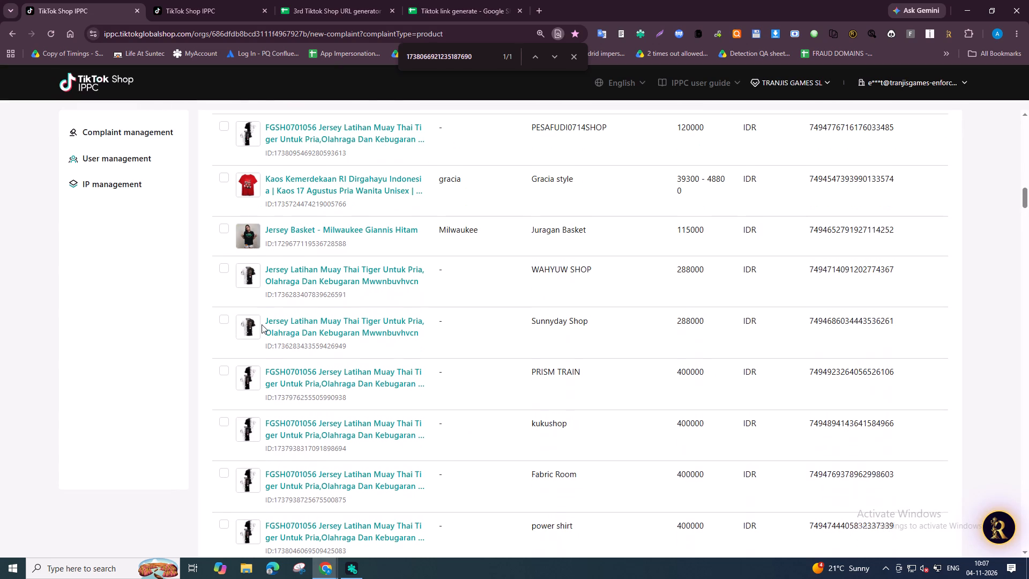
{"action": "scroll", "coordinate": [269, 286], "scroll_direction": "up", "scroll_amount": 5}
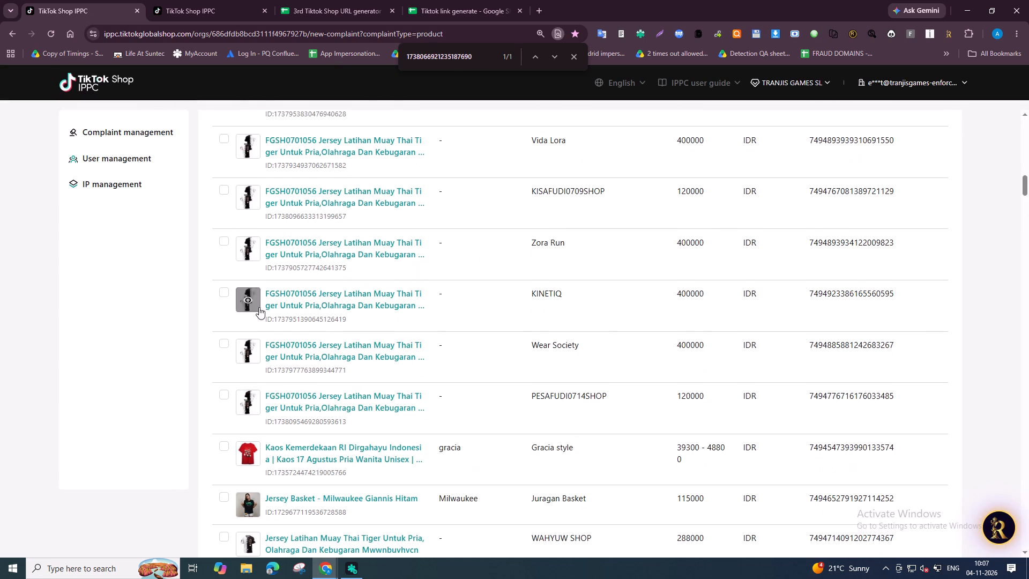
{"action": "left_click", "coordinate": [259, 307]}
{"action": "left_click", "coordinate": [194, 318]}
{"action": "scroll", "coordinate": [296, 331], "scroll_direction": "up", "scroll_amount": 4}
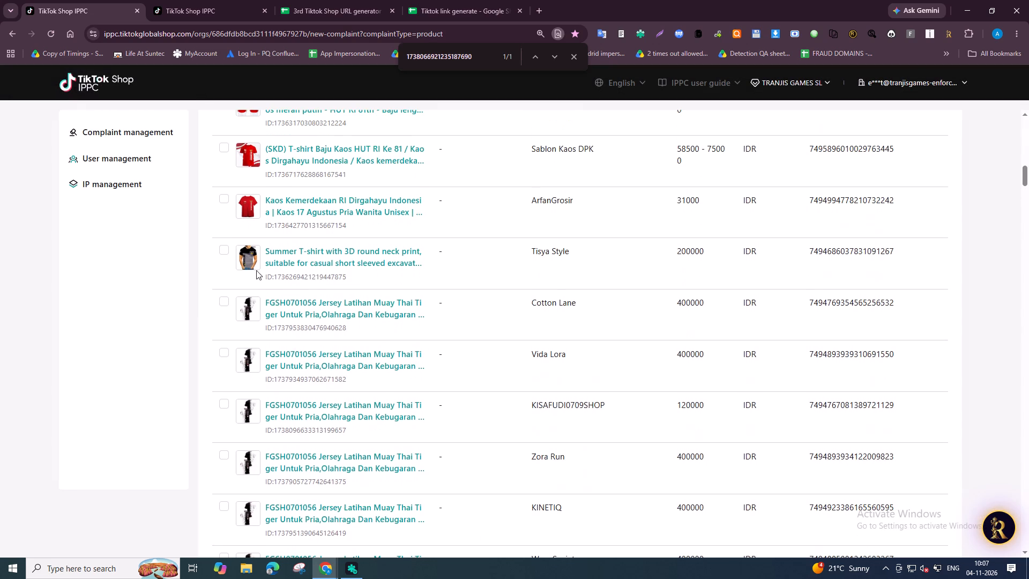
{"action": "left_click", "coordinate": [256, 270]}
{"action": "left_click", "coordinate": [198, 288]}
{"action": "double_click", "coordinate": [300, 284]}
{"action": "key", "text": "ctrl+c"}
{"action": "key", "text": "alt+Tab"}
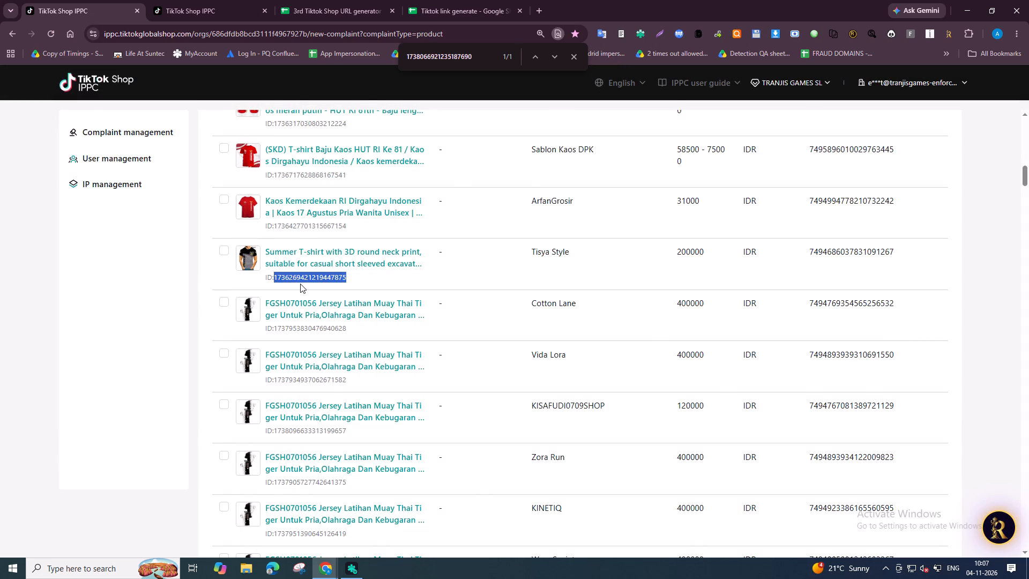
{"action": "scroll", "coordinate": [332, 449], "scroll_direction": "down", "scroll_amount": 1}
{"action": "left_click", "coordinate": [331, 472]}
{"action": "key", "text": "ctrl+v"}
{"action": "key", "text": "alt+Tab"}
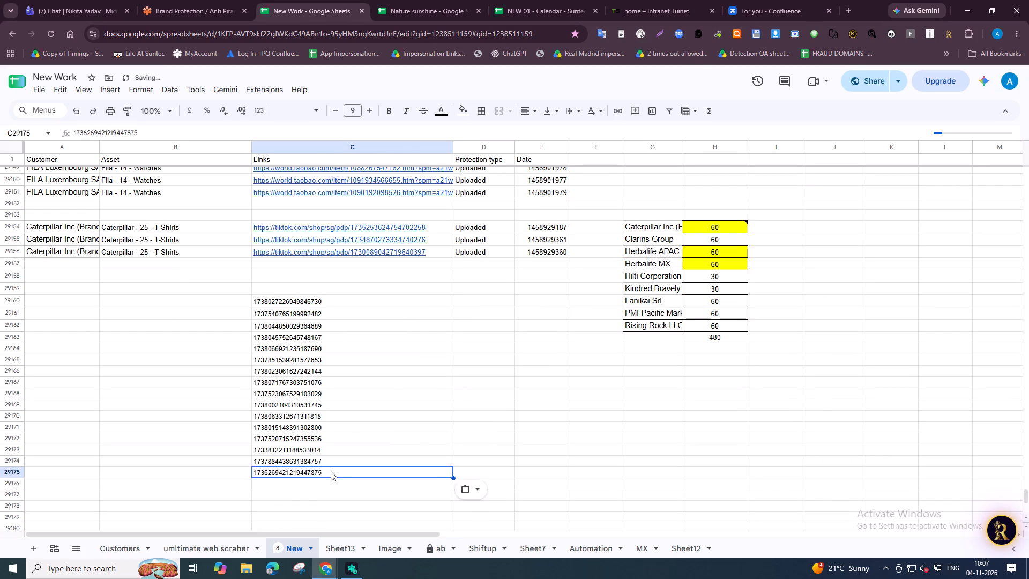
Check the photo of ArfanGrosir's Kaos Kemerdekaan shirt for Caterpillar branding.
{"action": "scroll", "coordinate": [351, 367], "scroll_direction": "up", "scroll_amount": 3}
{"action": "left_click", "coordinate": [261, 386]}
{"action": "left_click", "coordinate": [247, 380]}
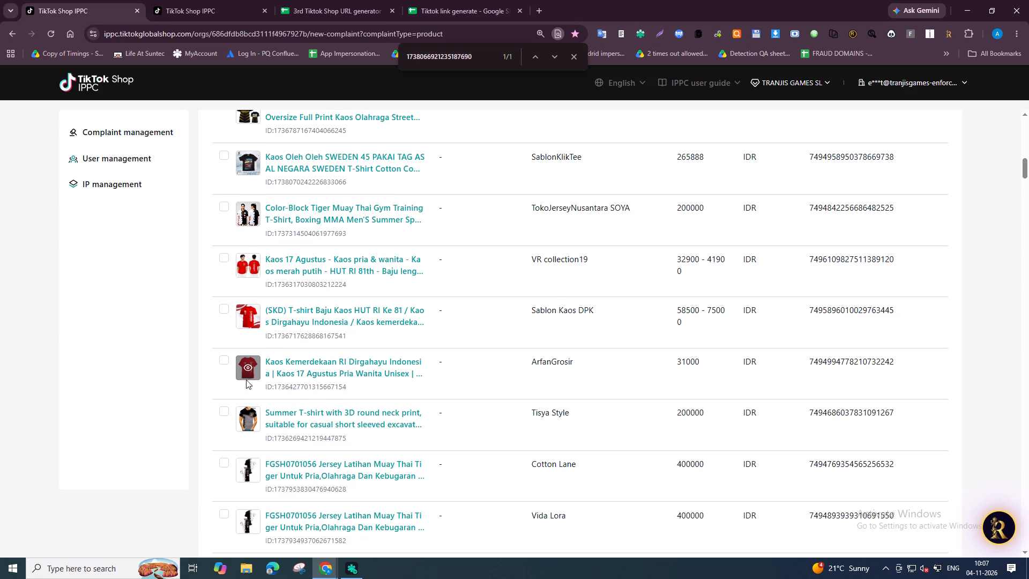
{"action": "left_click", "coordinate": [194, 358]}
{"action": "scroll", "coordinate": [275, 277], "scroll_direction": "up", "scroll_amount": 5}
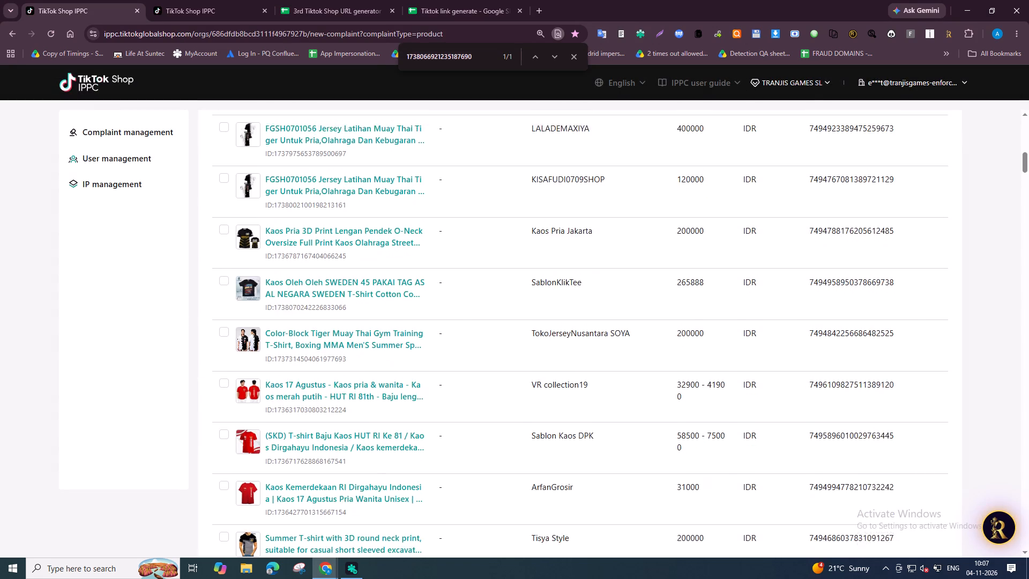
{"action": "double_click", "coordinate": [290, 404]}
{"action": "key", "text": "ctrl+c"}
{"action": "key", "text": "alt+Tab"}
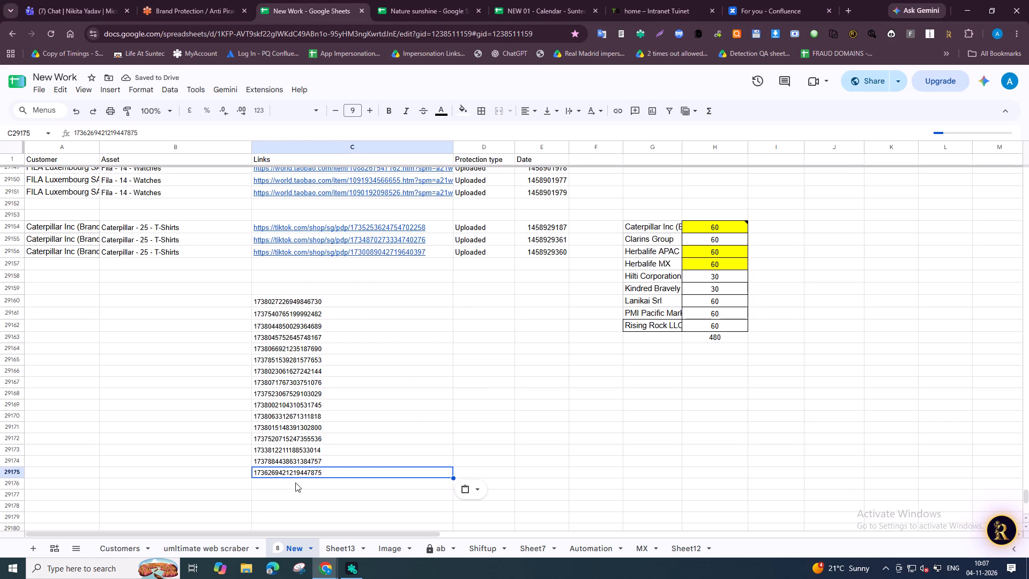
{"action": "left_click", "coordinate": [295, 482]}
{"action": "key", "text": "ctrl+v"}
{"action": "key", "text": "alt+Tab"}
Review the remaining listings up to the first item and check the photo of Sarung Tinju Ori's UFC Nate Diaz shirt.
{"action": "scroll", "coordinate": [262, 300], "scroll_direction": "up", "scroll_amount": 1}
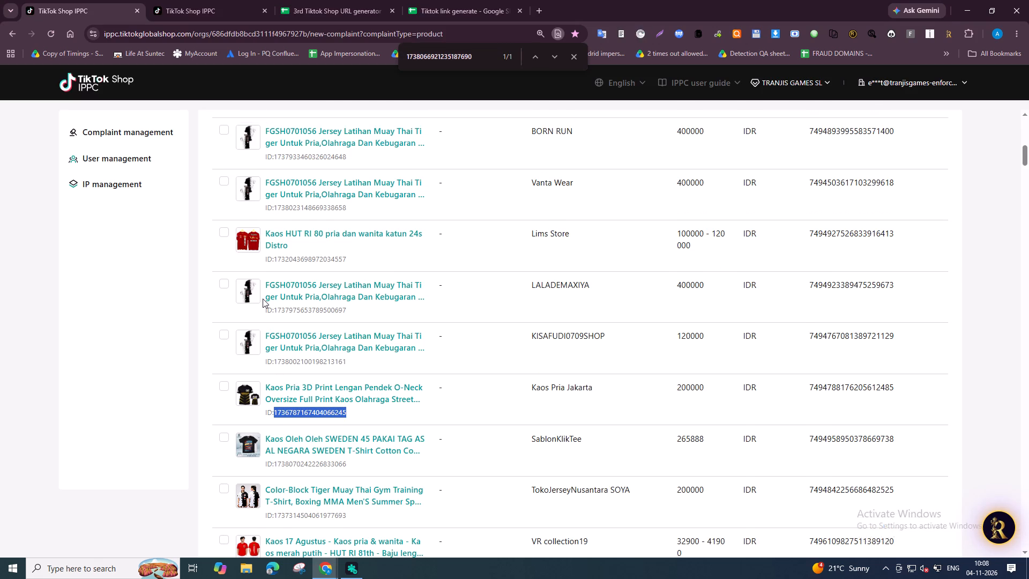
{"action": "scroll", "coordinate": [263, 299], "scroll_direction": "up", "scroll_amount": 7}
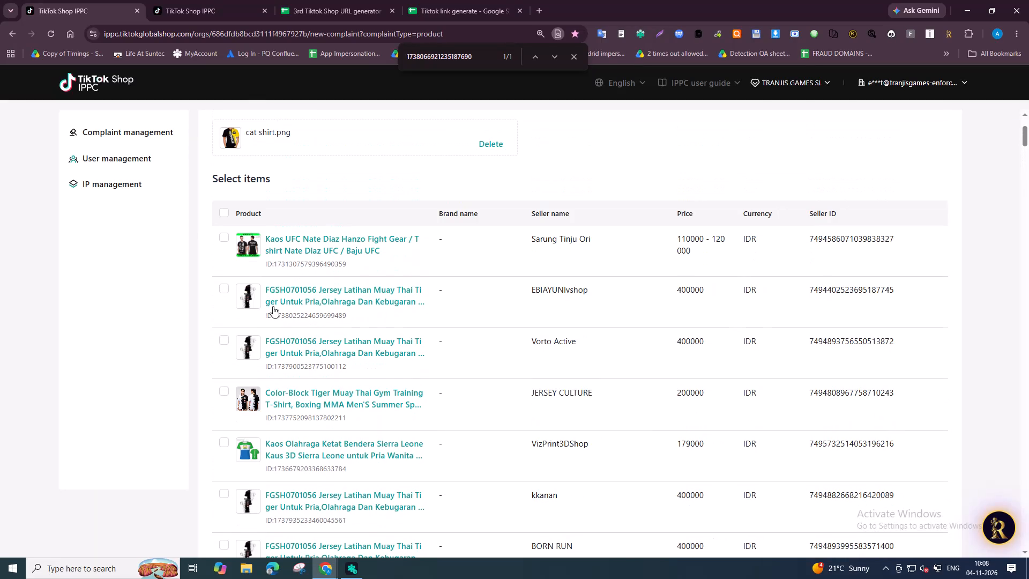
{"action": "left_click", "coordinate": [250, 245]}
{"action": "left_click", "coordinate": [170, 265]}
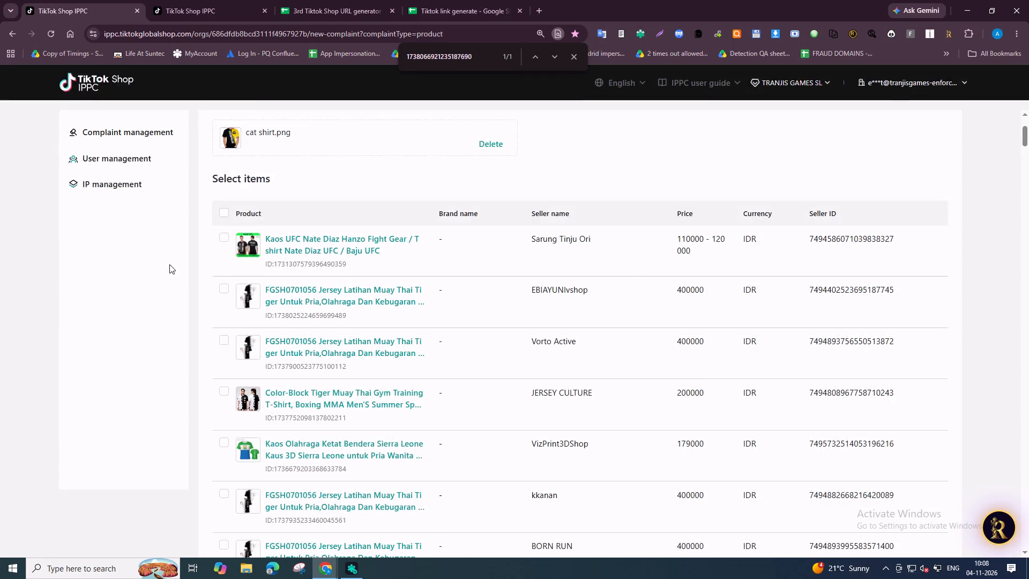
Copy the product IDs in C29160:C29176 of New Work and go to the Generator sheet of the 3rd Tiktok Shop URL generator.
{"action": "key", "text": "alt+Tab"}
{"action": "left_click", "coordinate": [347, 300]}
{"action": "key", "text": "ctrl+shift+Down"}
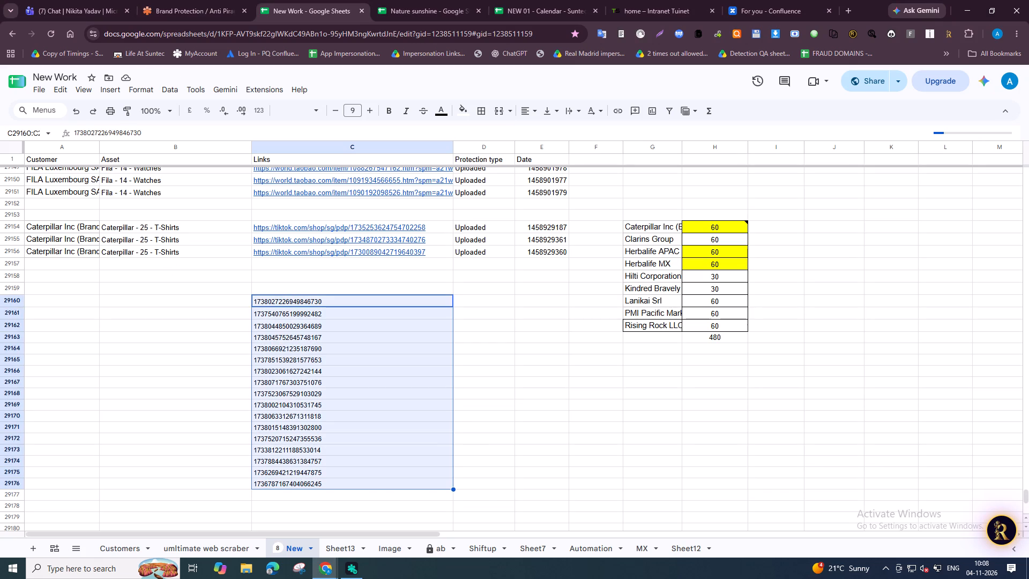
{"action": "key", "text": "ctrl+c"}
{"action": "key", "text": "alt+Tab"}
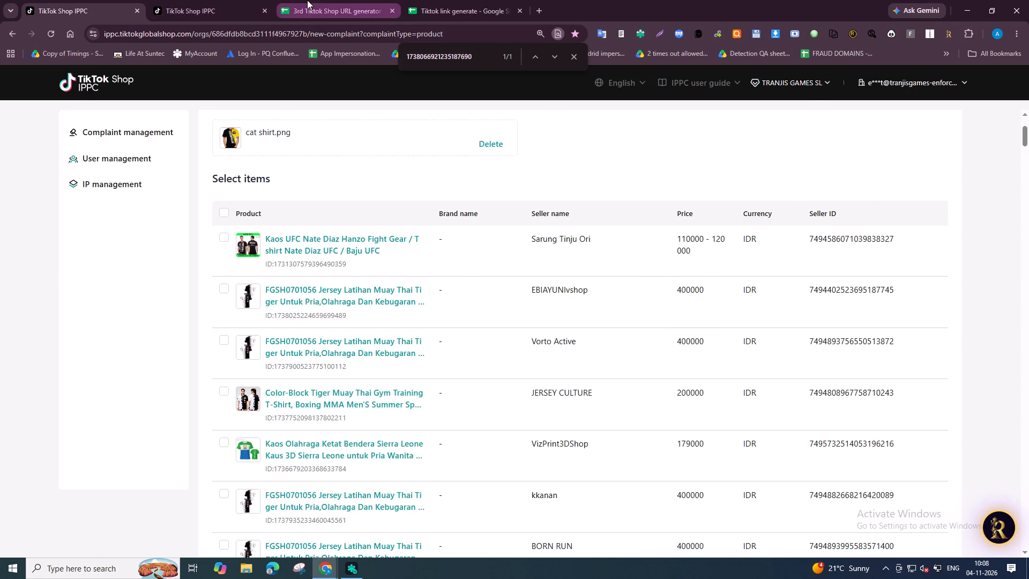
{"action": "left_click", "coordinate": [307, 0]}
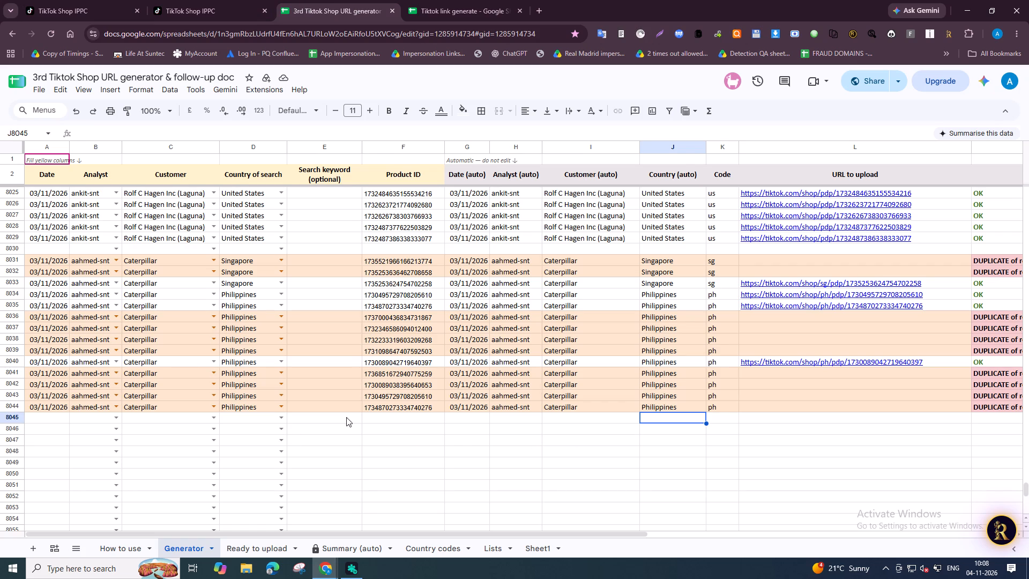
{"action": "left_click", "coordinate": [94, 0]}
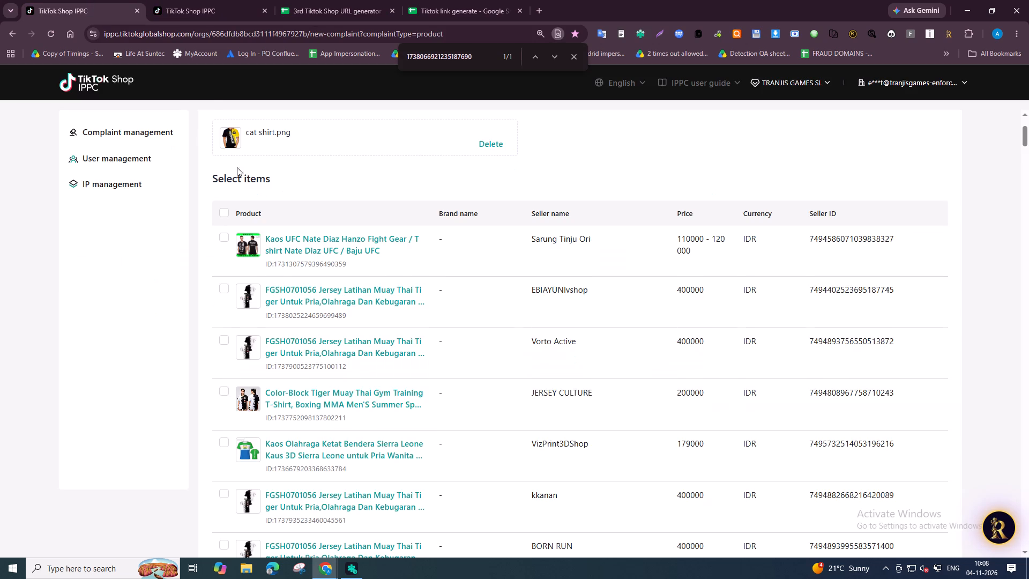
{"action": "scroll", "coordinate": [406, 274], "scroll_direction": "up", "scroll_amount": 6}
{"action": "left_click", "coordinate": [340, 0]}
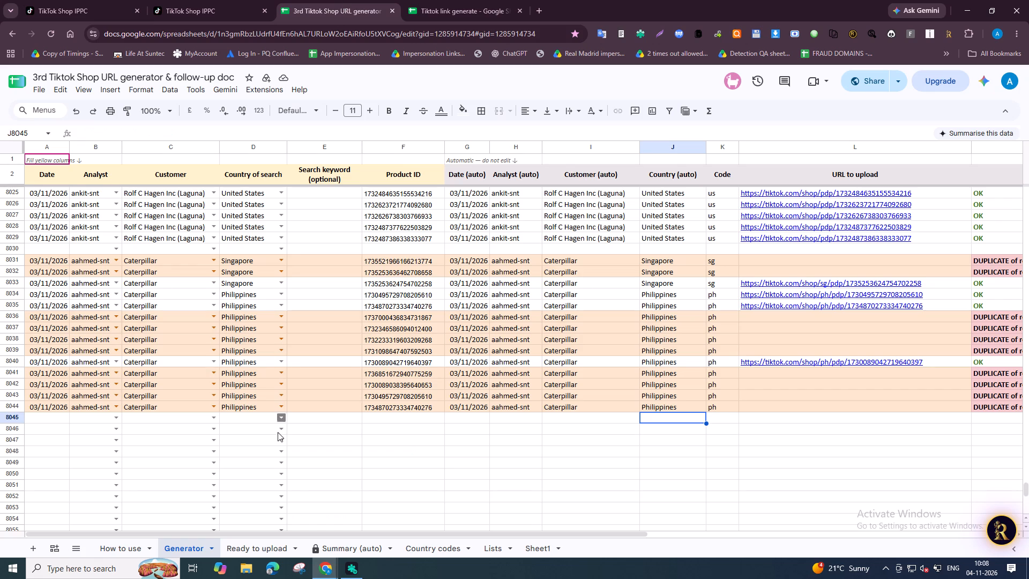
Set the country of search in D8045 to Indonesia and paste the copied product IDs as plain values from F8045 down.
{"action": "left_click", "coordinate": [280, 423]}
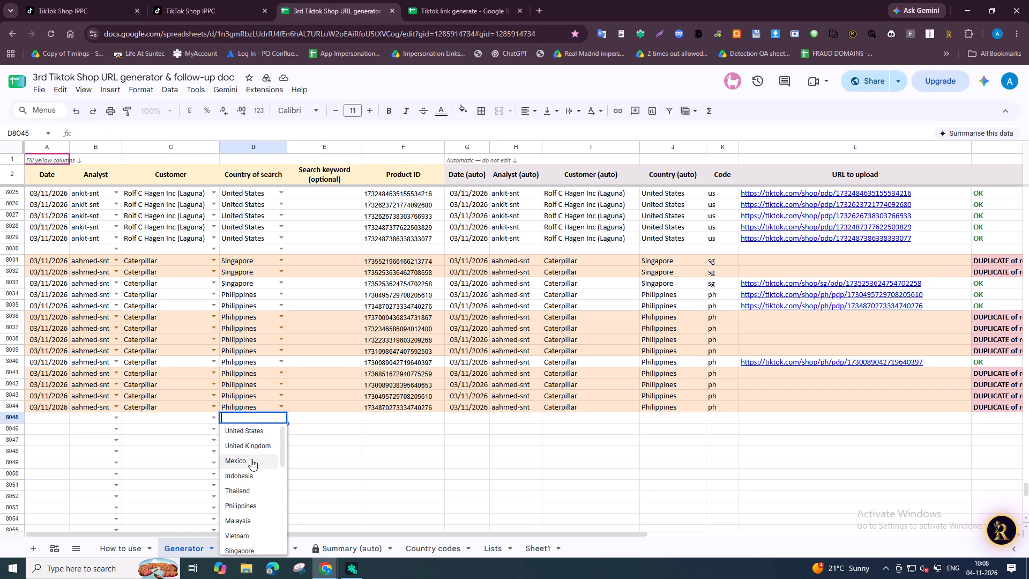
{"action": "key", "text": "i"}
{"action": "left_click", "coordinate": [259, 432]}
{"action": "left_click", "coordinate": [401, 418]}
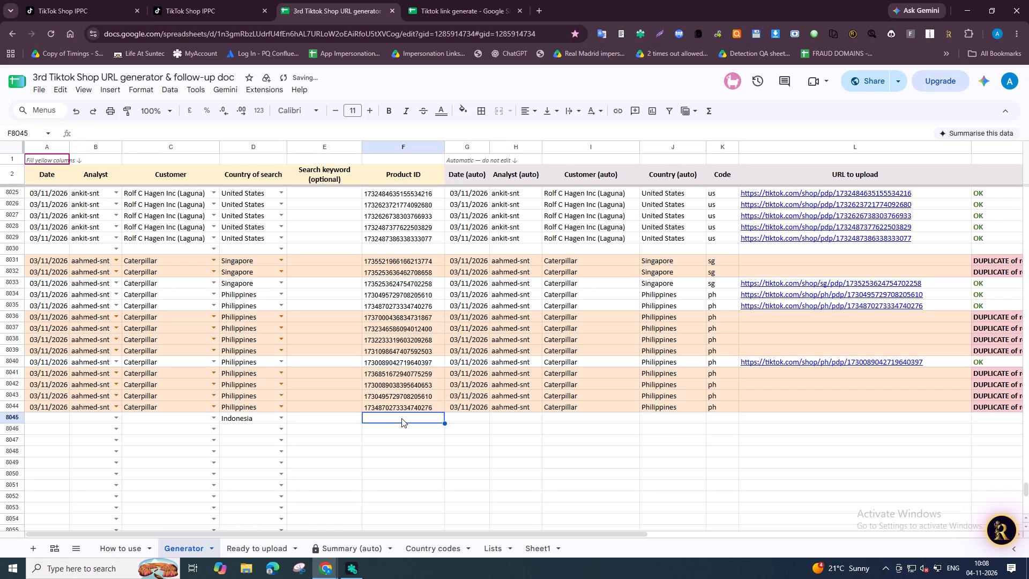
{"action": "key", "text": "ctrl+shift+v"}
{"action": "left_click", "coordinate": [217, 415]}
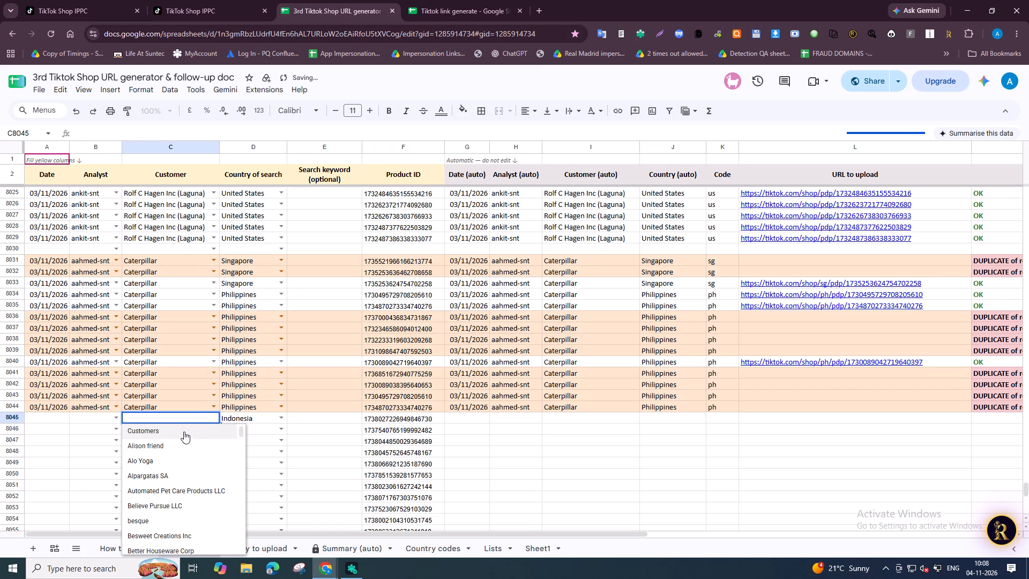
{"action": "left_click", "coordinate": [184, 432]}
{"action": "left_click", "coordinate": [214, 417]}
{"action": "type", "text": "ca"}
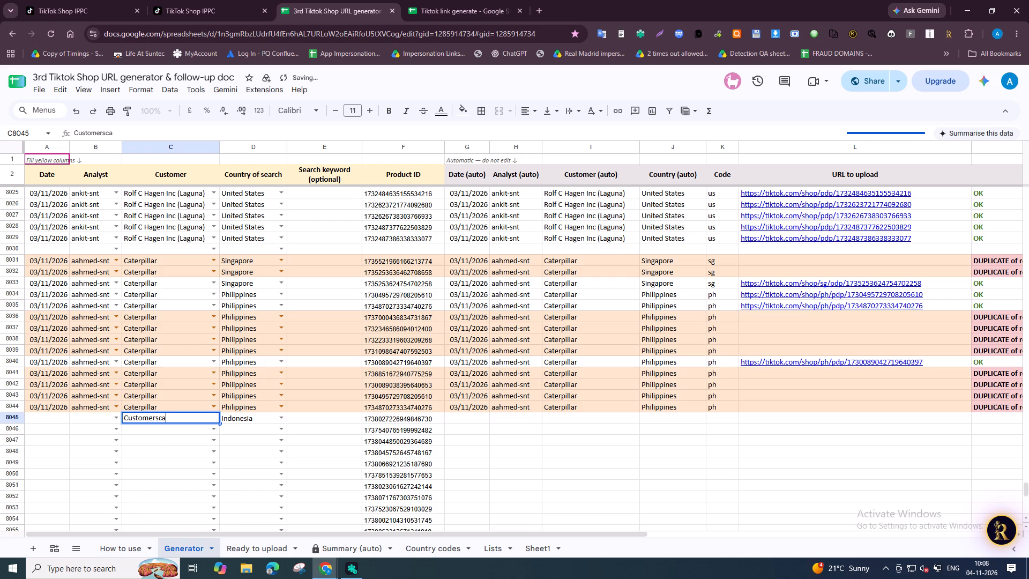
{"action": "double_click", "coordinate": [203, 418]}
{"action": "triple_click", "coordinate": [203, 418]}
{"action": "type", "text": "ca"}
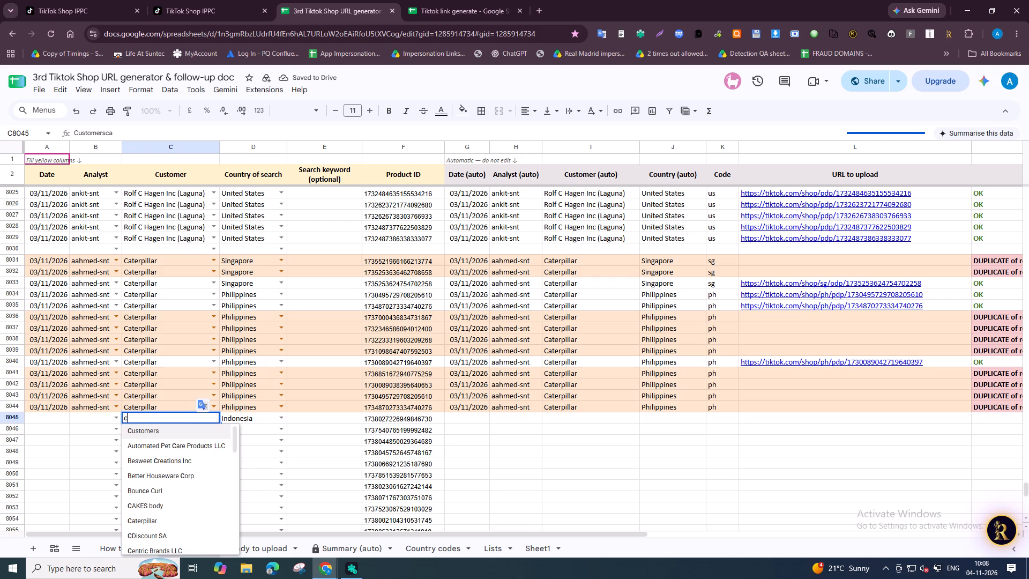
{"action": "key", "text": "t"}
{"action": "key", "text": "e"}
{"action": "key", "text": "r"}
{"action": "left_click", "coordinate": [170, 428]}
{"action": "left_click", "coordinate": [121, 419]}
{"action": "left_click", "coordinate": [118, 434]}
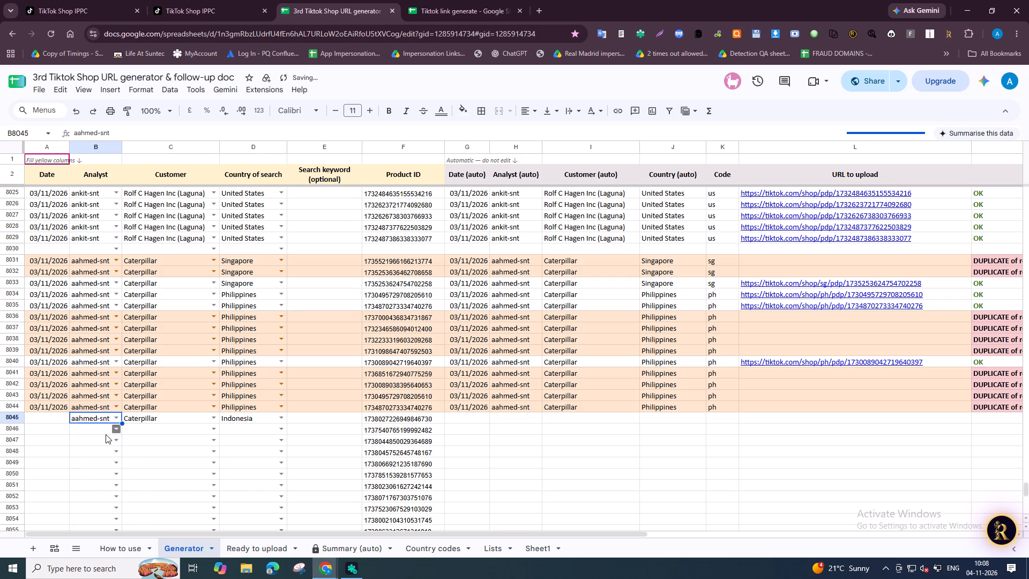
{"action": "left_click", "coordinate": [62, 420]}
{"action": "key", "text": "ctrl+semicolon"}
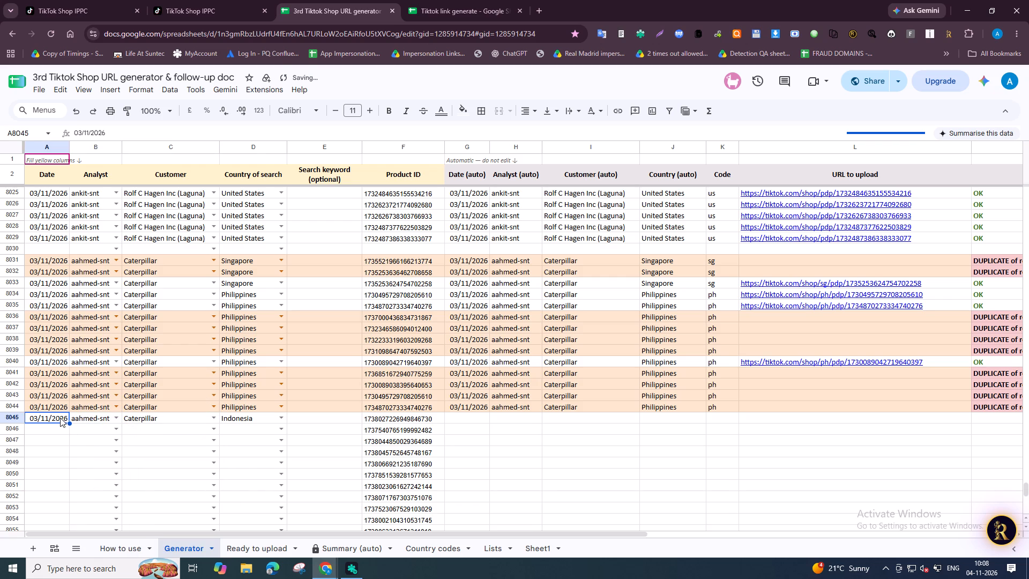
Fill the date, analyst, customer and country of row 8045 down to row 8061 in columns A to D.
{"action": "left_click", "coordinate": [560, 452]}
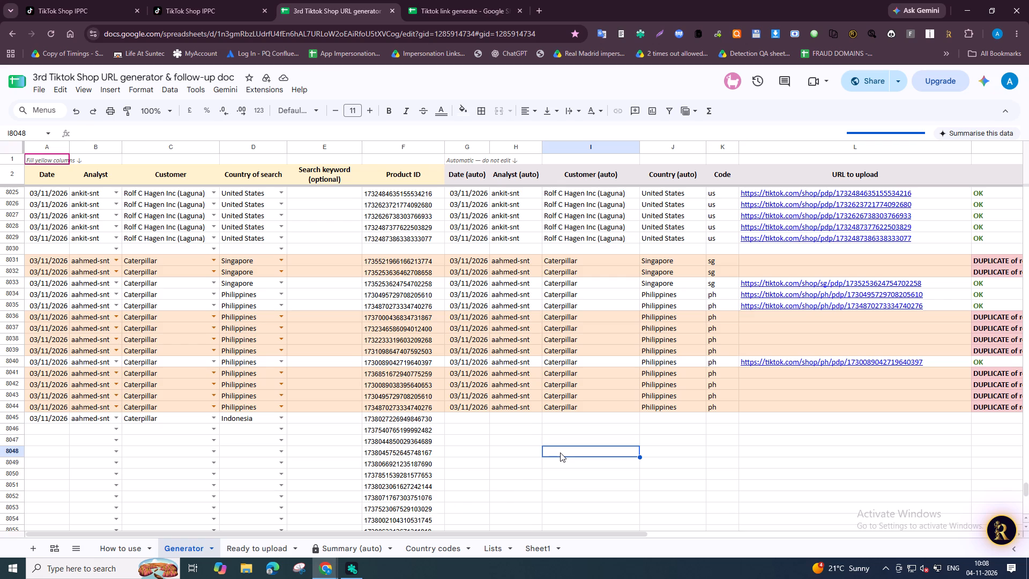
{"action": "scroll", "coordinate": [560, 452], "scroll_direction": "down", "scroll_amount": 2}
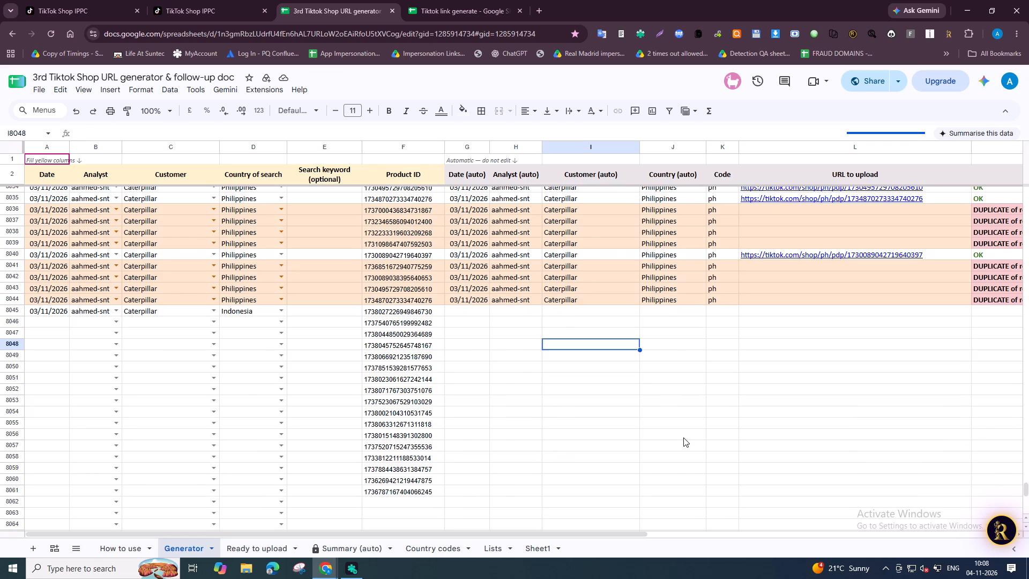
{"action": "left_click", "coordinate": [683, 429]}
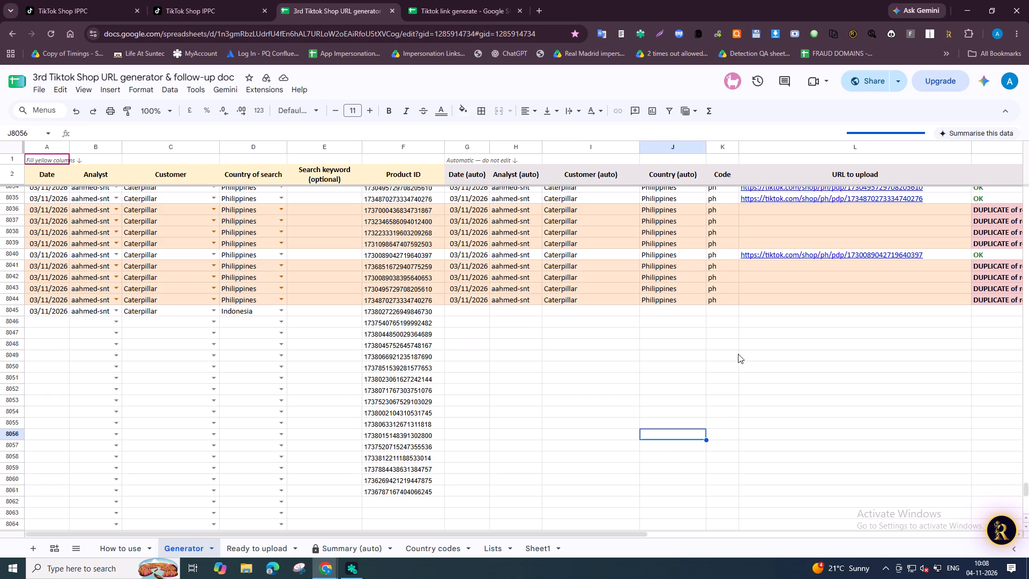
{"action": "left_click", "coordinate": [762, 309]}
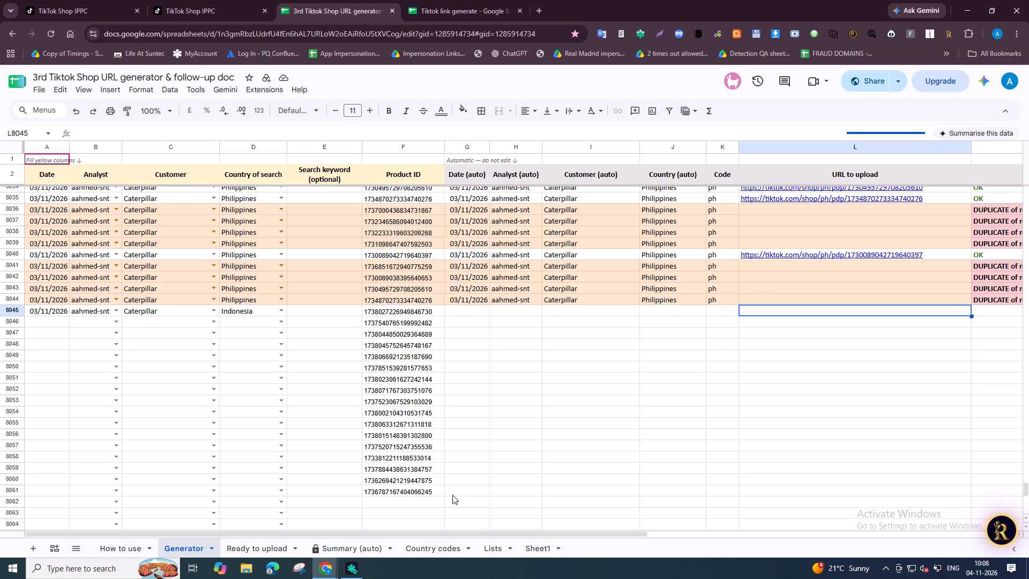
{"action": "left_click", "coordinate": [441, 488]}
{"action": "key", "text": "Left"}
{"action": "key", "text": "Left"}
{"action": "key", "text": "ctrl+shift+Up"}
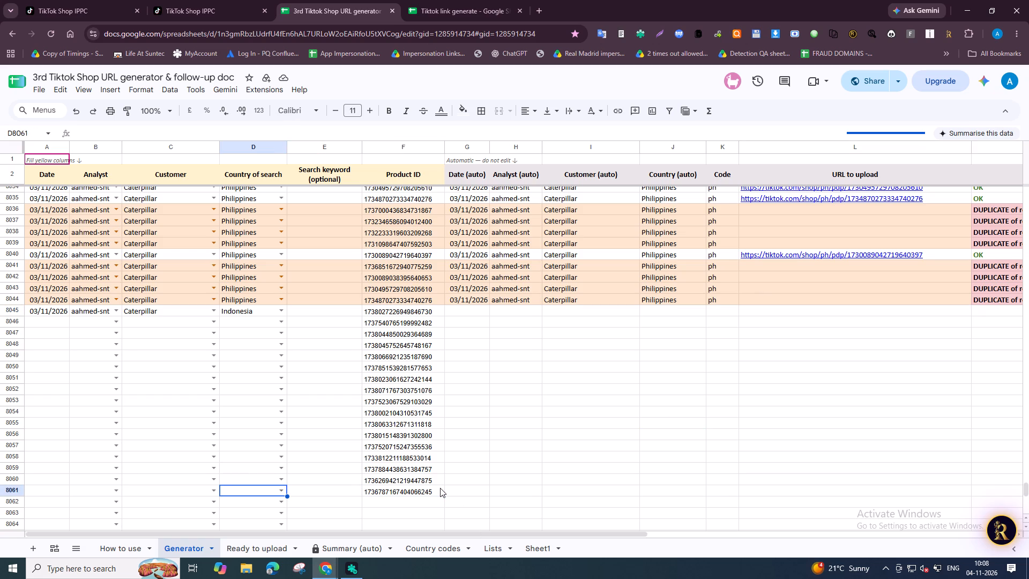
{"action": "key", "text": "ctrl+shift+Left"}
{"action": "key", "text": "ctrl+d"}
{"action": "key", "text": "Right"}
{"action": "key", "text": "Right"}
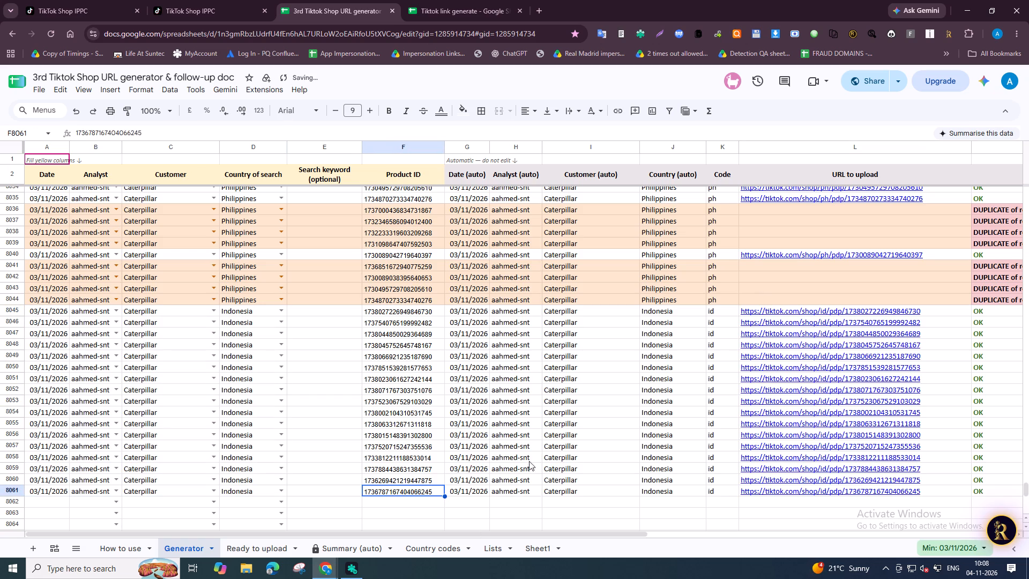
Copy the generated Indonesian upload URLs in L8045:L8061.
{"action": "left_click", "coordinate": [765, 310]}
{"action": "left_click", "coordinate": [762, 496], "text": "shift"}
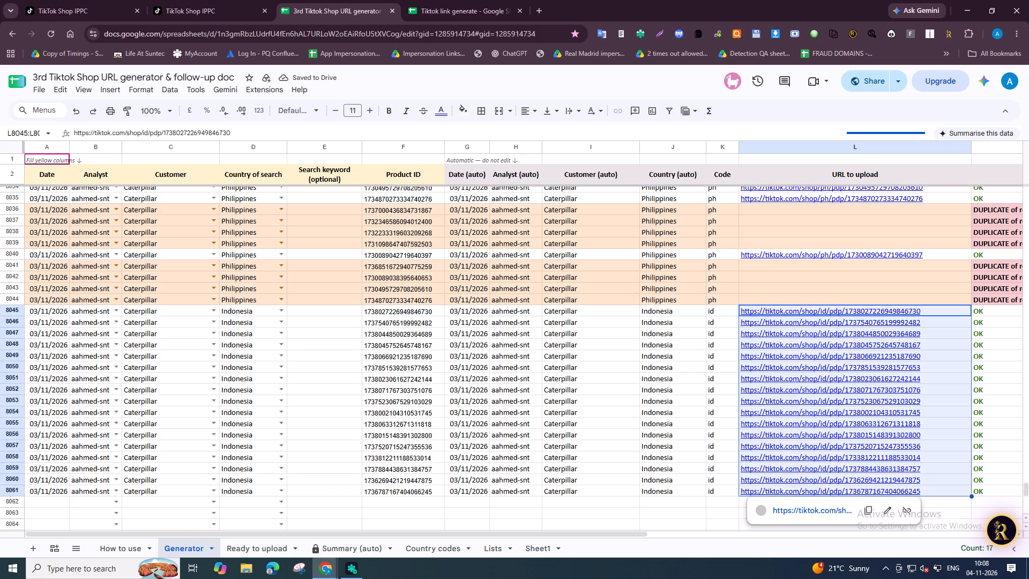
{"action": "key", "text": "ctrl+c"}
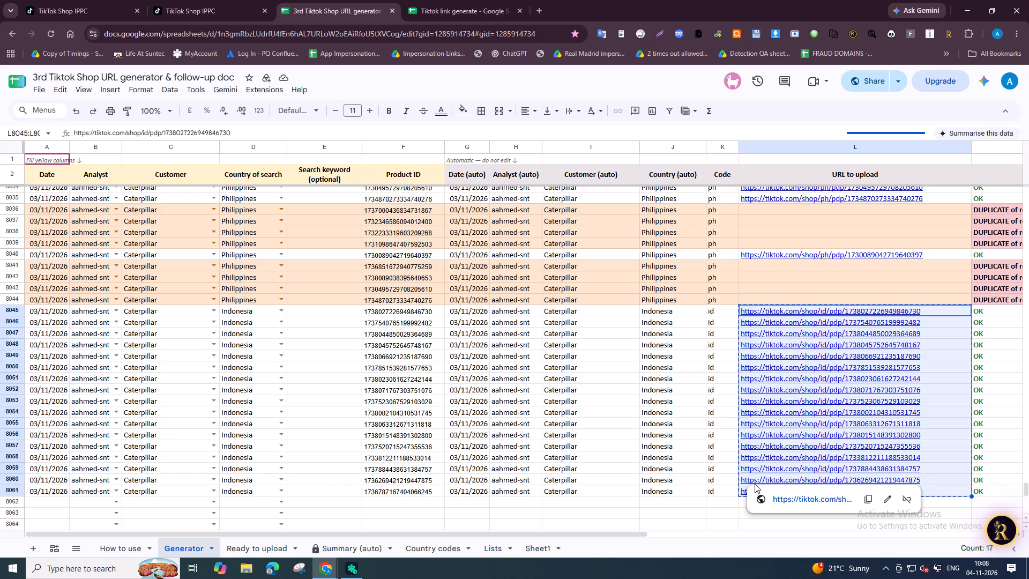
{"action": "key", "text": "ctrl+c"}
In the TikTok Shop IPPC complaint, set the country to Indonesia, replace the URLs with the copied ones and search.
{"action": "left_click", "coordinate": [254, 0]}
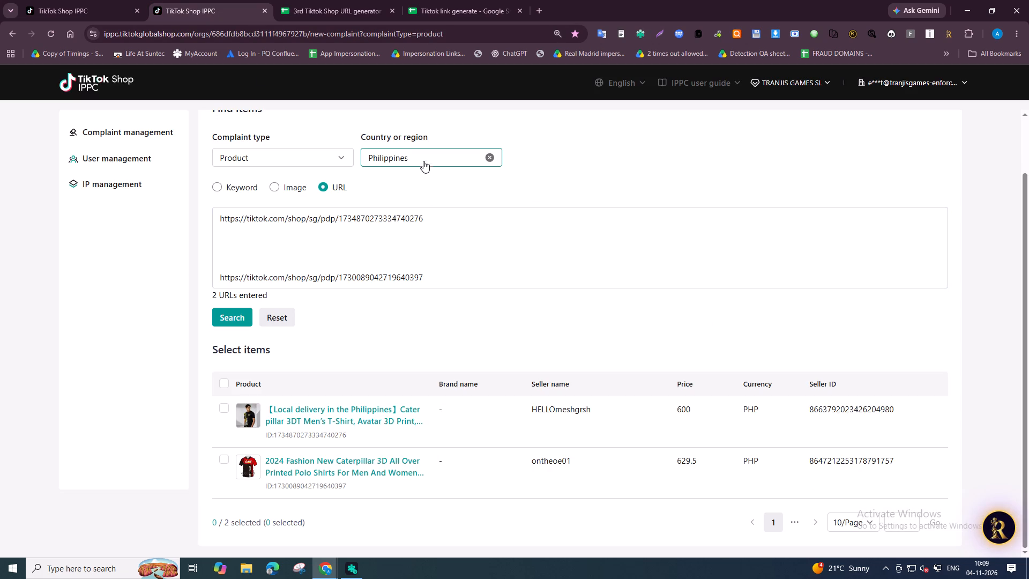
{"action": "left_click", "coordinate": [423, 161]}
{"action": "type", "text": "ind"}
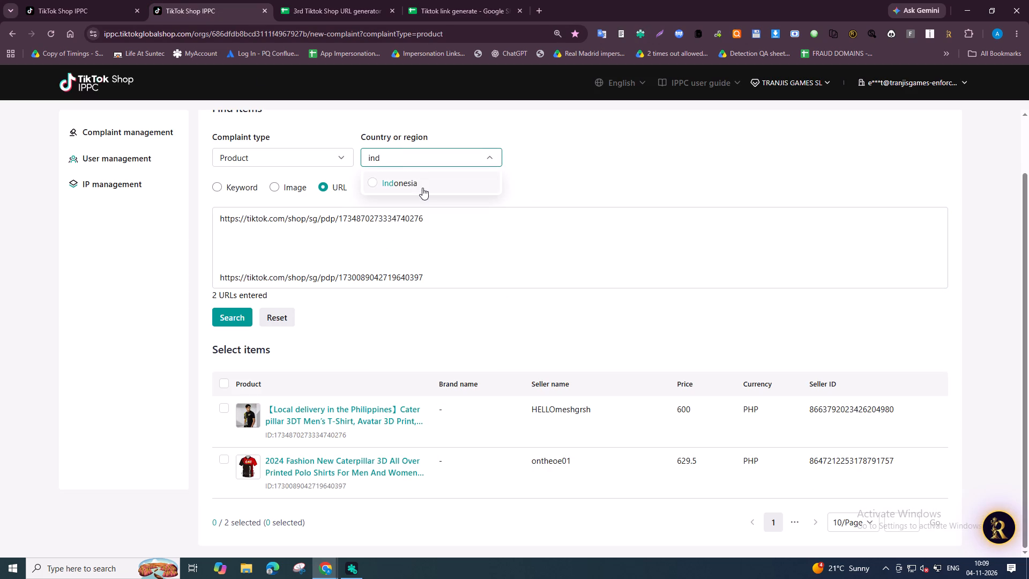
{"action": "left_click", "coordinate": [422, 188]}
{"action": "left_click", "coordinate": [699, 357]}
{"action": "left_click", "coordinate": [517, 291]}
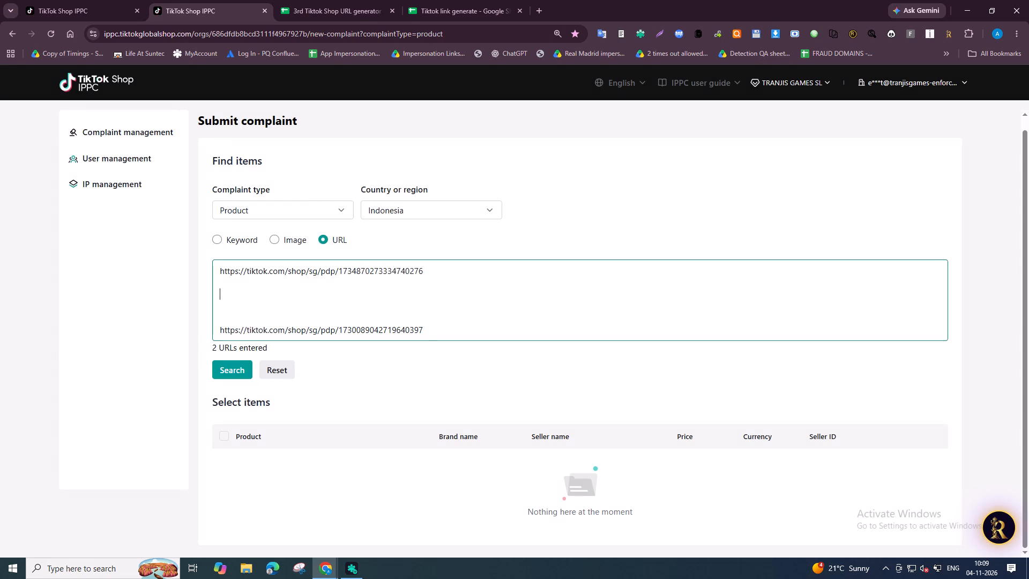
{"action": "key", "text": "ctrl+a"}
{"action": "key", "text": "Delete"}
{"action": "key", "text": "ctrl+v"}
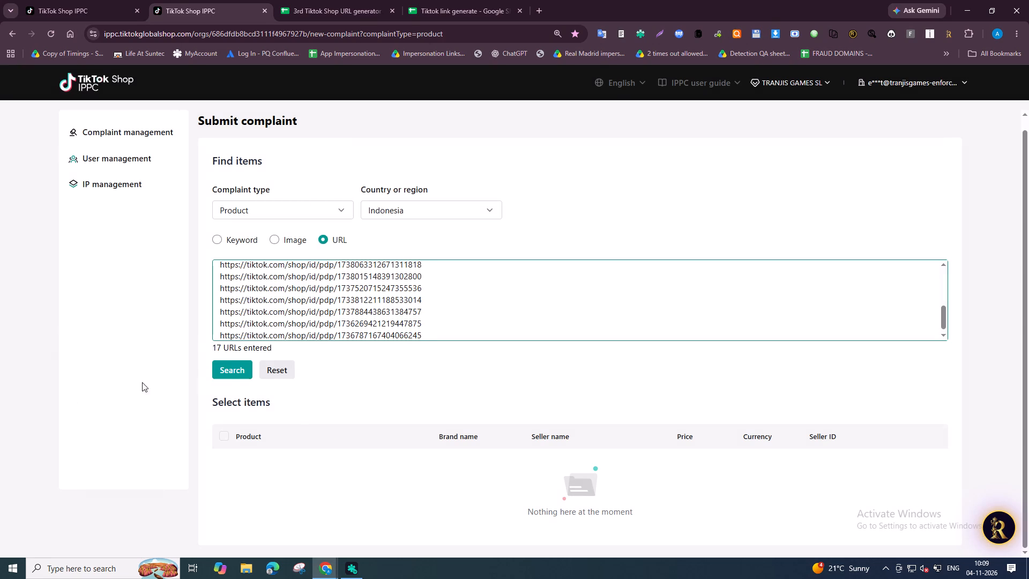
{"action": "left_click", "coordinate": [225, 373]}
Check the product photos of the first five listings, from SHELYTY's shirt to btoca39ID24SHOP's 3D Kaos Kucing shirt.
{"action": "scroll", "coordinate": [151, 396], "scroll_direction": "down", "scroll_amount": 5}
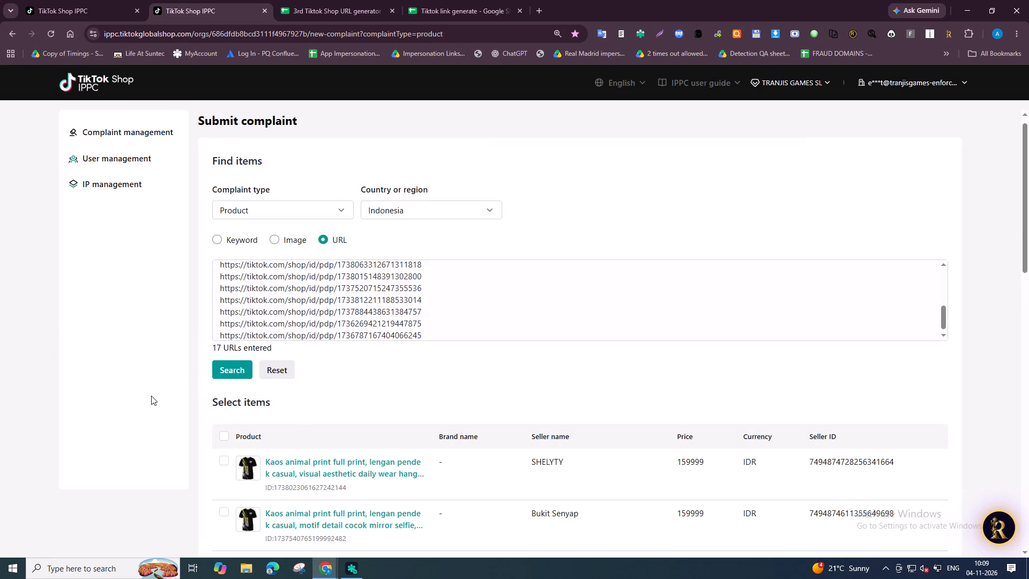
{"action": "scroll", "coordinate": [151, 396], "scroll_direction": "down", "scroll_amount": 8}
{"action": "left_click", "coordinate": [250, 265]}
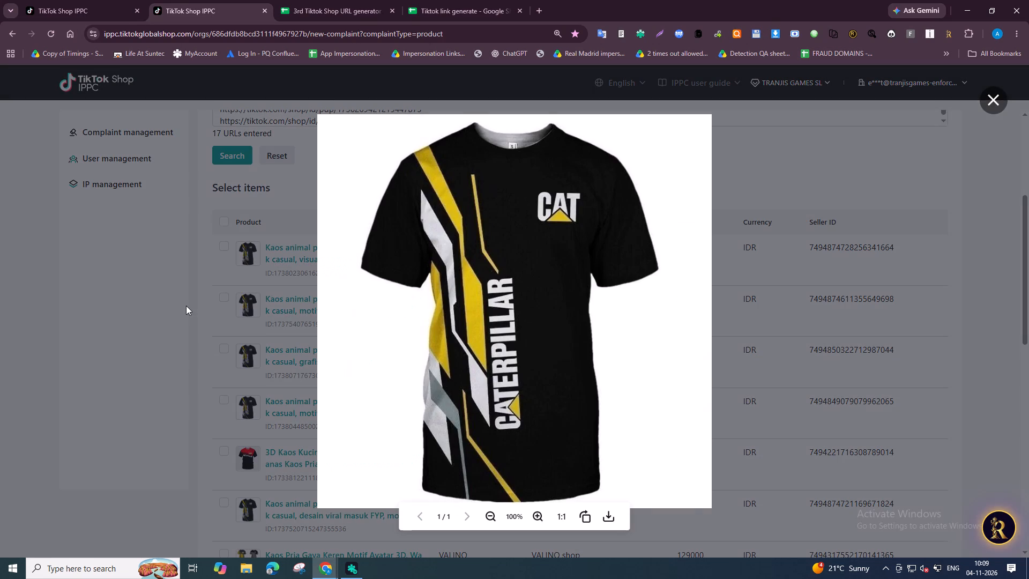
{"action": "left_click", "coordinate": [190, 307]}
{"action": "left_click", "coordinate": [244, 302]}
{"action": "left_click", "coordinate": [245, 309]}
{"action": "left_click", "coordinate": [169, 338]}
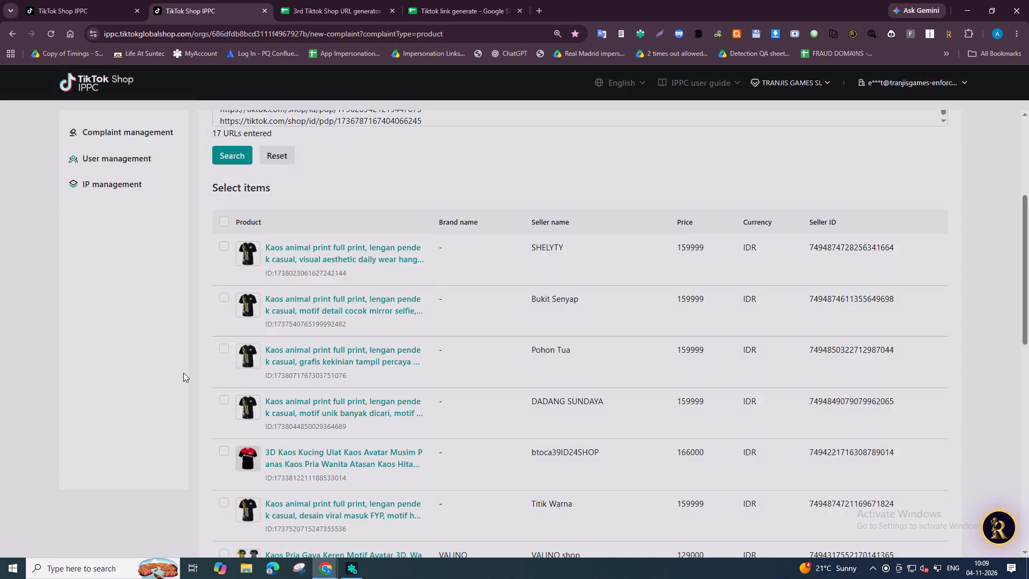
{"action": "left_click", "coordinate": [242, 363]}
{"action": "left_click", "coordinate": [214, 379]}
{"action": "left_click", "coordinate": [251, 417]}
{"action": "left_click", "coordinate": [210, 412]}
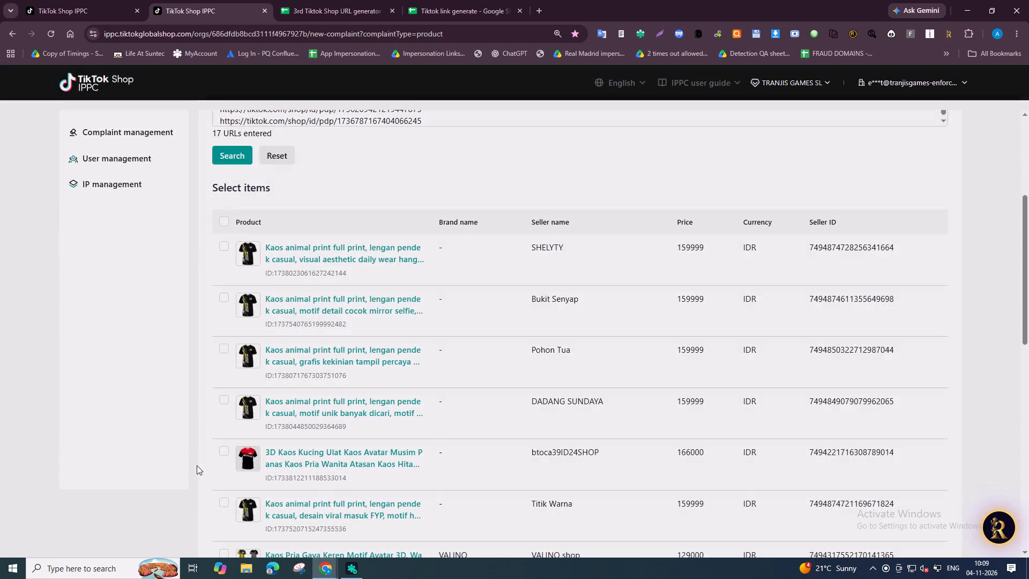
{"action": "left_click", "coordinate": [238, 467]}
{"action": "left_click", "coordinate": [226, 463]}
{"action": "double_click", "coordinate": [310, 477]}
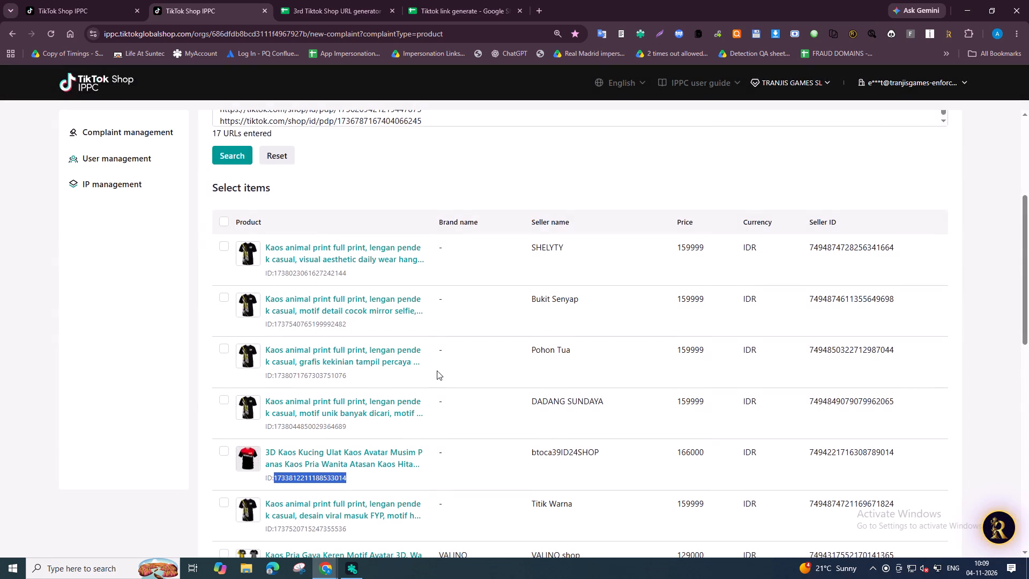
Check the product photos of the listings from Titik Warna through SquadTeeHub.
{"action": "scroll", "coordinate": [446, 362], "scroll_direction": "down", "scroll_amount": 4}
{"action": "left_click", "coordinate": [248, 305]}
{"action": "left_click", "coordinate": [193, 335]}
{"action": "left_click", "coordinate": [238, 355]}
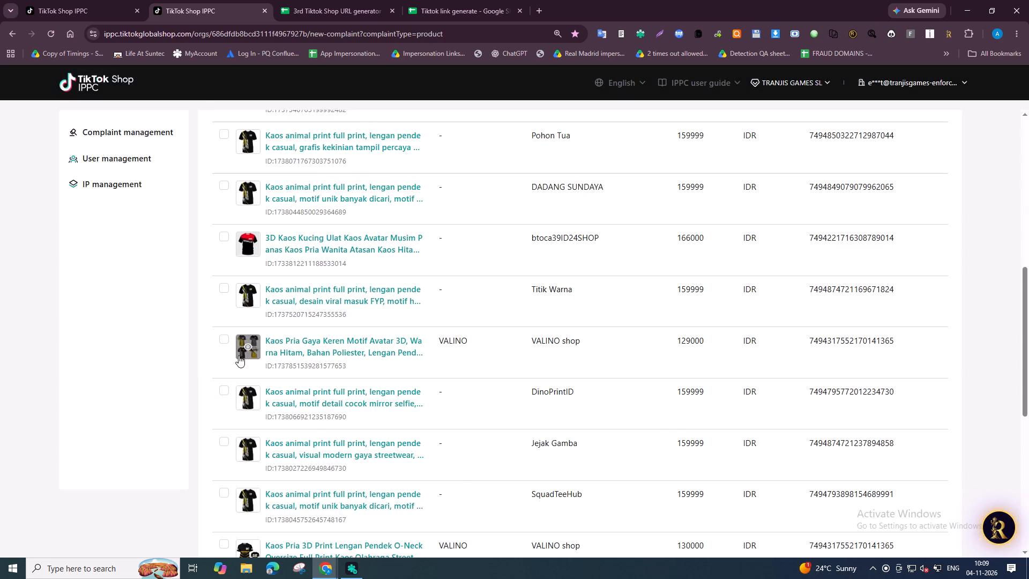
{"action": "left_click", "coordinate": [225, 369]}
{"action": "left_click", "coordinate": [256, 401]}
{"action": "left_click", "coordinate": [221, 405]}
{"action": "left_click", "coordinate": [256, 446]}
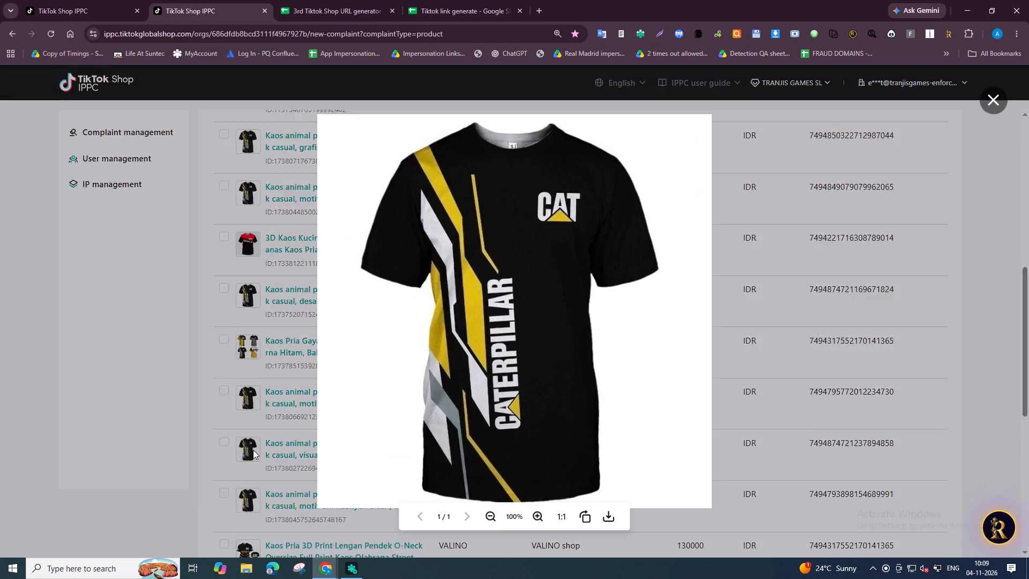
{"action": "left_click", "coordinate": [219, 448]}
{"action": "left_click", "coordinate": [255, 503]}
{"action": "left_click", "coordinate": [217, 451]}
{"action": "double_click", "coordinate": [294, 525]}
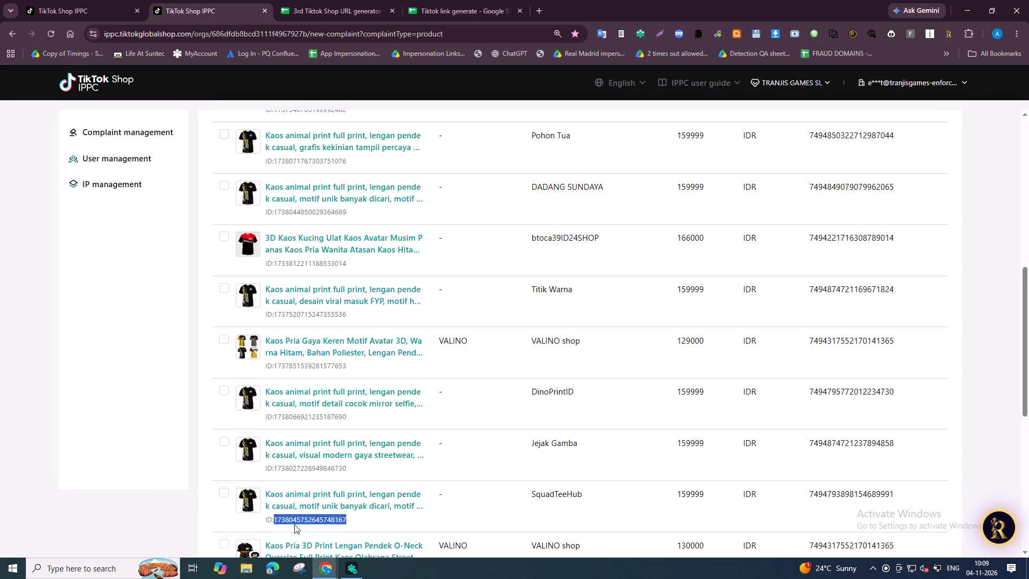
Check the product photos of the remaining listings, from VALINO shop's 3D print shirt to IndoWearInk's shirt.
{"action": "scroll", "coordinate": [365, 382], "scroll_direction": "down", "scroll_amount": 6}
{"action": "left_click", "coordinate": [238, 239]}
{"action": "left_click", "coordinate": [214, 258]}
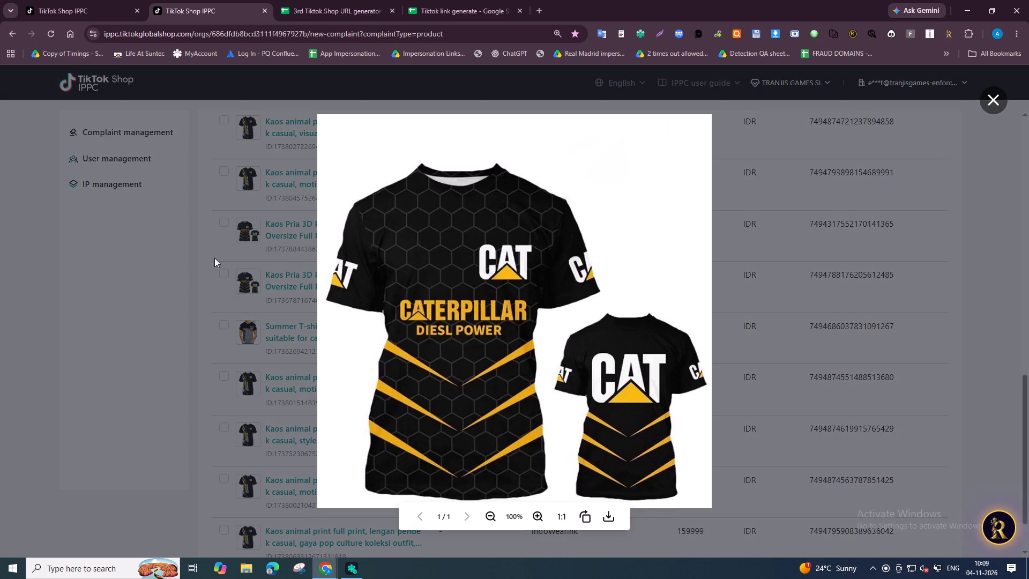
{"action": "left_click", "coordinate": [254, 283]}
{"action": "left_click", "coordinate": [218, 315]}
{"action": "left_click", "coordinate": [253, 343]}
{"action": "left_click", "coordinate": [206, 352]}
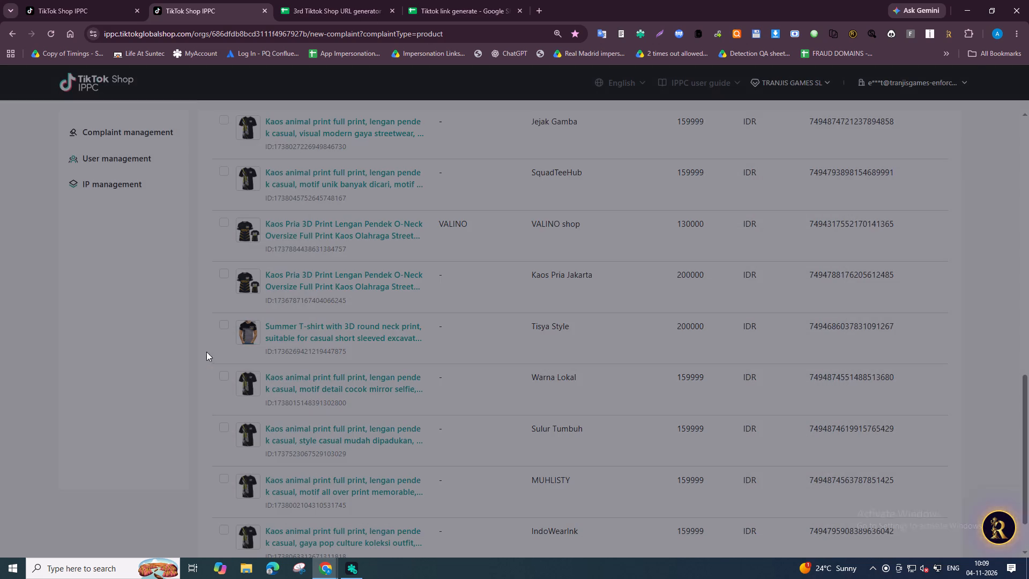
{"action": "left_click", "coordinate": [244, 385]}
{"action": "left_click", "coordinate": [222, 391]}
{"action": "left_click", "coordinate": [253, 444]}
{"action": "left_click", "coordinate": [247, 436]}
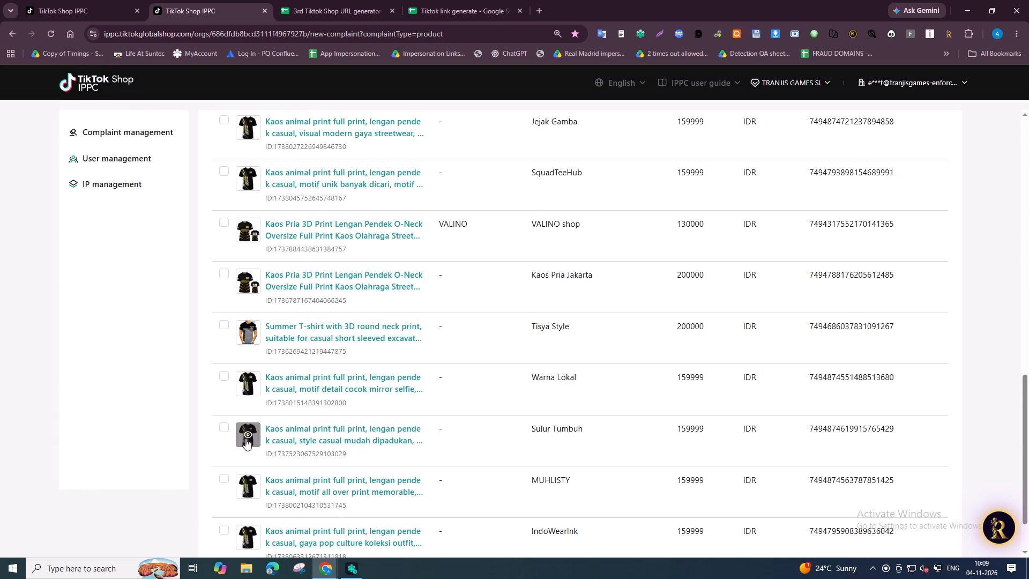
{"action": "left_click", "coordinate": [220, 436]}
{"action": "left_click", "coordinate": [251, 478]}
{"action": "left_click", "coordinate": [222, 444]}
{"action": "left_click", "coordinate": [252, 531]}
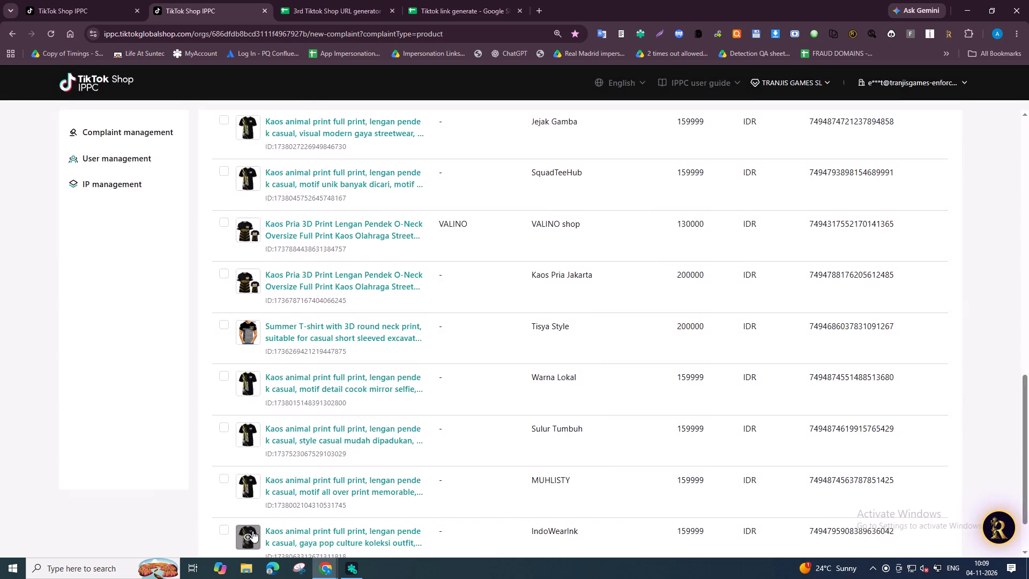
{"action": "left_click", "coordinate": [223, 483]}
{"action": "double_click", "coordinate": [294, 555]}
{"action": "scroll", "coordinate": [383, 390], "scroll_direction": "down", "scroll_amount": 4}
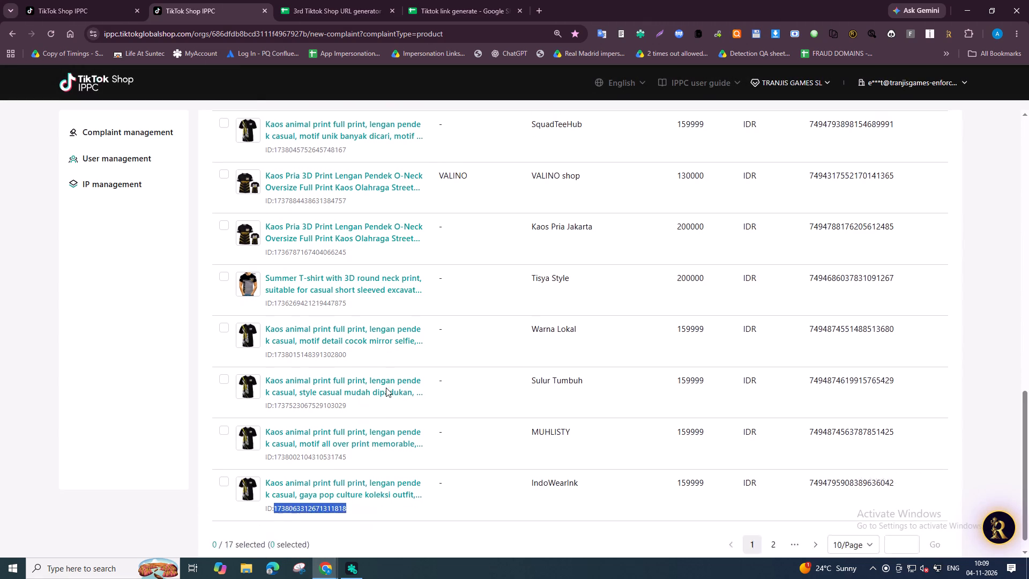
Recheck the photo of btoca39ID24SHOP's 3D Kaos Kucing shirt.
{"action": "scroll", "coordinate": [386, 388], "scroll_direction": "down", "scroll_amount": 3}
{"action": "scroll", "coordinate": [454, 377], "scroll_direction": "up", "scroll_amount": 13}
{"action": "left_click", "coordinate": [88, 333]}
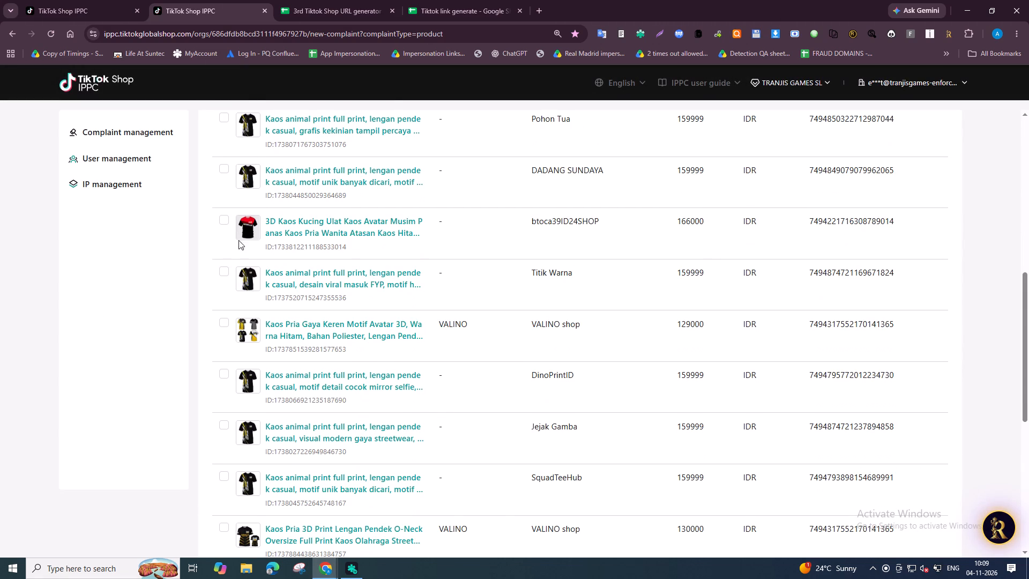
{"action": "left_click", "coordinate": [242, 231]}
{"action": "left_click", "coordinate": [184, 276]}
Copy all the Indonesian product URLs from the complaint's URL box.
{"action": "scroll", "coordinate": [205, 313], "scroll_direction": "up", "scroll_amount": 19}
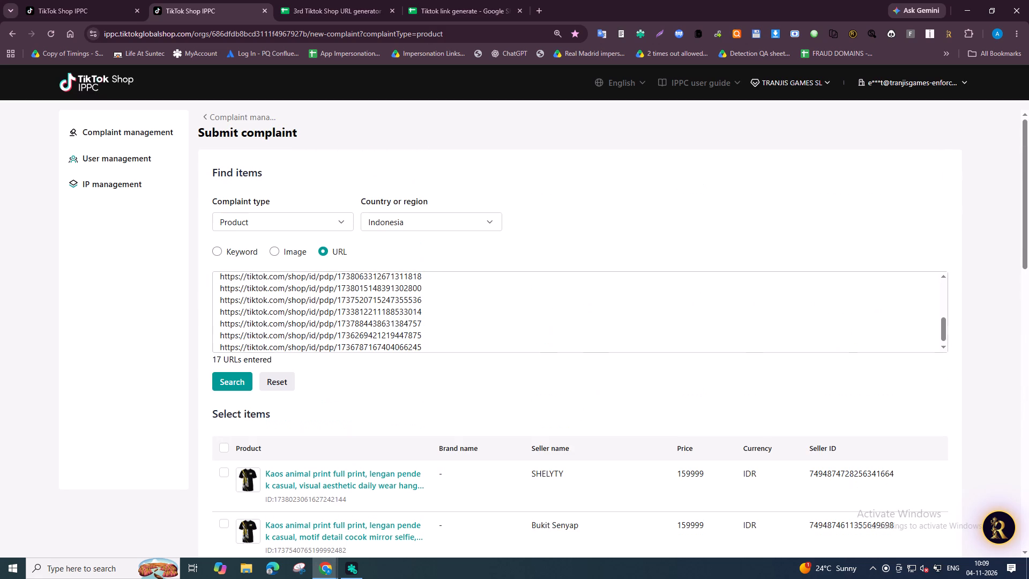
{"action": "left_click", "coordinate": [528, 309]}
{"action": "key", "text": "ctrl+a"}
{"action": "key", "text": "ctrl+c"}
{"action": "key", "text": "ctrl+c"}
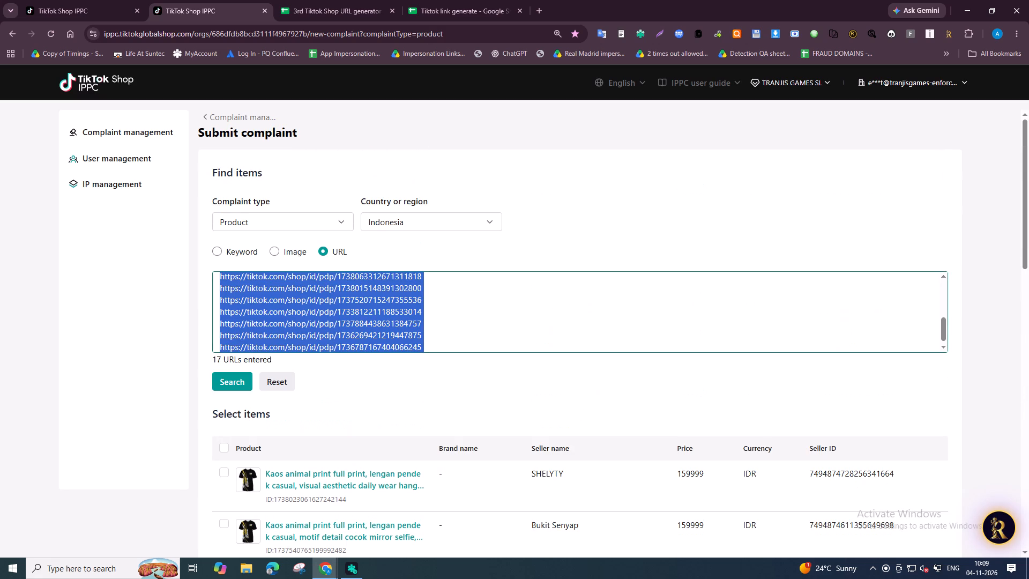
{"action": "key", "text": "ctrl+c"}
{"action": "key", "text": "ctrl+c"}
{"action": "key", "text": "ctrl+c"}
Log the copied Indonesian URLs in Red Points as new incidents under Caterpillar - 25 - T-Shirts, Product counterfeit, and save them.
{"action": "key", "text": "alt+Tab"}
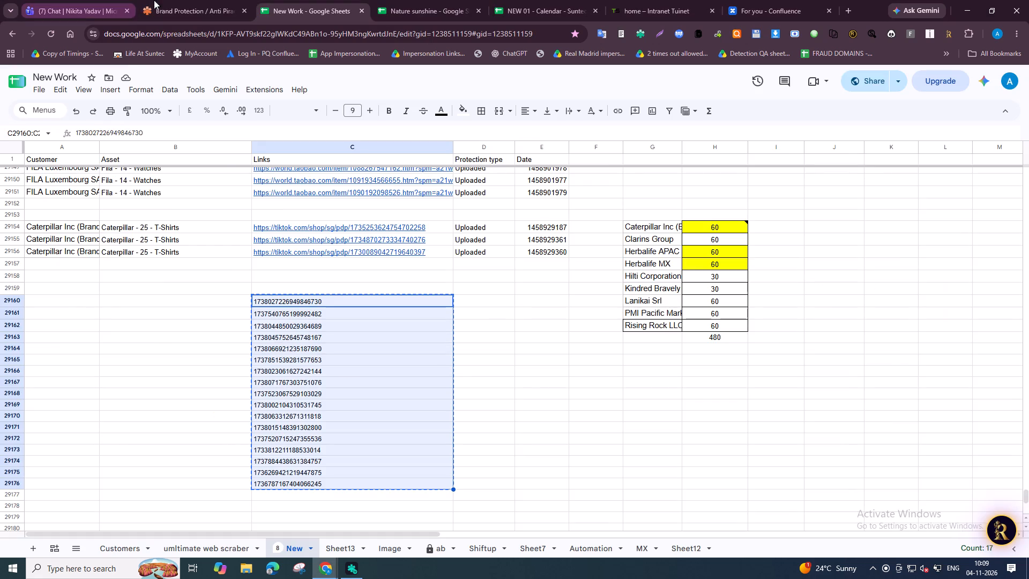
{"action": "left_click", "coordinate": [160, 0]}
{"action": "left_click", "coordinate": [257, 395]}
{"action": "left_click", "coordinate": [232, 169]}
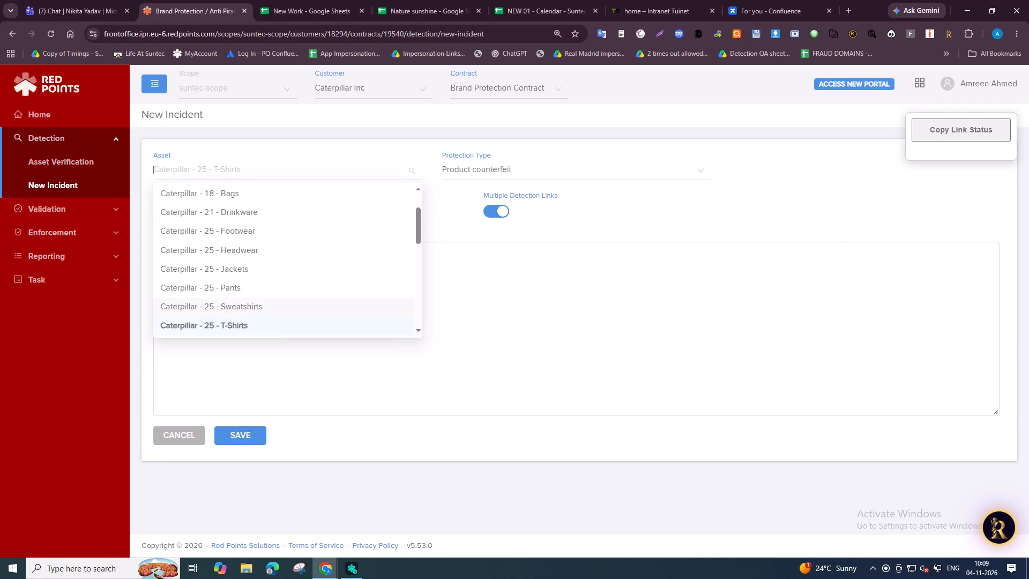
{"action": "left_click", "coordinate": [623, 343]}
{"action": "key", "text": "ctrl+v"}
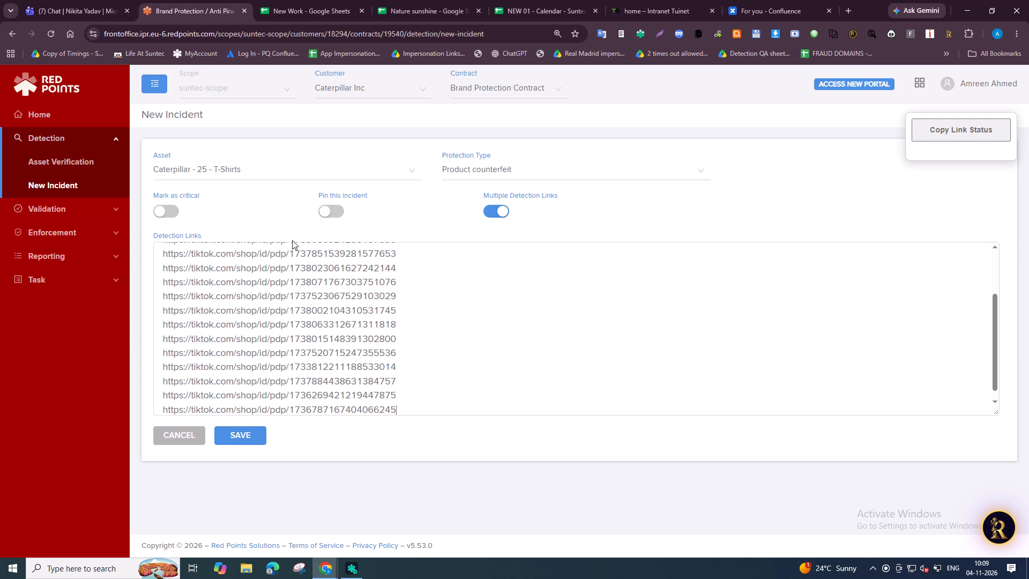
{"action": "left_click", "coordinate": [243, 437]}
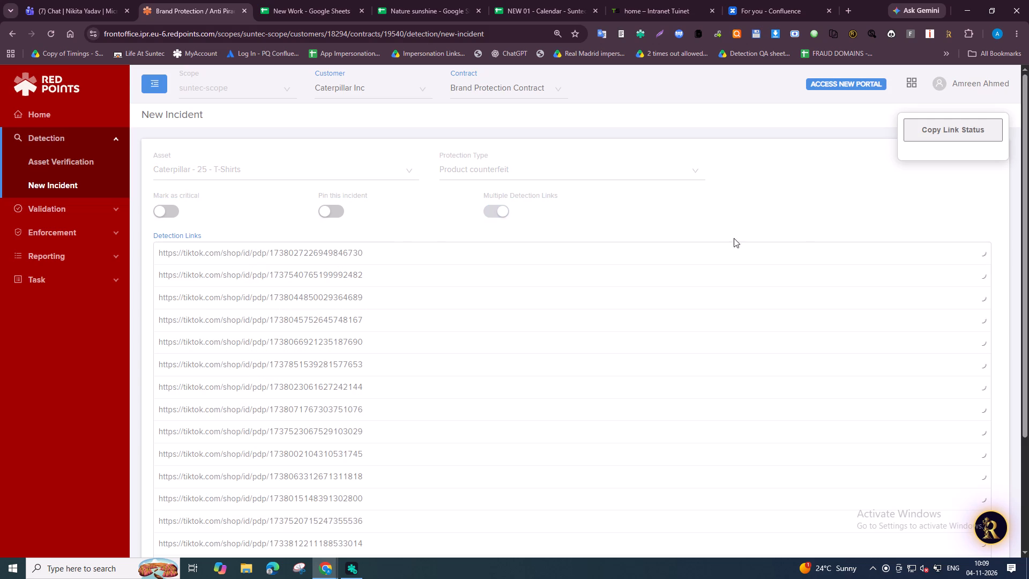
Copy the link statuses of the saved incidents and paste them over the Indonesian product IDs in the New Work sheet.
{"action": "left_click", "coordinate": [914, 125]}
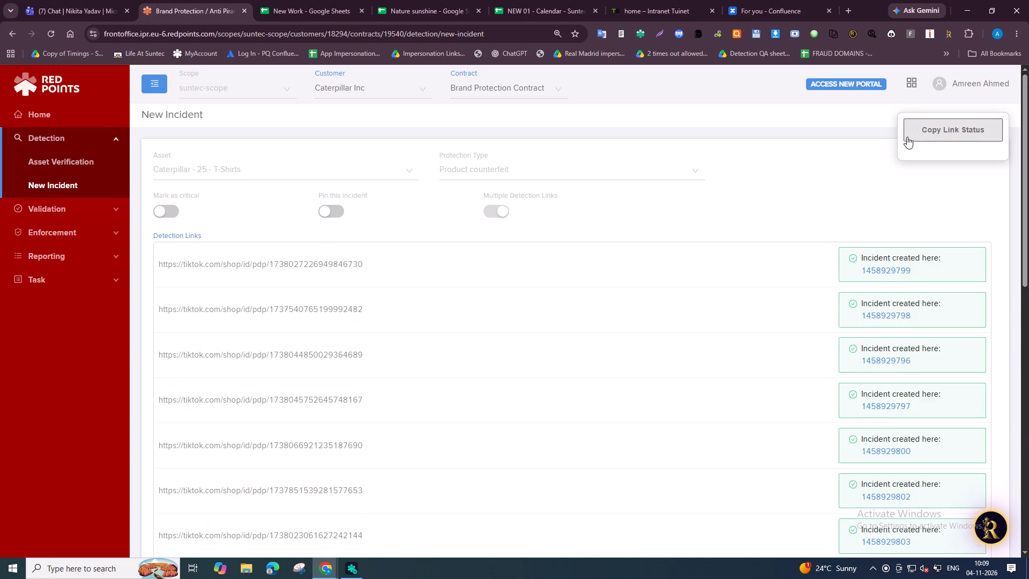
{"action": "scroll", "coordinate": [757, 248], "scroll_direction": "down", "scroll_amount": 9}
{"action": "left_click", "coordinate": [407, 0]}
{"action": "left_click", "coordinate": [294, 0]}
{"action": "key", "text": "ctrl+v"}
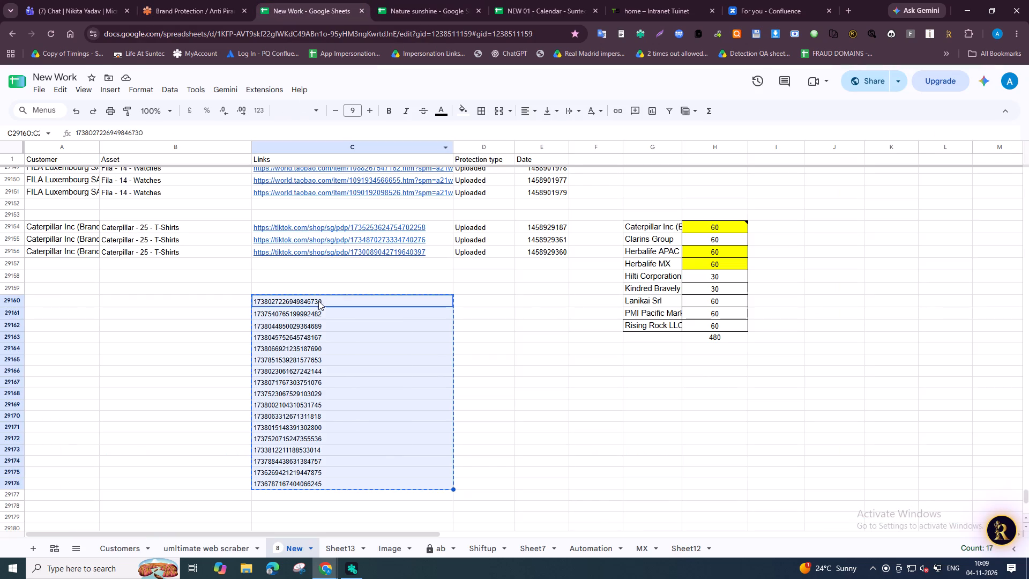
Move the pasted link, status and incident rows, without their header, directly below the last recorded Caterpillar entry at row 29157.
{"action": "key", "text": "Down"}
{"action": "key", "text": "ctrl+shift+Down"}
{"action": "key", "text": "ctrl+shift+Right"}
{"action": "key", "text": "ctrl+x"}
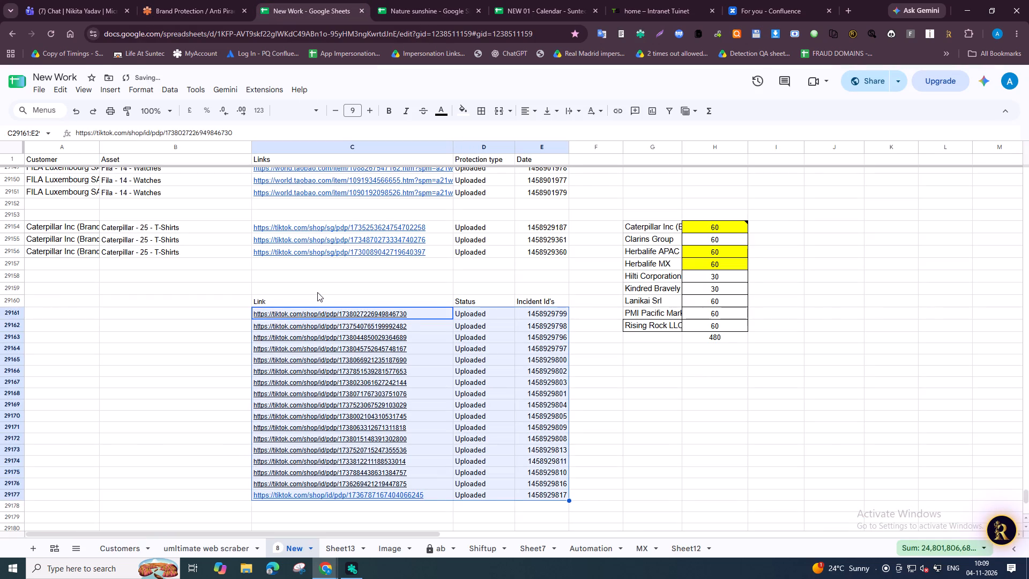
{"action": "key", "text": "Up"}
{"action": "key", "text": "ctrl+Up"}
{"action": "key", "text": "Down"}
{"action": "key", "text": "ctrl+v"}
Fill the Caterpillar customer and Caterpillar - 25 - T-Shirts asset down alongside all the new Indonesian links.
{"action": "key", "text": "ctrl+Down"}
{"action": "key", "text": "Left"}
{"action": "key", "text": "ctrl+shift+Up"}
{"action": "key", "text": "ctrl+shift+Left"}
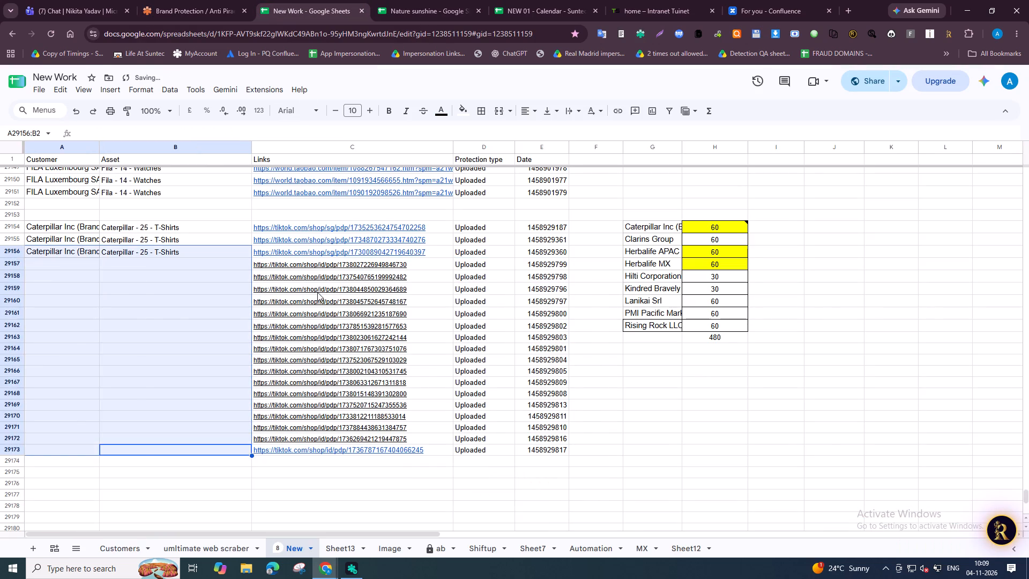
{"action": "key", "text": "ctrl+d"}
{"action": "key", "text": "Right"}
{"action": "key", "text": "ctrl+shift+Up"}
Switch to the IPPC image search, delete the uploaded cat shirt image and change the country to Mexico.
{"action": "key", "text": "alt+Tab"}
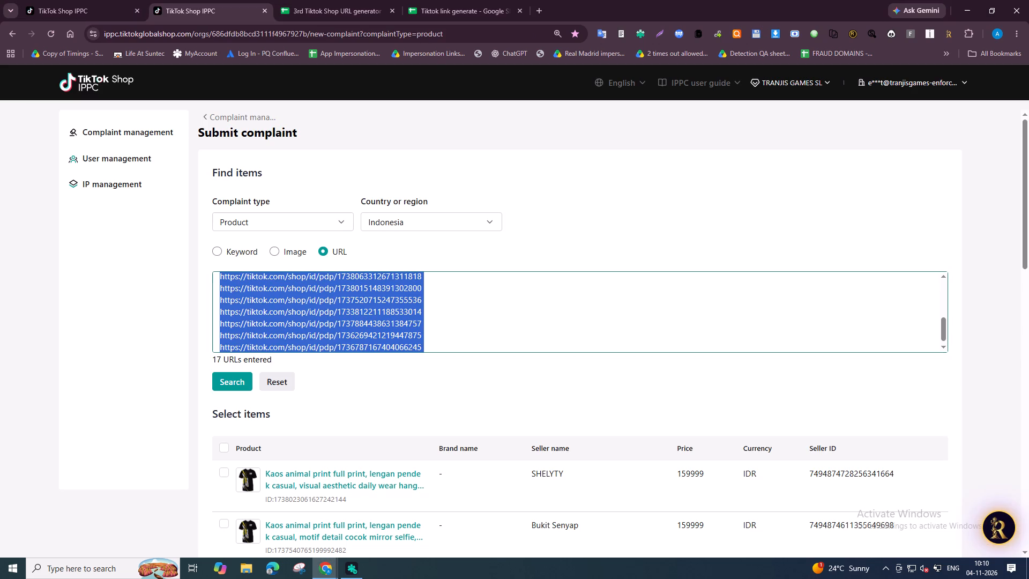
{"action": "left_click", "coordinate": [137, 0]}
{"action": "scroll", "coordinate": [529, 300], "scroll_direction": "down", "scroll_amount": 15}
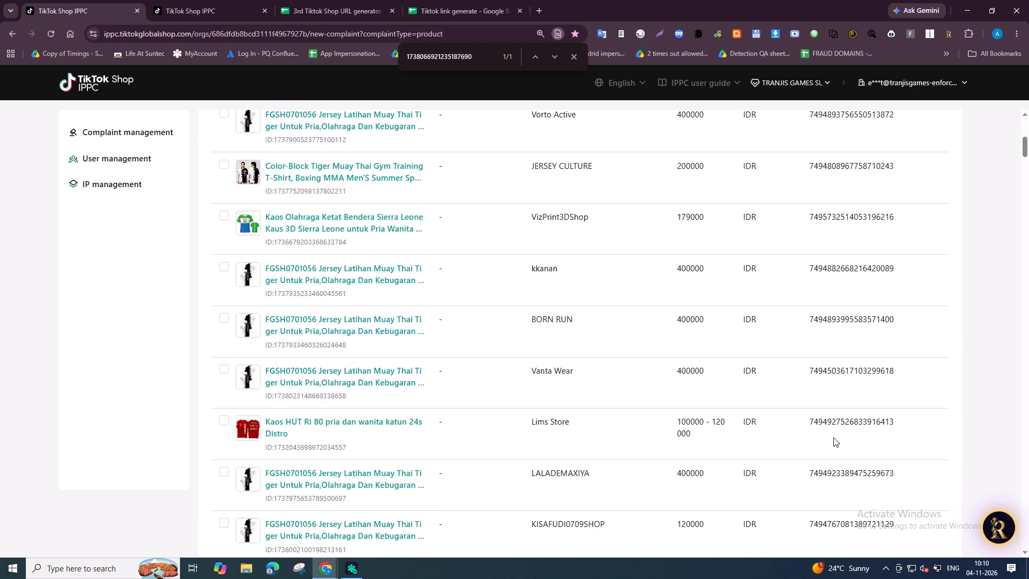
{"action": "left_click_drag", "start_coordinate": [1026, 169], "coordinate": [1028, 544]}
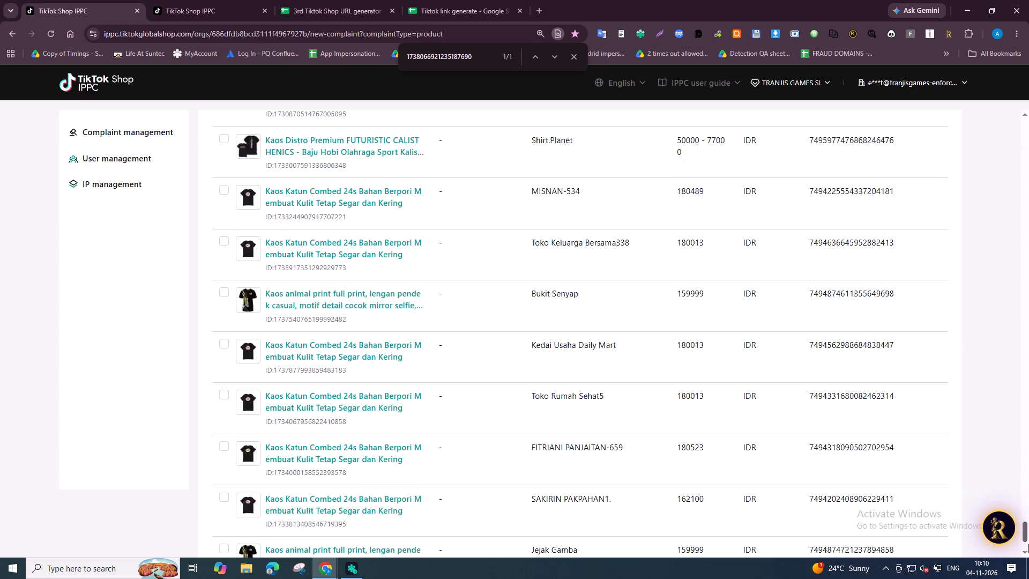
{"action": "left_click_drag", "start_coordinate": [1028, 544], "coordinate": [1028, 125]}
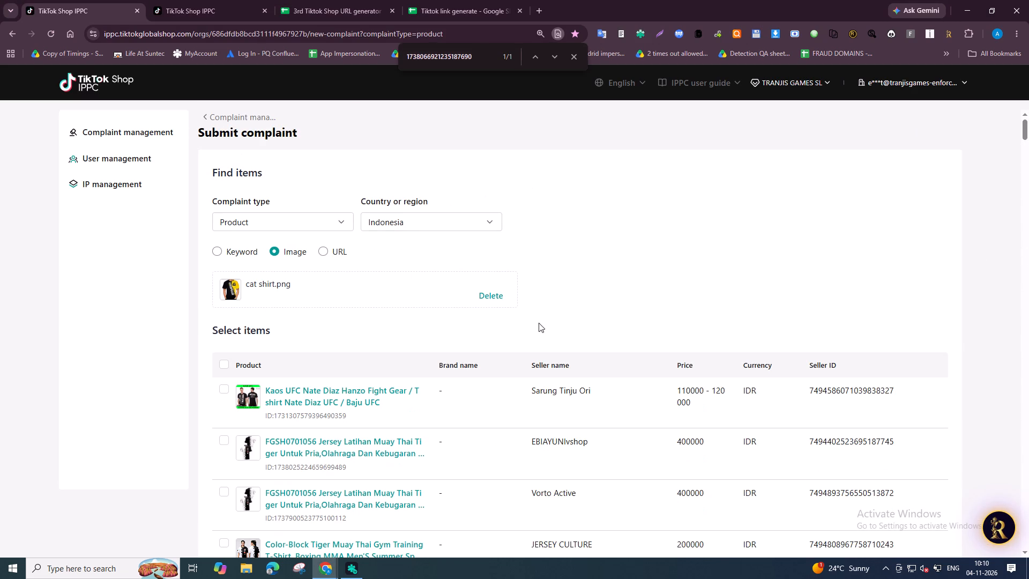
{"action": "left_click", "coordinate": [502, 298]}
{"action": "left_click", "coordinate": [454, 229]}
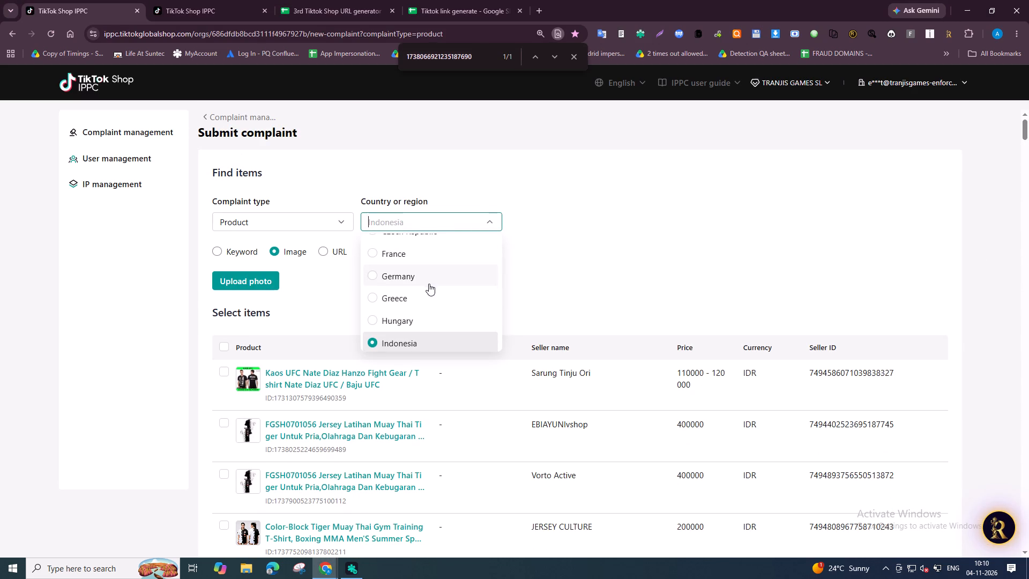
{"action": "scroll", "coordinate": [423, 318], "scroll_direction": "down", "scroll_amount": 2}
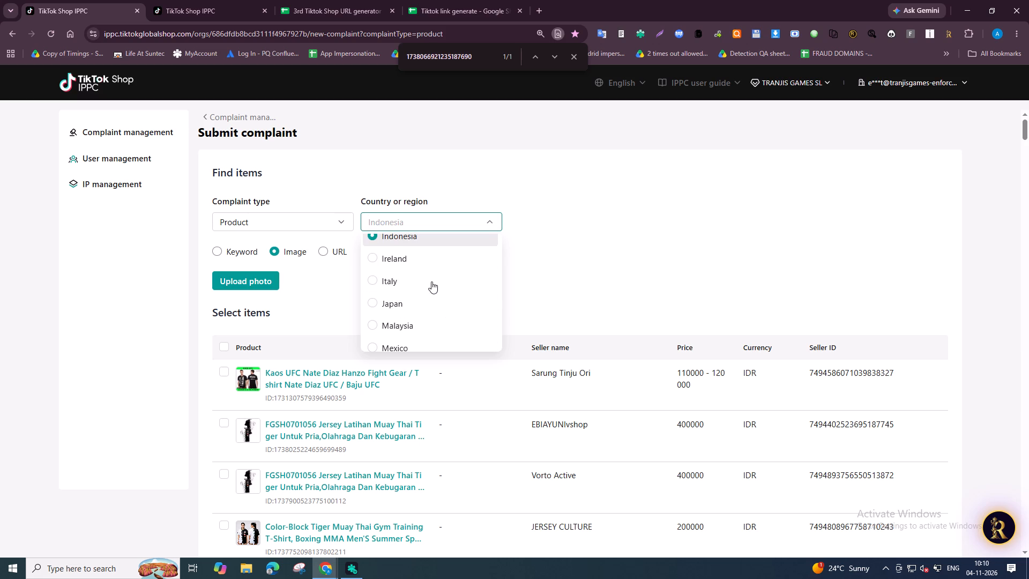
{"action": "left_click", "coordinate": [416, 341]}
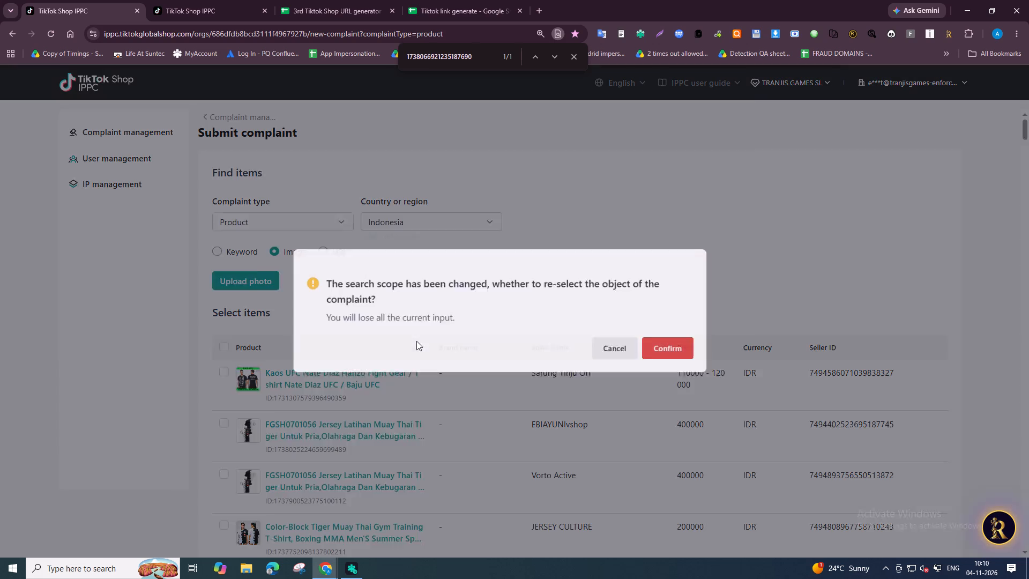
{"action": "left_click", "coordinate": [690, 355]}
Upload the cat shirt image from the Amreen folder to search the Mexican product listings.
{"action": "left_click", "coordinate": [266, 283]}
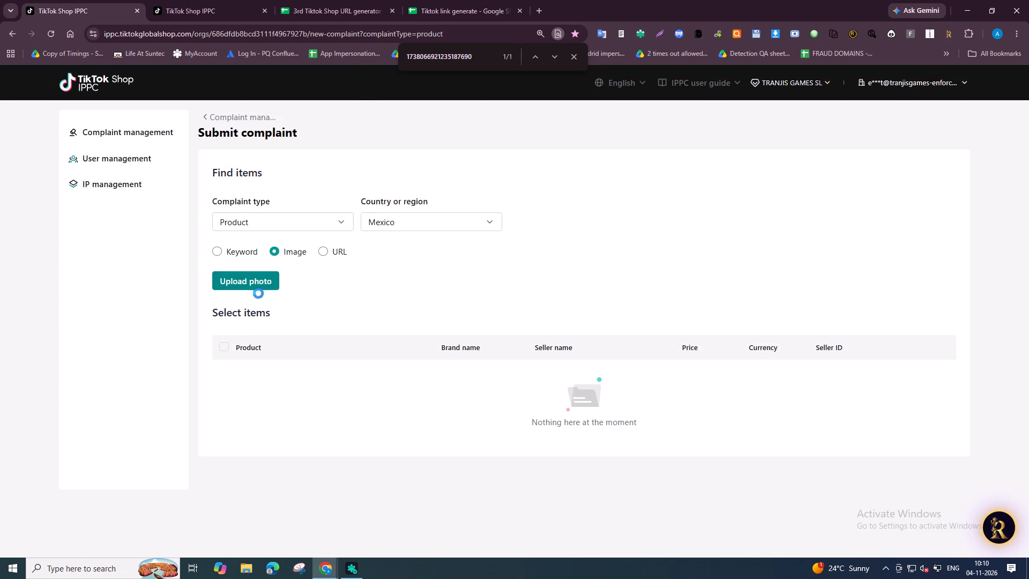
{"action": "left_click", "coordinate": [206, 193]}
{"action": "scroll", "coordinate": [206, 199], "scroll_direction": "down", "scroll_amount": 7}
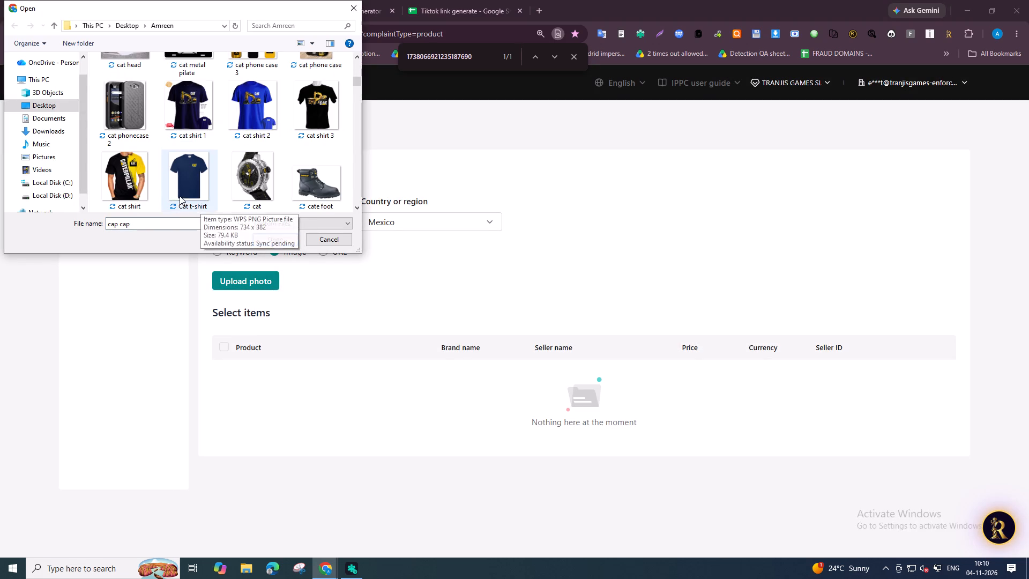
{"action": "left_click", "coordinate": [122, 175]}
{"action": "left_click", "coordinate": [267, 237]}
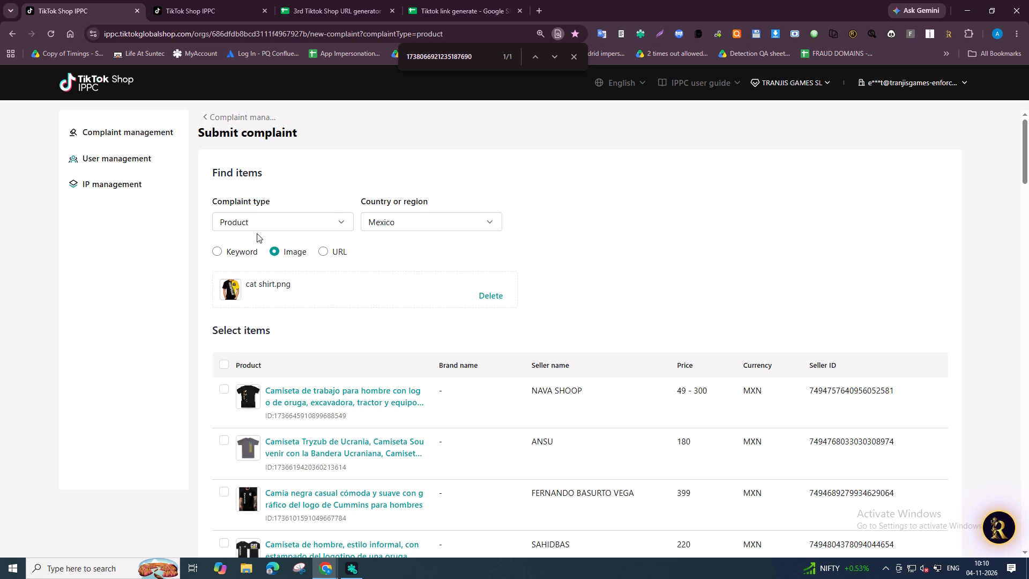
{"action": "scroll", "coordinate": [270, 411], "scroll_direction": "down", "scroll_amount": 4}
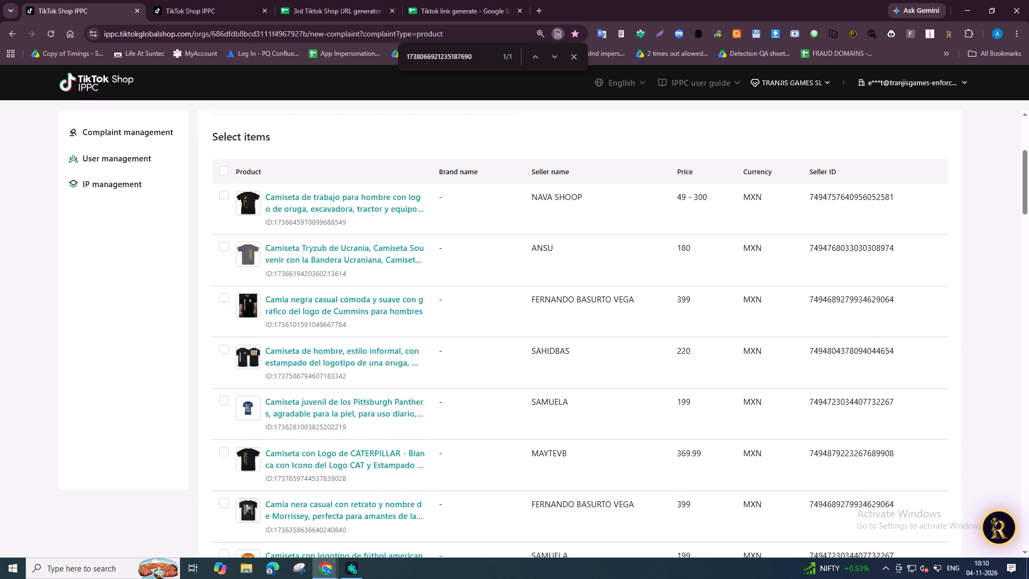
{"action": "left_click", "coordinate": [240, 187]}
{"action": "left_click", "coordinate": [201, 249]}
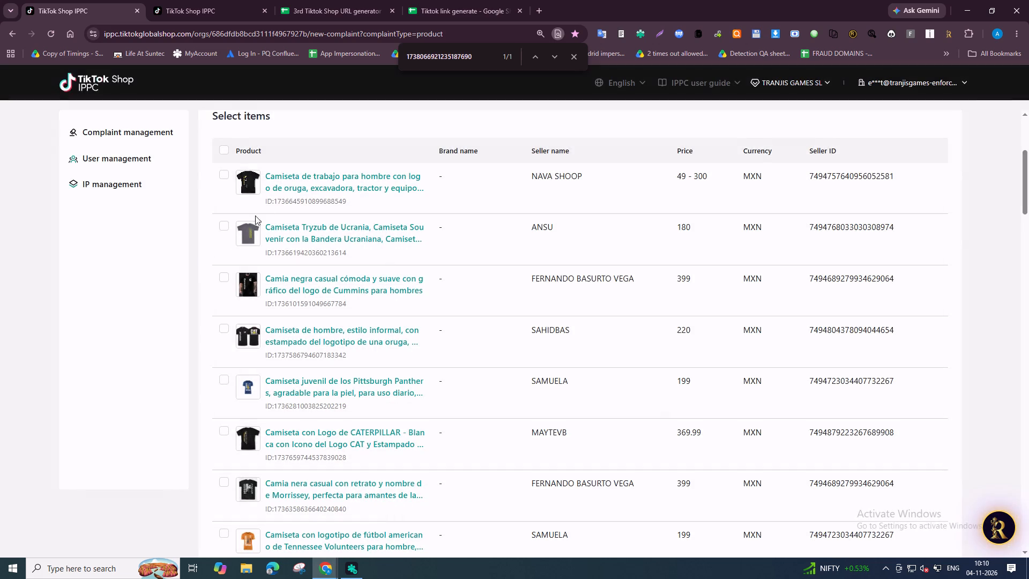
{"action": "left_click", "coordinate": [254, 191]}
{"action": "left_click", "coordinate": [213, 248]}
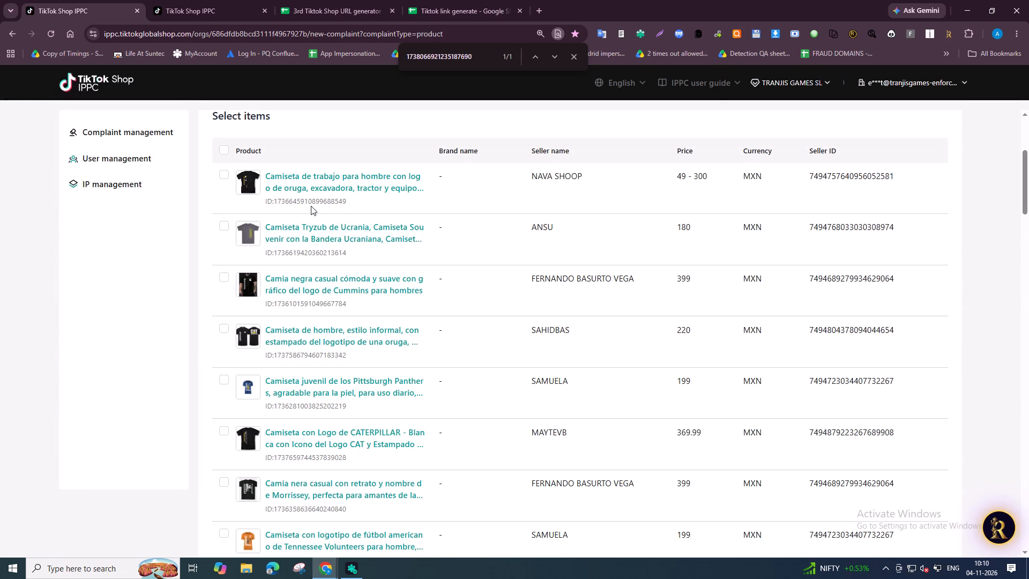
{"action": "double_click", "coordinate": [311, 206]}
{"action": "key", "text": "ctrl+c"}
{"action": "key", "text": "alt+Tab"}
{"action": "left_click", "coordinate": [369, 492]}
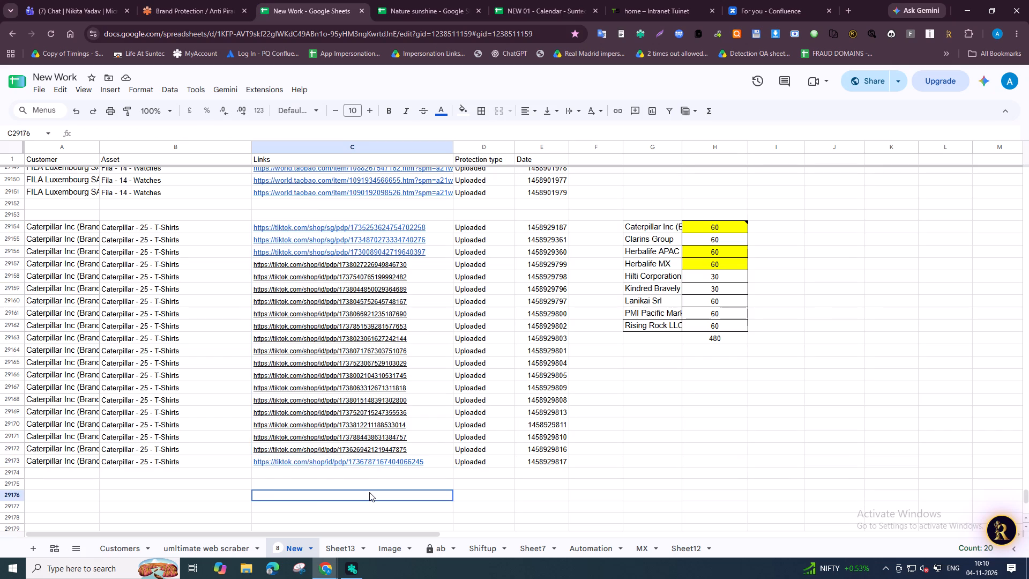
{"action": "key", "text": "ctrl+v"}
{"action": "key", "text": "alt+Tab"}
{"action": "left_click", "coordinate": [250, 239]}
{"action": "left_click", "coordinate": [222, 273]}
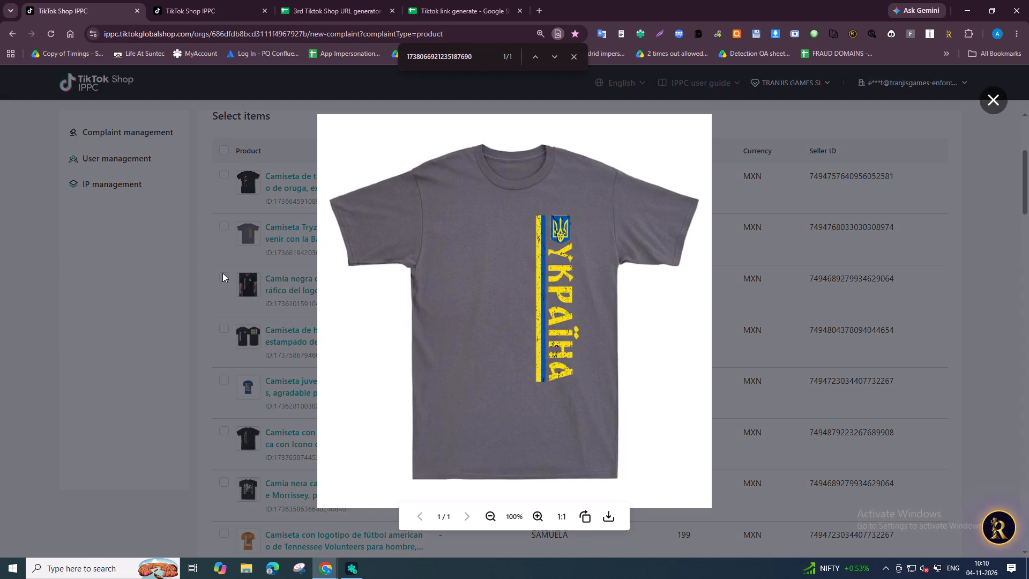
{"action": "left_click", "coordinate": [254, 296]}
{"action": "left_click", "coordinate": [226, 304]}
{"action": "left_click", "coordinate": [255, 340]}
{"action": "left_click", "coordinate": [188, 344]}
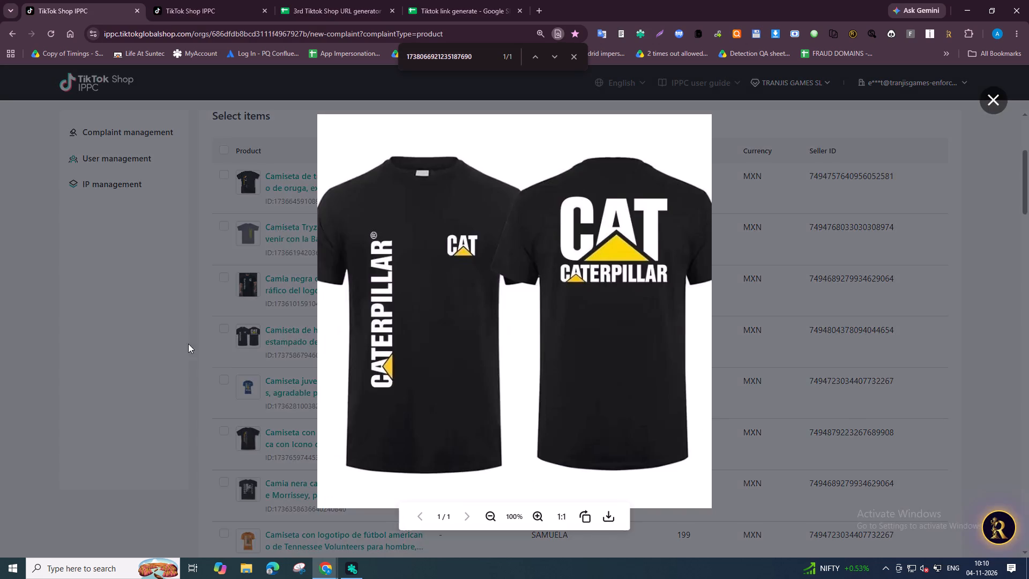
{"action": "double_click", "coordinate": [289, 357]}
{"action": "key", "text": "ctrl+c"}
{"action": "key", "text": "alt+Tab"}
{"action": "left_click", "coordinate": [328, 506]}
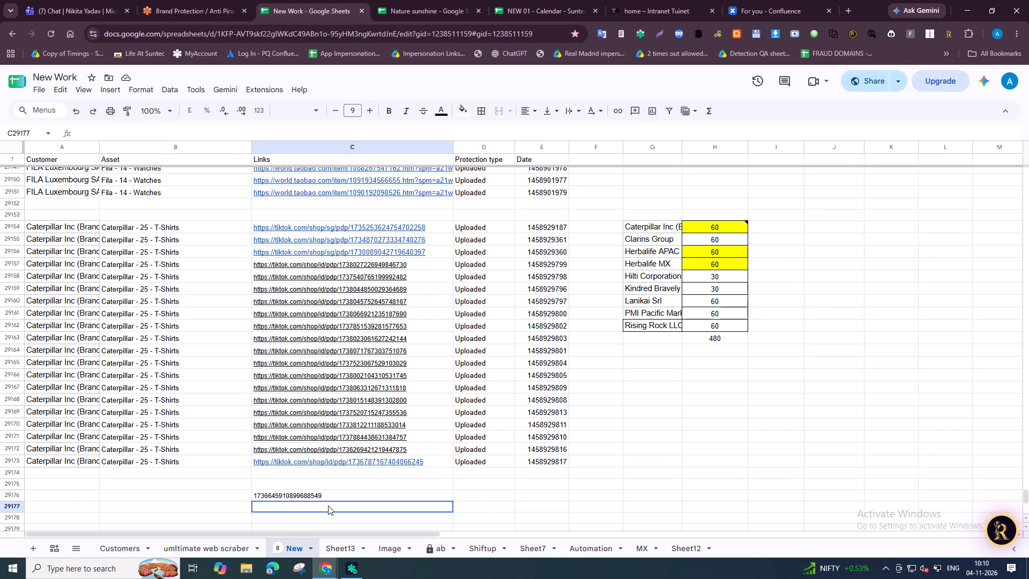
{"action": "key", "text": "ctrl+v"}
{"action": "key", "text": "alt+Tab"}
{"action": "scroll", "coordinate": [331, 391], "scroll_direction": "down", "scroll_amount": 2}
{"action": "left_click", "coordinate": [251, 331]}
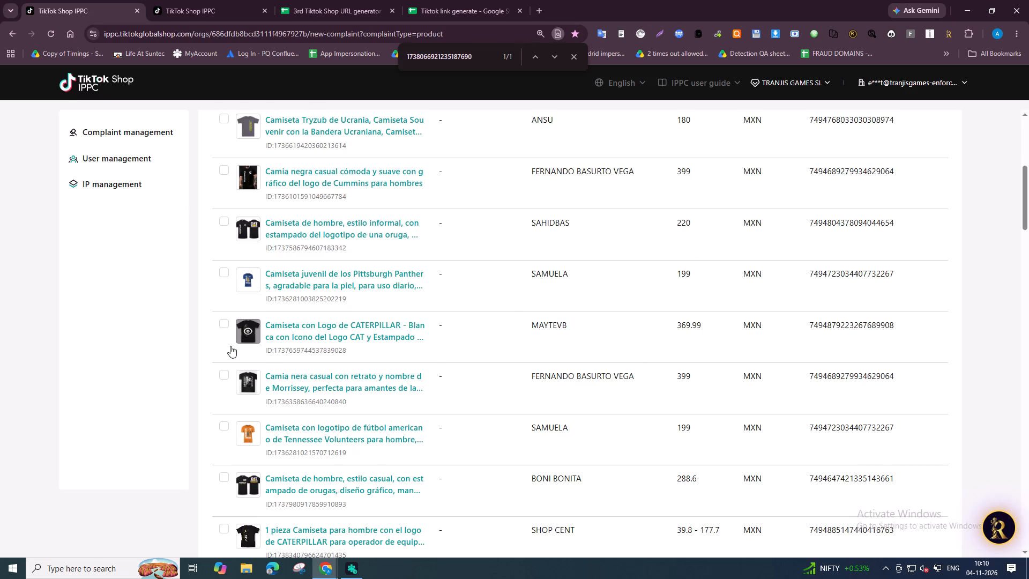
{"action": "left_click", "coordinate": [196, 356]}
{"action": "double_click", "coordinate": [310, 356]}
{"action": "key", "text": "ctrl+c"}
{"action": "key", "text": "alt+Tab"}
{"action": "scroll", "coordinate": [312, 353], "scroll_direction": "down", "scroll_amount": 4}
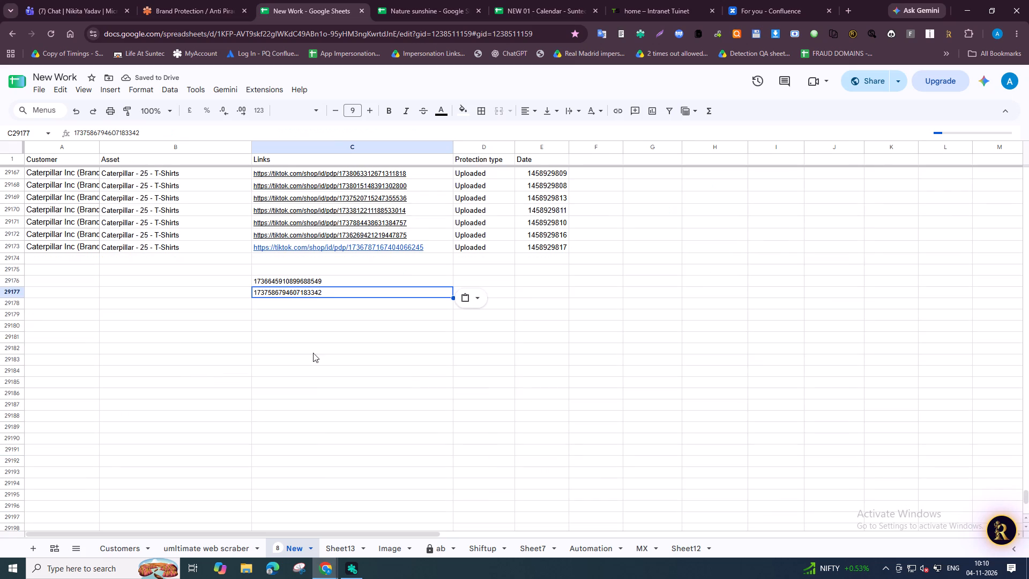
{"action": "left_click", "coordinate": [317, 305]}
{"action": "key", "text": "ctrl+v"}
Check the product photos of the Morrissey portrait shirt and SAMUELA's Tennessee Volunteers shirt.
{"action": "key", "text": "alt+Tab"}
{"action": "left_click", "coordinate": [247, 366]}
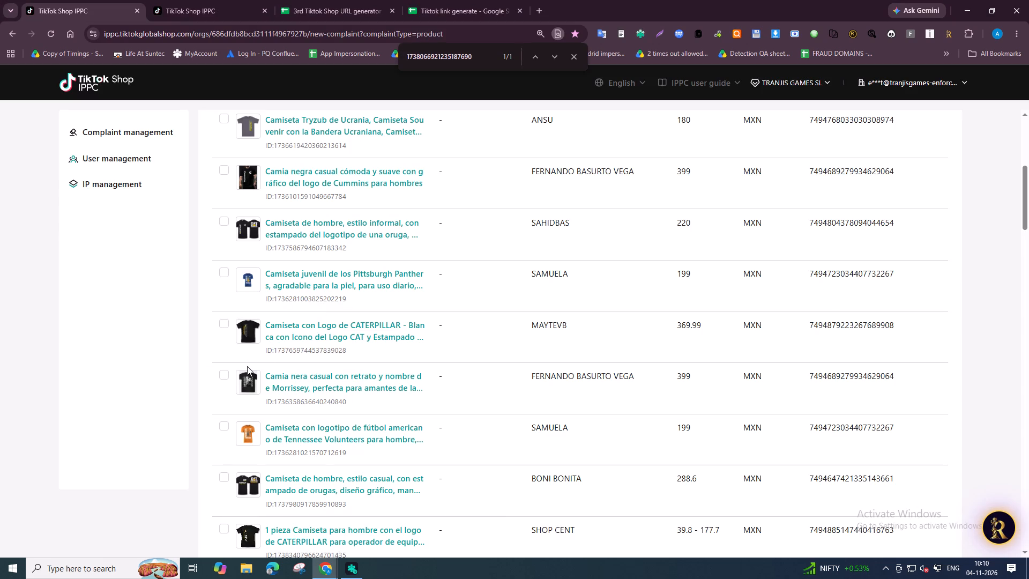
{"action": "left_click", "coordinate": [246, 377]}
{"action": "left_click", "coordinate": [218, 385]}
{"action": "left_click", "coordinate": [248, 443]}
{"action": "left_click", "coordinate": [226, 437]}
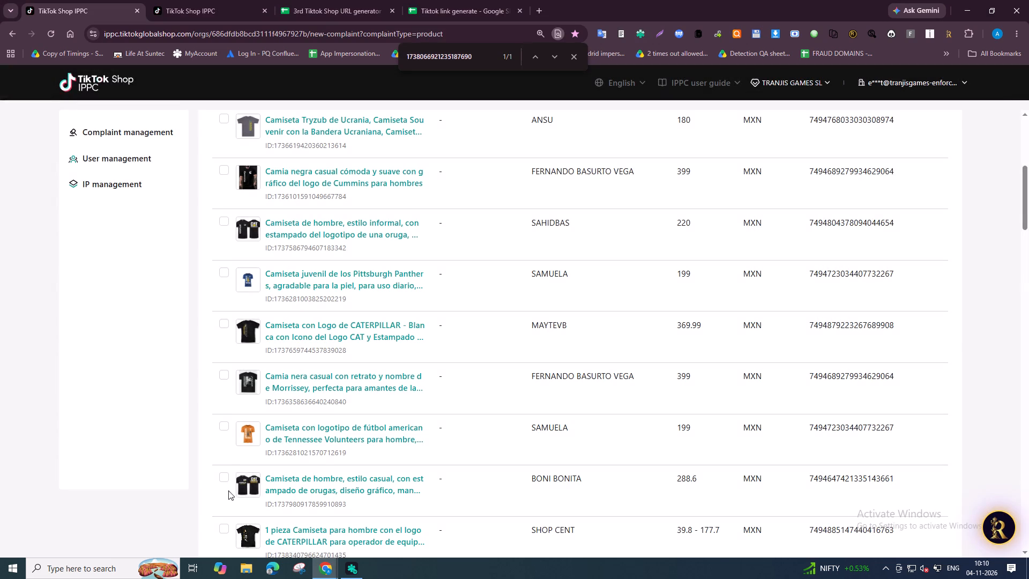
{"action": "left_click", "coordinate": [242, 494]}
{"action": "left_click", "coordinate": [222, 452]}
{"action": "left_click", "coordinate": [242, 485]}
{"action": "left_click", "coordinate": [223, 451]}
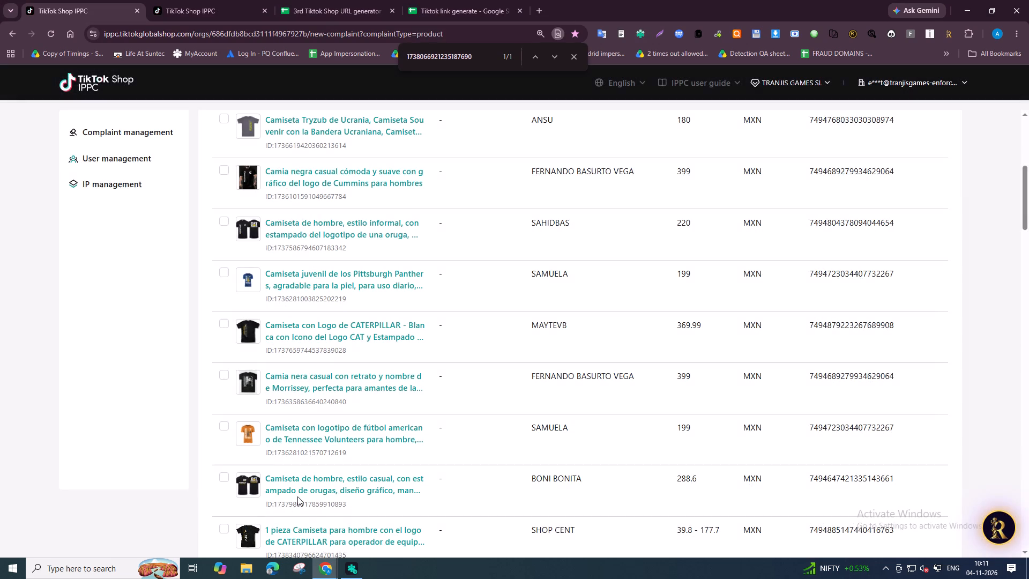
{"action": "left_click", "coordinate": [297, 496]}
{"action": "left_click_drag", "start_coordinate": [297, 496], "coordinate": [297, 503]}
{"action": "double_click", "coordinate": [297, 507]}
{"action": "key", "text": "ctrl+c"}
{"action": "key", "text": "alt+Tab"}
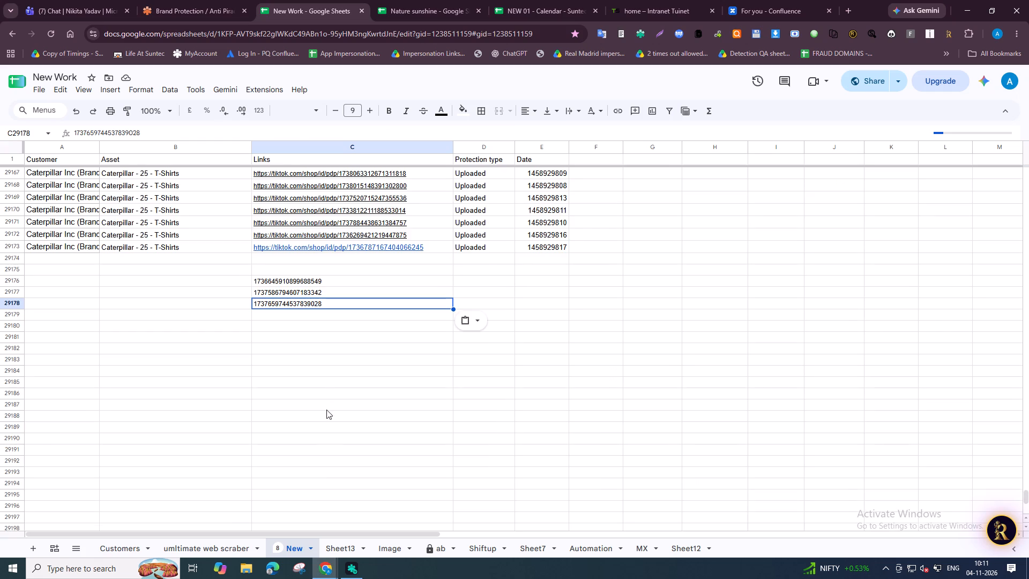
{"action": "scroll", "coordinate": [326, 410], "scroll_direction": "down", "scroll_amount": 3}
{"action": "scroll", "coordinate": [326, 296], "scroll_direction": "up", "scroll_amount": 1}
{"action": "left_click", "coordinate": [315, 209]}
{"action": "key", "text": "ctrl+v"}
{"action": "left_click", "coordinate": [315, 230]}
{"action": "key", "text": "alt+Tab"}
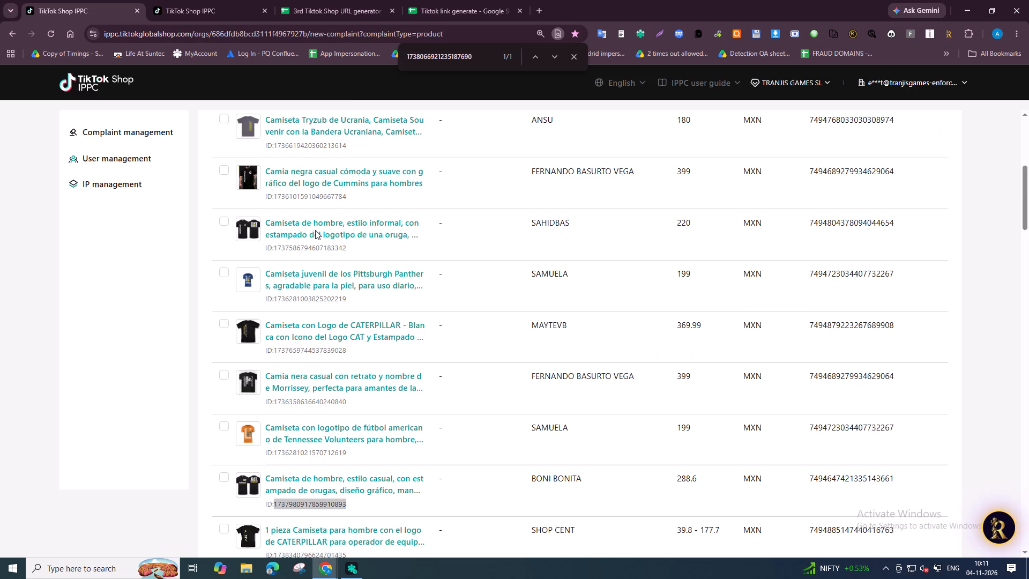
{"action": "scroll", "coordinate": [351, 343], "scroll_direction": "down", "scroll_amount": 4}
{"action": "left_click", "coordinate": [243, 325]}
{"action": "left_click", "coordinate": [247, 348]}
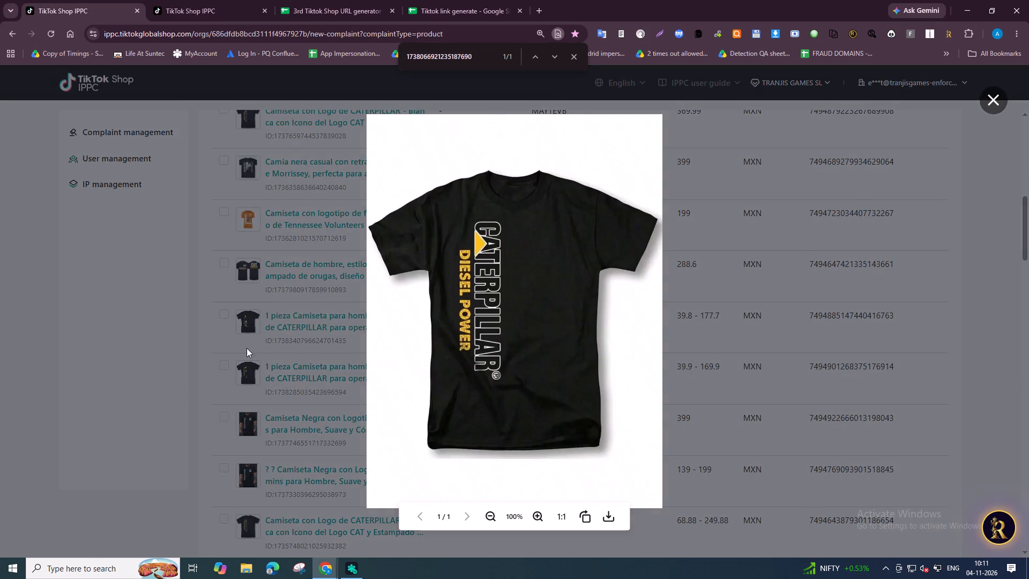
{"action": "double_click", "coordinate": [284, 345]}
{"action": "key", "text": "ctrl+c"}
{"action": "key", "text": "alt+Tab"}
{"action": "key", "text": "ctrl+v"}
{"action": "key", "text": "alt+Tab"}
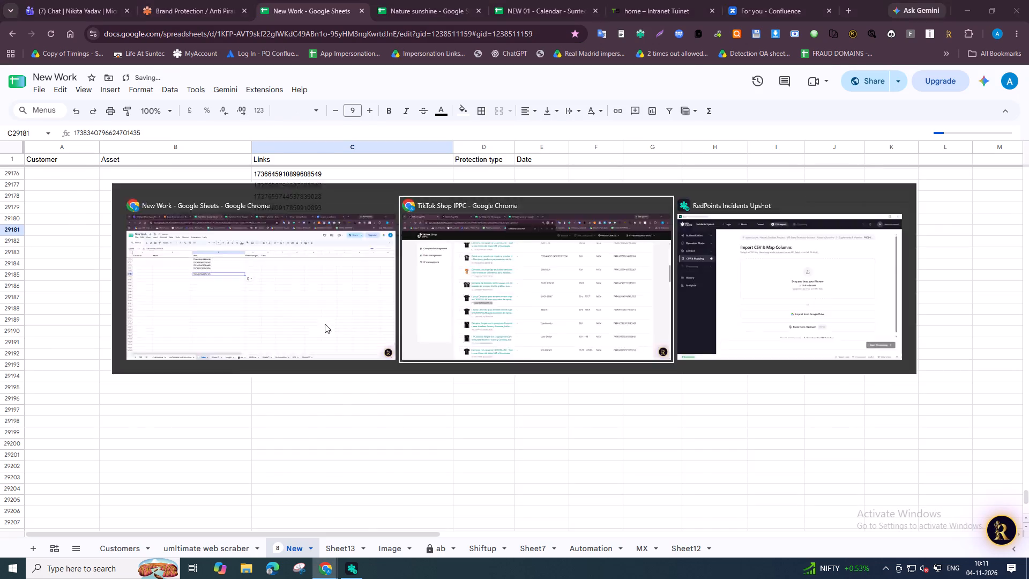
{"action": "left_click", "coordinate": [260, 373]}
{"action": "left_click", "coordinate": [251, 391]}
{"action": "double_click", "coordinate": [297, 397]}
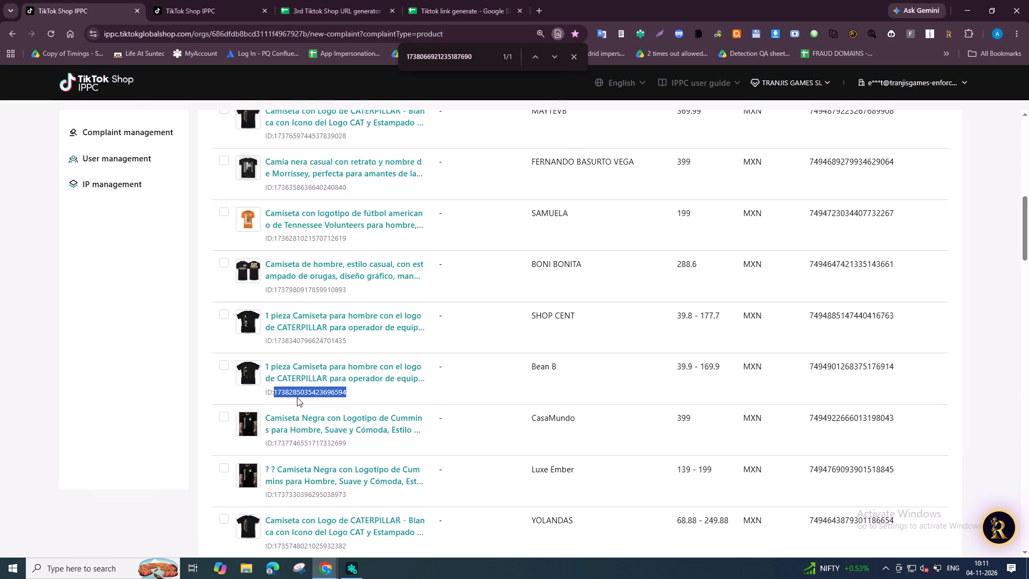
{"action": "key", "text": "ctrl+c"}
{"action": "key", "text": "alt+Tab"}
{"action": "left_click", "coordinate": [325, 219]}
{"action": "key", "text": "ctrl+v"}
{"action": "key", "text": "alt+Tab"}
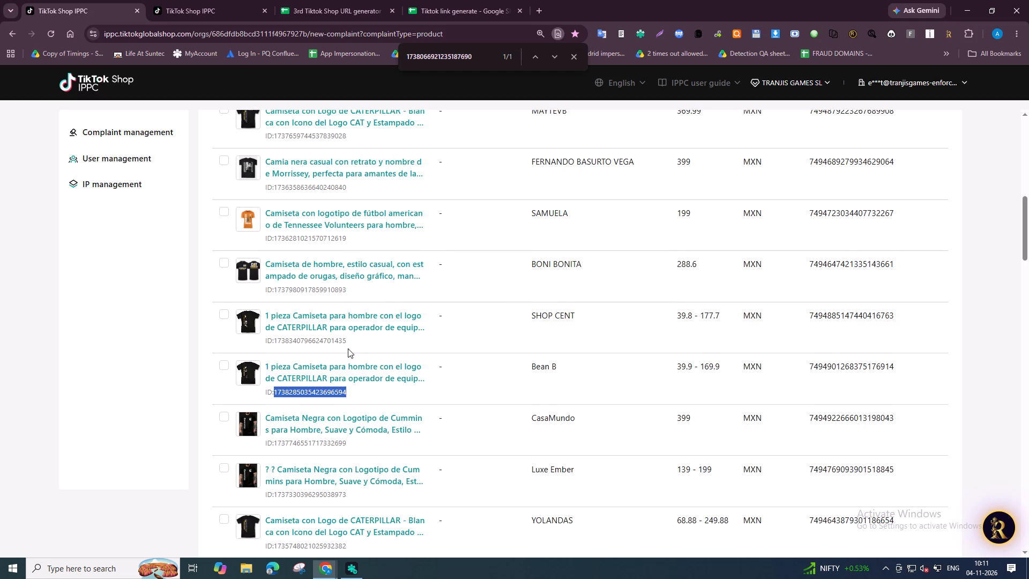
{"action": "scroll", "coordinate": [348, 367], "scroll_direction": "down", "scroll_amount": 2}
{"action": "left_click", "coordinate": [253, 324]}
{"action": "left_click", "coordinate": [252, 337]}
{"action": "left_click", "coordinate": [251, 365]}
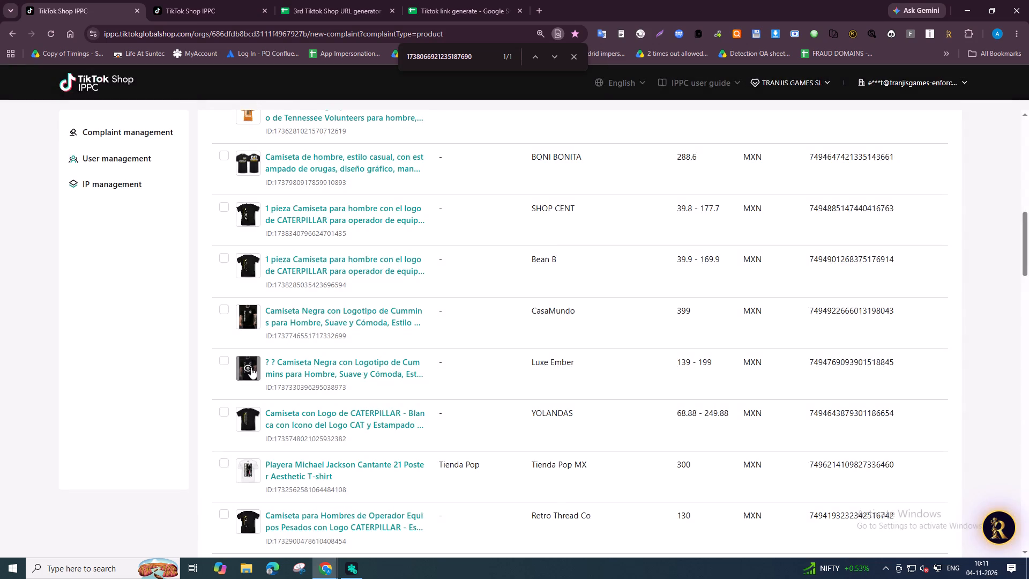
{"action": "left_click", "coordinate": [248, 404]}
{"action": "left_click", "coordinate": [252, 430]}
{"action": "left_click", "coordinate": [252, 430]}
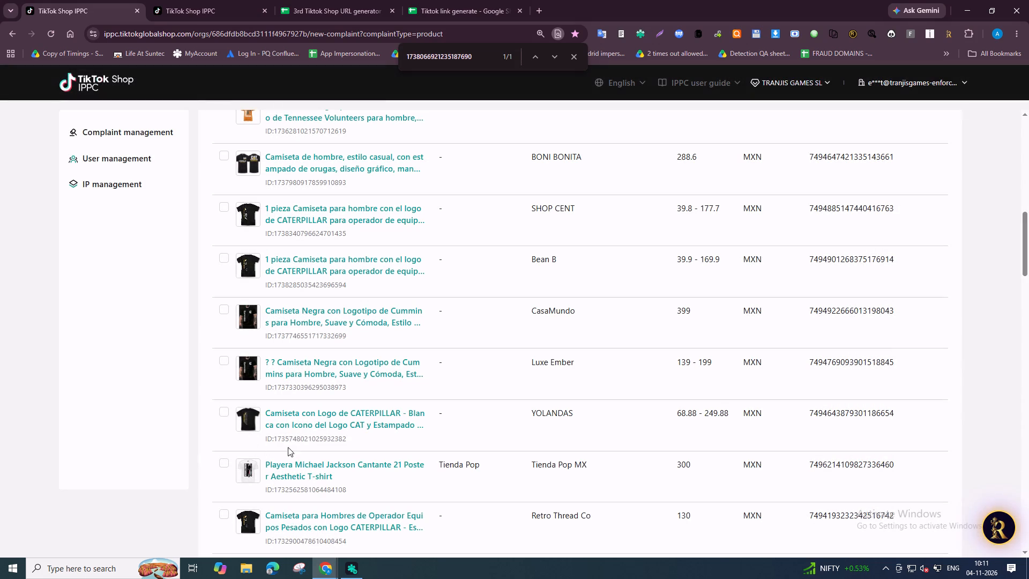
{"action": "double_click", "coordinate": [296, 440]}
{"action": "key", "text": "ctrl+c"}
{"action": "key", "text": "alt+Tab"}
{"action": "left_click", "coordinate": [324, 239]}
{"action": "key", "text": "ctrl+v"}
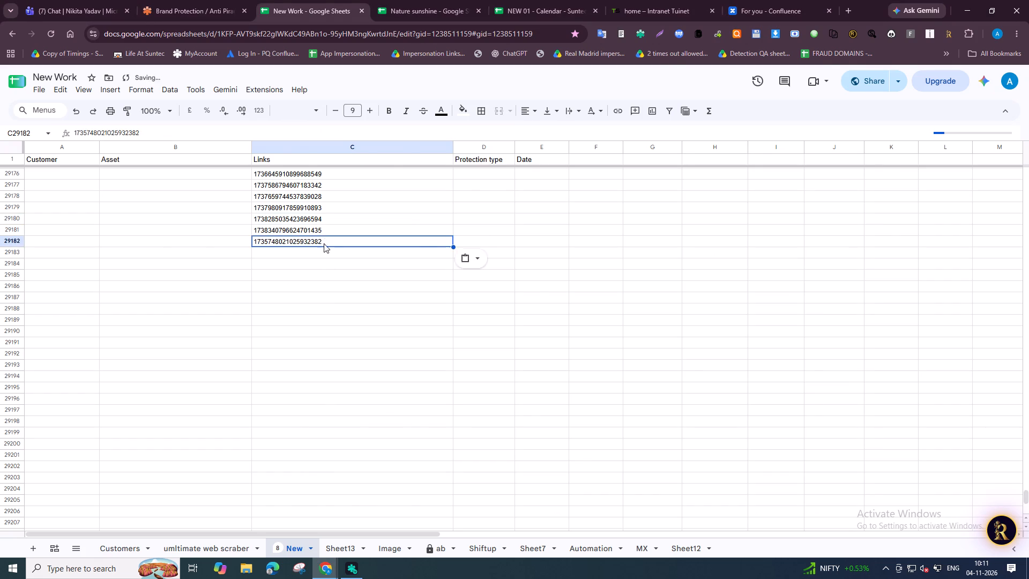
{"action": "key", "text": "alt+Tab"}
{"action": "scroll", "coordinate": [325, 402], "scroll_direction": "down", "scroll_amount": 3}
{"action": "left_click", "coordinate": [250, 319]}
{"action": "left_click", "coordinate": [250, 319]}
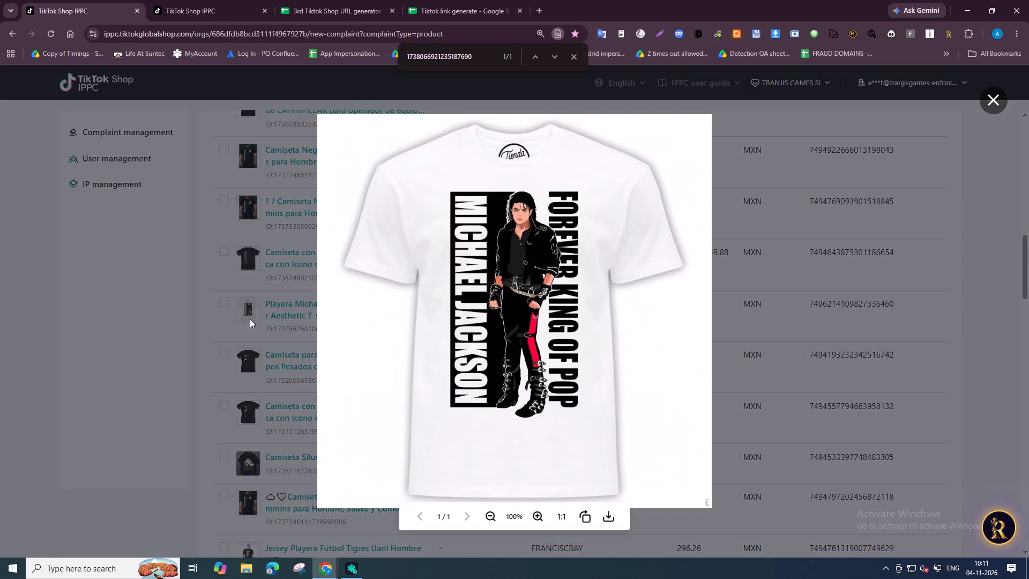
{"action": "left_click", "coordinate": [251, 372]}
{"action": "left_click", "coordinate": [251, 372]}
{"action": "double_click", "coordinate": [294, 383]}
{"action": "key", "text": "ctrl+c"}
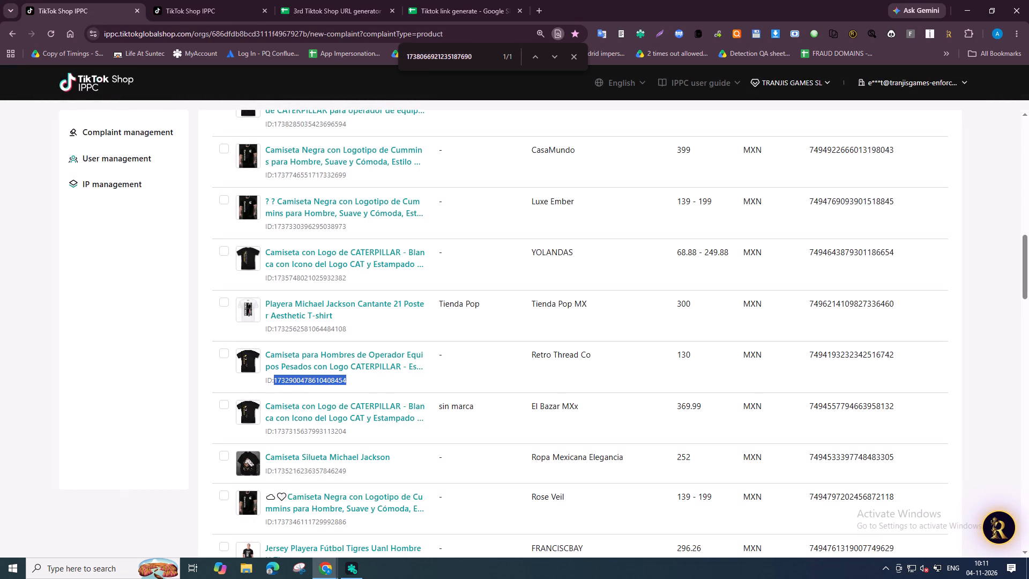
{"action": "key", "text": "Tab"}
{"action": "key", "text": "alt+Tab"}
{"action": "left_click", "coordinate": [319, 257]}
{"action": "key", "text": "ctrl+v"}
{"action": "key", "text": "alt+Tab"}
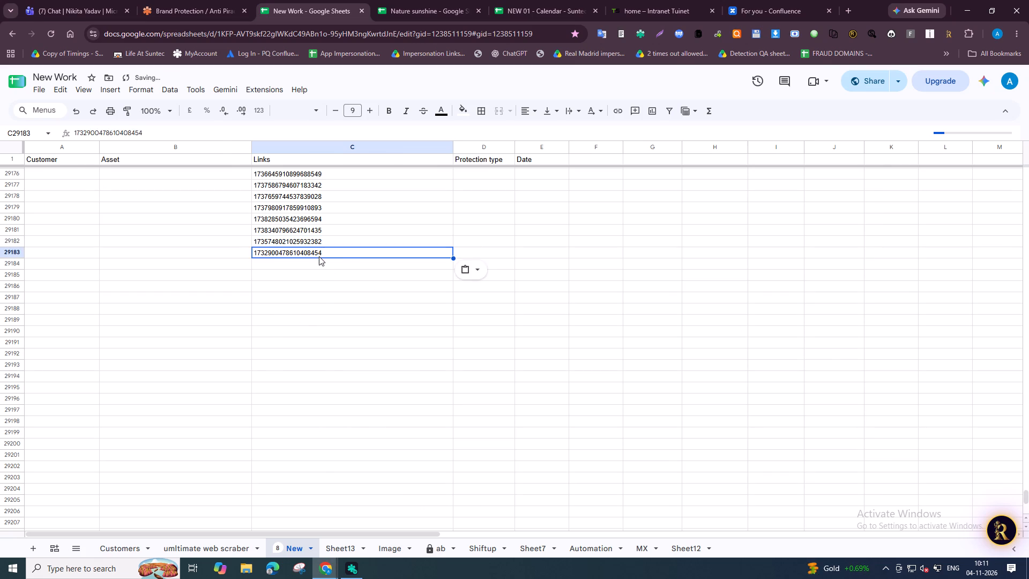
{"action": "scroll", "coordinate": [326, 394], "scroll_direction": "down", "scroll_amount": 3}
{"action": "left_click", "coordinate": [251, 259]}
{"action": "left_click", "coordinate": [251, 259]}
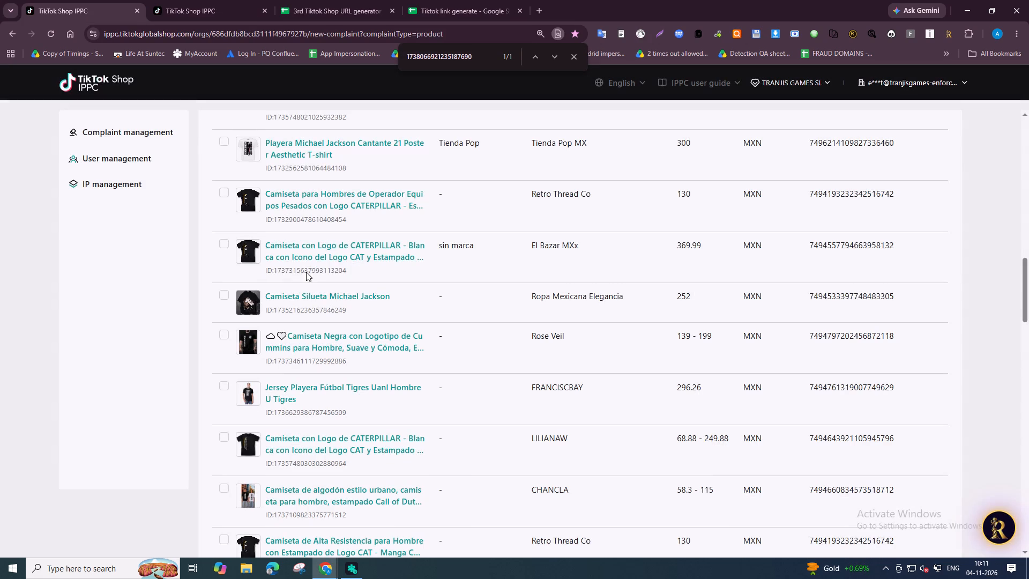
{"action": "double_click", "coordinate": [307, 272]}
{"action": "key", "text": "ctrl+c"}
{"action": "key", "text": "alt+Tab"}
{"action": "left_click", "coordinate": [309, 262]}
{"action": "key", "text": "ctrl+v"}
{"action": "key", "text": "alt+Tab"}
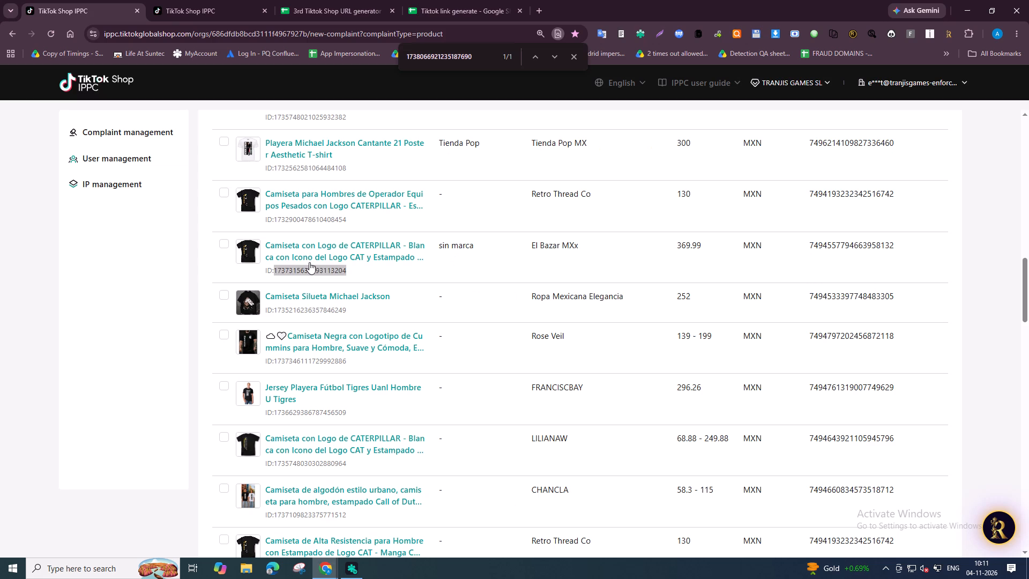
{"action": "left_click", "coordinate": [248, 347]}
{"action": "left_click", "coordinate": [248, 361]}
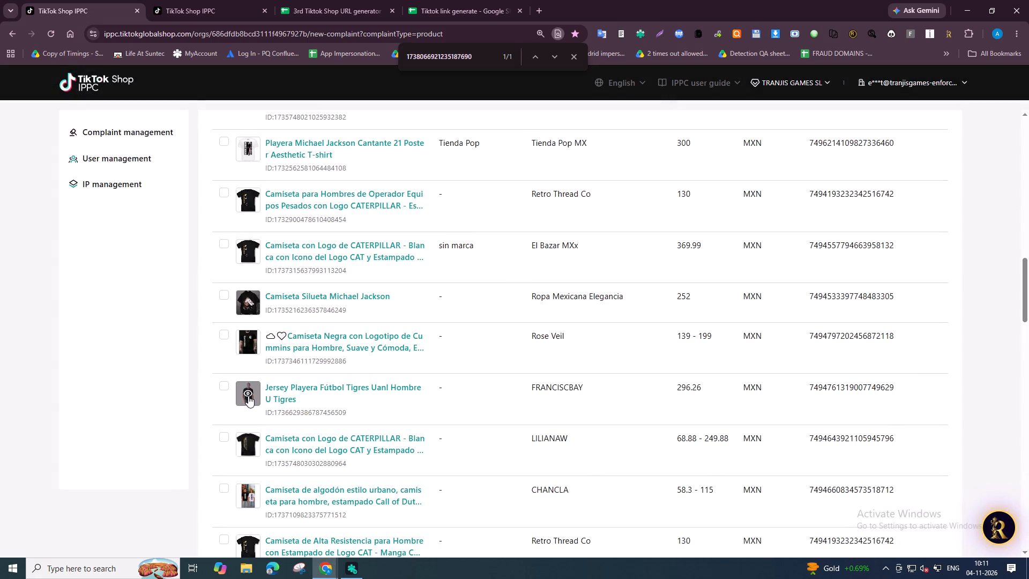
{"action": "left_click", "coordinate": [248, 396]}
{"action": "left_click", "coordinate": [245, 410]}
{"action": "double_click", "coordinate": [252, 451]}
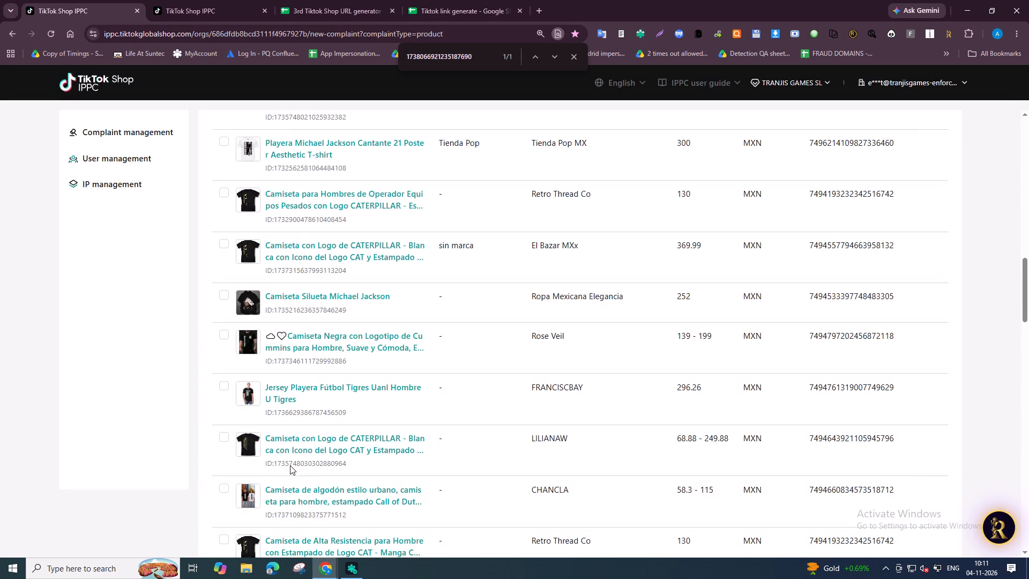
{"action": "double_click", "coordinate": [290, 465]}
{"action": "key", "text": "ctrl+c"}
{"action": "key", "text": "alt+Tab"}
{"action": "left_click", "coordinate": [322, 276]}
{"action": "key", "text": "ctrl+v"}
{"action": "key", "text": "alt+Tab"}
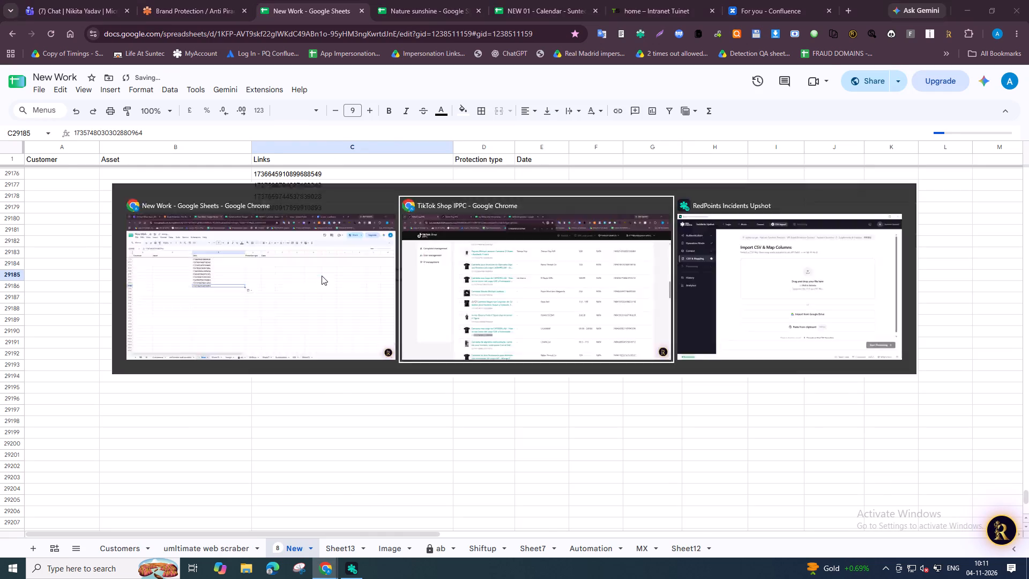
{"action": "scroll", "coordinate": [322, 334], "scroll_direction": "down", "scroll_amount": 5}
{"action": "left_click", "coordinate": [255, 281]}
{"action": "left_click", "coordinate": [255, 284]}
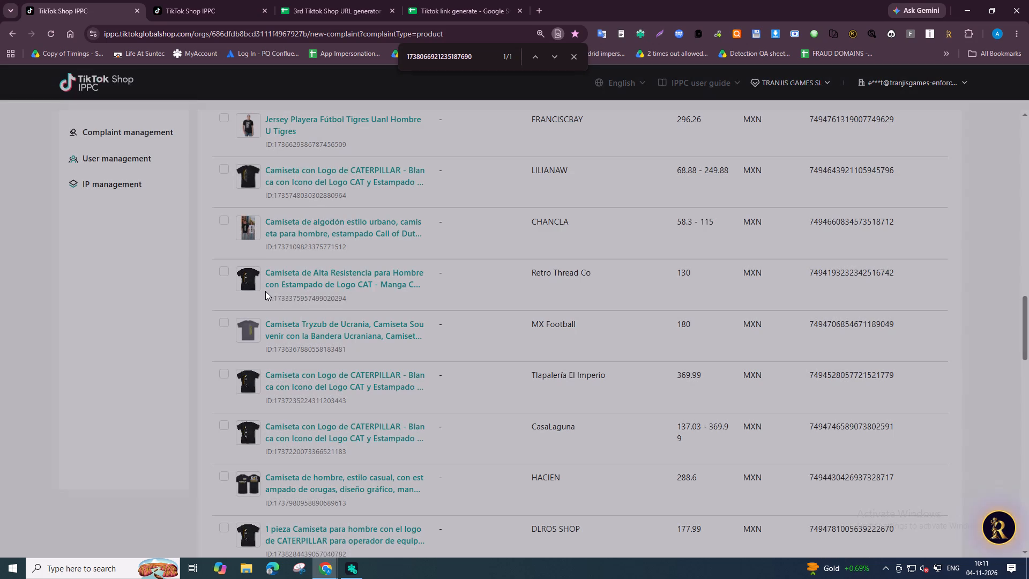
{"action": "double_click", "coordinate": [290, 297]}
{"action": "key", "text": "ctrl+c"}
{"action": "key", "text": "alt+Tab"}
{"action": "left_click", "coordinate": [297, 289]}
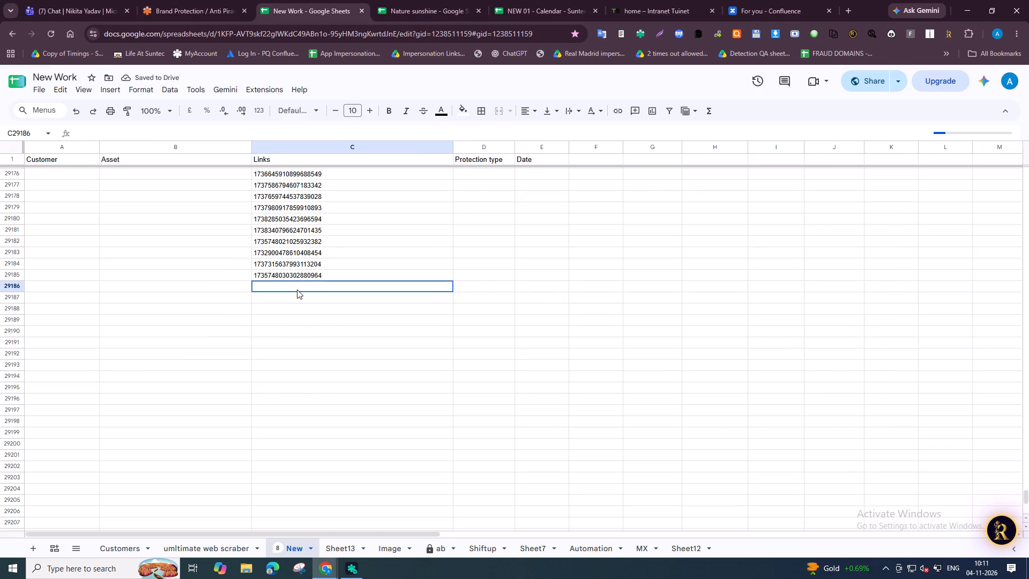
{"action": "key", "text": "ctrl+v"}
Check the product photos of CHANCLA's Call of Duty shirt and MX Football's Ukraine Tryzub shirt.
{"action": "key", "text": "alt+Tab"}
{"action": "left_click", "coordinate": [248, 241]}
{"action": "left_click", "coordinate": [248, 232]}
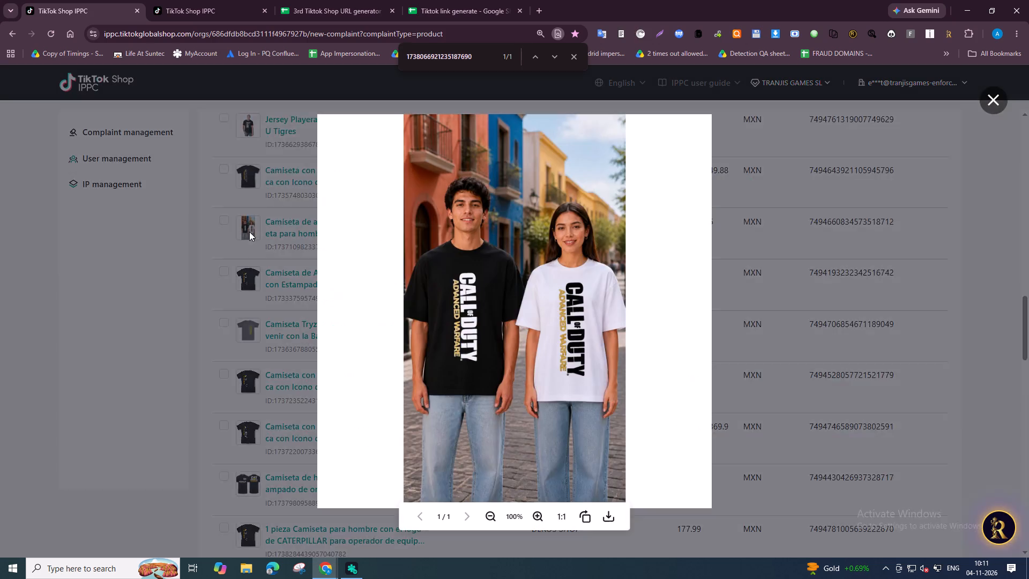
{"action": "left_click", "coordinate": [249, 232]}
{"action": "left_click", "coordinate": [248, 229]}
{"action": "left_click", "coordinate": [248, 229]}
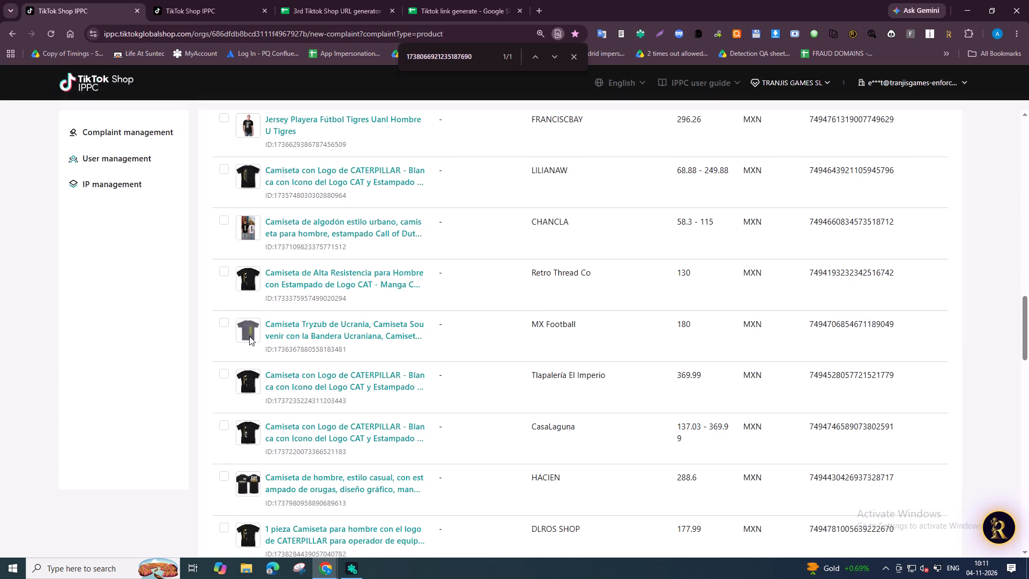
{"action": "left_click", "coordinate": [248, 333]}
{"action": "left_click", "coordinate": [248, 333]}
{"action": "left_click", "coordinate": [245, 382]}
{"action": "left_click", "coordinate": [245, 387]}
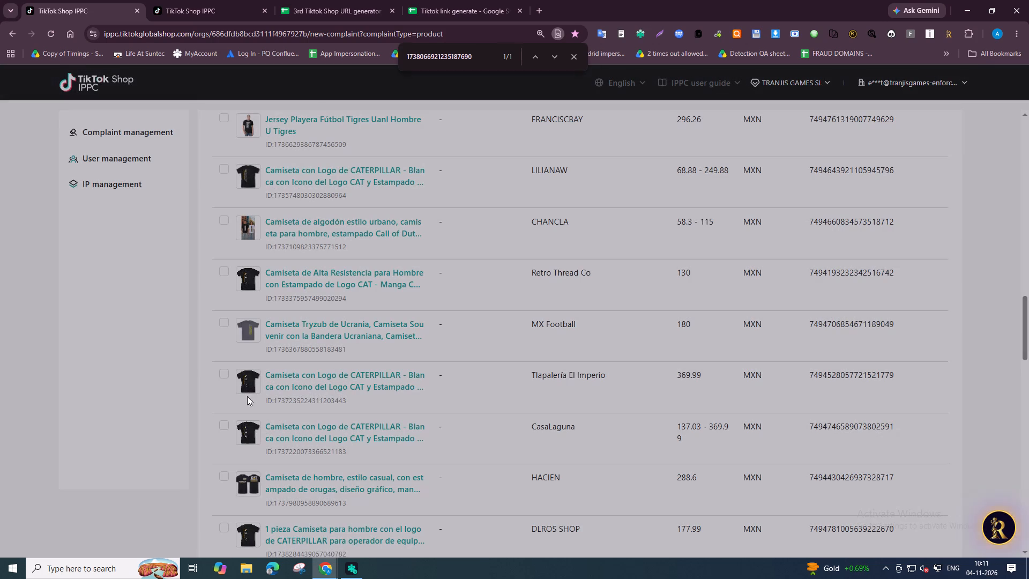
{"action": "double_click", "coordinate": [294, 408]}
{"action": "key", "text": "ctrl+c"}
{"action": "key", "text": "alt+Tab"}
{"action": "left_click", "coordinate": [304, 300]}
{"action": "key", "text": "ctrl+v"}
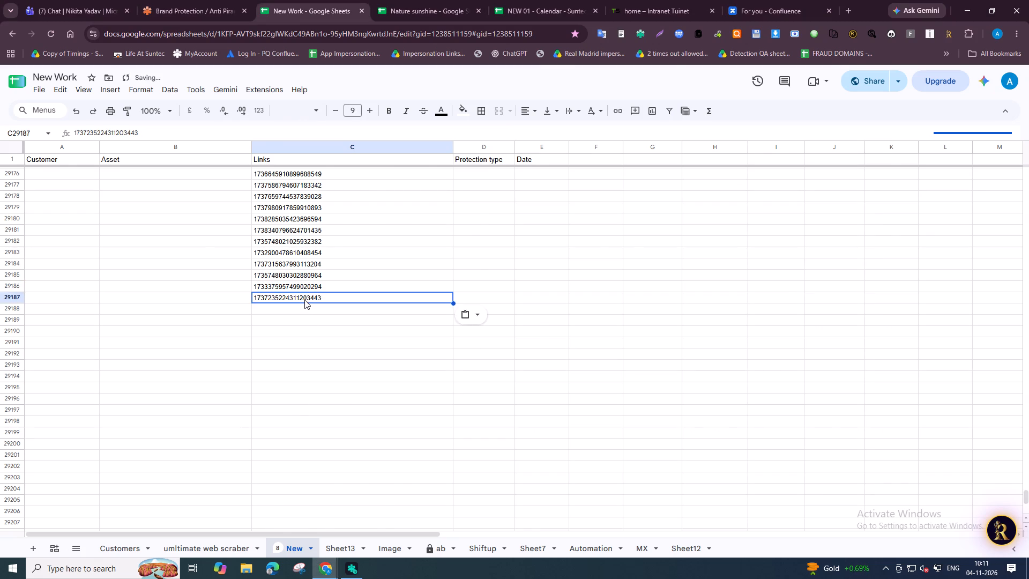
{"action": "key", "text": "alt+Tab"}
{"action": "left_click", "coordinate": [243, 437]}
{"action": "left_click", "coordinate": [240, 437]}
{"action": "double_click", "coordinate": [288, 449]}
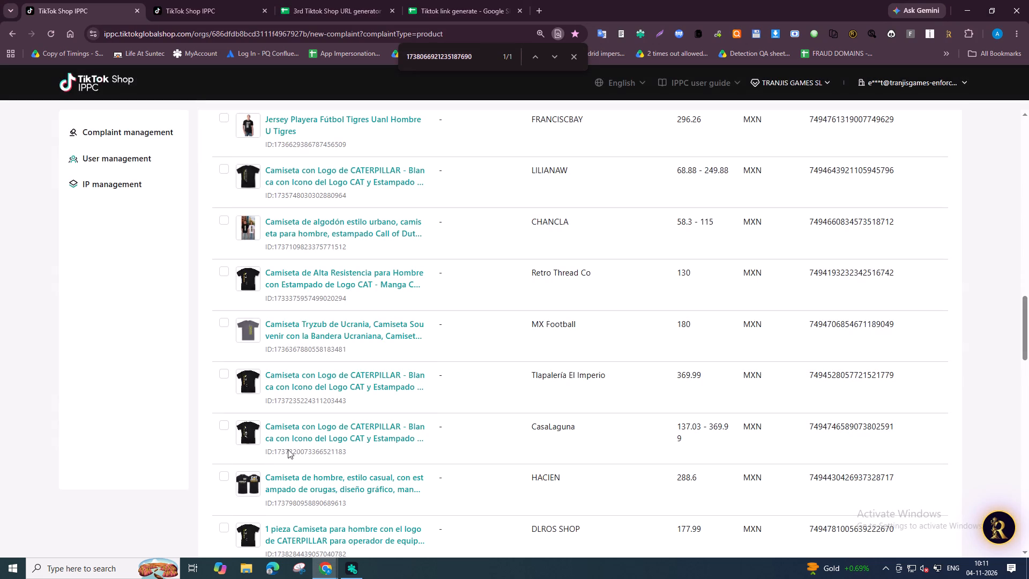
{"action": "key", "text": "ctrl+c"}
{"action": "key", "text": "alt+Tab"}
{"action": "left_click", "coordinate": [306, 311]}
{"action": "key", "text": "ctrl+v"}
{"action": "key", "text": "Tab"}
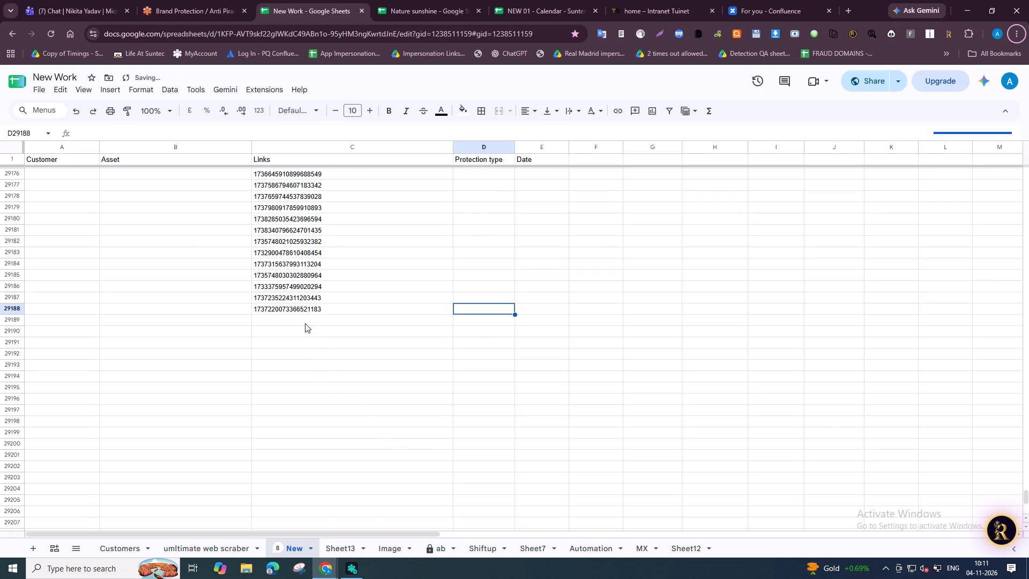
{"action": "key", "text": "alt+Tab"}
{"action": "scroll", "coordinate": [312, 381], "scroll_direction": "down", "scroll_amount": 4}
{"action": "double_click", "coordinate": [286, 293]}
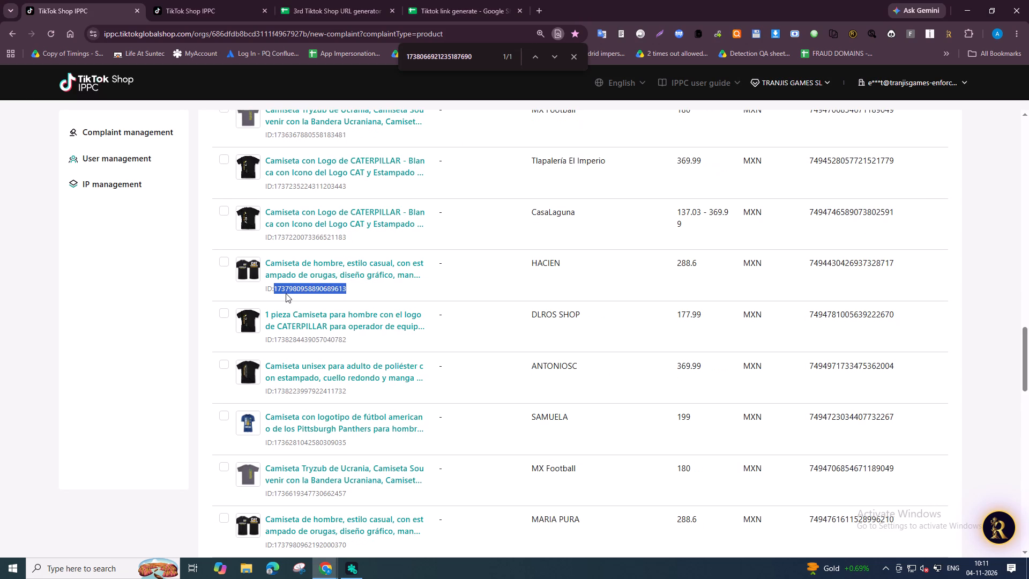
{"action": "key", "text": "ctrl+c"}
{"action": "key", "text": "alt+Tab"}
{"action": "left_click", "coordinate": [294, 328]}
{"action": "key", "text": "ctrl+v"}
Check the photo of DLROS SHOP's Caterpillar shirt and copy its product ID for the New Work sheet.
{"action": "key", "text": "alt+Tab"}
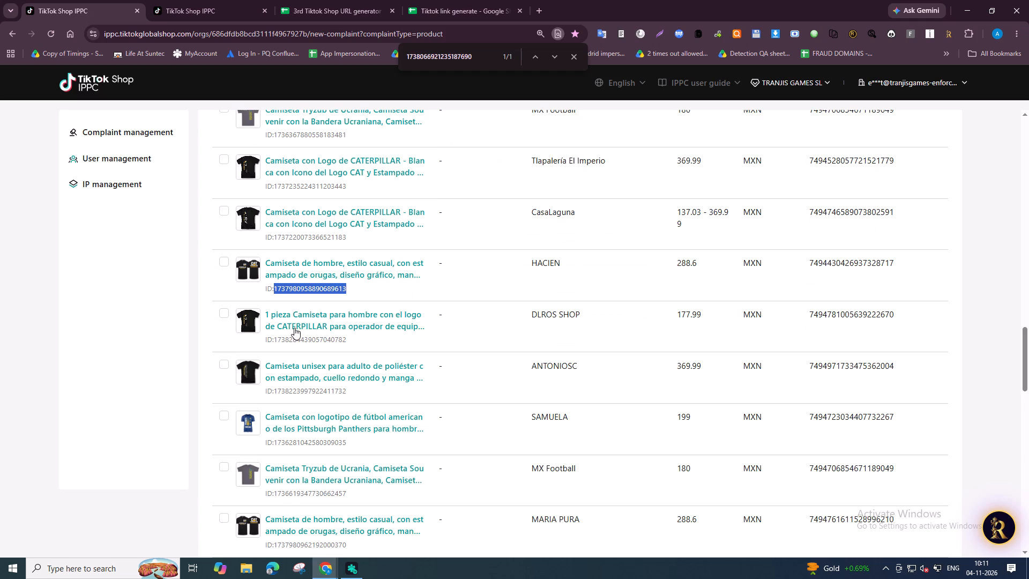
{"action": "left_click", "coordinate": [250, 326]}
{"action": "left_click", "coordinate": [253, 333]}
{"action": "double_click", "coordinate": [290, 334]}
{"action": "key", "text": "ctrl+c"}
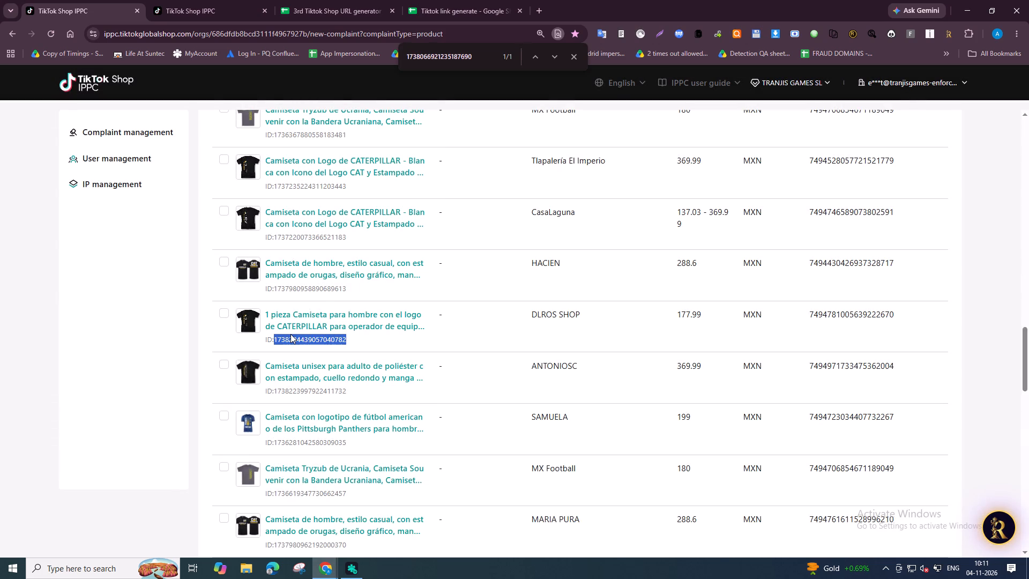
{"action": "key", "text": "alt+Tab"}
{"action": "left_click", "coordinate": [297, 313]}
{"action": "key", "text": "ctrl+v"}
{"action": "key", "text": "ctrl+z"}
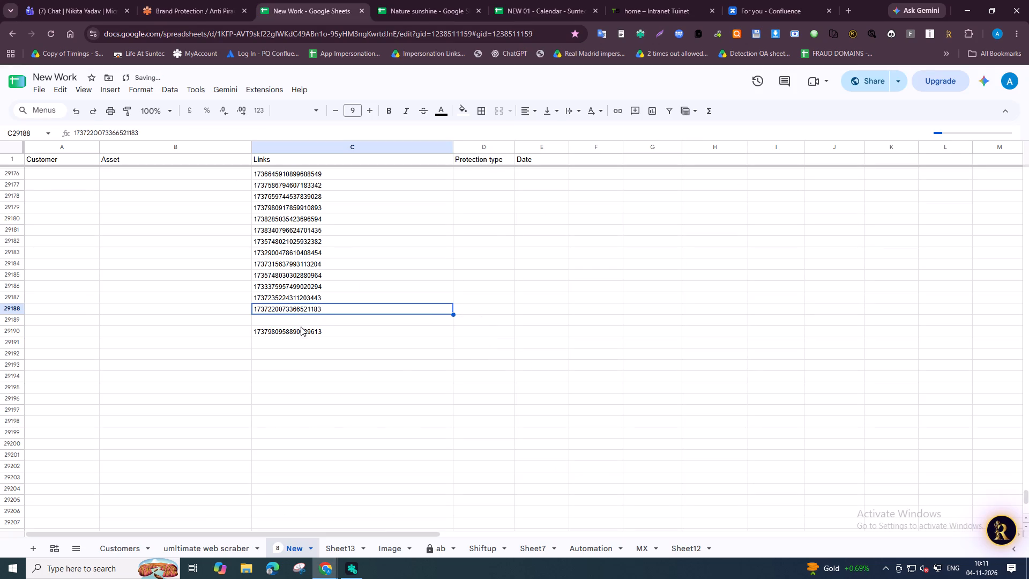
{"action": "left_click", "coordinate": [302, 324]}
{"action": "key", "text": "ctrl+v"}
{"action": "left_click", "coordinate": [305, 368]}
{"action": "key", "text": "alt+Tab"}
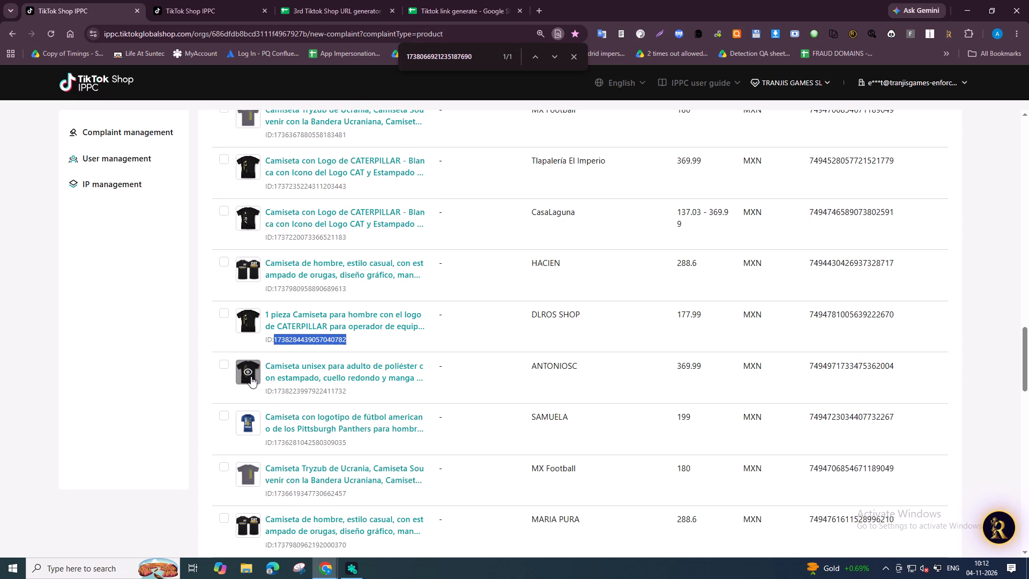
{"action": "left_click", "coordinate": [251, 376]}
{"action": "left_click", "coordinate": [248, 382]}
{"action": "double_click", "coordinate": [287, 388]}
{"action": "key", "text": "ctrl+c"}
{"action": "key", "text": "alt+Tab"}
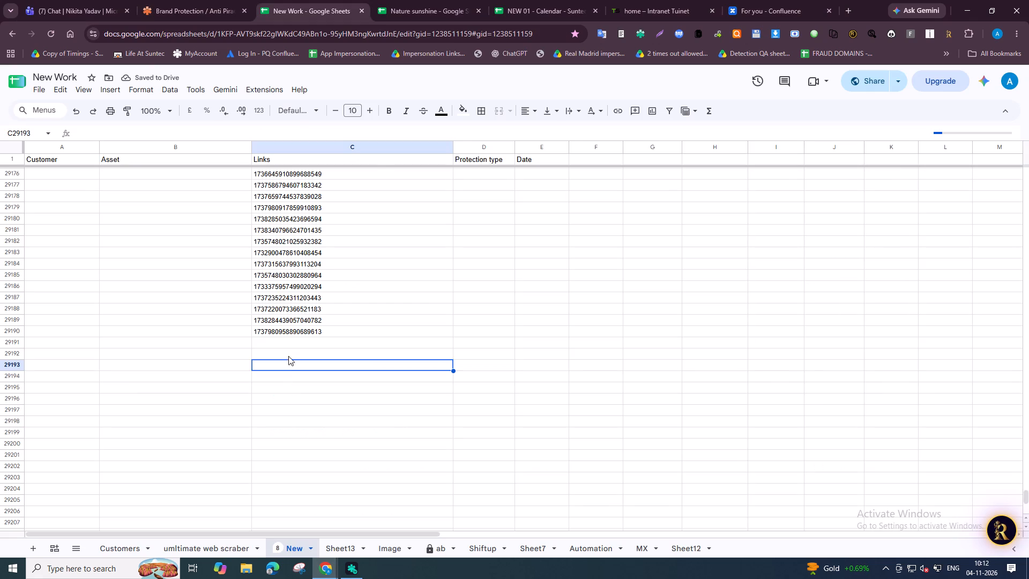
{"action": "left_click", "coordinate": [287, 346]}
{"action": "key", "text": "ctrl+v"}
{"action": "key", "text": "alt+Tab"}
{"action": "left_click", "coordinate": [257, 424]}
{"action": "left_click", "coordinate": [254, 436]}
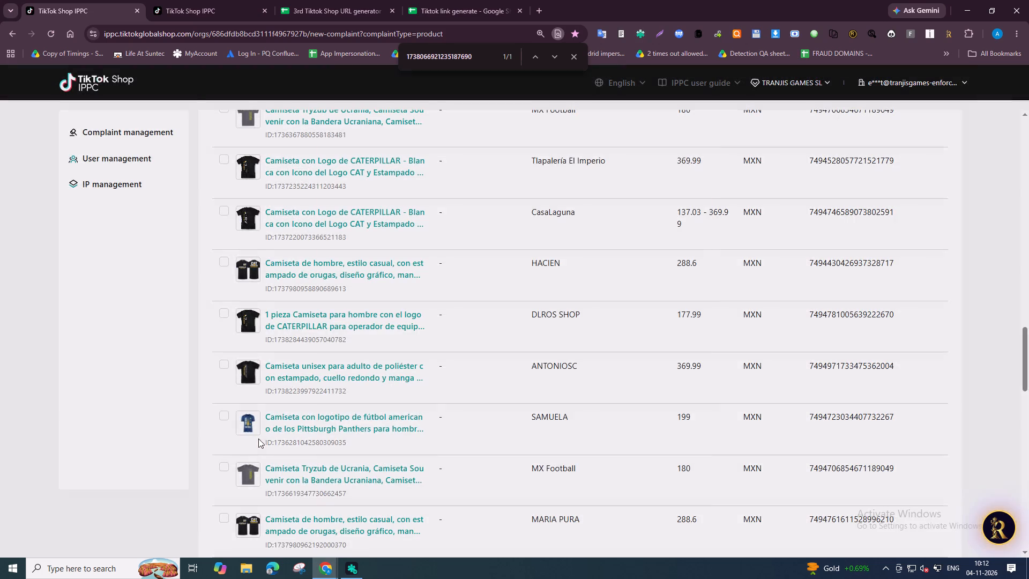
{"action": "left_click", "coordinate": [254, 471]}
{"action": "left_click", "coordinate": [251, 478]}
{"action": "double_click", "coordinate": [253, 524]}
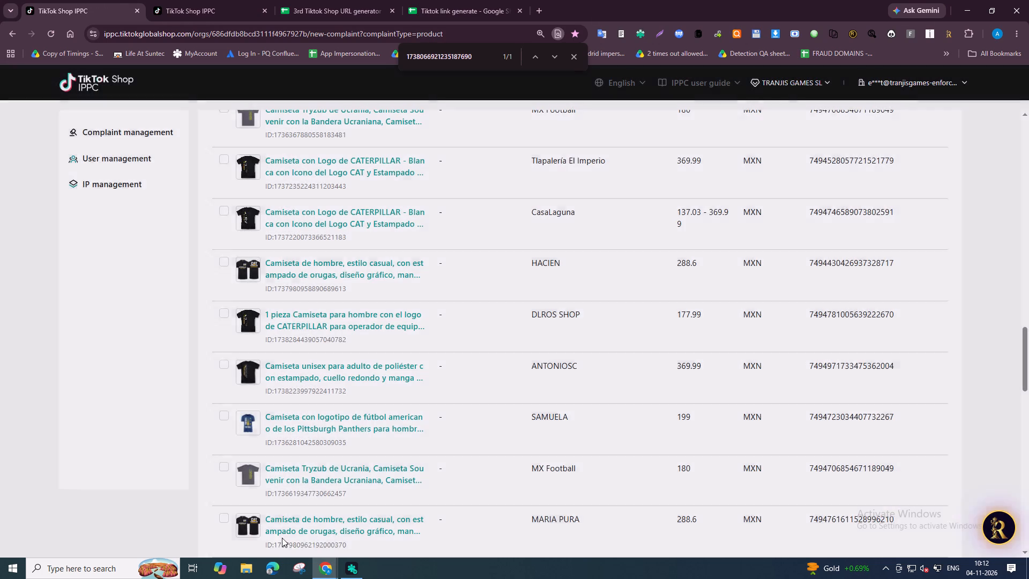
{"action": "double_click", "coordinate": [323, 545]}
{"action": "key", "text": "ctrl+c"}
{"action": "key", "text": "alt+Tab"}
{"action": "left_click", "coordinate": [327, 346]}
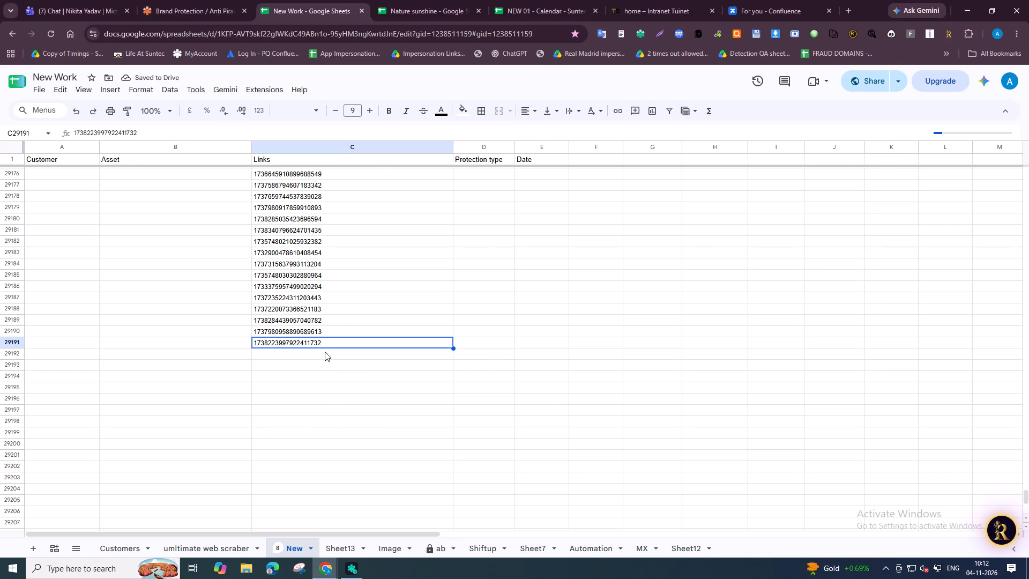
{"action": "left_click", "coordinate": [325, 352]}
{"action": "key", "text": "ctrl+v"}
{"action": "key", "text": "alt+Tab"}
{"action": "scroll", "coordinate": [326, 362], "scroll_direction": "down", "scroll_amount": 6}
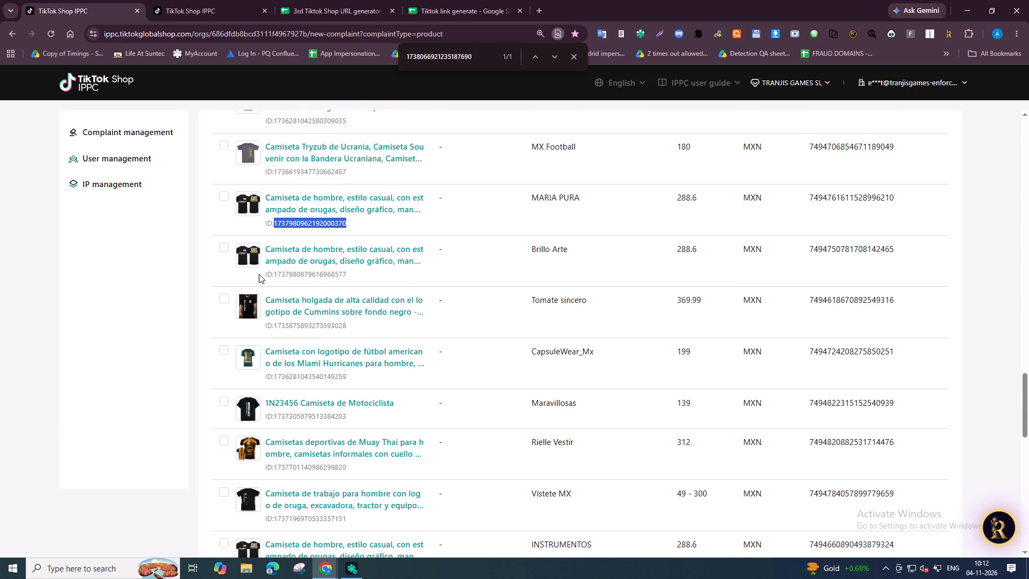
{"action": "left_click", "coordinate": [253, 261]}
{"action": "left_click", "coordinate": [255, 270]}
{"action": "double_click", "coordinate": [291, 271]}
{"action": "key", "text": "ctrl+c"}
{"action": "key", "text": "alt+Tab"}
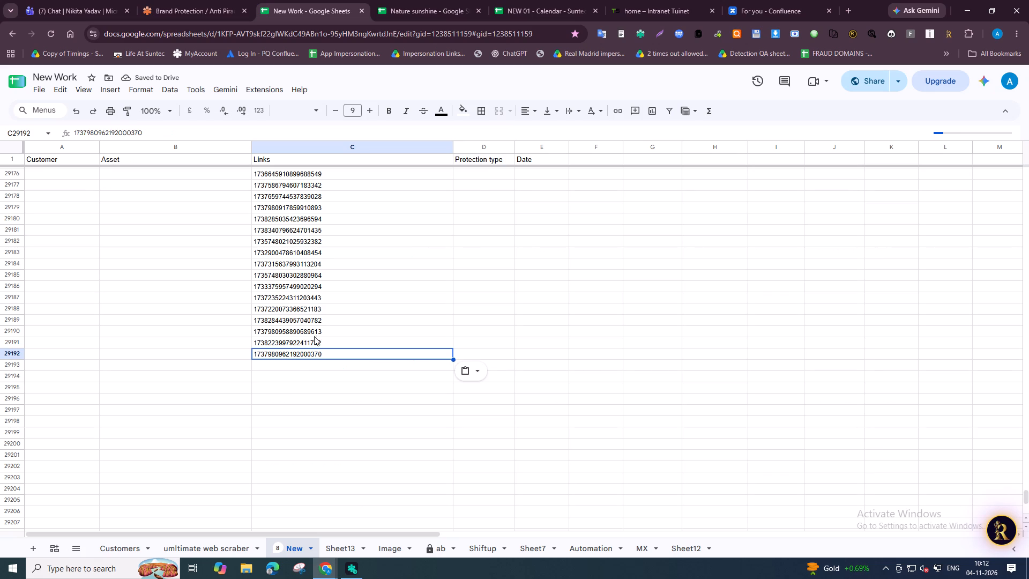
{"action": "left_click", "coordinate": [299, 368]}
{"action": "key", "text": "ctrl+v"}
Examine the photos of Tomate sincero's Cummins, CapsuleWear_Mx's Miami Hurricanes, Maravillosas' motorcyclist and Rielle Vestir's Muay Thai shirts for Caterpillar branding.
{"action": "key", "text": "alt+Tab"}
{"action": "left_click", "coordinate": [250, 313]}
{"action": "left_click", "coordinate": [244, 325]}
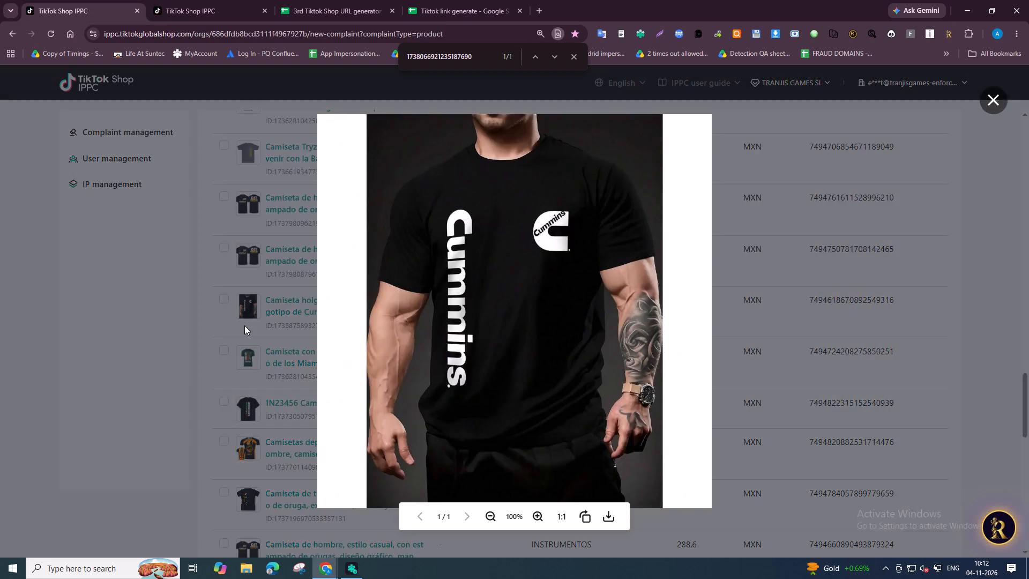
{"action": "left_click", "coordinate": [256, 370]}
{"action": "left_click", "coordinate": [253, 361]}
{"action": "left_click", "coordinate": [252, 375]}
{"action": "left_click", "coordinate": [250, 422]}
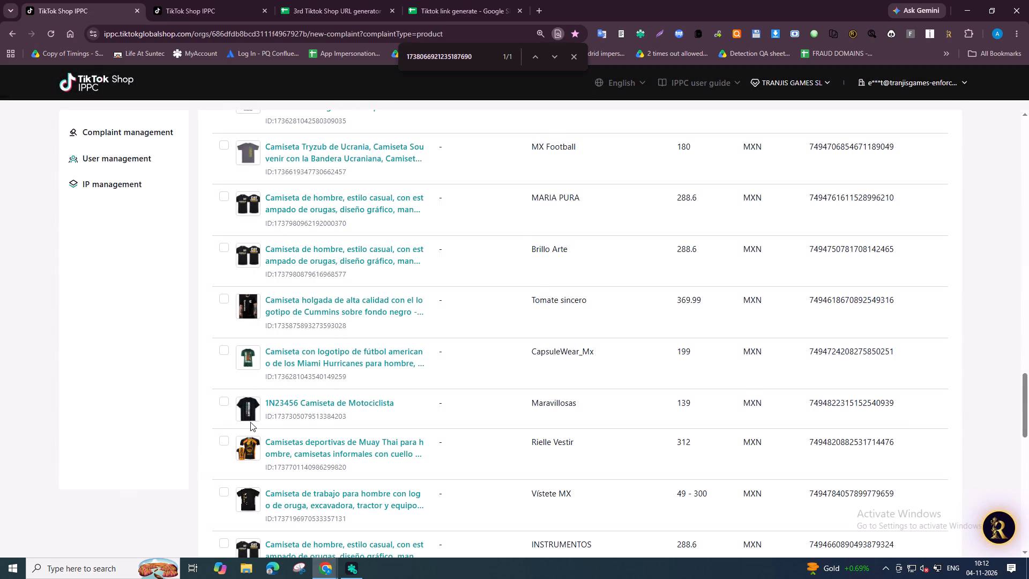
{"action": "left_click", "coordinate": [248, 414]}
{"action": "left_click", "coordinate": [248, 418]}
{"action": "left_click", "coordinate": [251, 451]}
{"action": "left_click", "coordinate": [250, 464]}
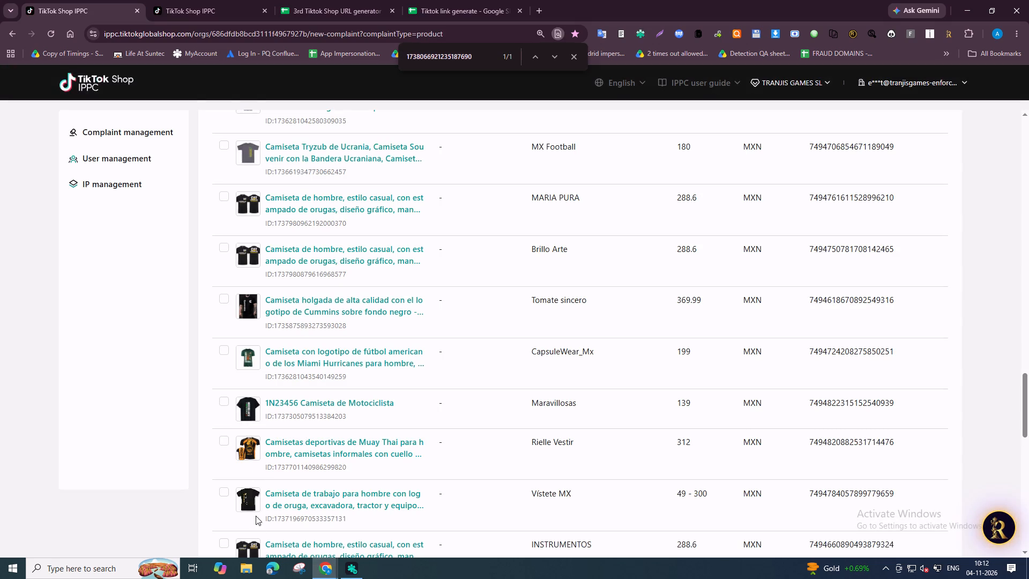
{"action": "left_click", "coordinate": [255, 502]}
{"action": "left_click", "coordinate": [258, 507]}
{"action": "double_click", "coordinate": [301, 519]}
{"action": "key", "text": "ctrl+c"}
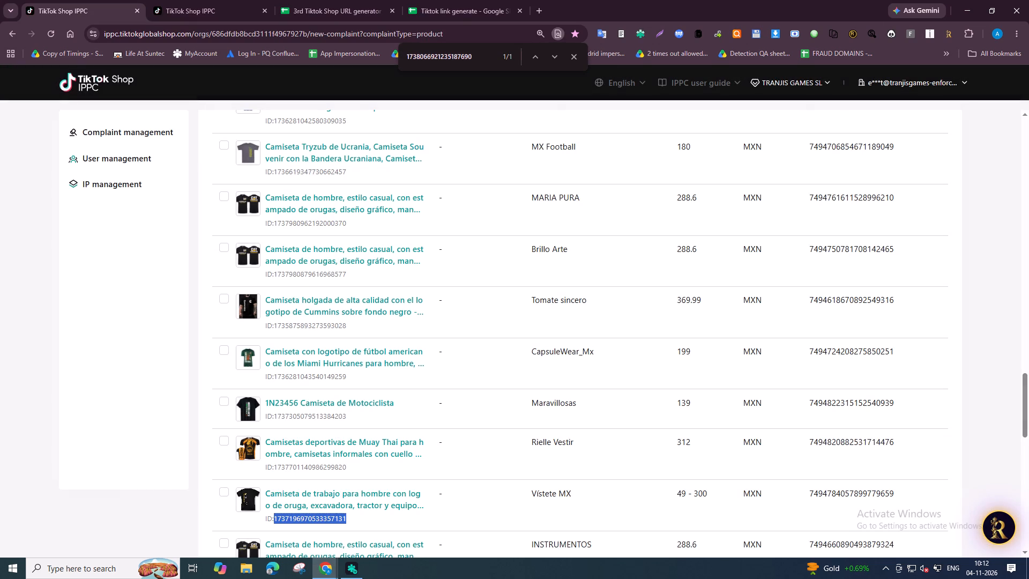
{"action": "key", "text": "alt+Tab"}
{"action": "left_click", "coordinate": [302, 377]}
{"action": "key", "text": "ctrl+v"}
{"action": "key", "text": "alt+Tab"}
{"action": "scroll", "coordinate": [303, 376], "scroll_direction": "down", "scroll_amount": 5}
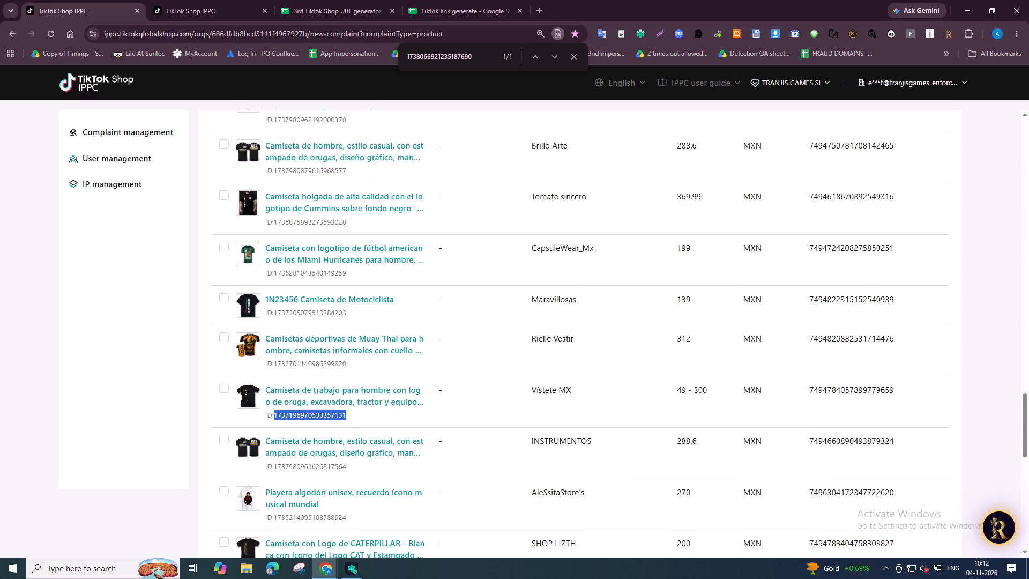
{"action": "left_click", "coordinate": [254, 281]}
{"action": "left_click", "coordinate": [254, 283]}
{"action": "double_click", "coordinate": [302, 305]}
{"action": "key", "text": "ctrl+c"}
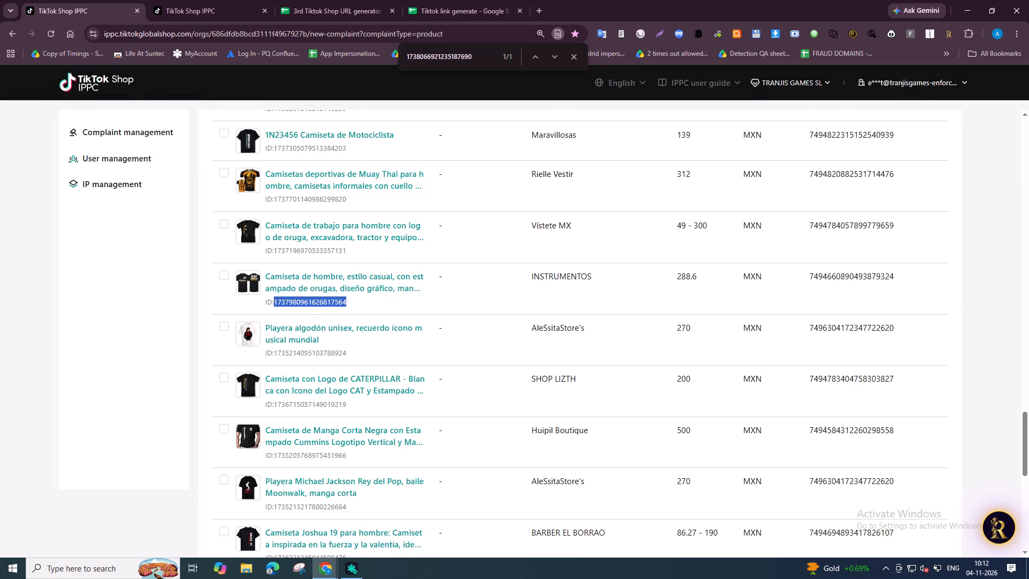
{"action": "key", "text": "alt+Tab"}
{"action": "left_click", "coordinate": [307, 386]}
{"action": "key", "text": "ctrl+v"}
{"action": "key", "text": "alt+Tab"}
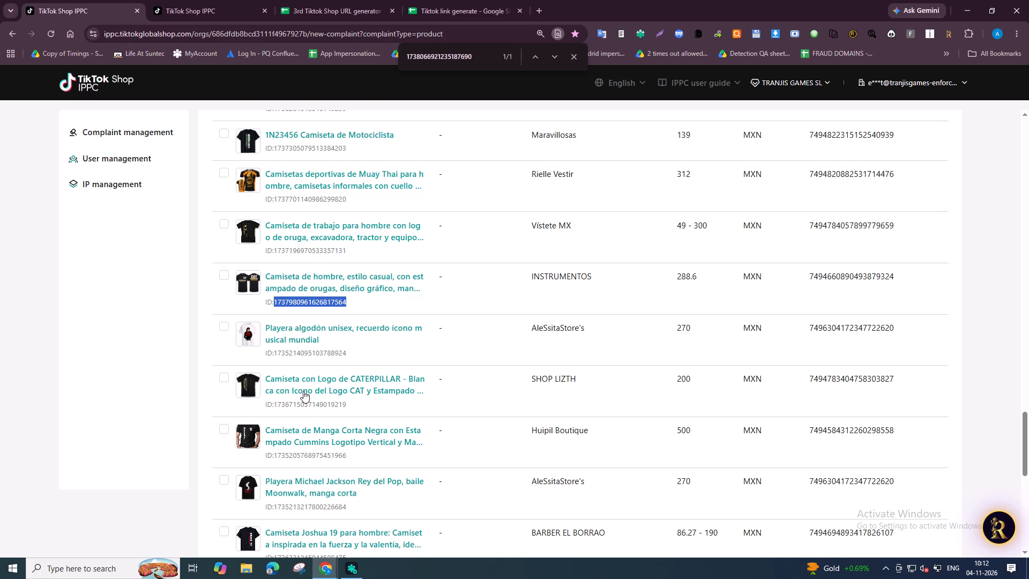
{"action": "left_click", "coordinate": [256, 335]}
{"action": "left_click", "coordinate": [256, 356]}
{"action": "left_click", "coordinate": [255, 395]}
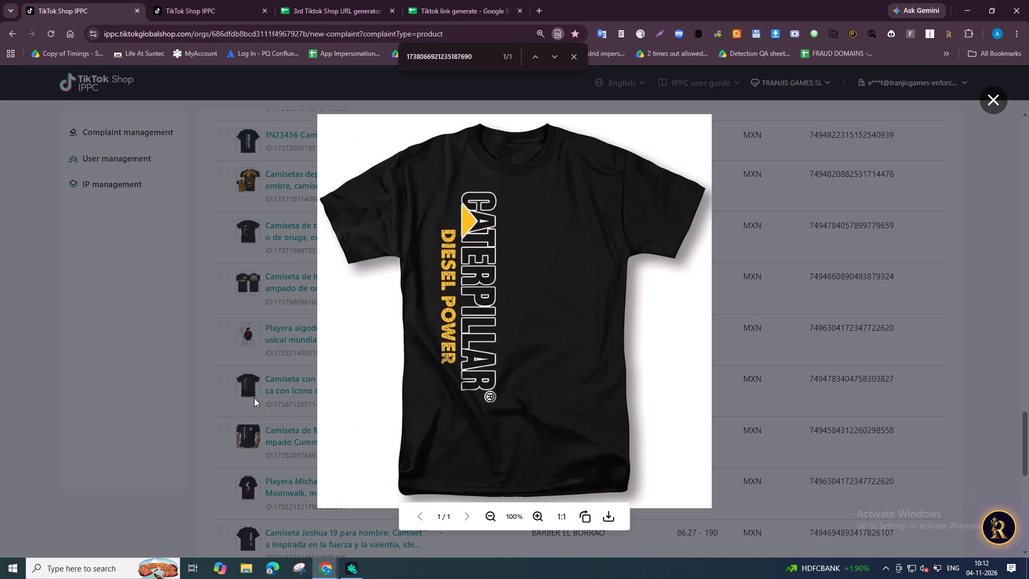
{"action": "left_click", "coordinate": [263, 401]}
{"action": "double_click", "coordinate": [291, 406]}
{"action": "key", "text": "ctrl+c"}
{"action": "key", "text": "alt+Tab"}
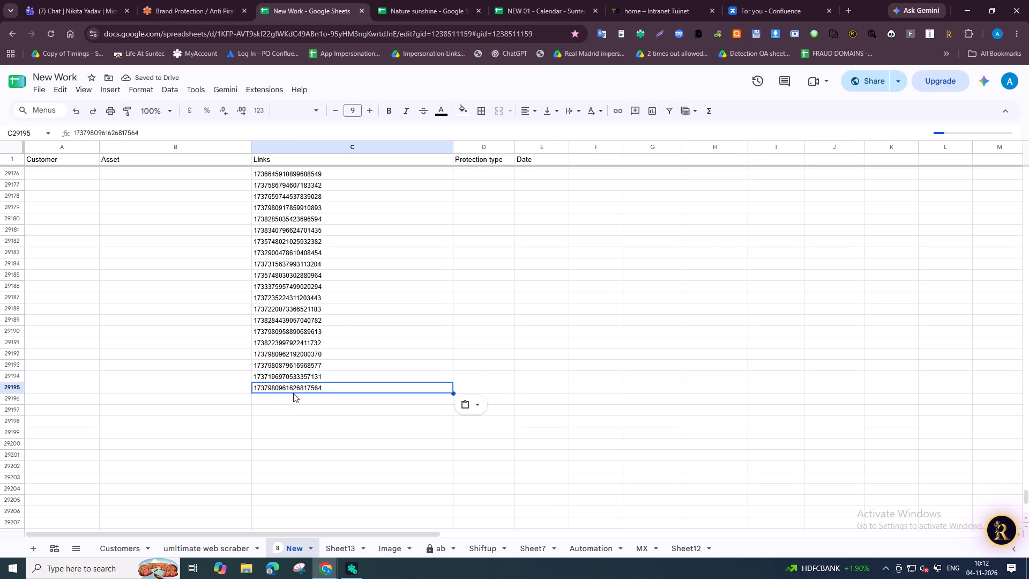
{"action": "left_click", "coordinate": [292, 398]}
{"action": "key", "text": "ctrl+v"}
Examine the photos of the Huipil Boutique Cummins, Michael Jackson, Joshua 19, Rielle Vestir Muay Thai and yuyuy shoyt shirts for Caterpillar branding.
{"action": "key", "text": "alt+Tab"}
{"action": "double_click", "coordinate": [257, 430]}
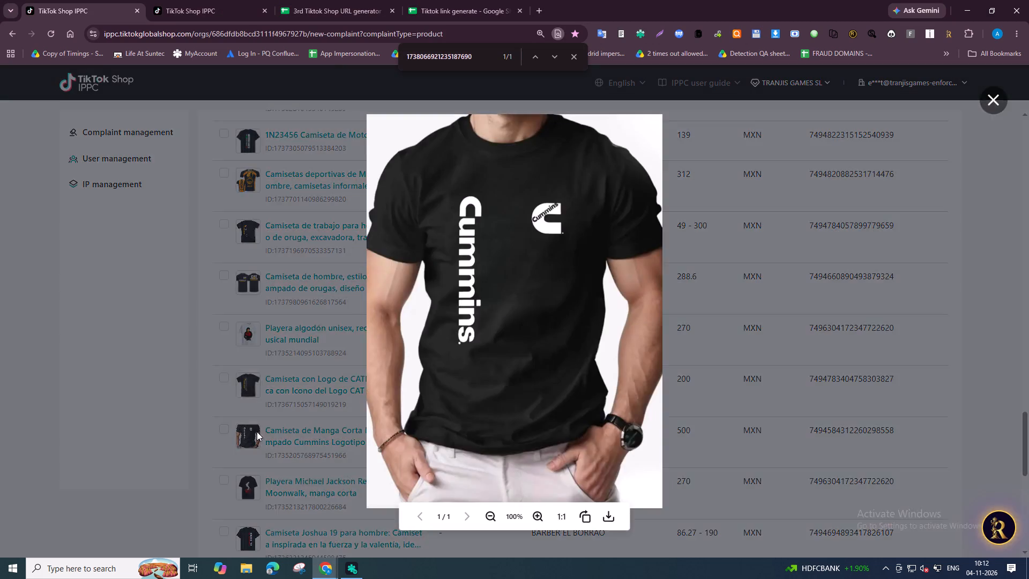
{"action": "left_click", "coordinate": [259, 482]}
{"action": "left_click", "coordinate": [260, 486]}
{"action": "left_click", "coordinate": [259, 525]}
{"action": "double_click", "coordinate": [257, 530]}
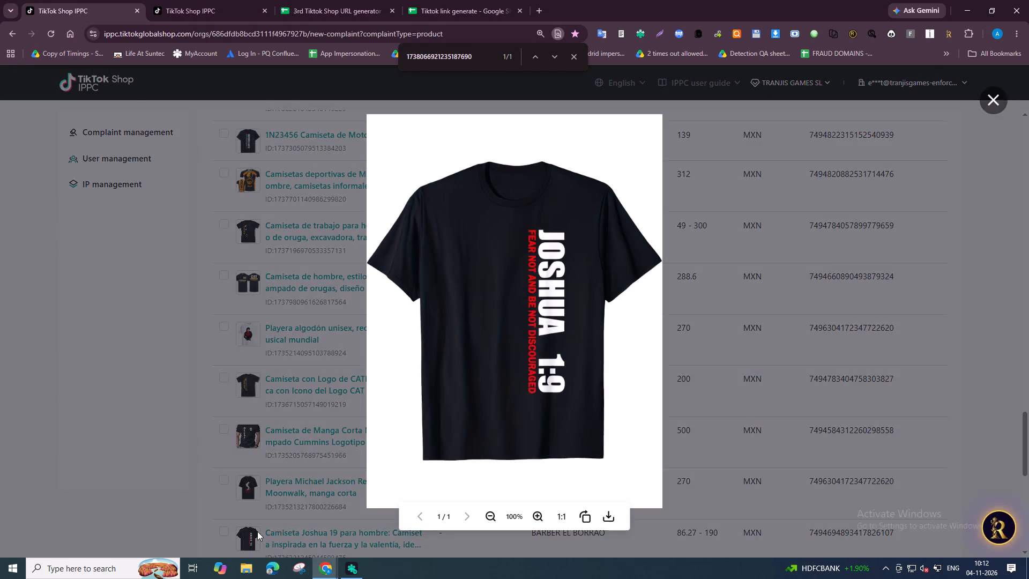
{"action": "double_click", "coordinate": [292, 513]}
{"action": "scroll", "coordinate": [367, 371], "scroll_direction": "down", "scroll_amount": 5}
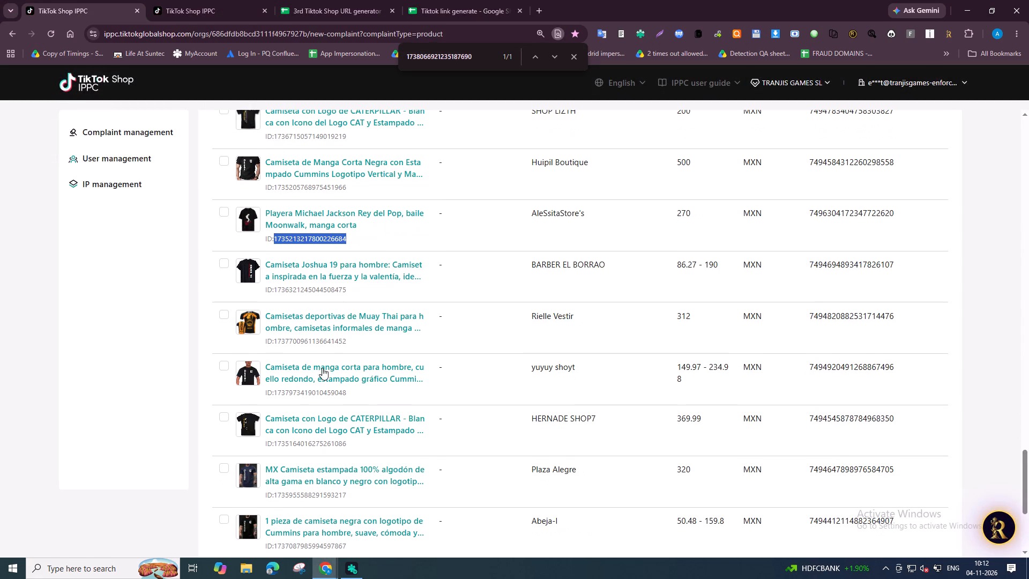
{"action": "left_click", "coordinate": [256, 327]}
{"action": "left_click", "coordinate": [253, 337]}
{"action": "left_click", "coordinate": [251, 375]}
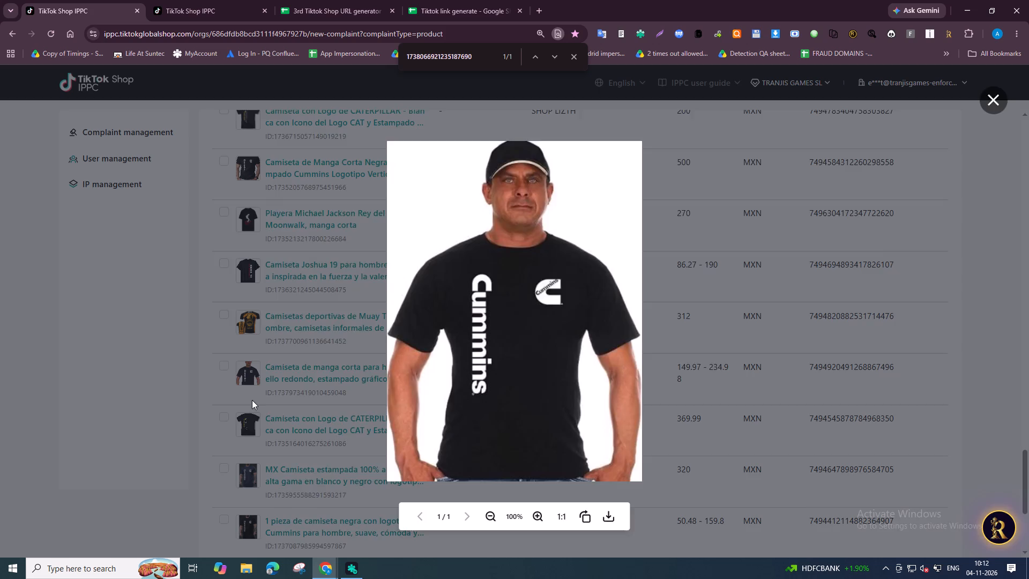
{"action": "left_click", "coordinate": [252, 400]}
{"action": "left_click", "coordinate": [250, 421]}
{"action": "left_click", "coordinate": [251, 422]}
{"action": "double_click", "coordinate": [291, 451]}
{"action": "key", "text": "ctrl+c"}
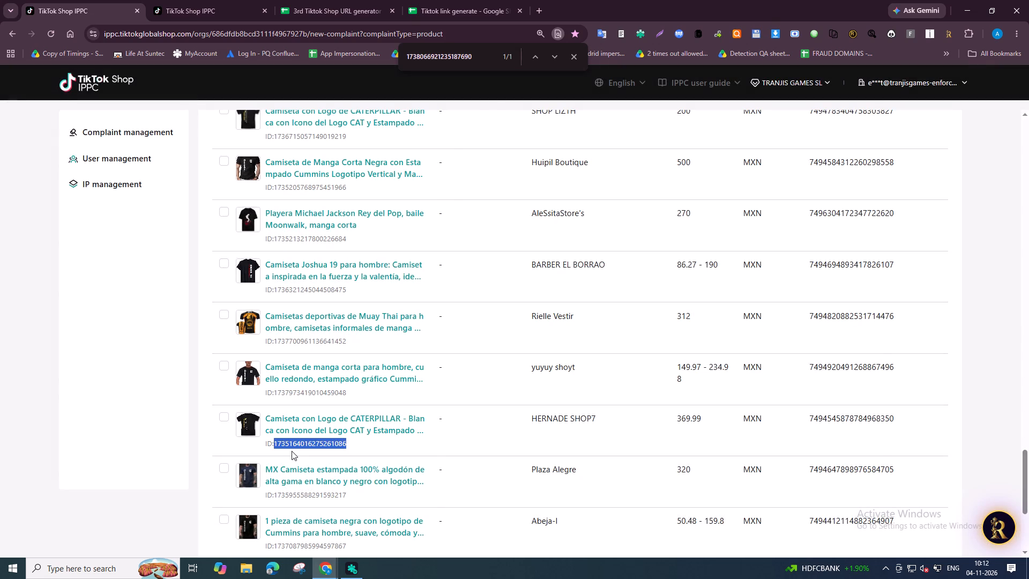
{"action": "key", "text": "alt+Tab"}
{"action": "left_click", "coordinate": [329, 410]}
{"action": "key", "text": "v"}
{"action": "left_click", "coordinate": [318, 434]}
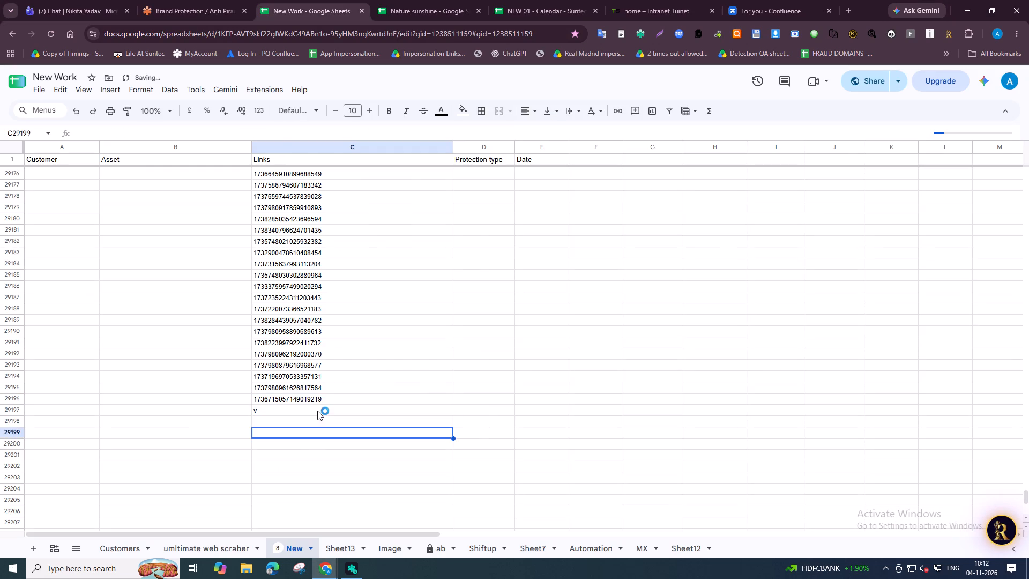
{"action": "left_click", "coordinate": [317, 411]}
{"action": "key", "text": "ctrl+v"}
{"action": "left_click", "coordinate": [316, 437]}
{"action": "key", "text": "alt+Tab"}
{"action": "scroll", "coordinate": [319, 387], "scroll_direction": "down", "scroll_amount": 4}
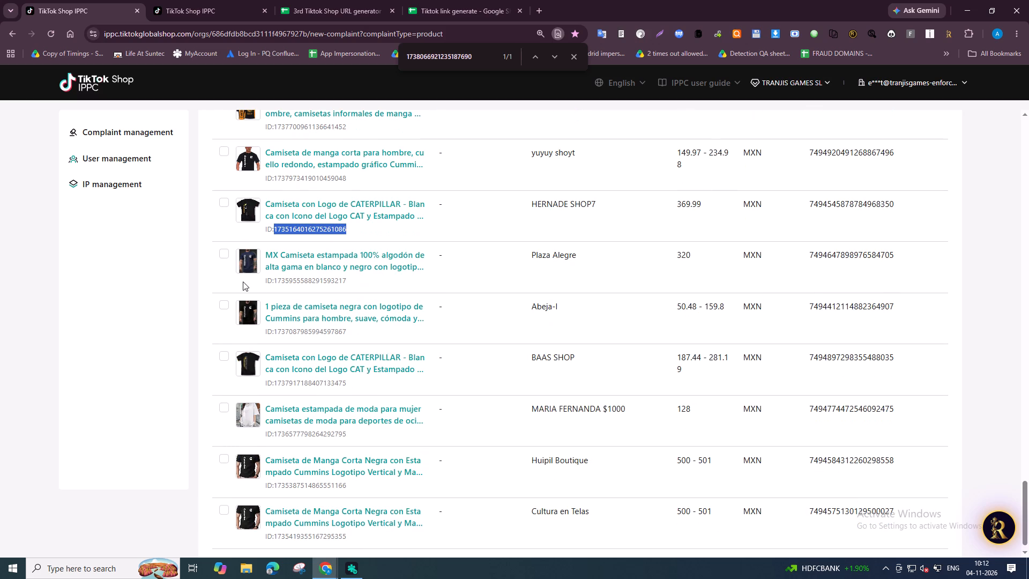
{"action": "left_click", "coordinate": [243, 272]}
{"action": "left_click", "coordinate": [243, 276]}
{"action": "left_click", "coordinate": [249, 318]}
{"action": "left_click", "coordinate": [244, 337]}
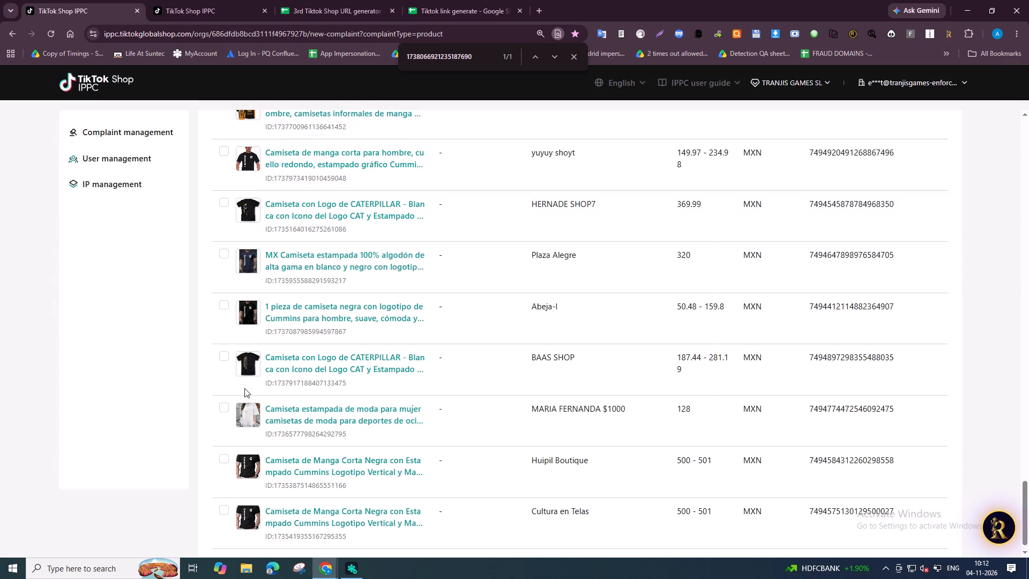
{"action": "left_click", "coordinate": [248, 374]}
{"action": "left_click", "coordinate": [245, 380]}
{"action": "double_click", "coordinate": [313, 390]}
{"action": "key", "text": "ctrl+c"}
{"action": "key", "text": "alt+Tab"}
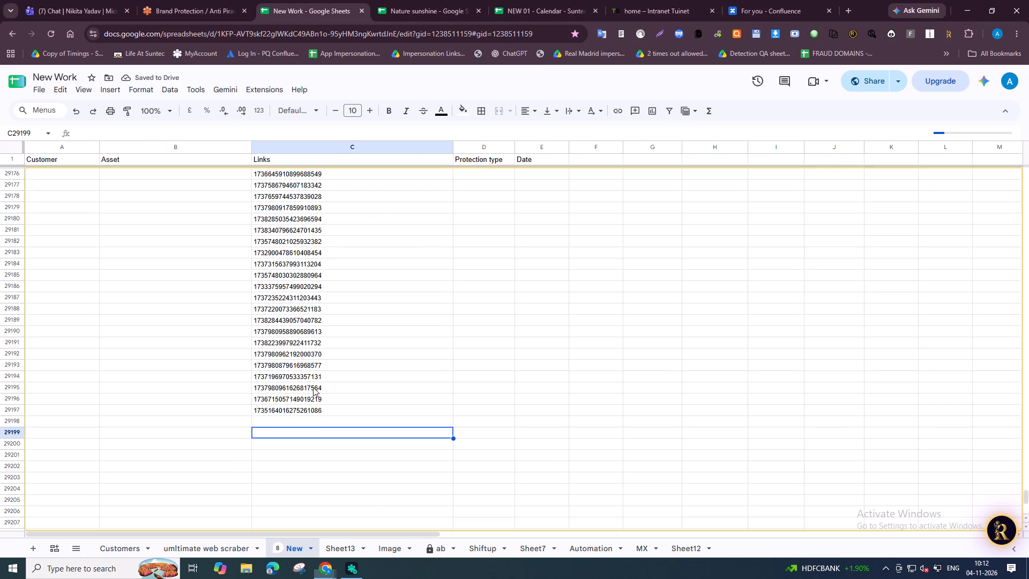
{"action": "left_click", "coordinate": [308, 417]}
{"action": "key", "text": "ctrl+v"}
{"action": "left_click", "coordinate": [306, 449]}
Examine the photos of the last three listings, from MARIA FERNANDA $1000, Huipil Boutique and Cultura en Telas, for Caterpillar branding.
{"action": "key", "text": "alt+Tab"}
{"action": "scroll", "coordinate": [332, 329], "scroll_direction": "down", "scroll_amount": 4}
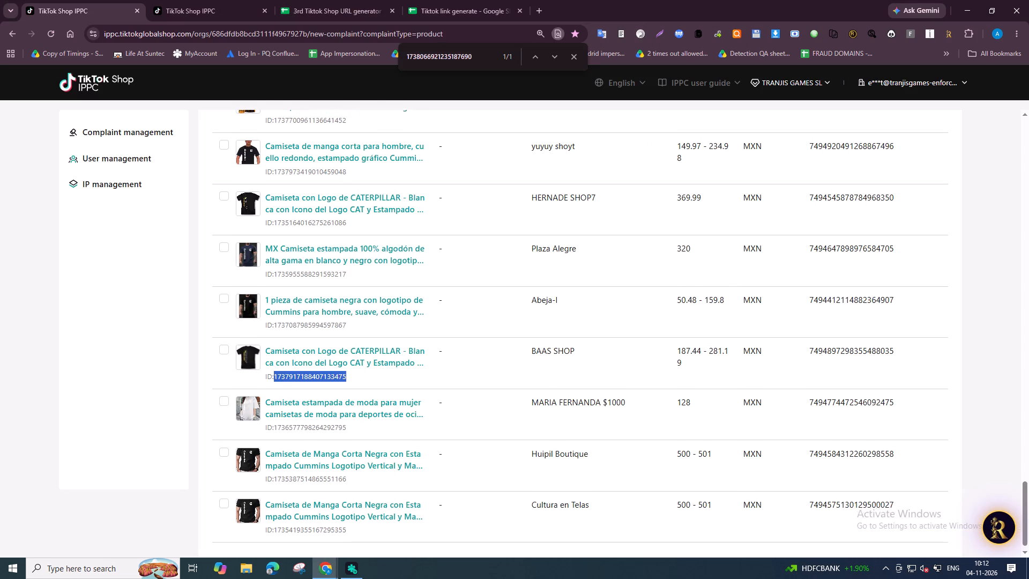
{"action": "left_click", "coordinate": [255, 399]}
{"action": "left_click", "coordinate": [257, 414]}
{"action": "left_click", "coordinate": [258, 448]}
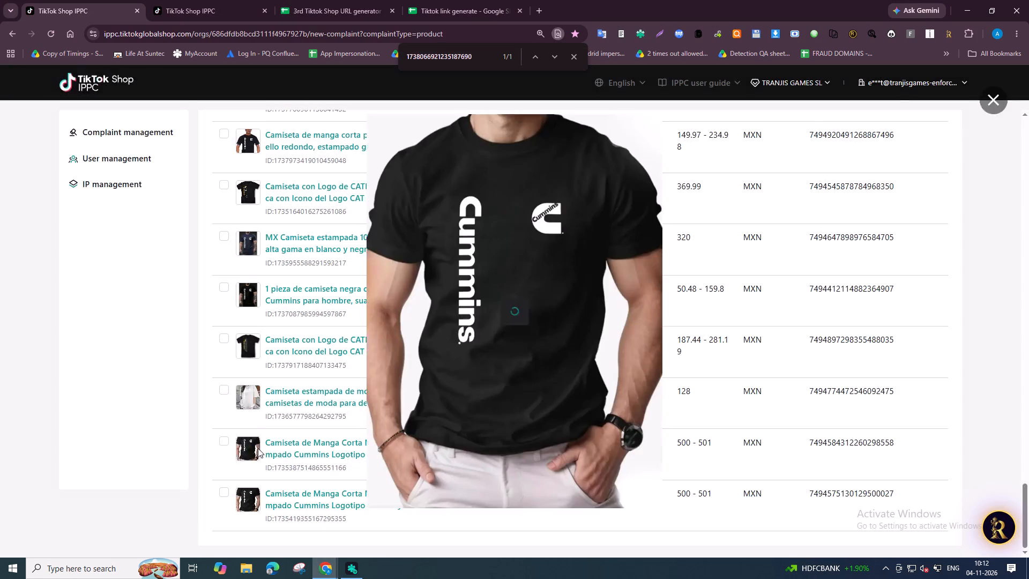
{"action": "left_click", "coordinate": [258, 462]}
{"action": "left_click", "coordinate": [252, 500]}
{"action": "left_click", "coordinate": [252, 500]}
Copy all the collected Mexico product IDs in cells C29176 to C29198 of New Work.
{"action": "key", "text": "alt+Tab"}
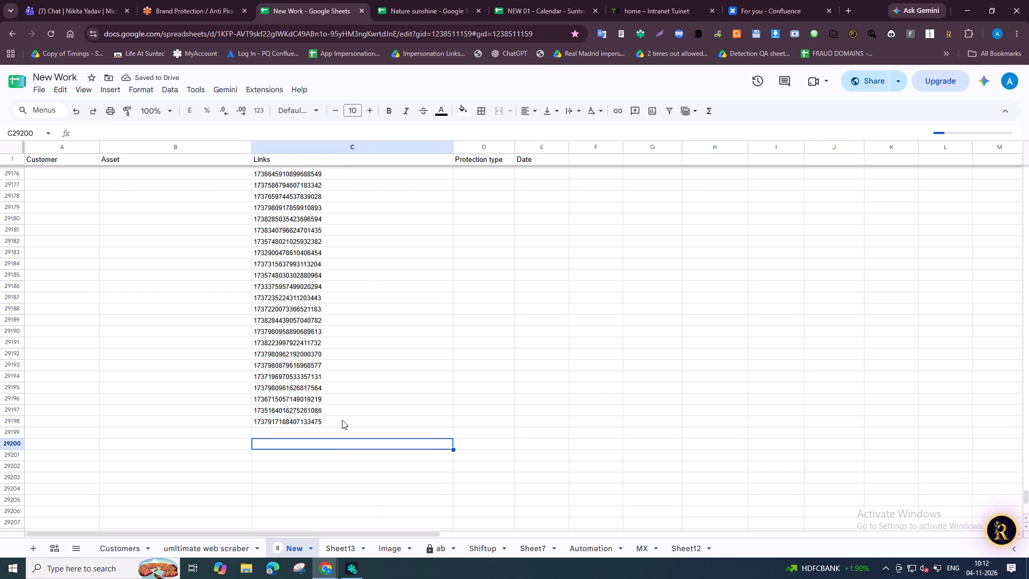
{"action": "key", "text": "ctrl+Up"}
{"action": "key", "text": "ctrl+shift+Up"}
{"action": "scroll", "coordinate": [319, 398], "scroll_direction": "up", "scroll_amount": 1}
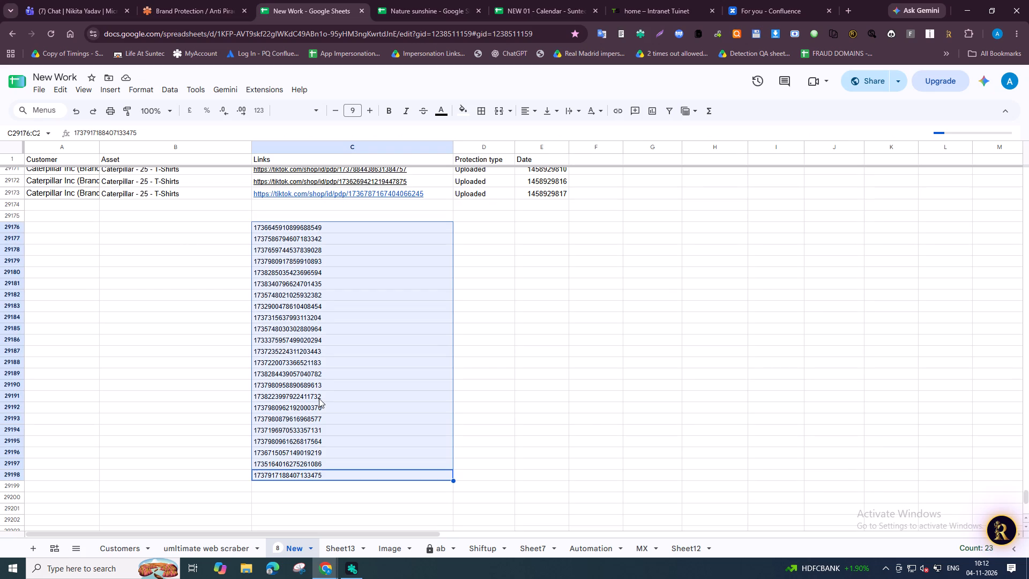
{"action": "key", "text": "ctrl+c"}
In the 3rd Tiktok Shop URL generator sheet, set the country of search to Mexico in the first empty row, 8062.
{"action": "key", "text": "alt+Tab"}
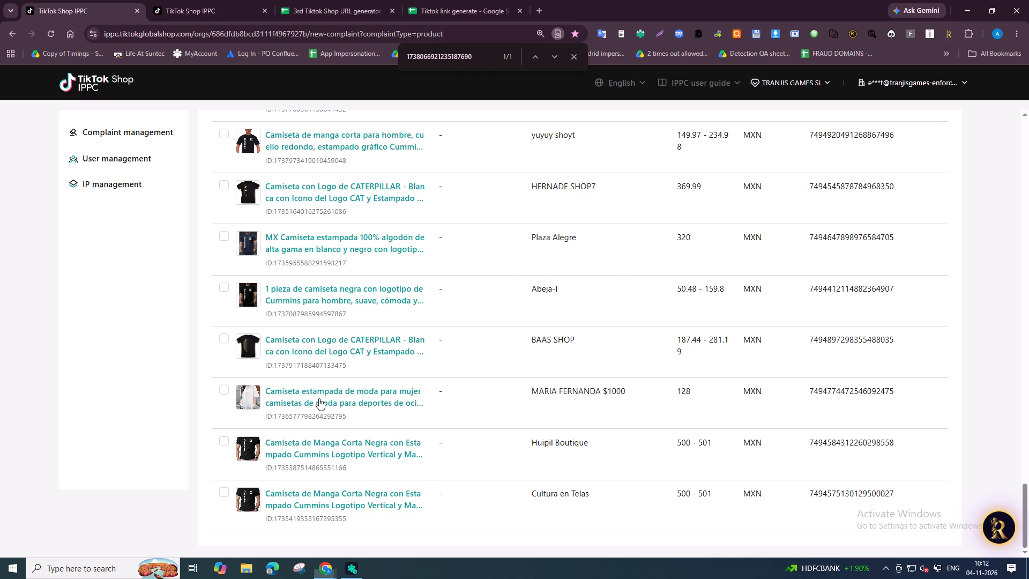
{"action": "left_click", "coordinate": [341, 0]}
{"action": "scroll", "coordinate": [393, 297], "scroll_direction": "down", "scroll_amount": 3}
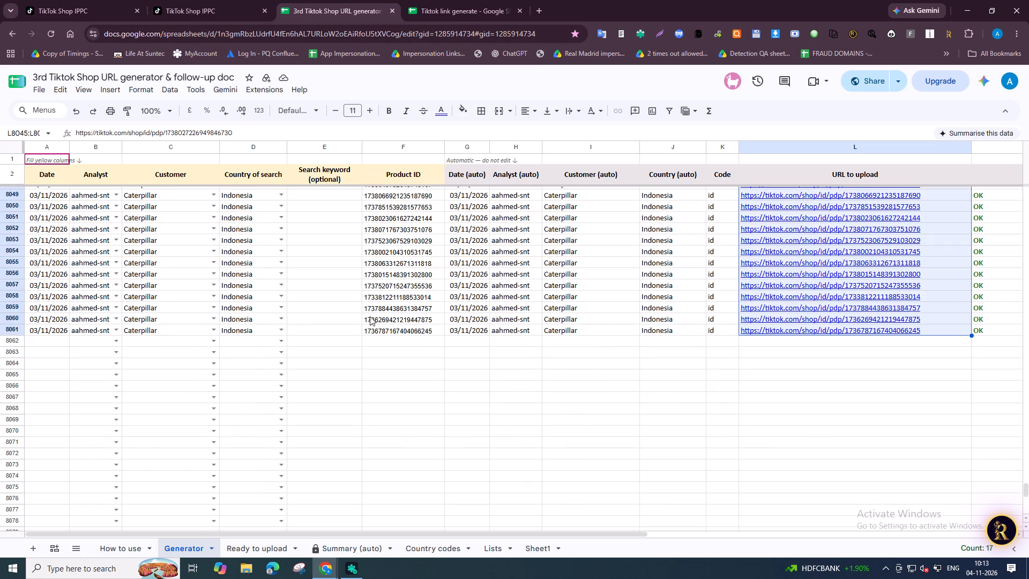
{"action": "left_click", "coordinate": [64, 0]}
{"action": "scroll", "coordinate": [353, 271], "scroll_direction": "up", "scroll_amount": 10}
{"action": "left_click_drag", "start_coordinate": [1028, 416], "coordinate": [1028, 60]}
{"action": "left_click", "coordinate": [323, 0]}
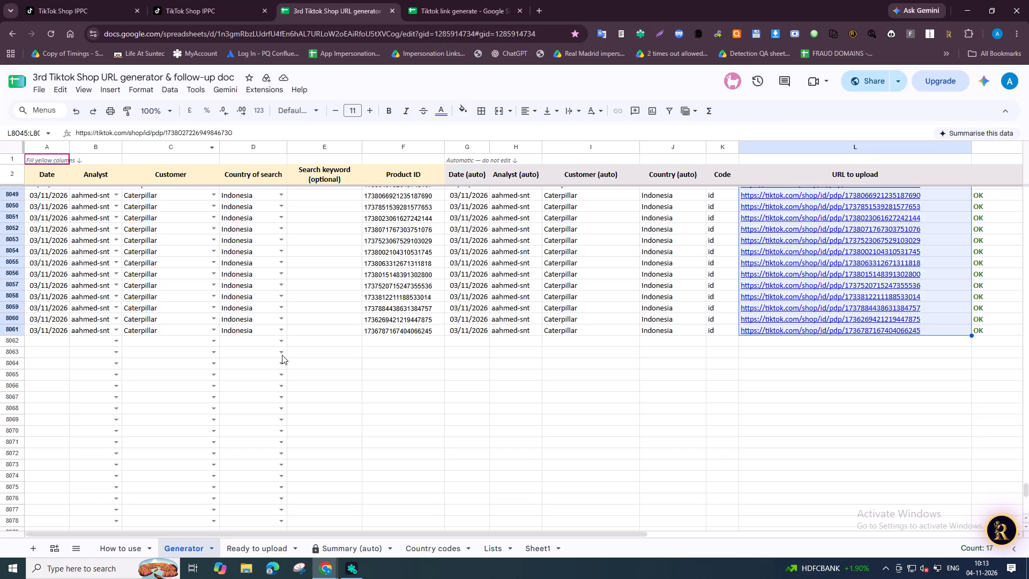
{"action": "left_click", "coordinate": [281, 340]}
{"action": "left_click", "coordinate": [255, 388]}
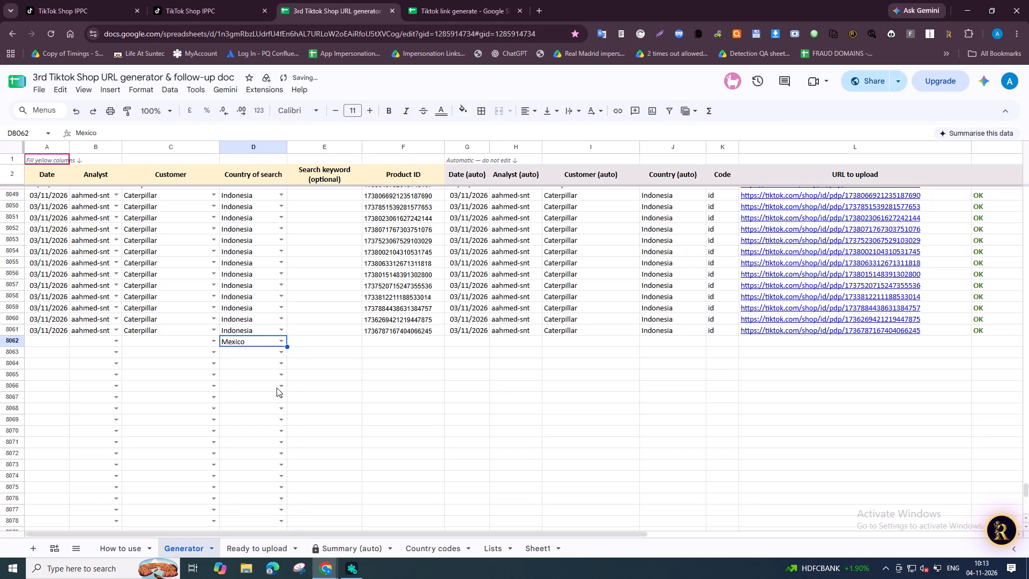
Paste the copied product IDs as values only into the Product ID column, starting at cell F8062.
{"action": "left_click", "coordinate": [417, 342]}
{"action": "key", "text": "ctrl+shift+v"}
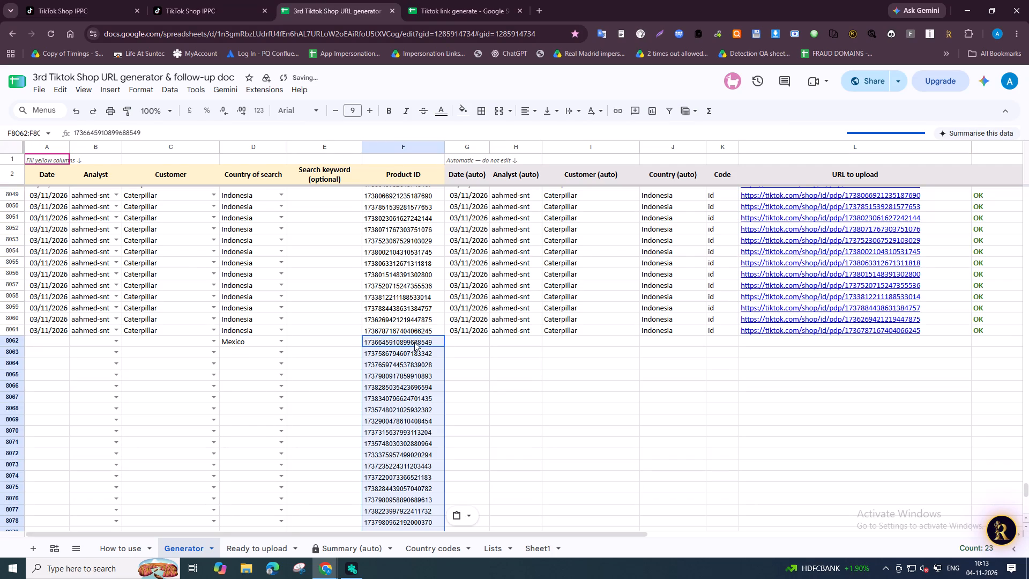
{"action": "key", "text": "Left"}
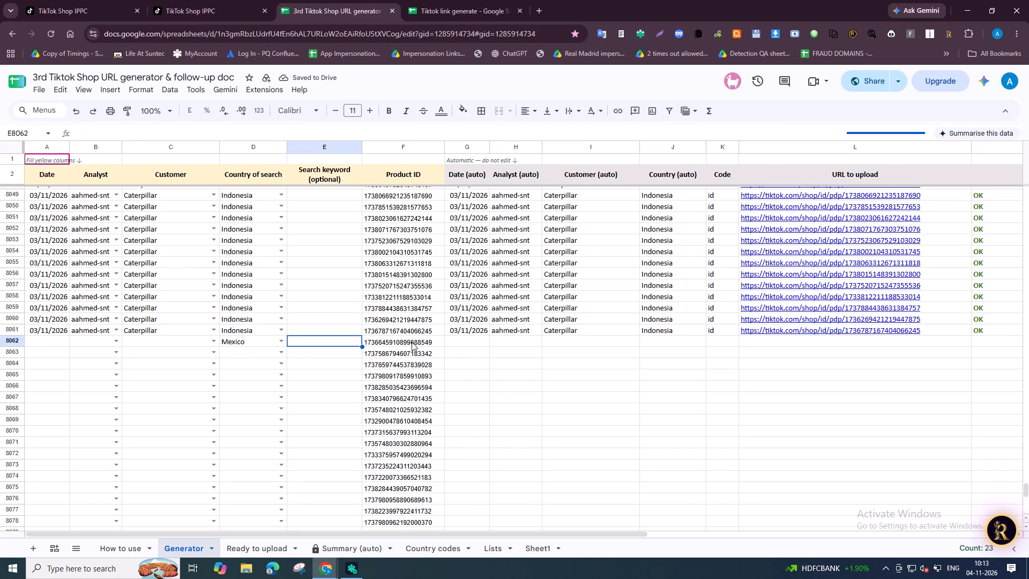
{"action": "key", "text": "Left"}
{"action": "key", "text": "Left"}
{"action": "type", "text": "ca"}
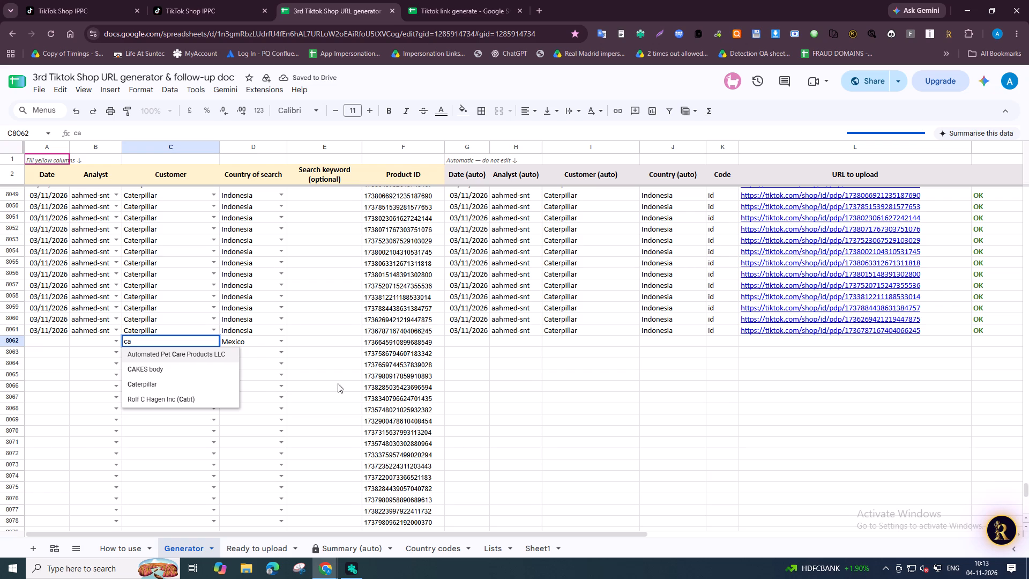
{"action": "left_click", "coordinate": [217, 378]}
{"action": "left_click", "coordinate": [111, 339]}
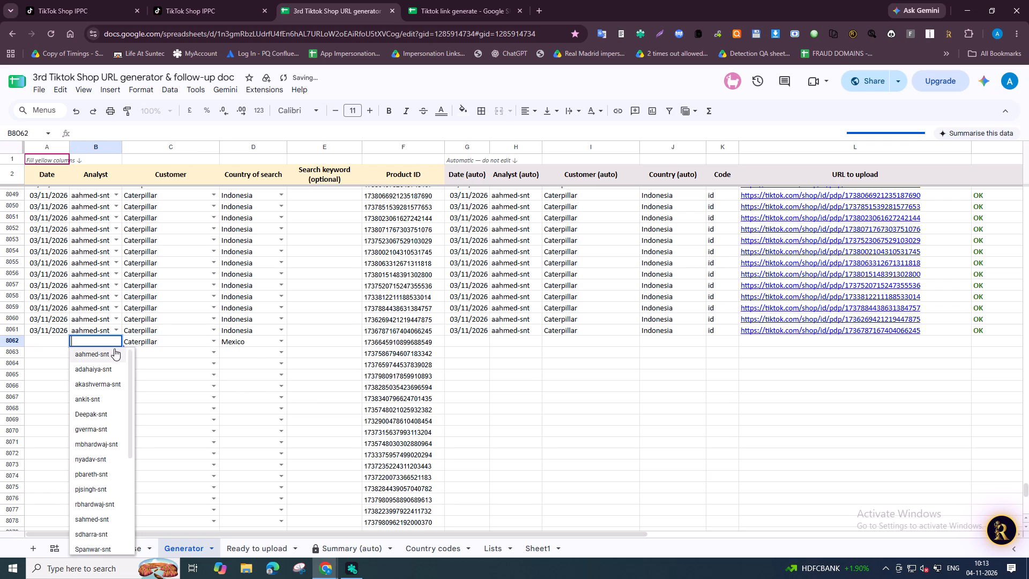
{"action": "left_click", "coordinate": [111, 353]}
{"action": "left_click", "coordinate": [58, 337]}
{"action": "key", "text": "ctrl+d"}
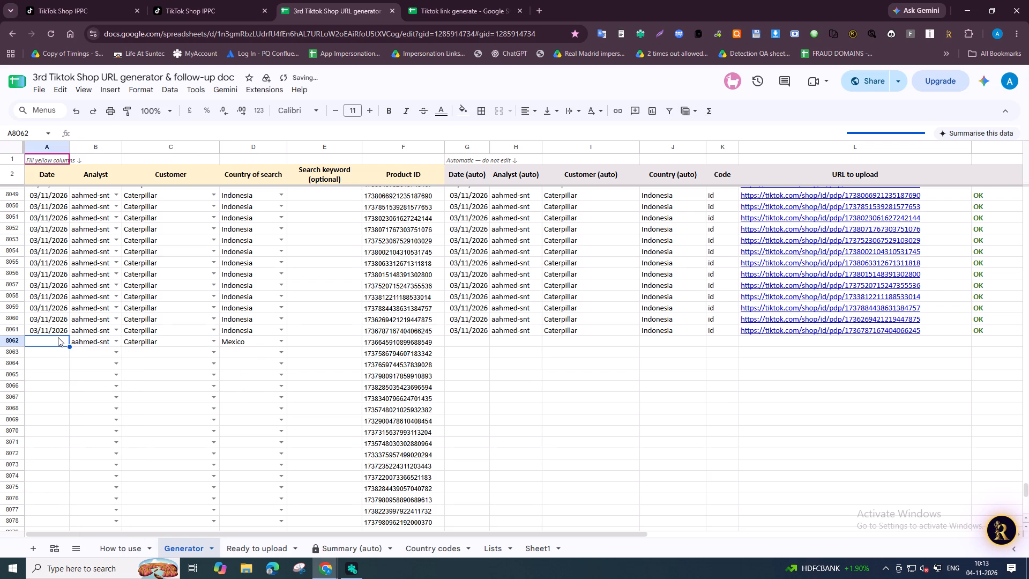
Copy the generated URL to upload cells for the Mexico batch, L8062 to L8084.
{"action": "left_click", "coordinate": [765, 344]}
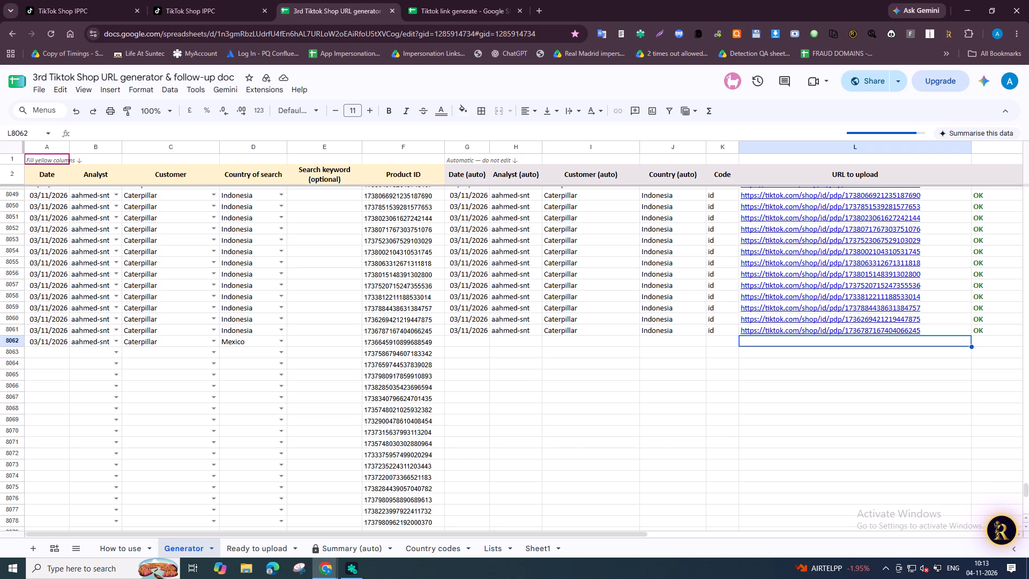
{"action": "scroll", "coordinate": [795, 389], "scroll_direction": "down", "scroll_amount": 3}
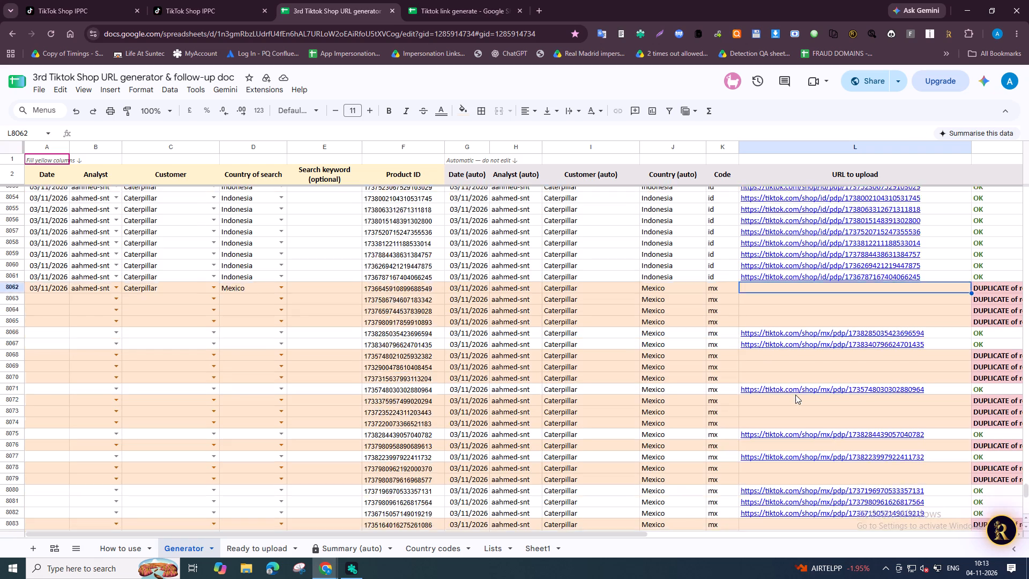
{"action": "left_click", "coordinate": [801, 429], "text": "shift"}
{"action": "key", "text": "ctrl+c"}
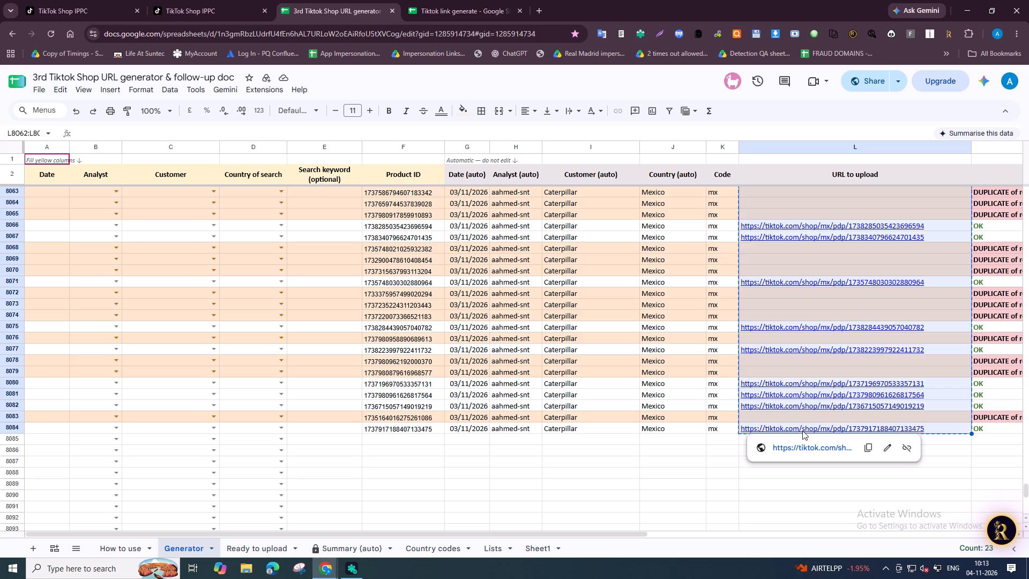
{"action": "key", "text": "ctrl+c"}
In the second TikTok Shop IPPC page, clear the old URLs, set the country to Mexico and search the copied Mexico URLs.
{"action": "left_click", "coordinate": [146, 0]}
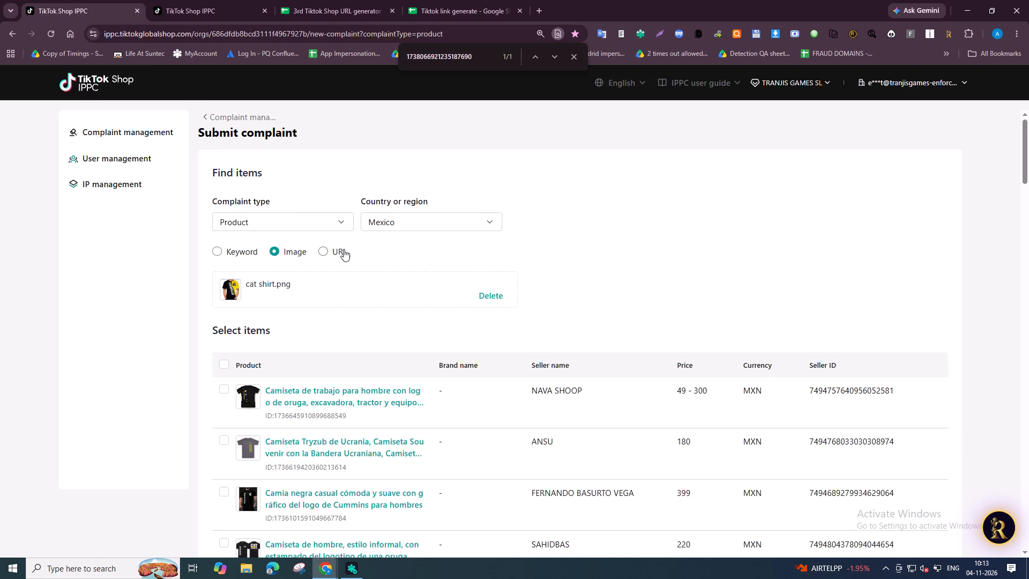
{"action": "left_click", "coordinate": [181, 0]}
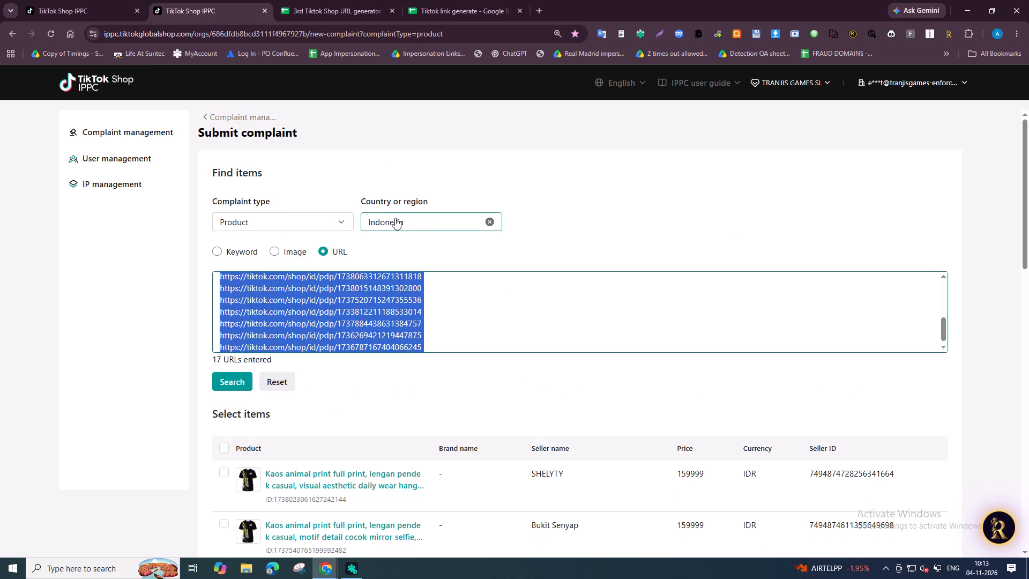
{"action": "key", "text": "Delete"}
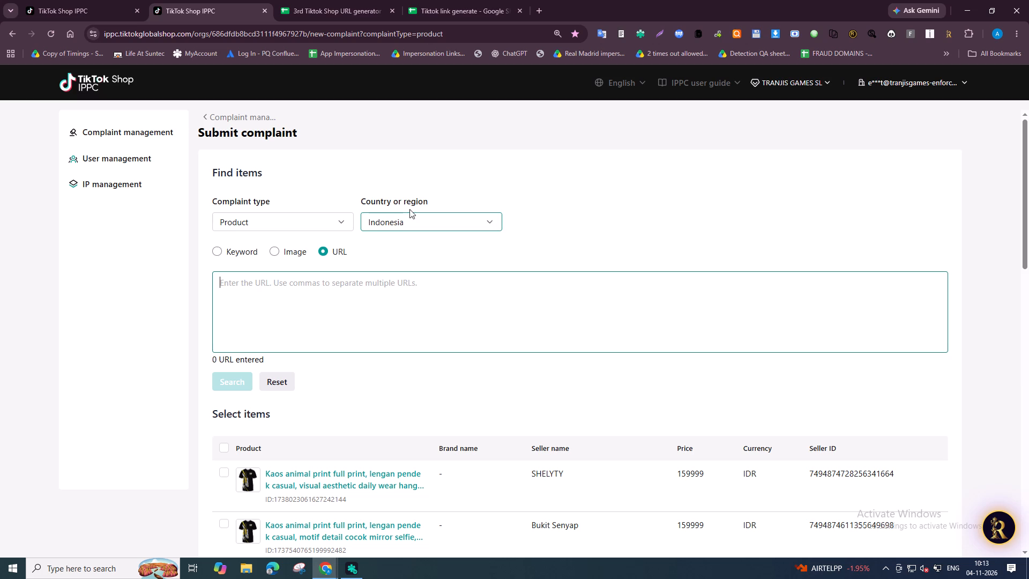
{"action": "left_click", "coordinate": [425, 224]}
{"action": "type", "text": "me"}
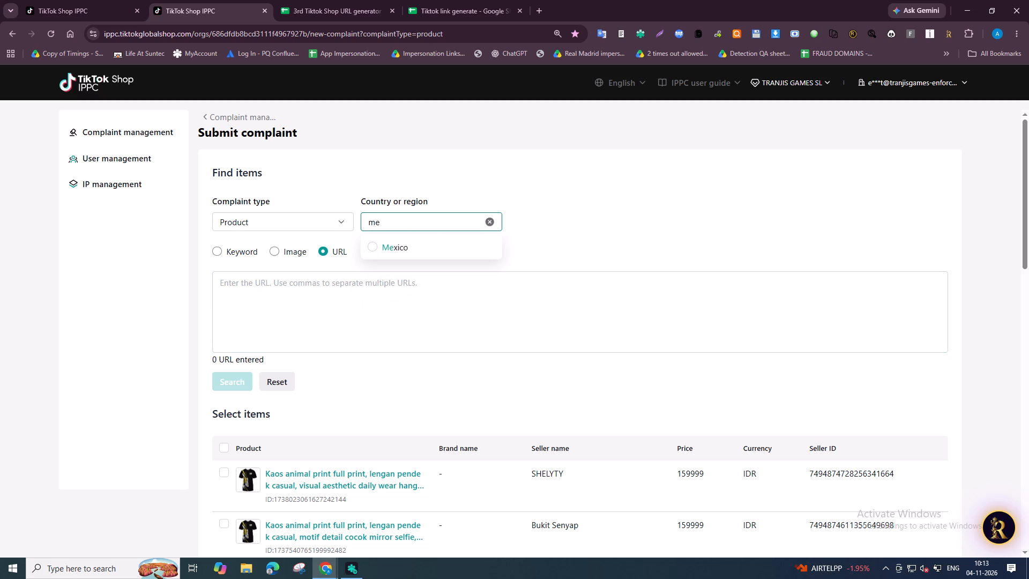
{"action": "left_click", "coordinate": [495, 242]}
{"action": "left_click", "coordinate": [705, 354]}
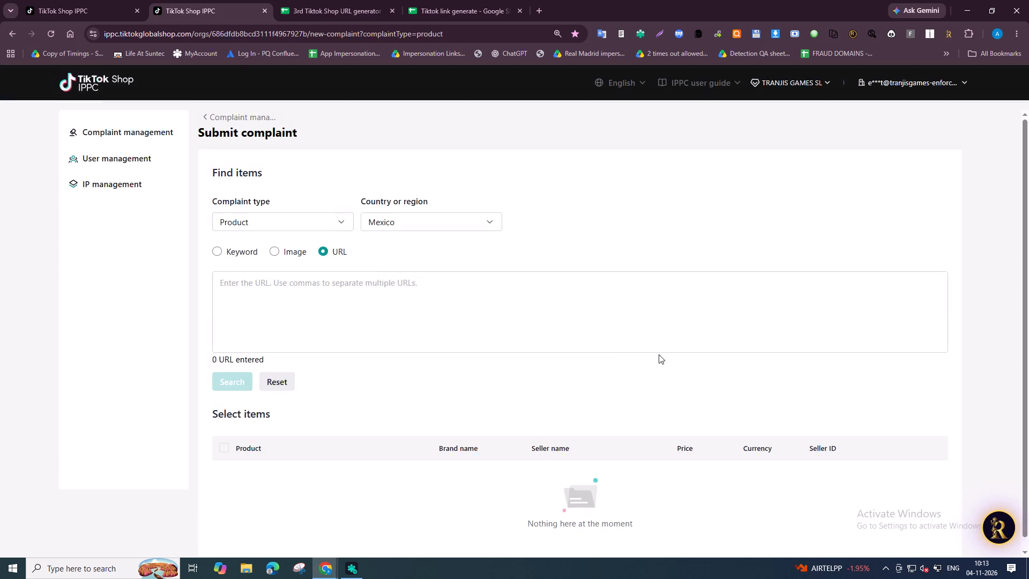
{"action": "left_click", "coordinate": [489, 302]}
{"action": "key", "text": "ctrl+v"}
{"action": "left_click", "coordinate": [216, 383]}
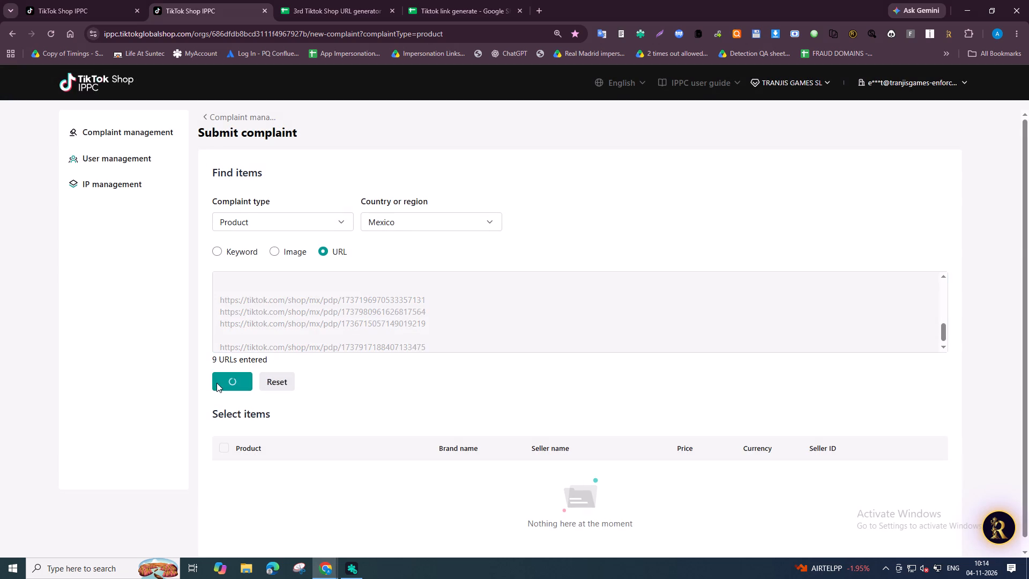
Examine the product images of the Mexico search results for the Caterpillar T-shirt design.
{"action": "scroll", "coordinate": [234, 385], "scroll_direction": "down", "scroll_amount": 5}
{"action": "left_click", "coordinate": [252, 225]}
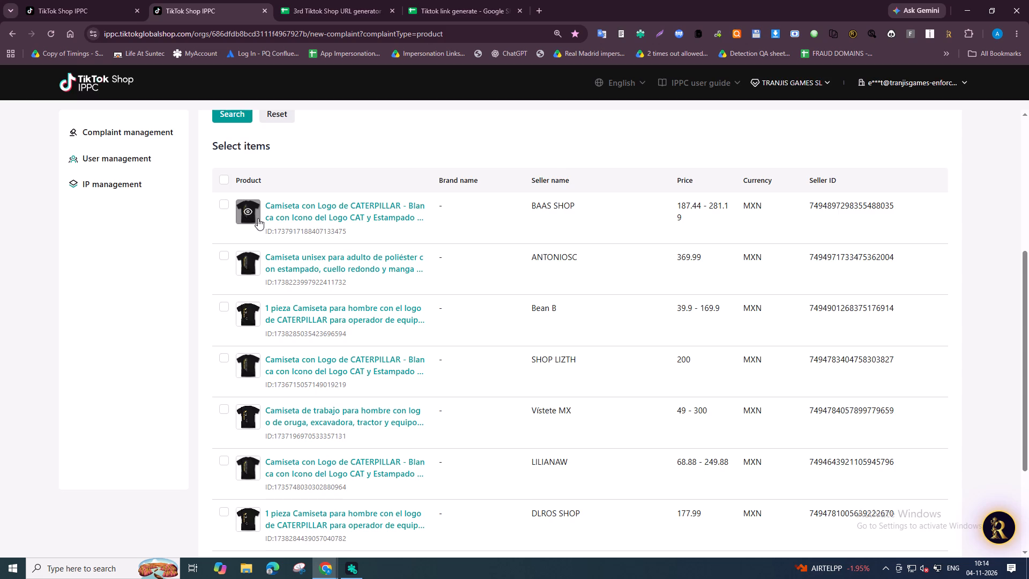
{"action": "left_click", "coordinate": [252, 219]}
{"action": "left_click", "coordinate": [195, 251]}
{"action": "left_click", "coordinate": [238, 268]}
{"action": "left_click", "coordinate": [194, 280]}
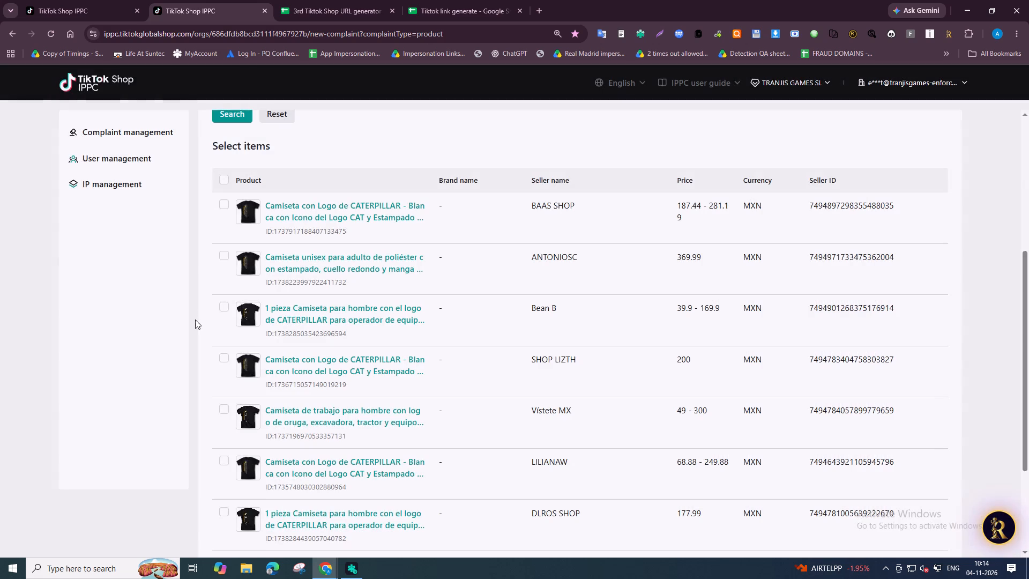
{"action": "left_click", "coordinate": [232, 312]}
{"action": "left_click", "coordinate": [244, 315]}
{"action": "left_click", "coordinate": [202, 329]}
{"action": "left_click", "coordinate": [241, 357]}
{"action": "left_click", "coordinate": [217, 374]}
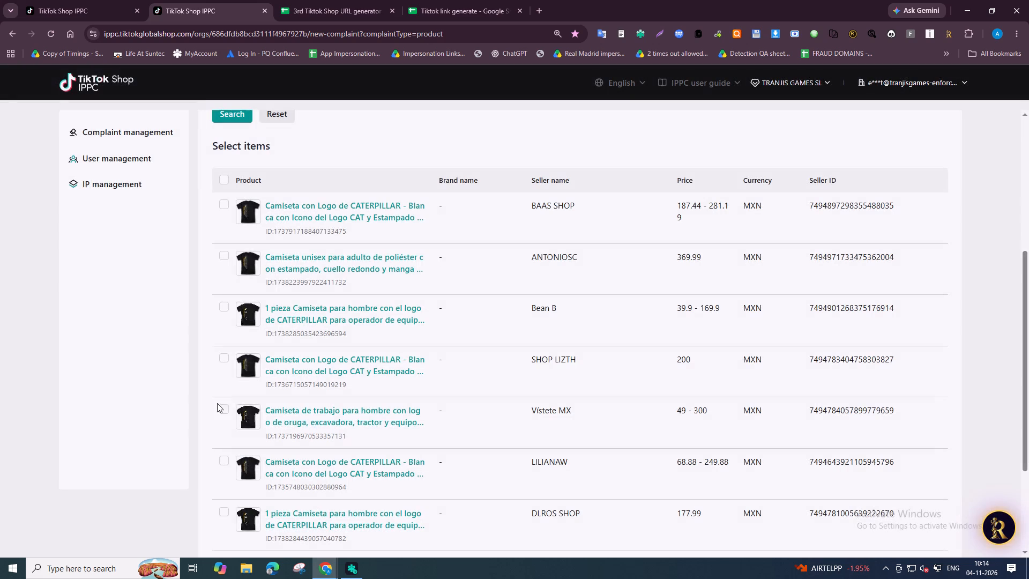
{"action": "left_click", "coordinate": [250, 409]}
{"action": "left_click", "coordinate": [257, 419]}
{"action": "left_click", "coordinate": [222, 422]}
{"action": "left_click", "coordinate": [238, 465]}
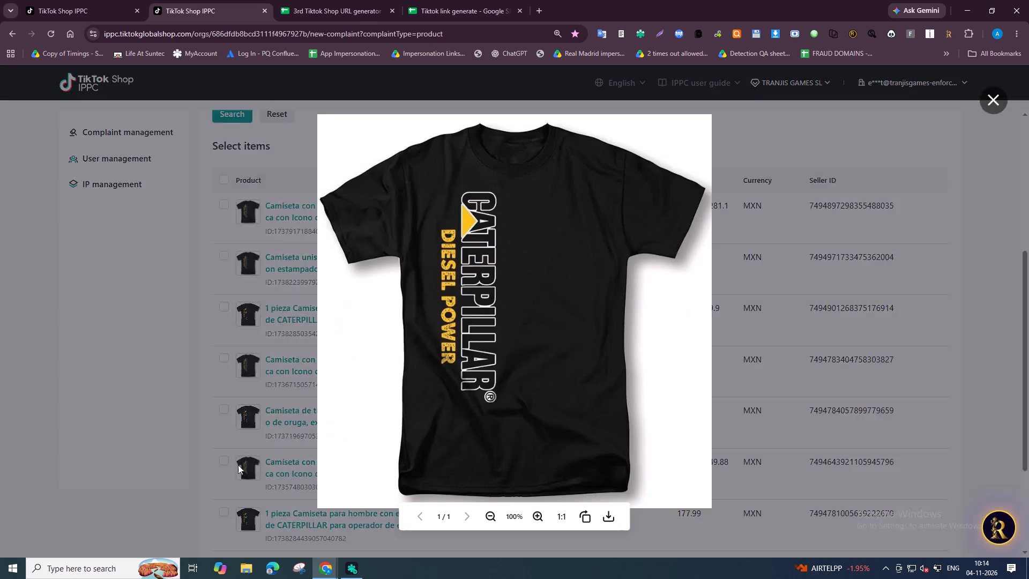
{"action": "left_click", "coordinate": [232, 466]}
{"action": "left_click", "coordinate": [245, 509]}
{"action": "left_click", "coordinate": [223, 474]}
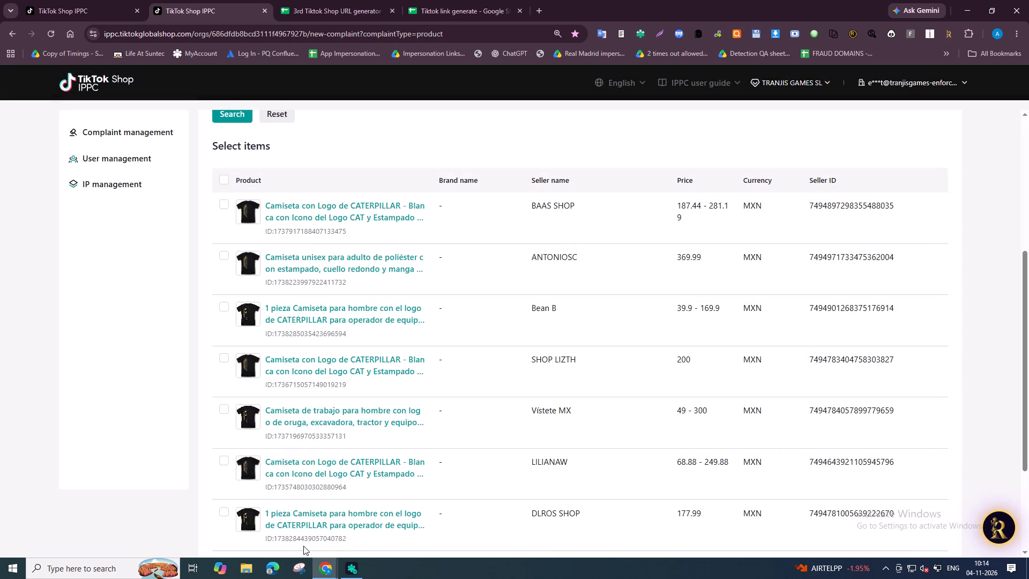
{"action": "double_click", "coordinate": [303, 542]}
{"action": "scroll", "coordinate": [375, 365], "scroll_direction": "down", "scroll_amount": 5}
{"action": "left_click", "coordinate": [244, 413]}
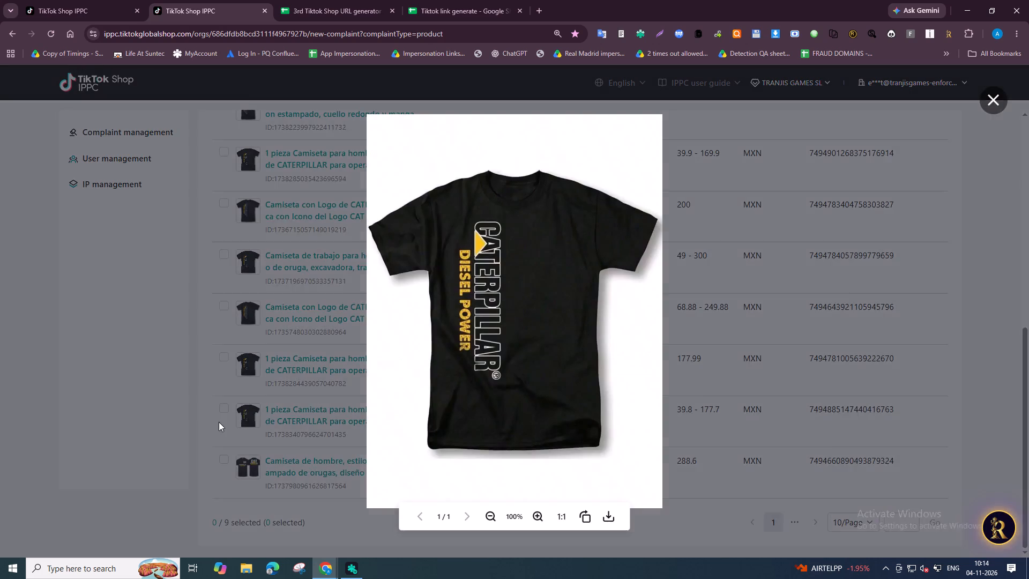
{"action": "left_click", "coordinate": [219, 422]}
{"action": "left_click", "coordinate": [256, 469]}
{"action": "left_click", "coordinate": [213, 452]}
Copy the full Mexico URL list and create Red Points incidents from it, replacing the previous Indonesia detection links.
{"action": "scroll", "coordinate": [460, 374], "scroll_direction": "up", "scroll_amount": 14}
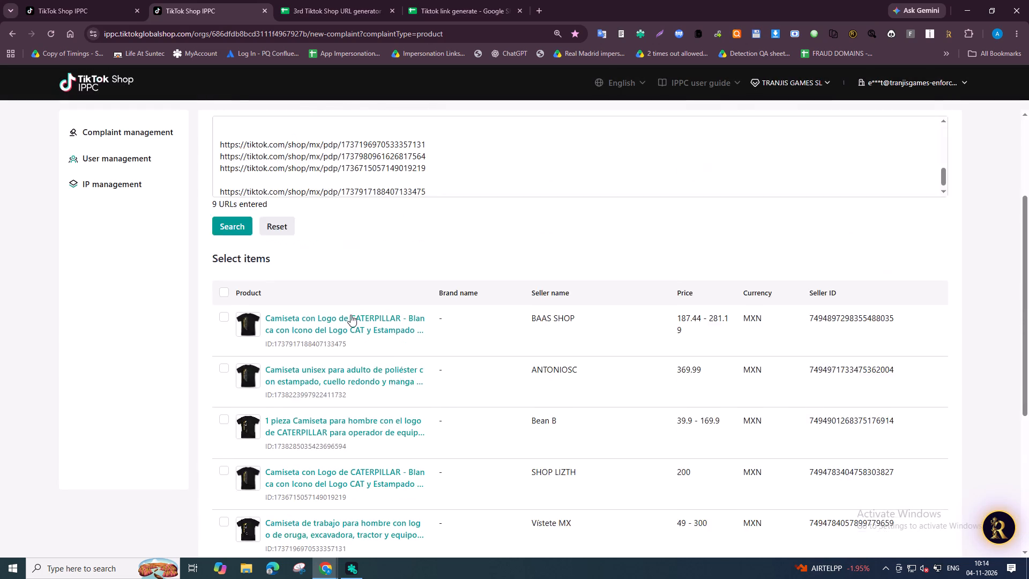
{"action": "scroll", "coordinate": [351, 315], "scroll_direction": "up", "scroll_amount": 4}
{"action": "left_click_drag", "start_coordinate": [504, 305], "coordinate": [499, 306]}
{"action": "key", "text": "ctrl+a"}
{"action": "key", "text": "ctrl+c"}
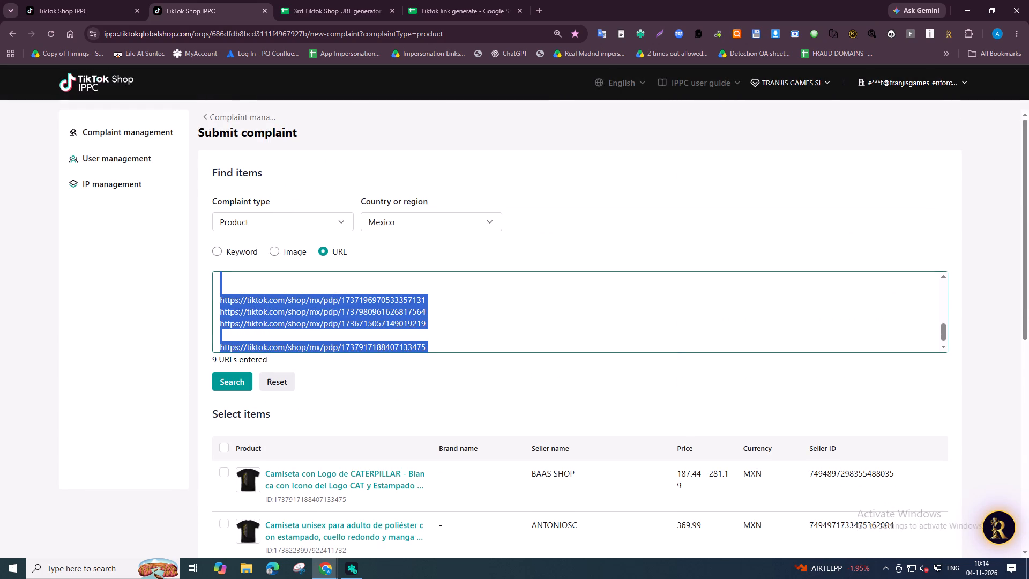
{"action": "key", "text": "ctrl+c"}
{"action": "key", "text": "alt+Tab"}
{"action": "left_click", "coordinate": [207, 0]}
{"action": "scroll", "coordinate": [302, 380], "scroll_direction": "down", "scroll_amount": 9}
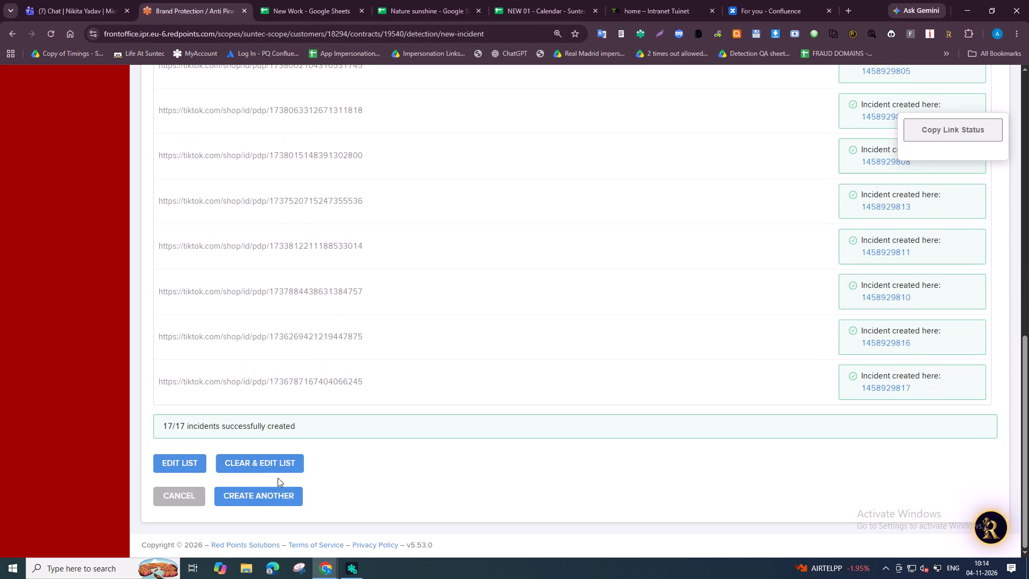
{"action": "left_click", "coordinate": [279, 466]}
{"action": "left_click", "coordinate": [287, 307]}
{"action": "key", "text": "ctrl+v"}
{"action": "left_click", "coordinate": [241, 438]}
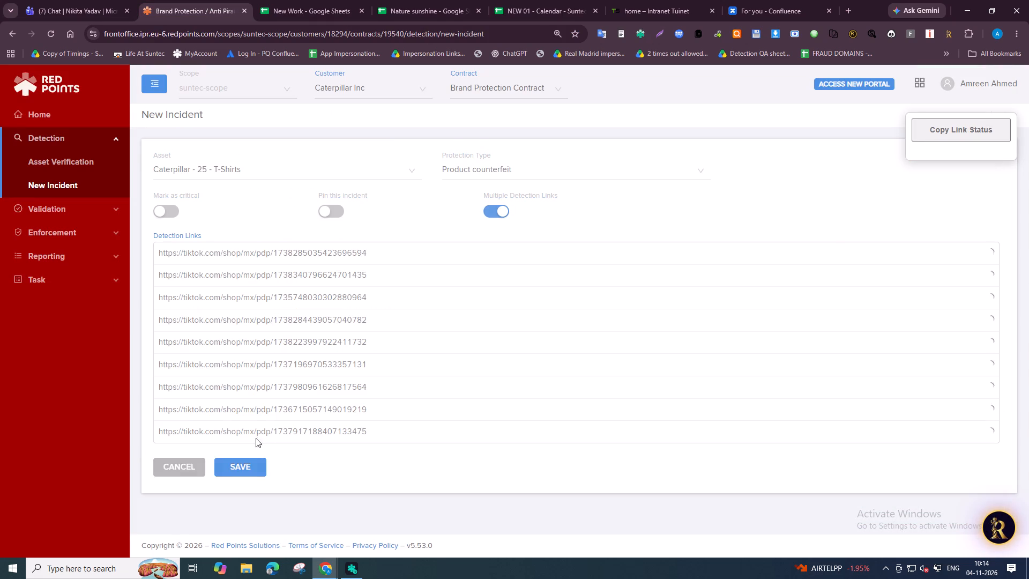
Copy the Red Points link statuses and paste them in New Work from C29174, after deleting the product IDs in C29176 to C29198.
{"action": "left_click", "coordinate": [946, 128]}
{"action": "left_click", "coordinate": [333, 0]}
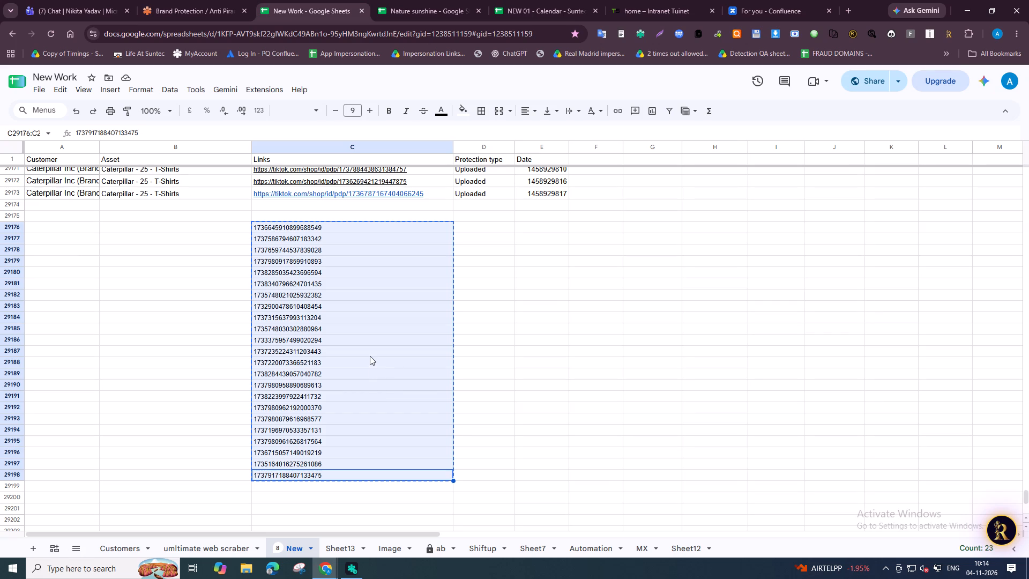
{"action": "key", "text": "Delete"}
{"action": "key", "text": "ctrl+Up"}
{"action": "key", "text": "Down"}
{"action": "key", "text": "ctrl+v"}
Delete the pasted Link, Status and Incident Id's header from row 29174.
{"action": "key", "text": "ctrl+Down"}
{"action": "key", "text": "Up"}
{"action": "key", "text": "ctrl+Up"}
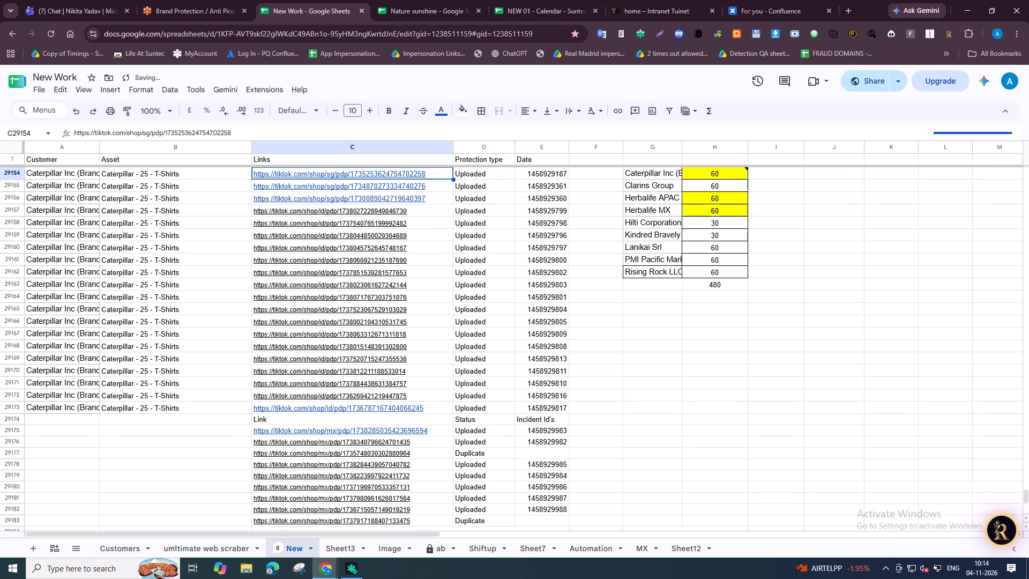
{"action": "key", "text": "Left"}
{"action": "key", "text": "ctrl+Down"}
{"action": "key", "text": "Right"}
{"action": "key", "text": "Down"}
{"action": "key", "text": "ctrl+Right"}
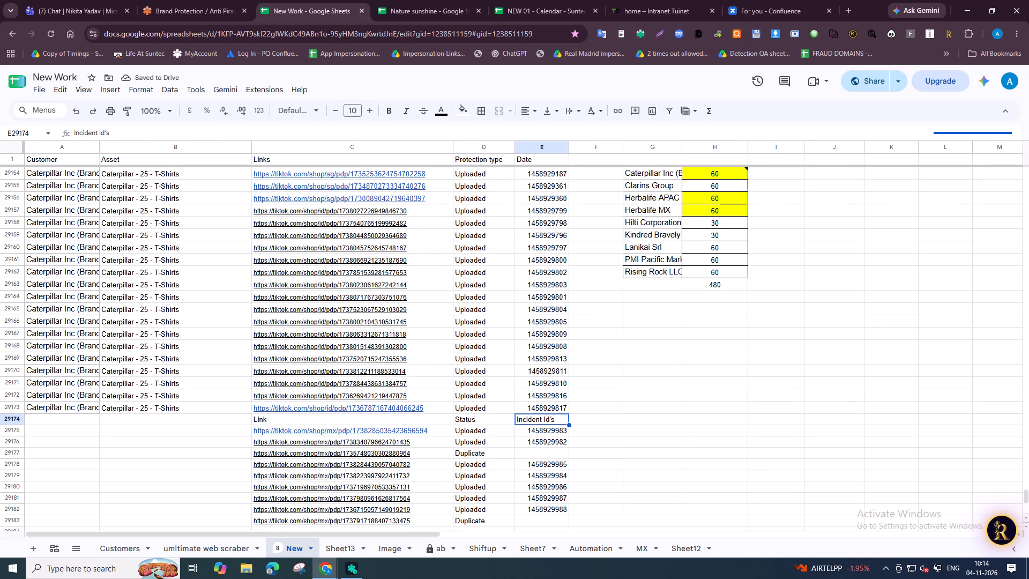
{"action": "key", "text": "ctrl+shift+Left"}
{"action": "key", "text": "Delete"}
Move the Mexico results block, C29175 to E29183, up one row so it starts at C29174.
{"action": "key", "text": "Down"}
{"action": "key", "text": "ctrl+shift+Left"}
{"action": "key", "text": "ctrl+shift+Down"}
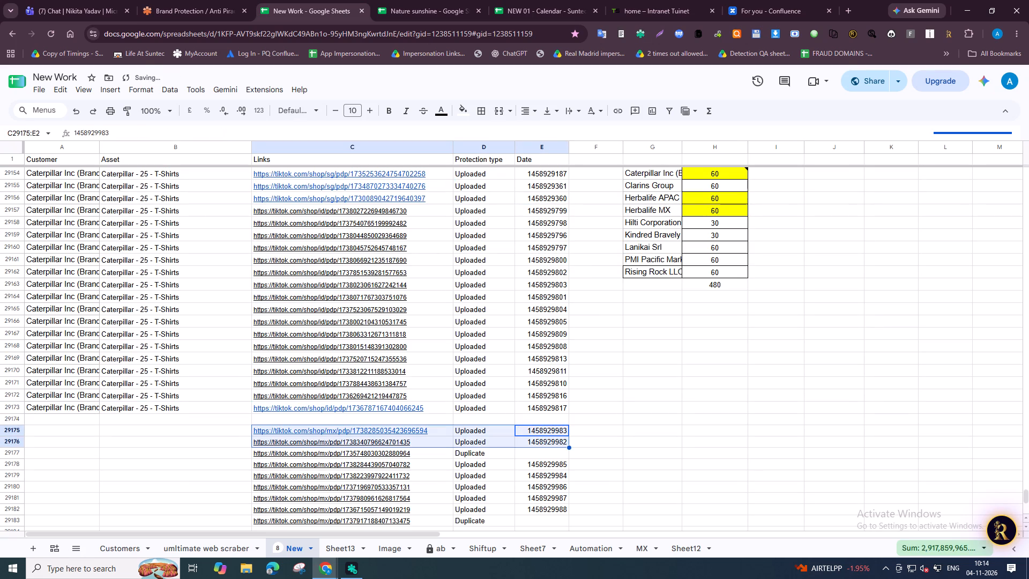
{"action": "key", "text": "ctrl+shift+Down"}
{"action": "key", "text": "ctrl+shift+Down"}
{"action": "key", "text": "ctrl+shift+Down"}
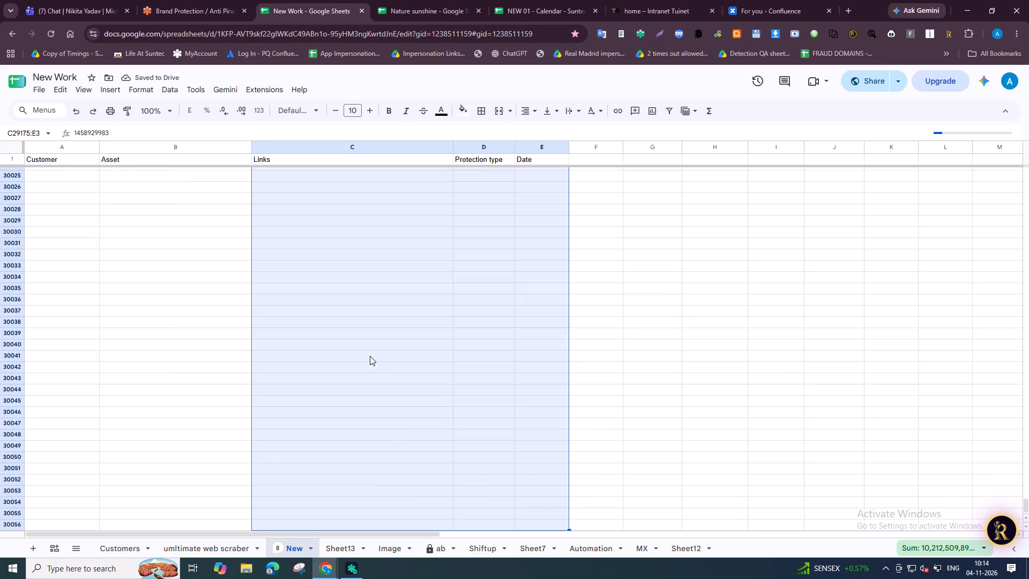
{"action": "key", "text": "shift+Up"}
{"action": "key", "text": "ctrl+shift+Up"}
{"action": "key", "text": "shift+Down"}
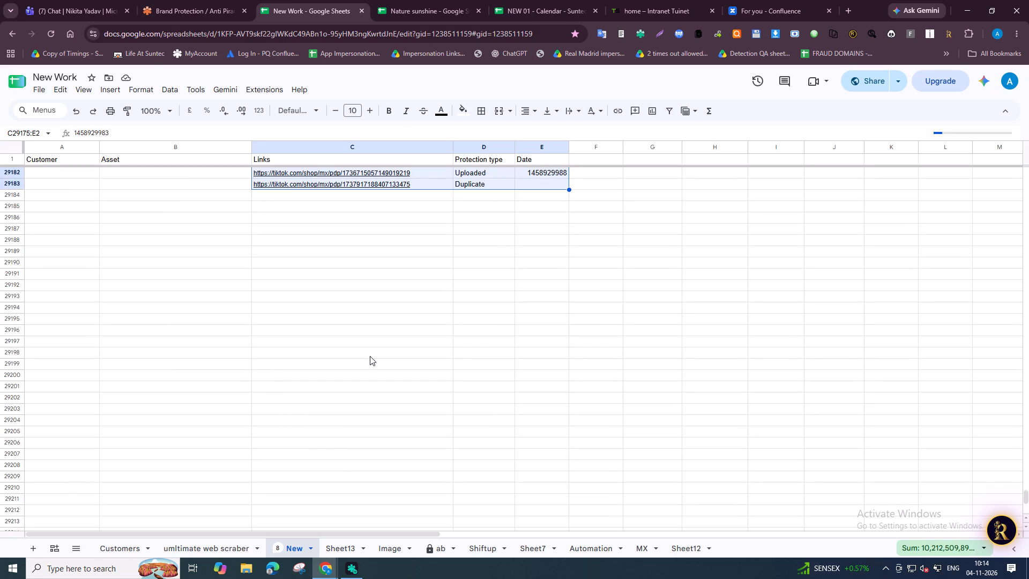
{"action": "key", "text": "ctrl+x"}
{"action": "key", "text": "Left"}
{"action": "key", "text": "Left"}
{"action": "key", "text": "Left"}
{"action": "key", "text": "ctrl+Up"}
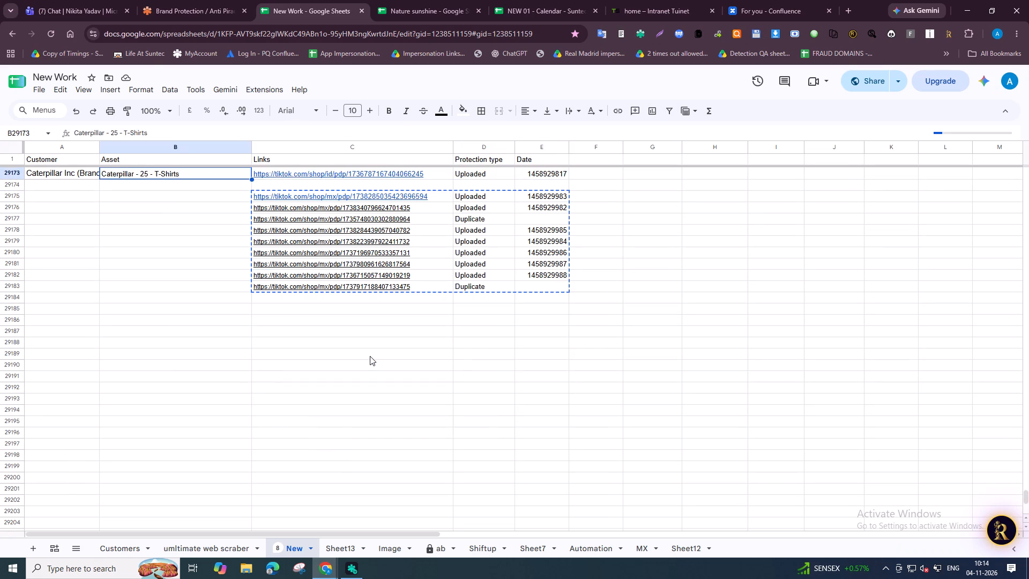
{"action": "key", "text": "Down"}
{"action": "key", "text": "Right"}
{"action": "key", "text": "ctrl+v"}
Fill the Caterpillar customer and Caterpillar - 25 - T-Shirts asset from row 29173 down through row 29182.
{"action": "key", "text": "ctrl+Down"}
{"action": "key", "text": "Left"}
{"action": "key", "text": "ctrl+shift+Up"}
{"action": "key", "text": "ctrl+shift+Left"}
{"action": "key", "text": "ctrl+d"}
Count the recorded Caterpillar incident IDs in column E, from row 29154 to row 29182.
{"action": "key", "text": "Right"}
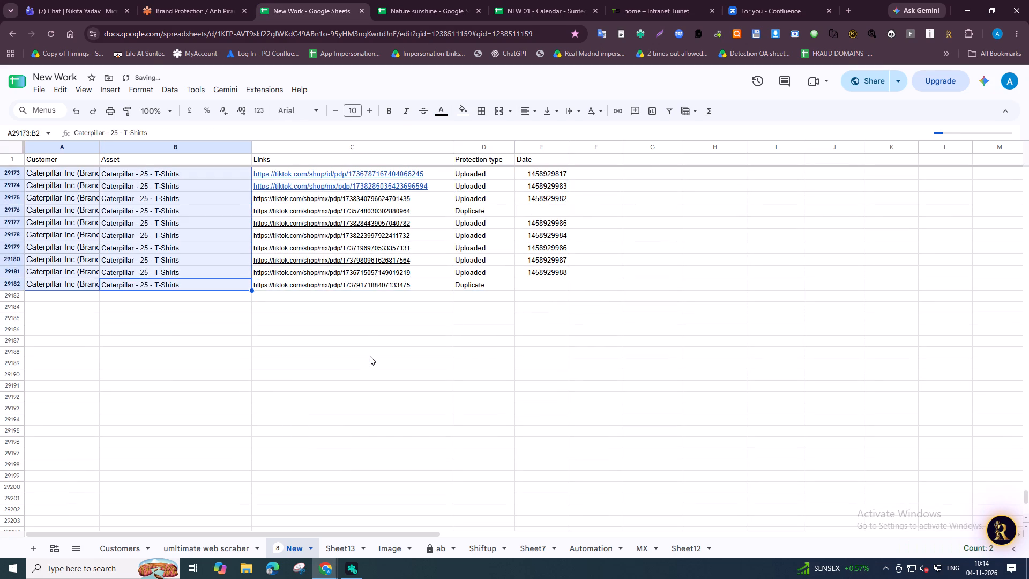
{"action": "key", "text": "Right"}
{"action": "key", "text": "ctrl+shift+Up"}
{"action": "scroll", "coordinate": [367, 358], "scroll_direction": "down", "scroll_amount": 5}
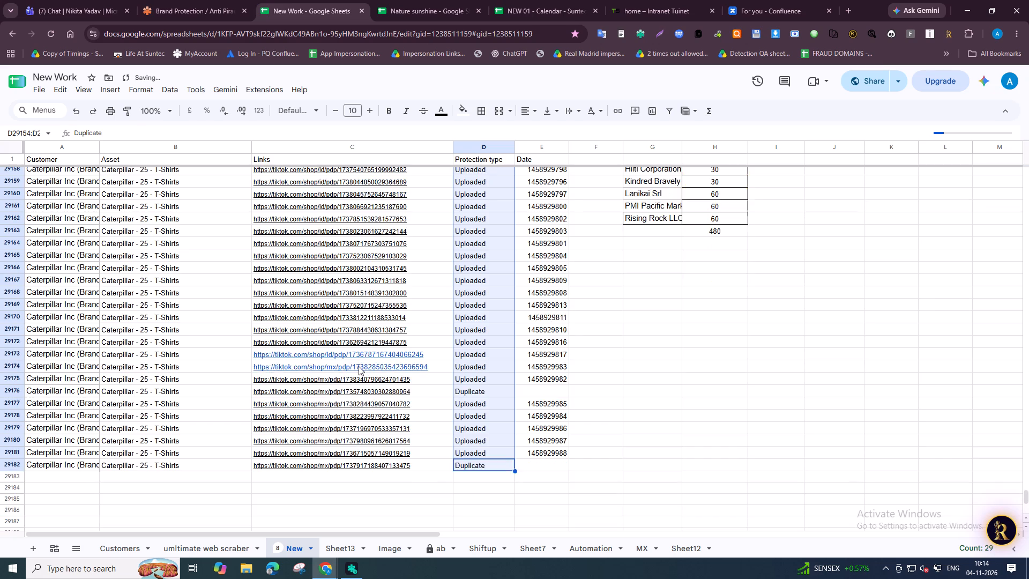
{"action": "left_click", "coordinate": [525, 257]}
{"action": "scroll", "coordinate": [534, 305], "scroll_direction": "up", "scroll_amount": 11}
{"action": "scroll", "coordinate": [533, 330], "scroll_direction": "down", "scroll_amount": 4}
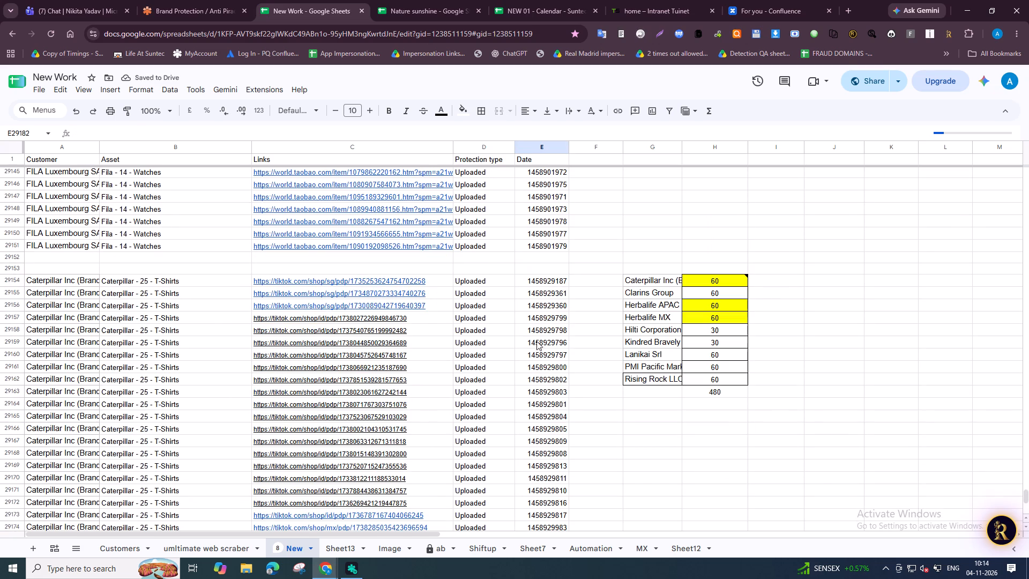
{"action": "left_click", "coordinate": [549, 280], "text": "shift"}
{"action": "scroll", "coordinate": [494, 363], "scroll_direction": "down", "scroll_amount": 6}
{"action": "left_click", "coordinate": [905, 550]}
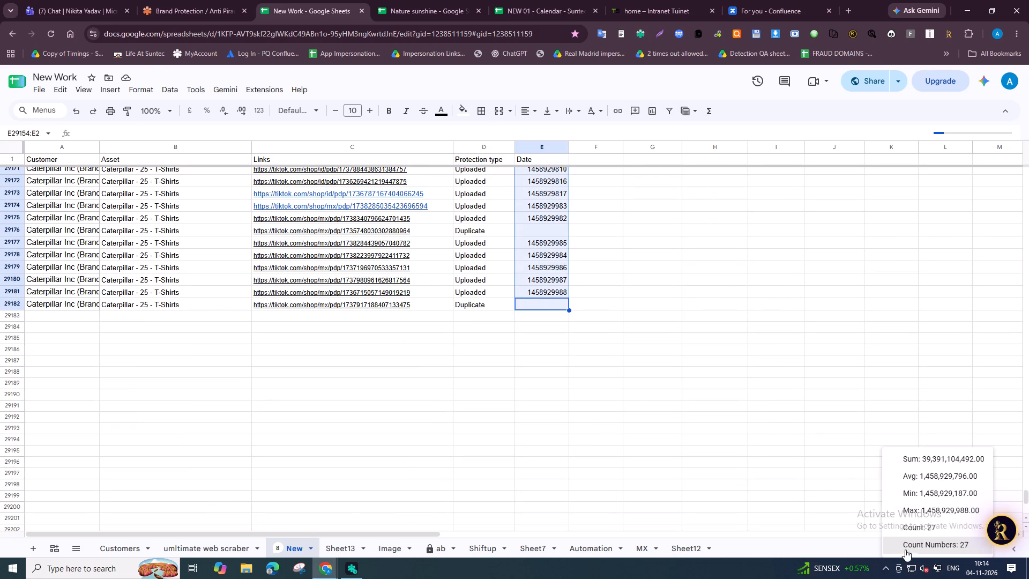
{"action": "left_click", "coordinate": [908, 519]}
{"action": "left_click", "coordinate": [913, 544]}
{"action": "left_click", "coordinate": [920, 544]}
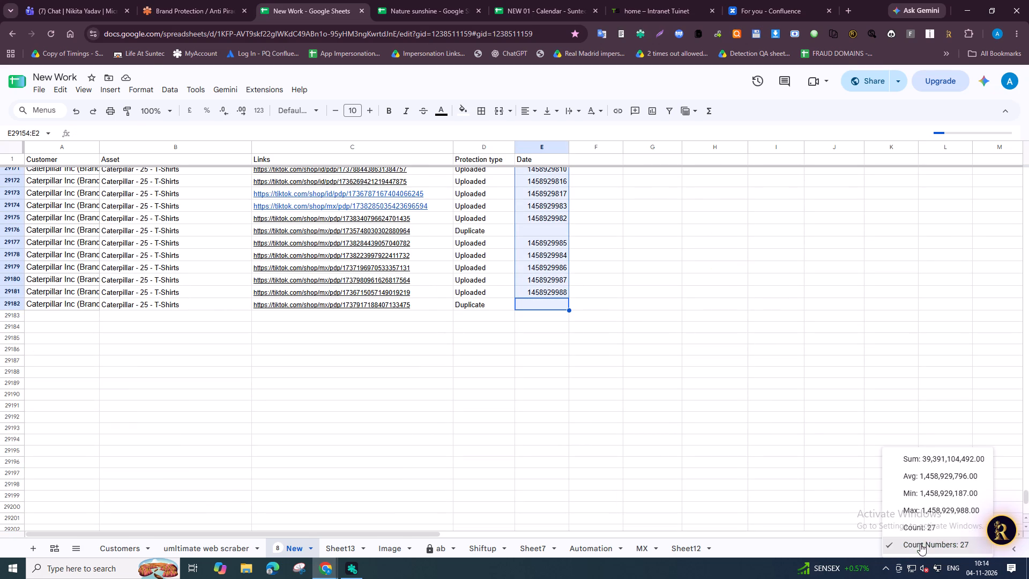
{"action": "left_click", "coordinate": [923, 528]}
{"action": "left_click", "coordinate": [380, 349]}
In the first TikTok Shop IPPC page, switch the country to Italy and search by image with cat shirt.png.
{"action": "key", "text": "alt+Tab"}
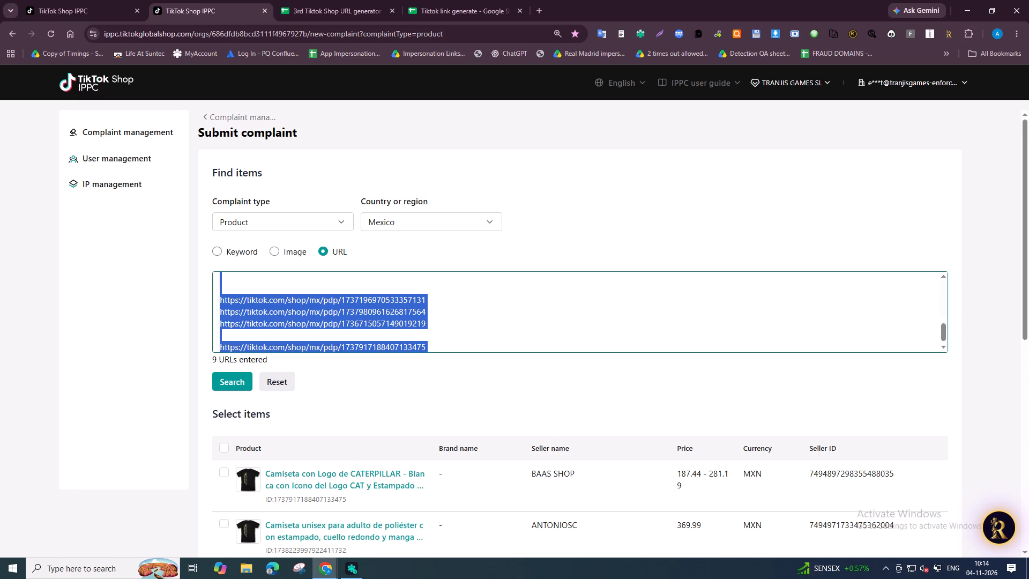
{"action": "left_click", "coordinate": [53, 0]}
{"action": "left_click", "coordinate": [498, 291]}
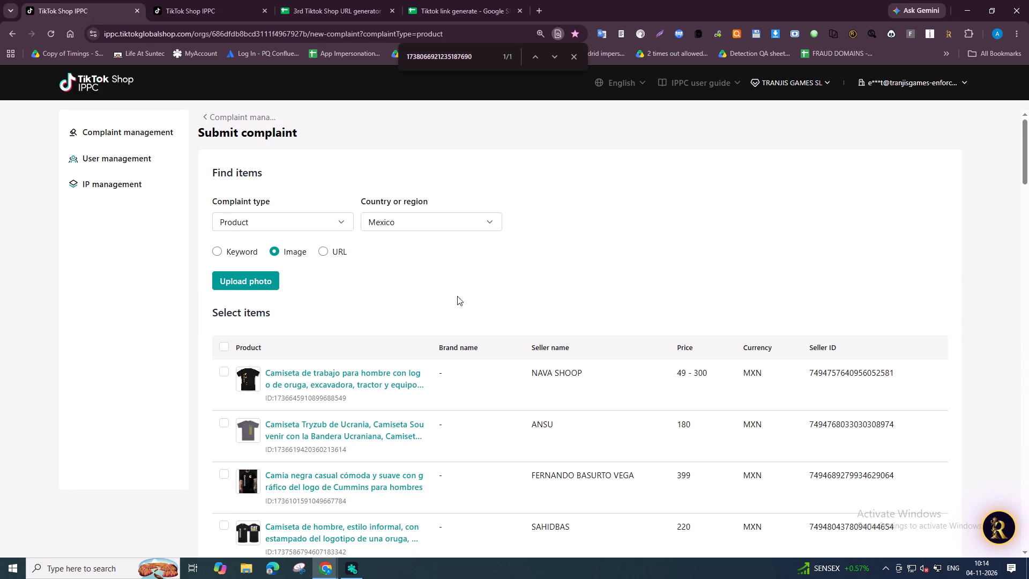
{"action": "left_click", "coordinate": [431, 224]}
{"action": "left_click", "coordinate": [416, 272]}
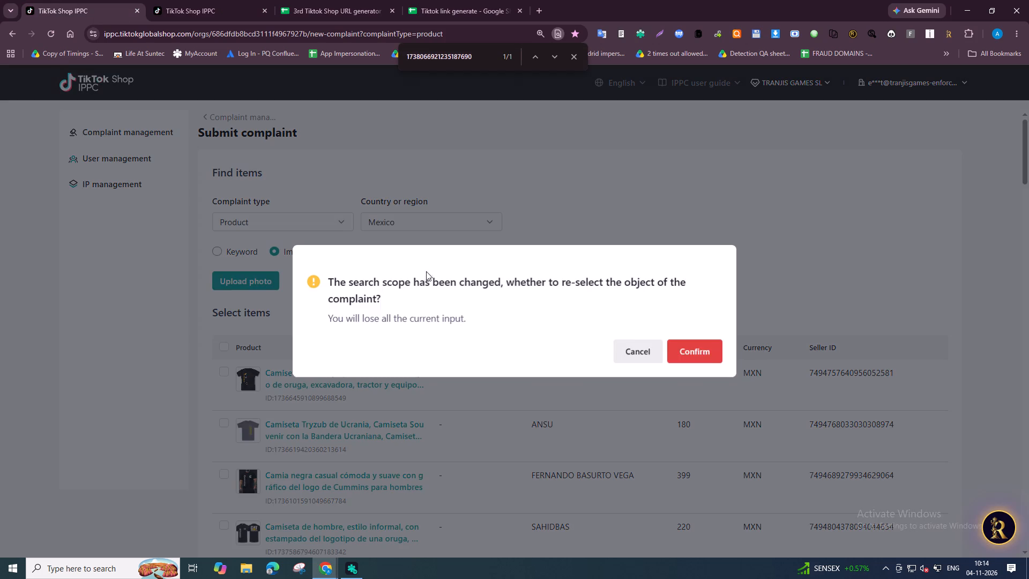
{"action": "left_click", "coordinate": [696, 351]}
{"action": "left_click", "coordinate": [260, 286]}
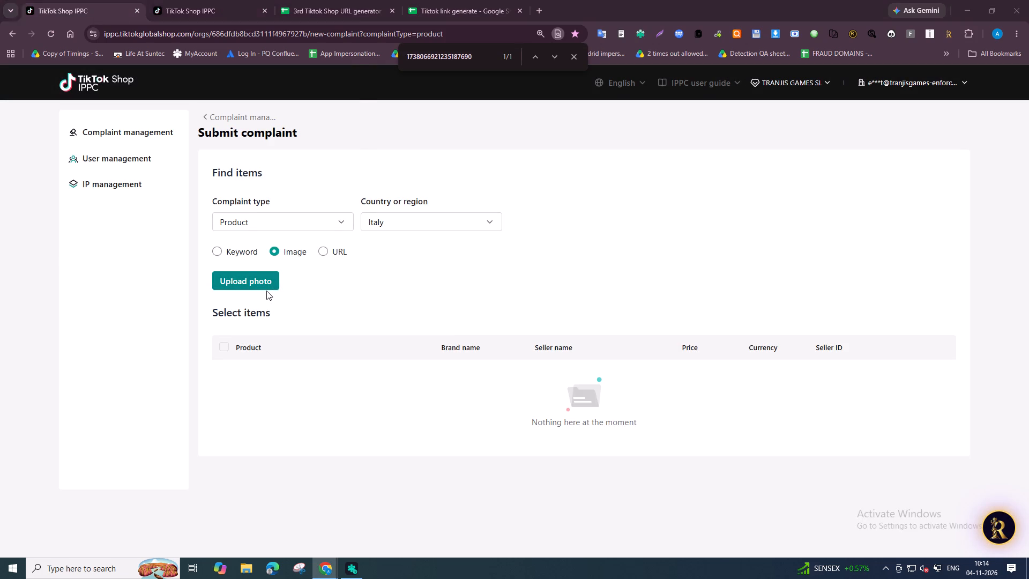
{"action": "left_click", "coordinate": [198, 185]}
{"action": "scroll", "coordinate": [193, 184], "scroll_direction": "down", "scroll_amount": 8}
{"action": "left_click", "coordinate": [112, 176]}
{"action": "left_click", "coordinate": [292, 240]}
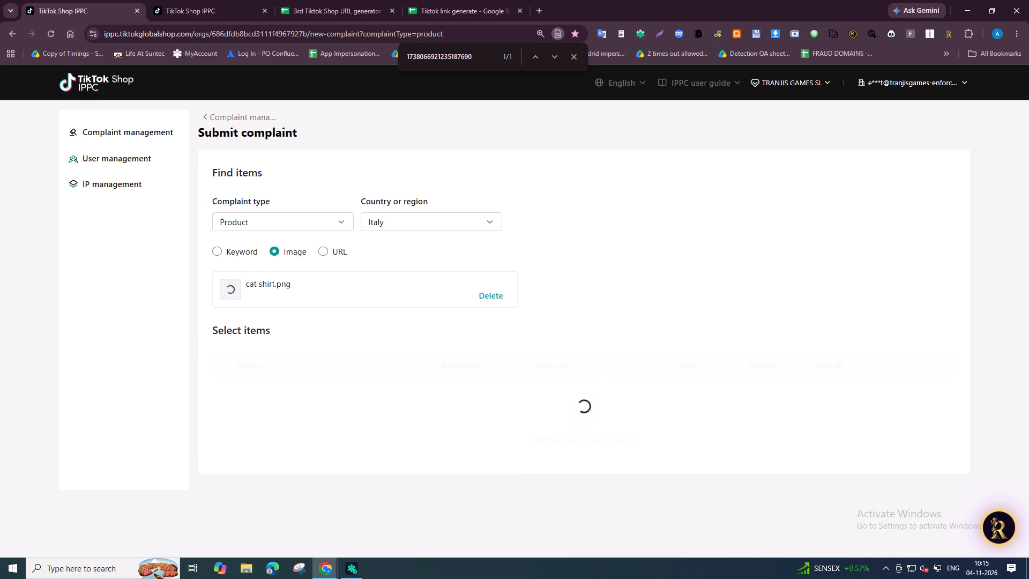
{"action": "left_click", "coordinate": [576, 57]}
{"action": "scroll", "coordinate": [383, 365], "scroll_direction": "down", "scroll_amount": 5}
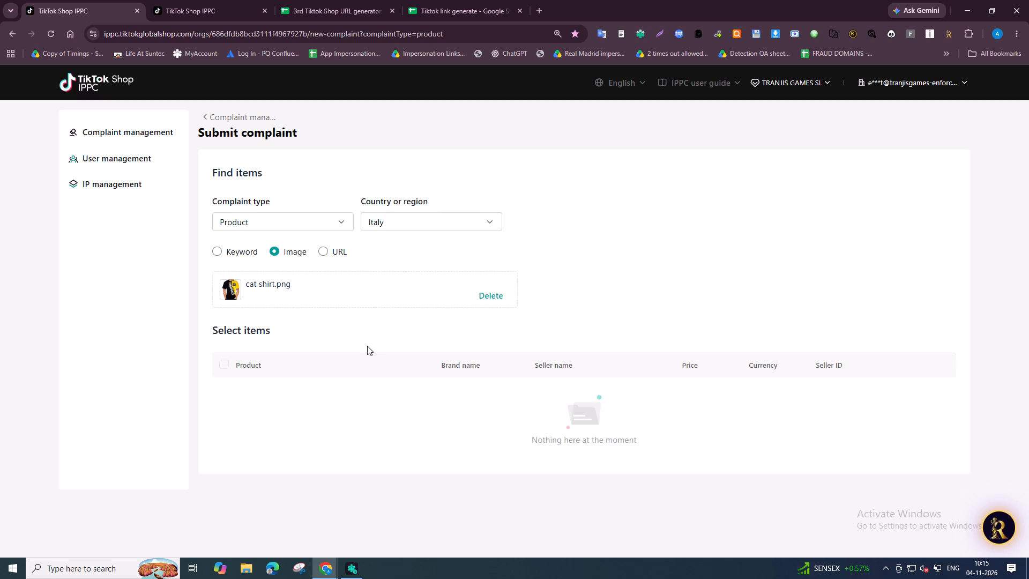
Replace the search image with cat hat.png and run the image search for Italy.
{"action": "left_click", "coordinate": [492, 295]}
{"action": "left_click", "coordinate": [257, 281]}
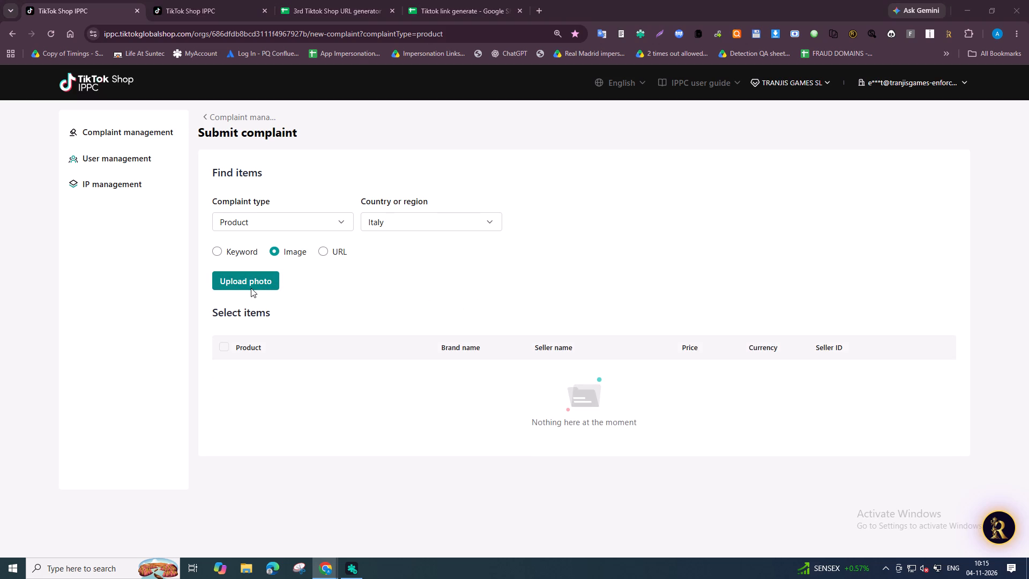
{"action": "left_click", "coordinate": [257, 181]}
{"action": "scroll", "coordinate": [264, 182], "scroll_direction": "down", "scroll_amount": 5}
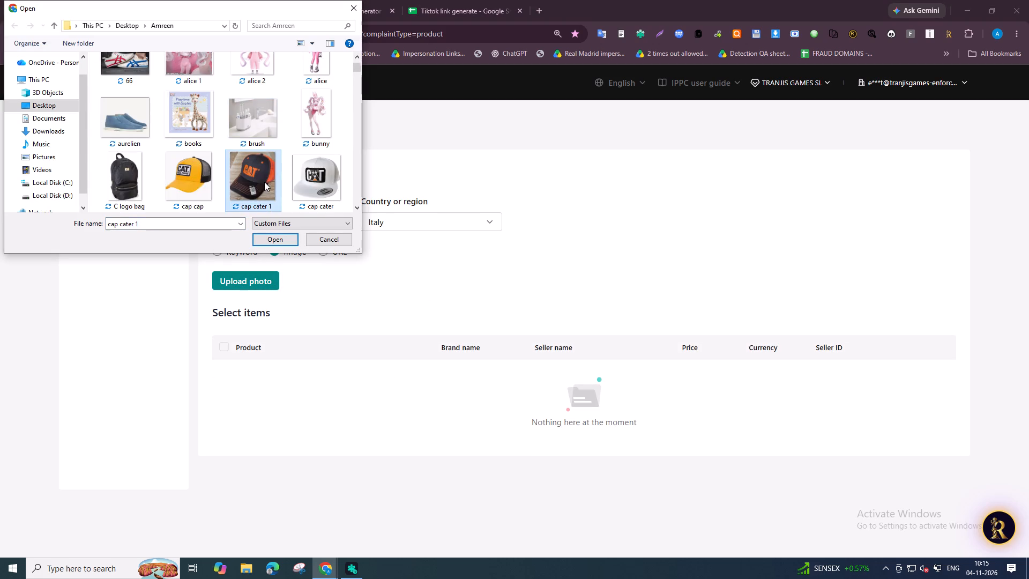
{"action": "left_click", "coordinate": [324, 115]}
{"action": "left_click", "coordinate": [271, 241]}
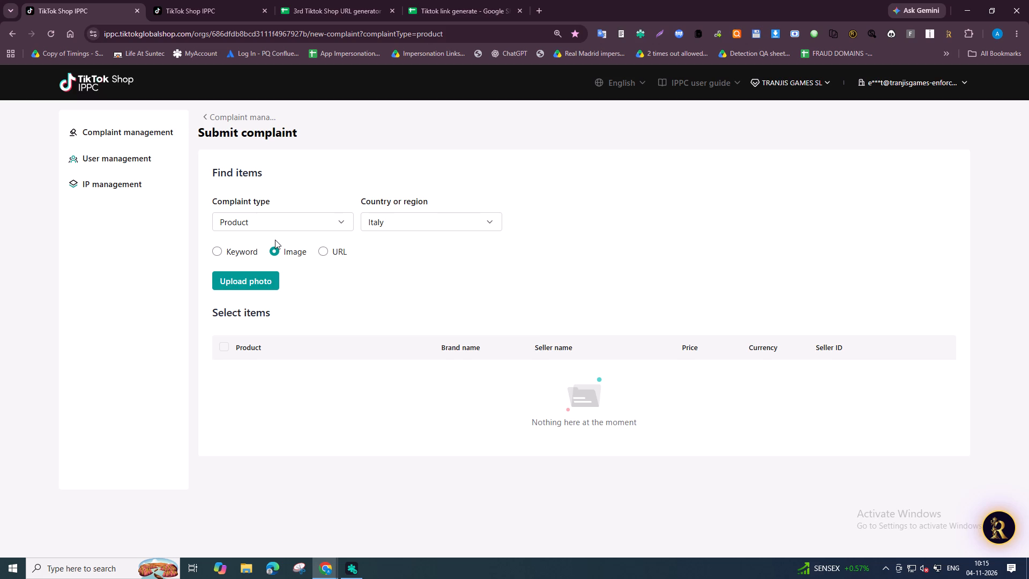
Switch the complaint's country or region to Spain, keeping the product image search with cat hat.png.
{"action": "left_click", "coordinate": [441, 225]}
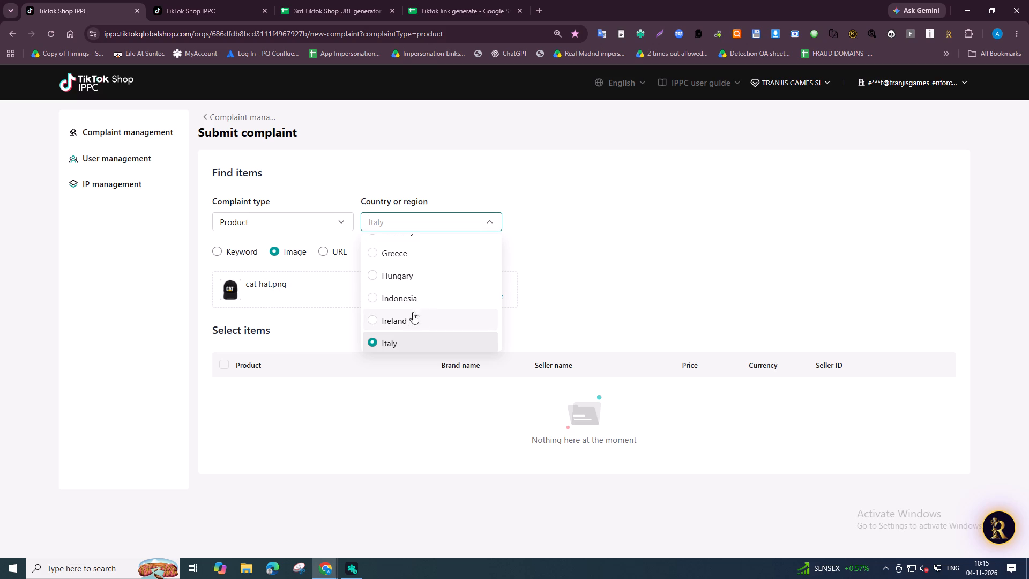
{"action": "scroll", "coordinate": [409, 271], "scroll_direction": "up", "scroll_amount": 3}
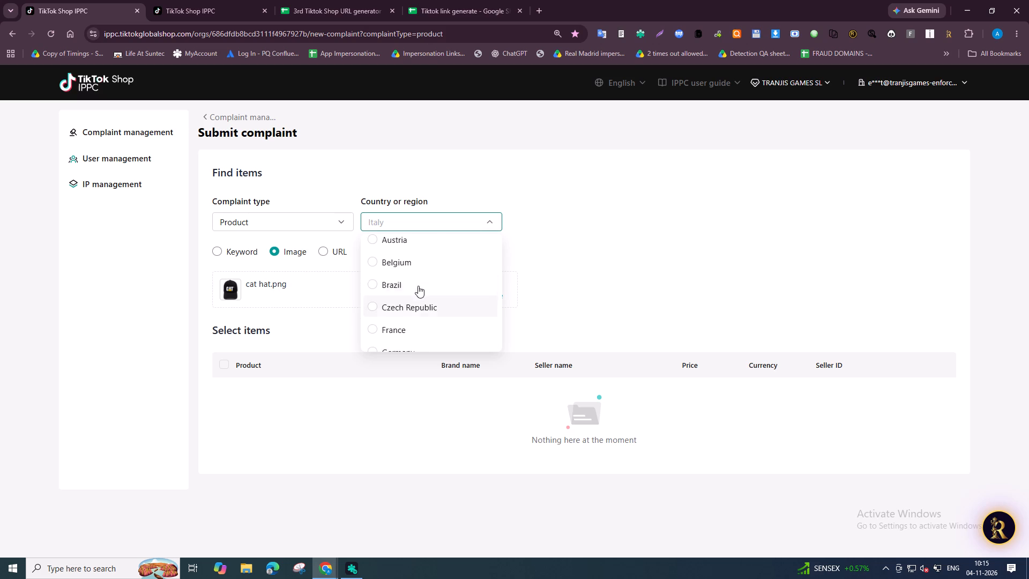
{"action": "scroll", "coordinate": [430, 284], "scroll_direction": "up", "scroll_amount": 3}
{"action": "scroll", "coordinate": [430, 291], "scroll_direction": "down", "scroll_amount": 6}
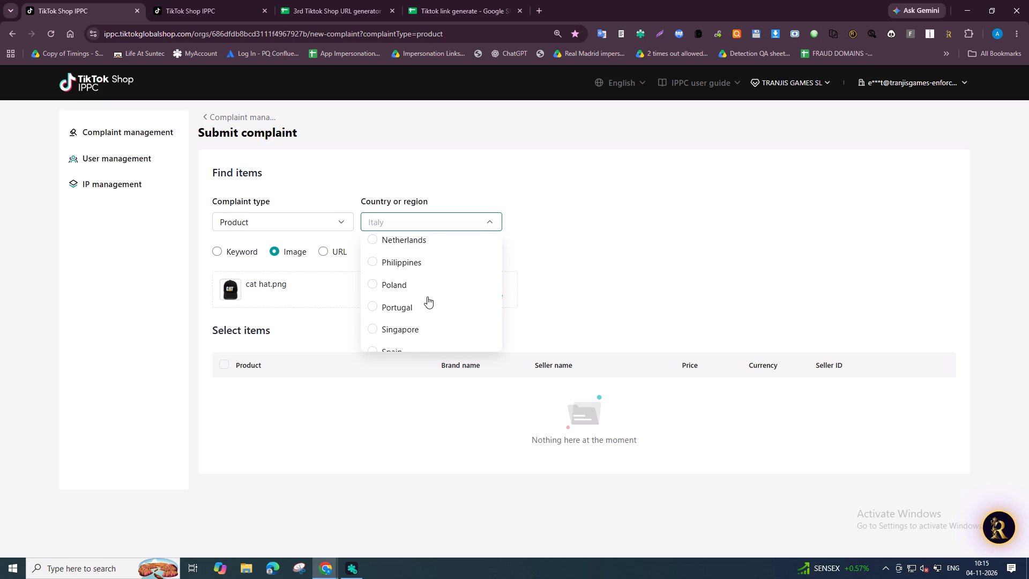
{"action": "scroll", "coordinate": [423, 329], "scroll_direction": "down", "scroll_amount": 1}
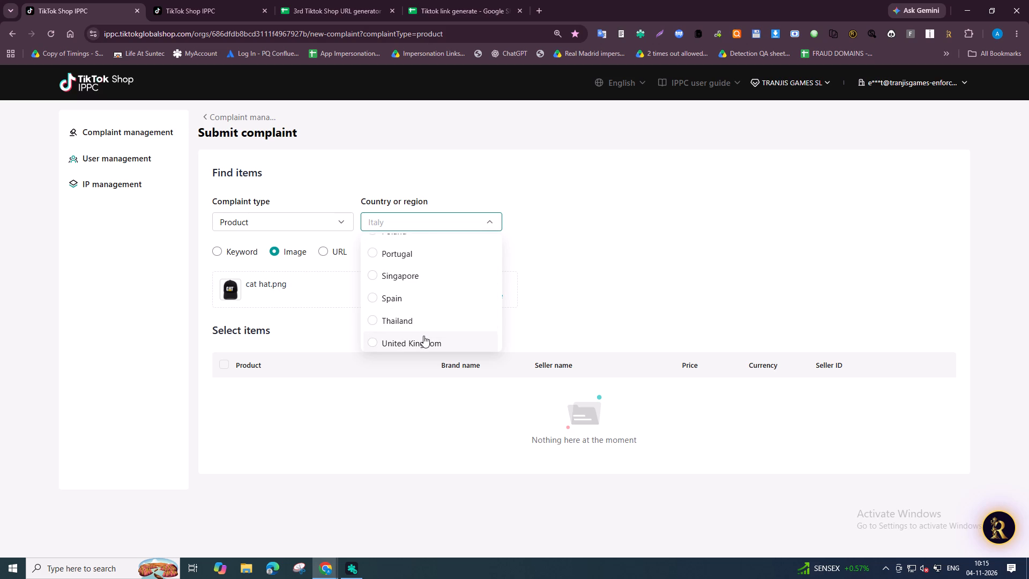
{"action": "left_click", "coordinate": [416, 295]}
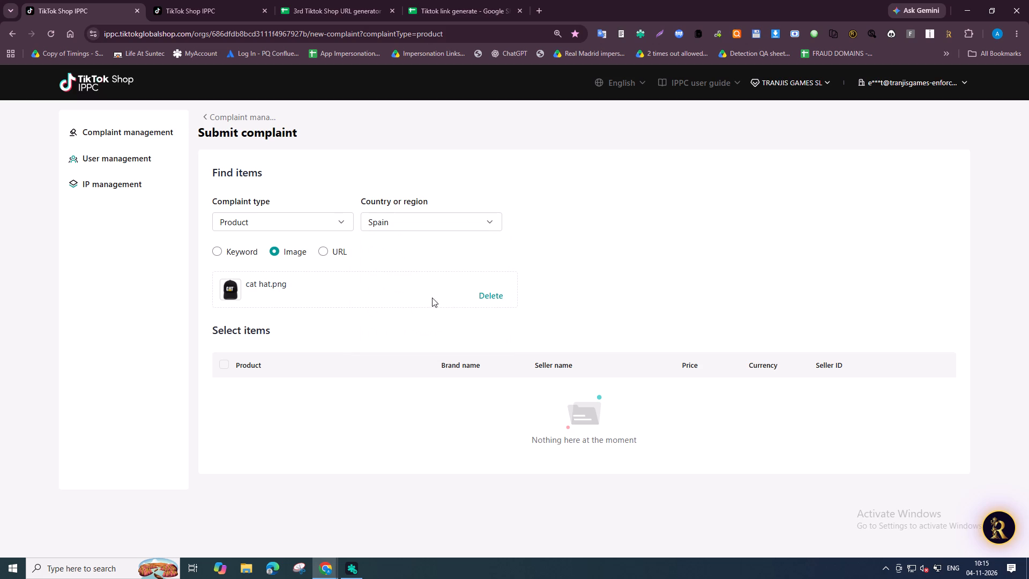
Remove cat hat.png and upload another picture from the same image folder to search for products in Spain.
{"action": "left_click", "coordinate": [478, 295]}
{"action": "left_click", "coordinate": [496, 292]}
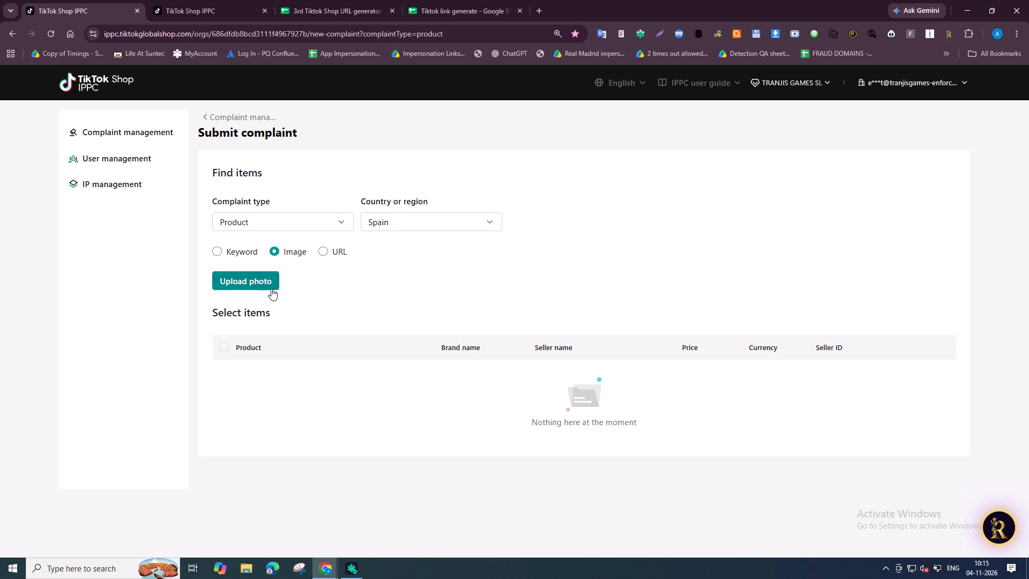
{"action": "left_click", "coordinate": [273, 288]}
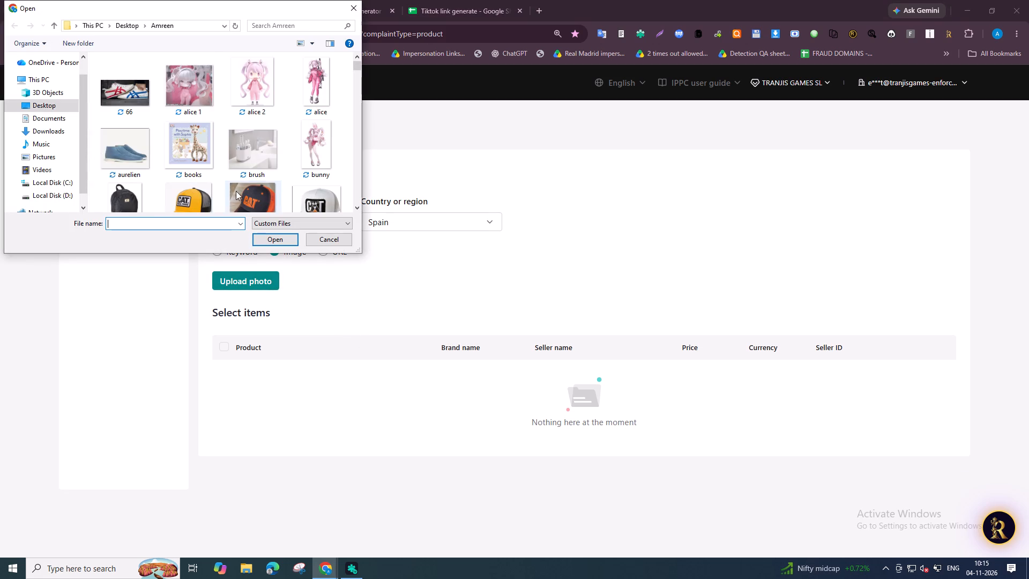
{"action": "left_click", "coordinate": [235, 191]}
{"action": "scroll", "coordinate": [237, 206], "scroll_direction": "down", "scroll_amount": 8}
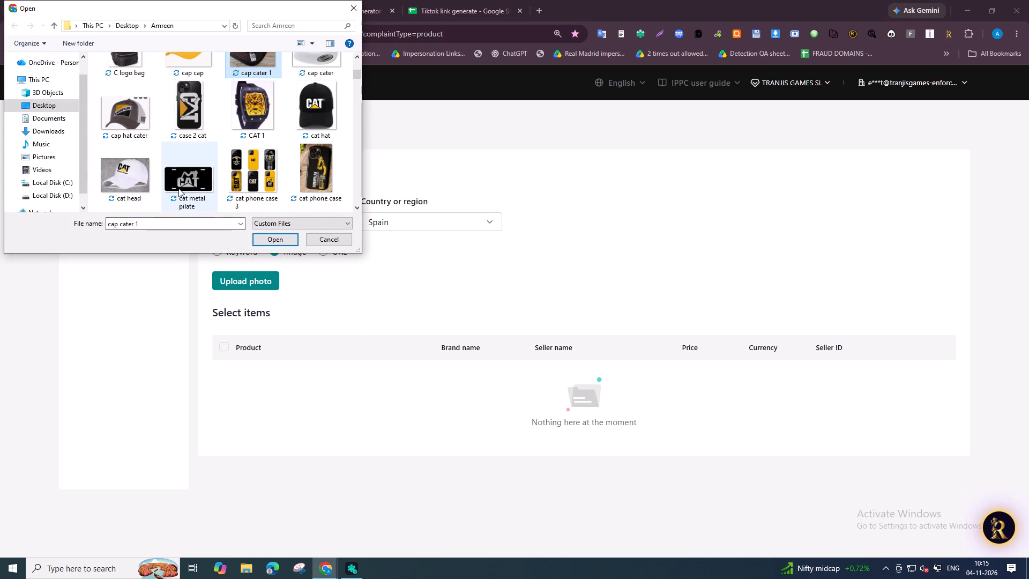
{"action": "scroll", "coordinate": [177, 181], "scroll_direction": "down", "scroll_amount": 2}
{"action": "left_click", "coordinate": [131, 176]}
{"action": "left_click", "coordinate": [266, 241]}
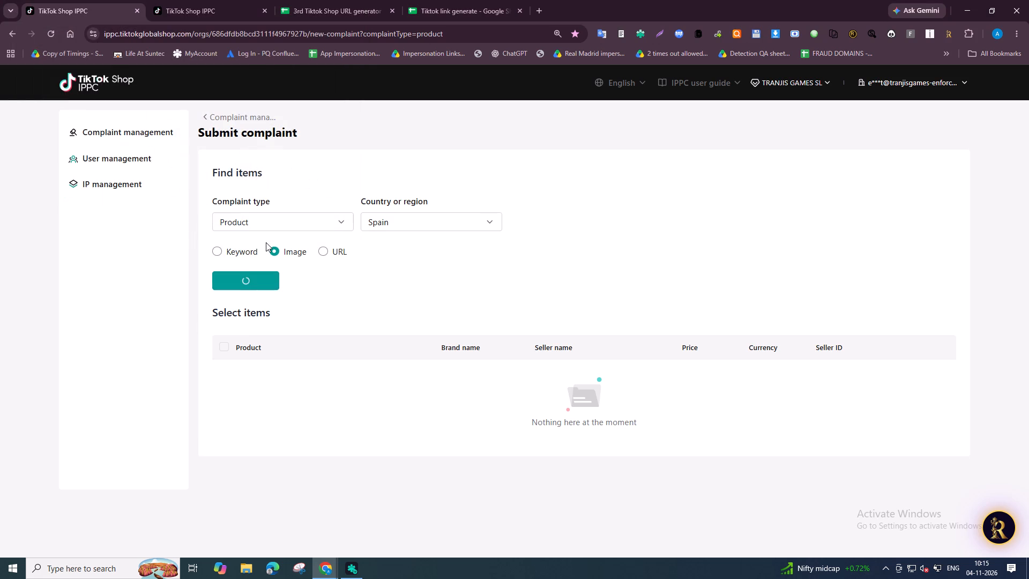
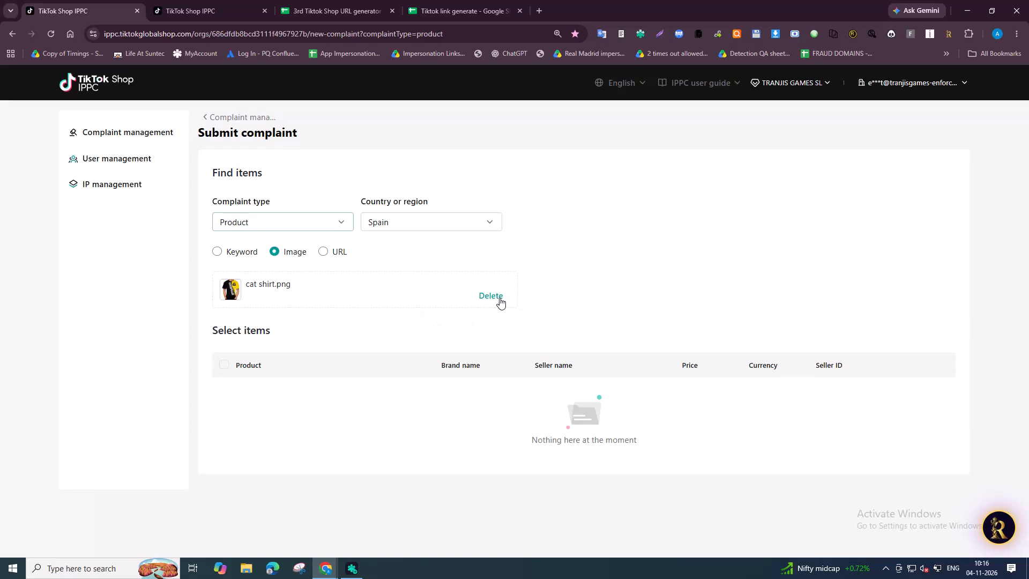
Switch the complaint's country or region to Poland and search products by image with cat shirt.png.
{"action": "left_click", "coordinate": [436, 222]}
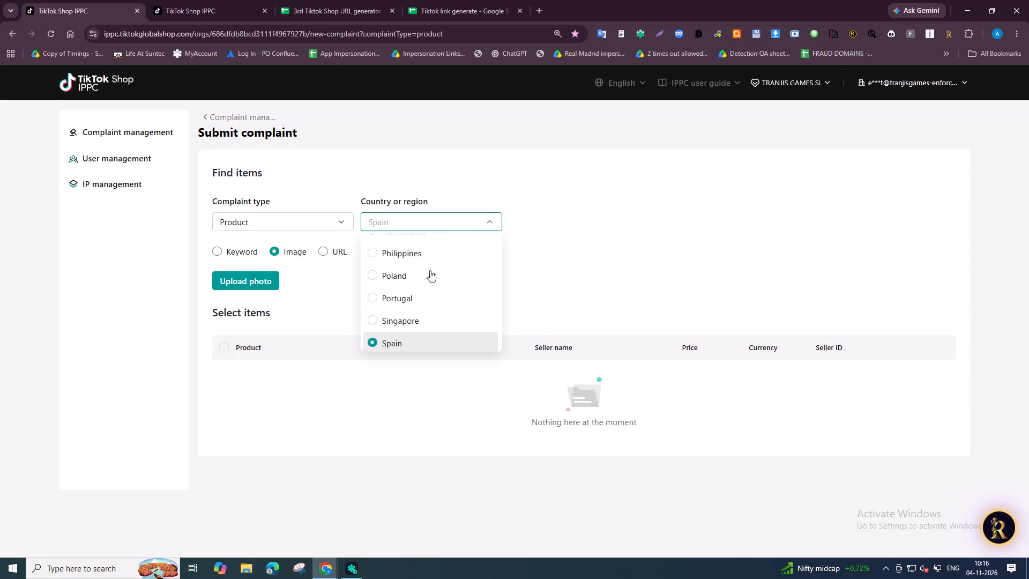
{"action": "left_click", "coordinate": [425, 276]}
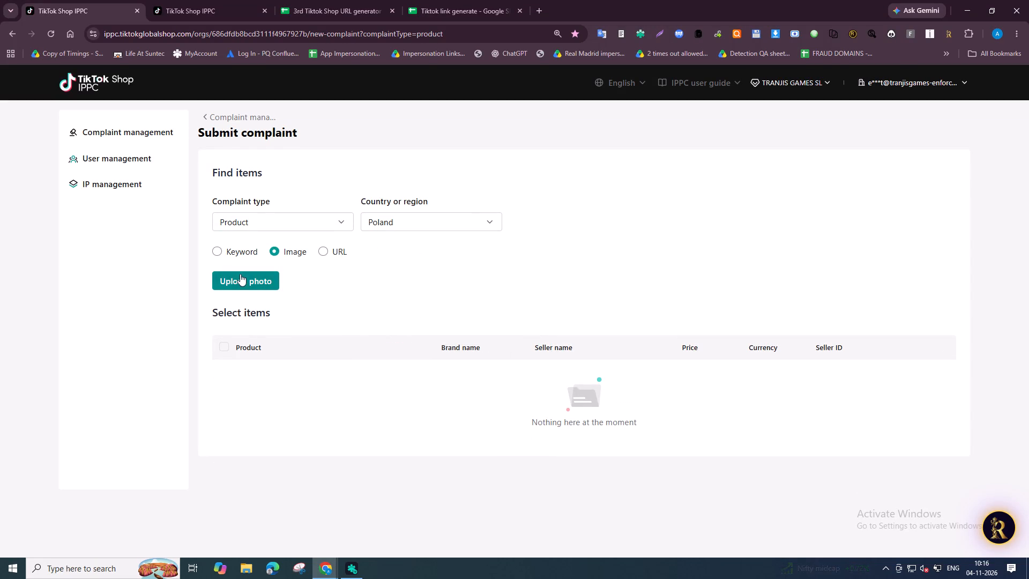
{"action": "left_click", "coordinate": [240, 274]}
{"action": "left_click", "coordinate": [184, 185]}
{"action": "scroll", "coordinate": [188, 187], "scroll_direction": "down", "scroll_amount": 3}
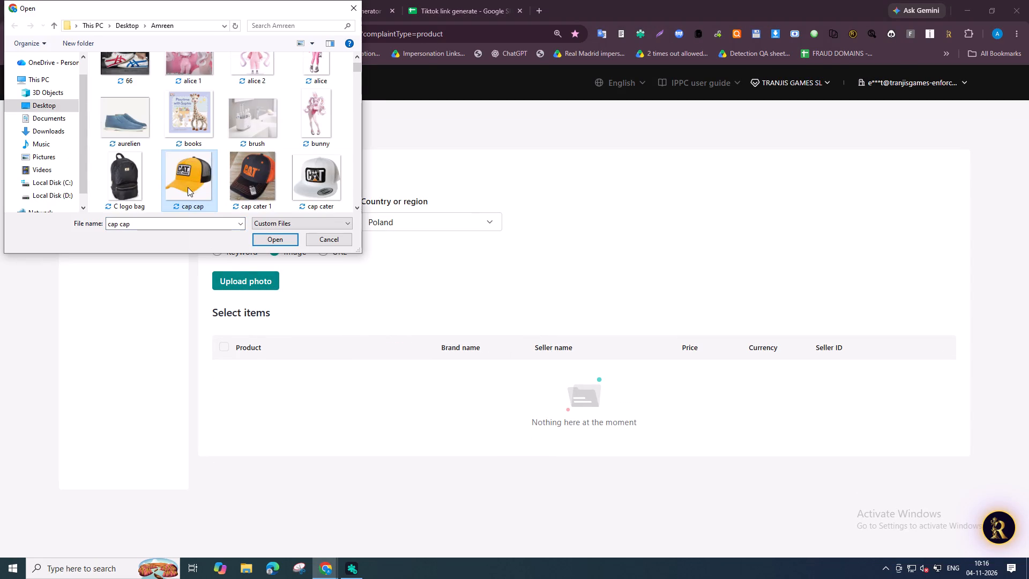
{"action": "scroll", "coordinate": [188, 187], "scroll_direction": "down", "scroll_amount": 3}
{"action": "scroll", "coordinate": [144, 179], "scroll_direction": "down", "scroll_amount": 4}
{"action": "left_click", "coordinate": [141, 176]}
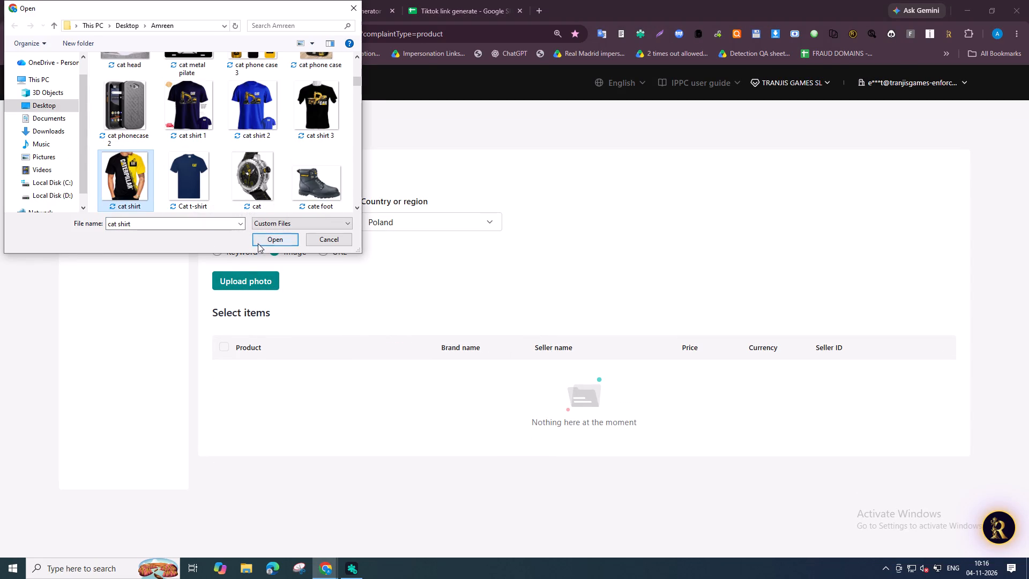
{"action": "left_click", "coordinate": [266, 238]}
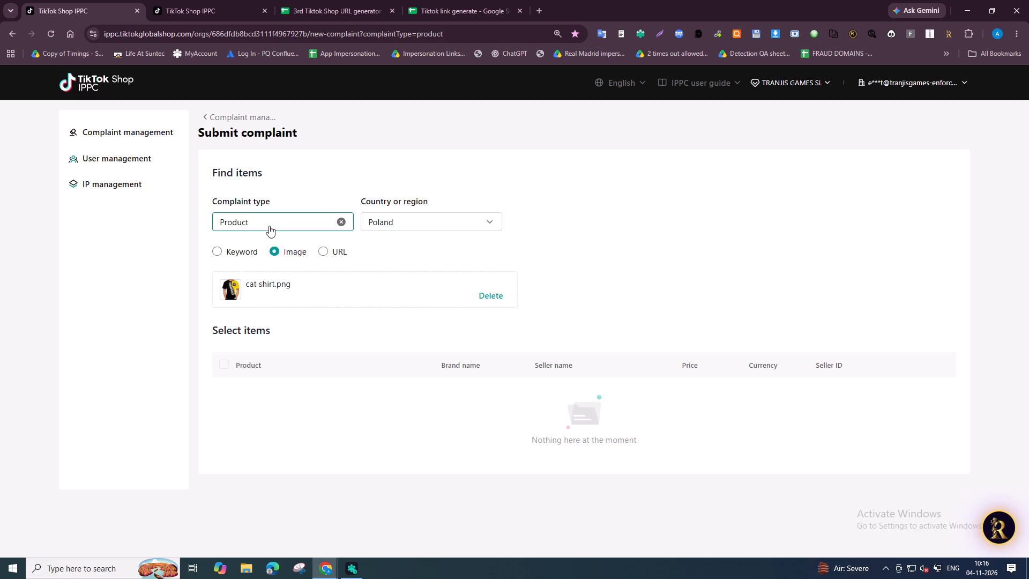
Remove the search image, switch the country or region to Malaysia, and search by image with cat shirt.png.
{"action": "left_click", "coordinate": [476, 293]}
{"action": "left_click", "coordinate": [480, 293]}
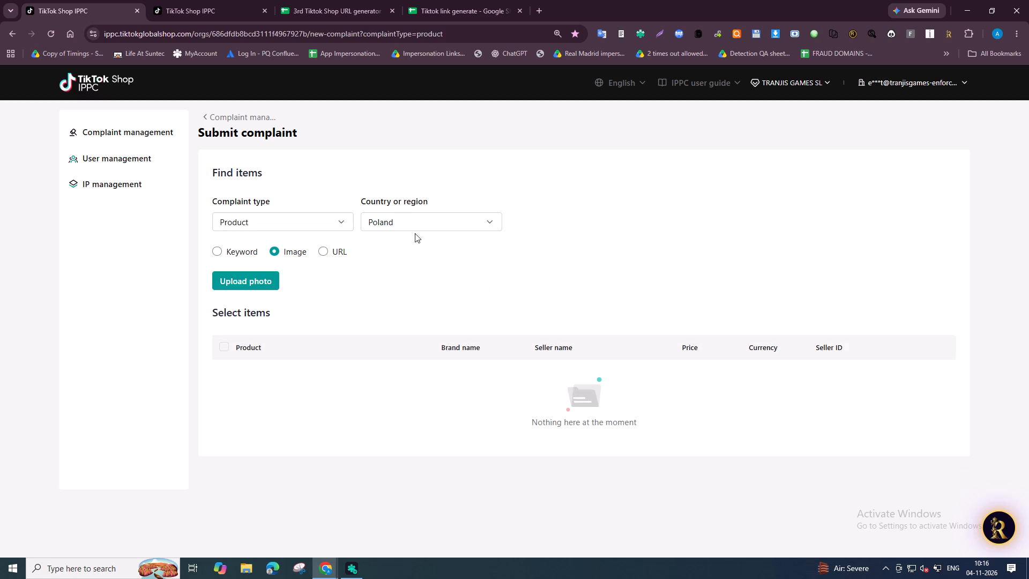
{"action": "left_click", "coordinate": [414, 231]}
{"action": "left_click", "coordinate": [418, 259]}
{"action": "left_click", "coordinate": [258, 278]}
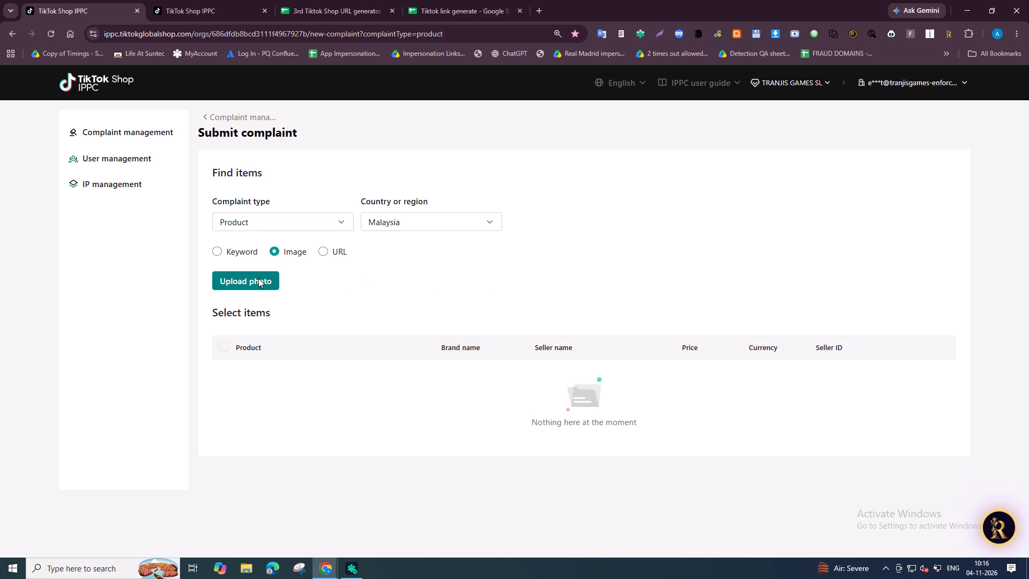
{"action": "left_click", "coordinate": [199, 191]}
{"action": "scroll", "coordinate": [204, 192], "scroll_direction": "down", "scroll_amount": 4}
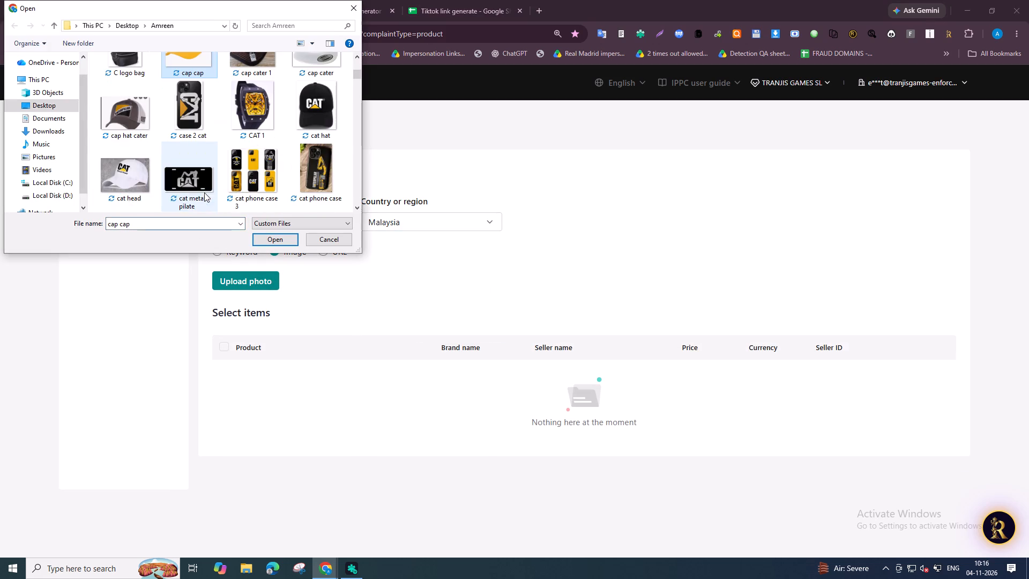
{"action": "scroll", "coordinate": [168, 195], "scroll_direction": "down", "scroll_amount": 3}
{"action": "left_click", "coordinate": [151, 177]}
{"action": "left_click", "coordinate": [295, 234]}
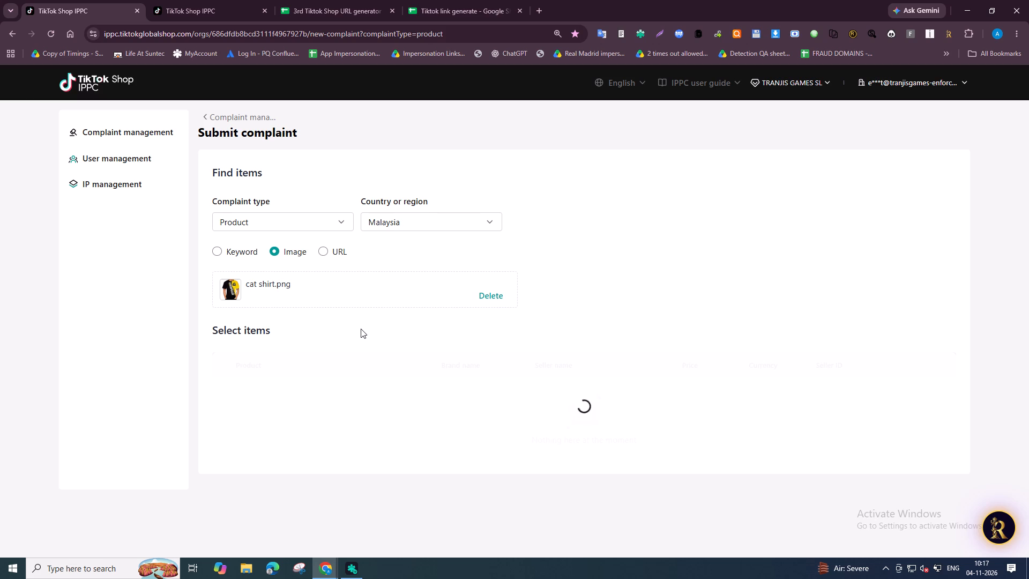
Examine the Malaysia image search results for listings of Caterpillar-branded shirts.
{"action": "scroll", "coordinate": [361, 329], "scroll_direction": "down", "scroll_amount": 4}
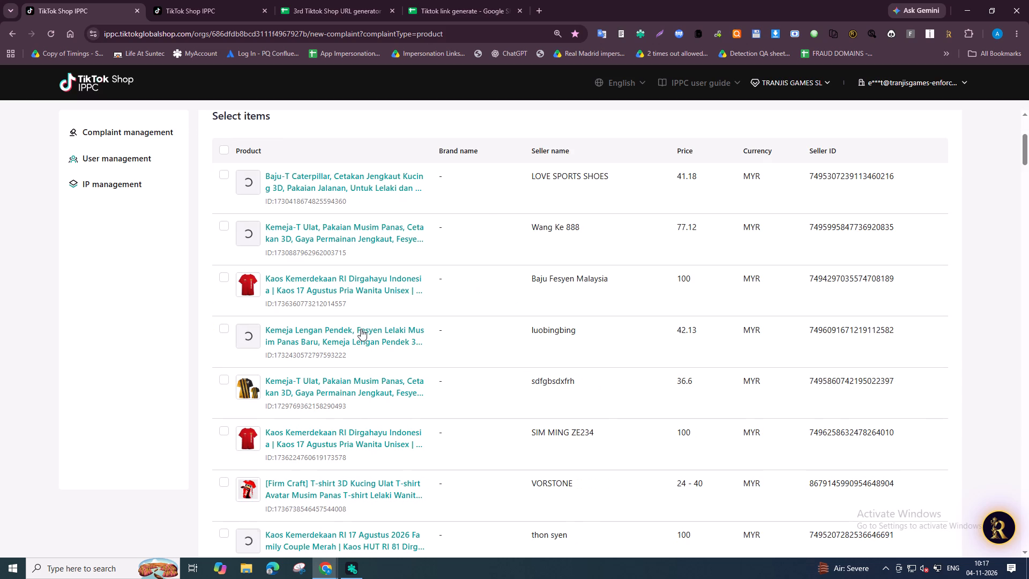
{"action": "scroll", "coordinate": [308, 294], "scroll_direction": "up", "scroll_amount": 6}
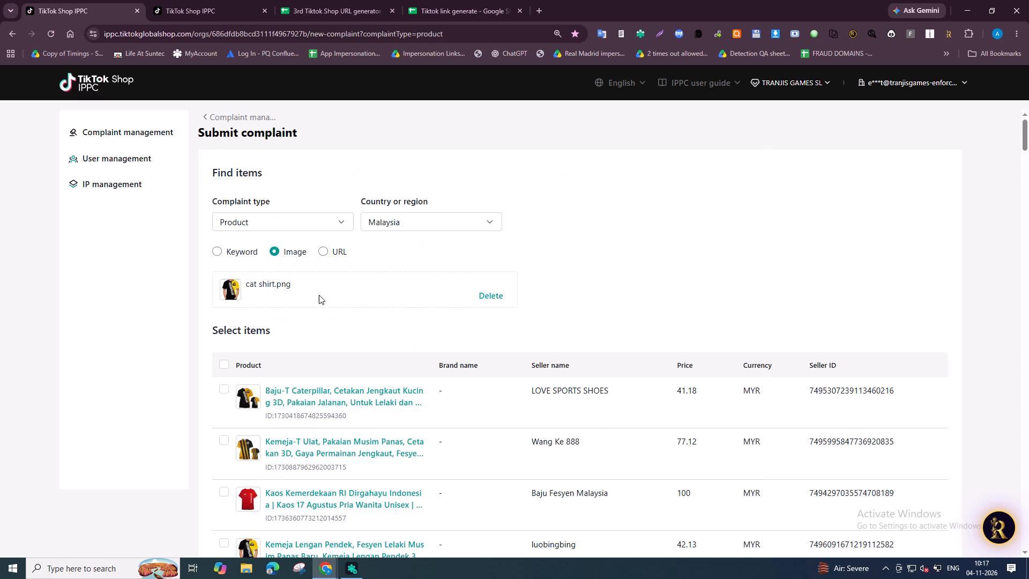
{"action": "scroll", "coordinate": [319, 295], "scroll_direction": "down", "scroll_amount": 13}
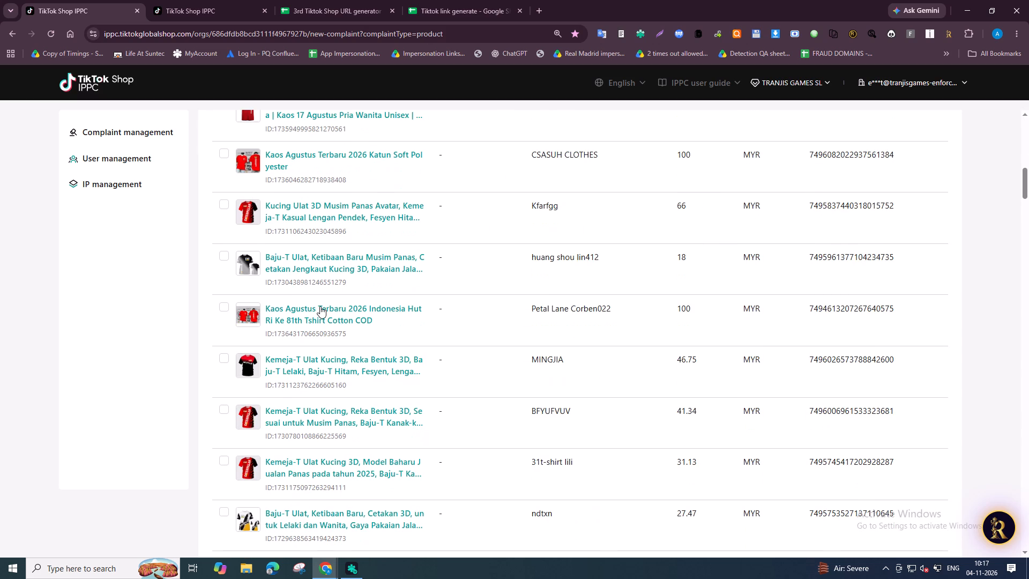
{"action": "scroll", "coordinate": [320, 306], "scroll_direction": "down", "scroll_amount": 15}
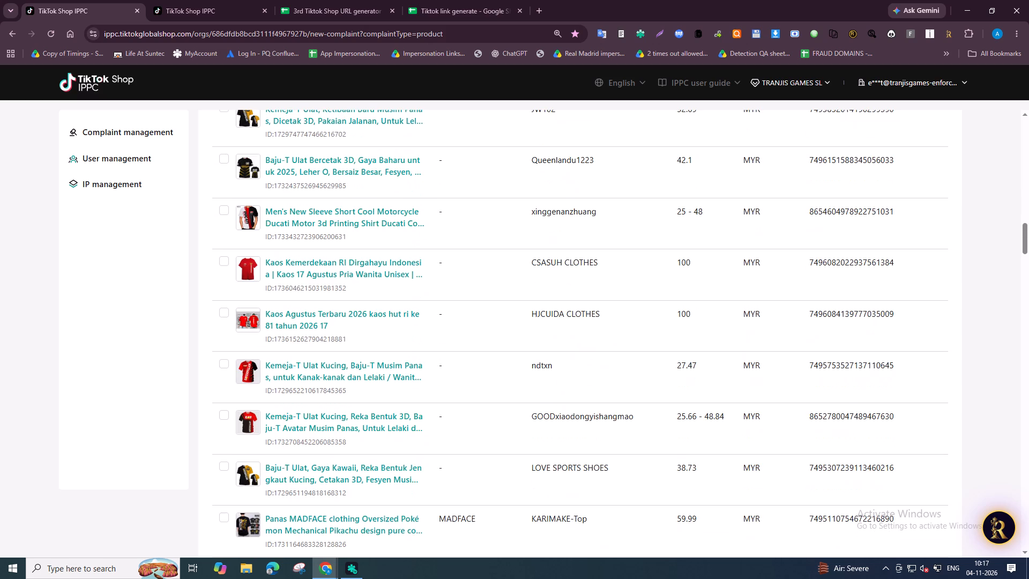
{"action": "scroll", "coordinate": [978, 411], "scroll_direction": "up", "scroll_amount": 5}
{"action": "left_click_drag", "start_coordinate": [1025, 226], "coordinate": [1028, 116]}
{"action": "left_click", "coordinate": [247, 398]}
{"action": "left_click", "coordinate": [181, 411]}
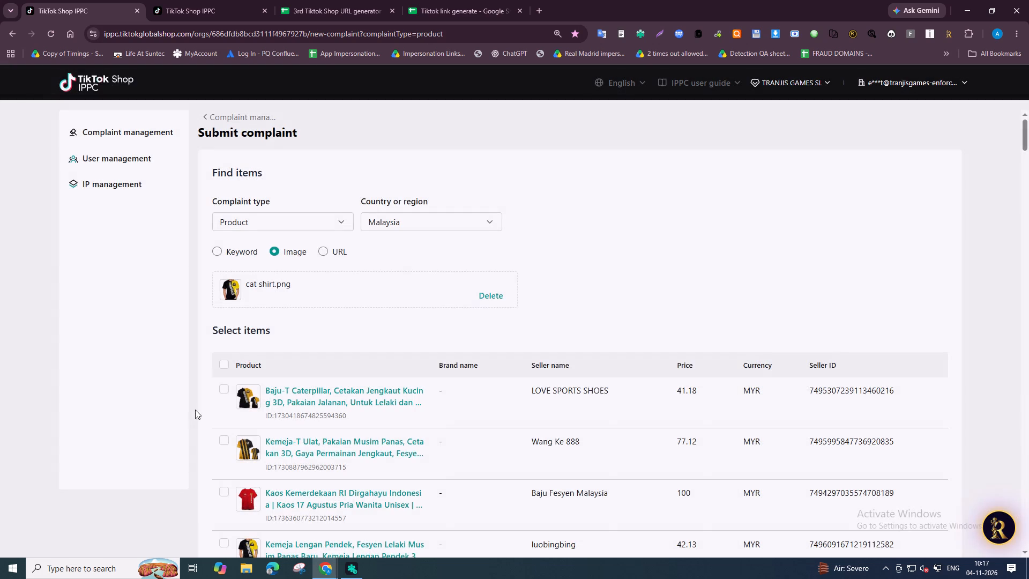
{"action": "left_click_drag", "start_coordinate": [217, 408], "coordinate": [929, 454]}
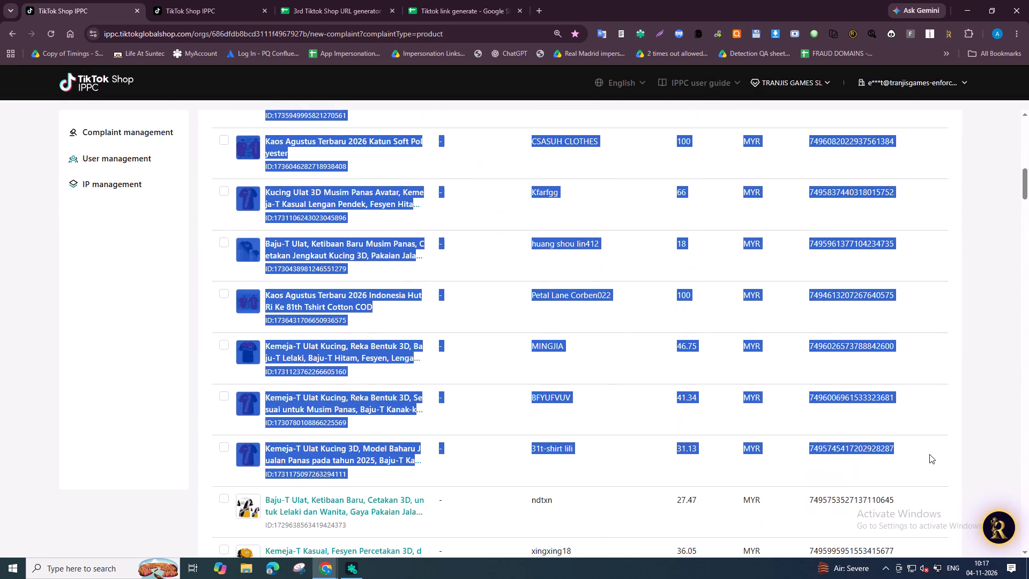
{"action": "left_click_drag", "start_coordinate": [929, 454], "coordinate": [948, 505]}
{"action": "key", "text": "ctrl+c"}
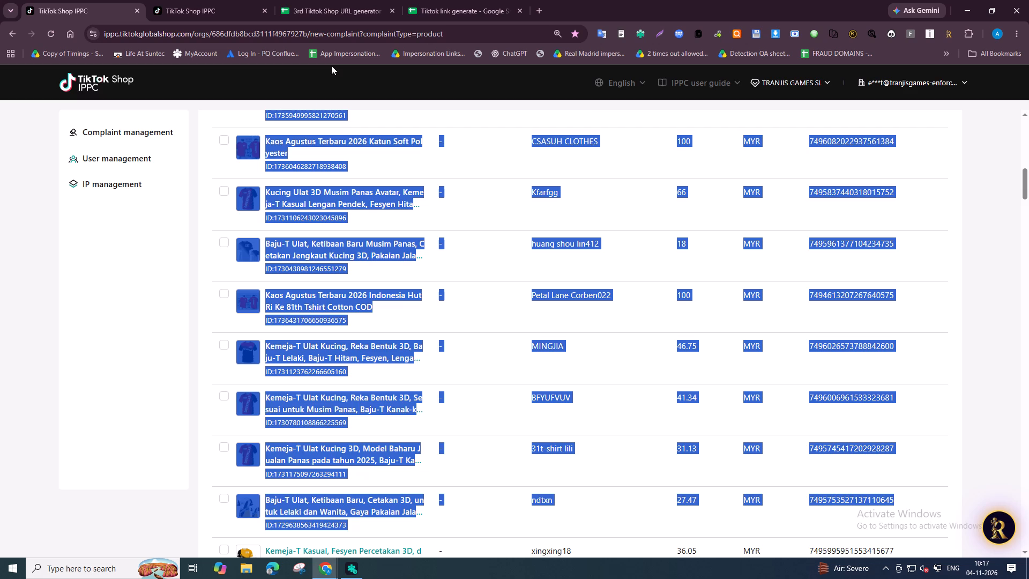
{"action": "left_click", "coordinate": [398, 0]}
{"action": "left_click", "coordinate": [419, 0]}
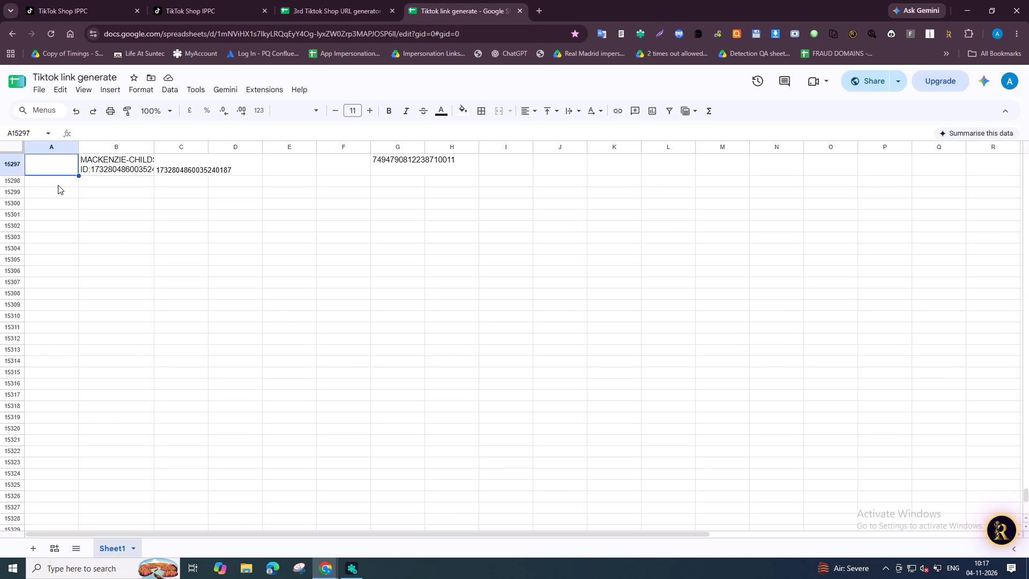
{"action": "left_click", "coordinate": [58, 185]}
{"action": "key", "text": "ctrl+v"}
Clear the brand, seller, price and currency cells in columns C to F of the newly pasted Malaysia rows.
{"action": "key", "text": "Right"}
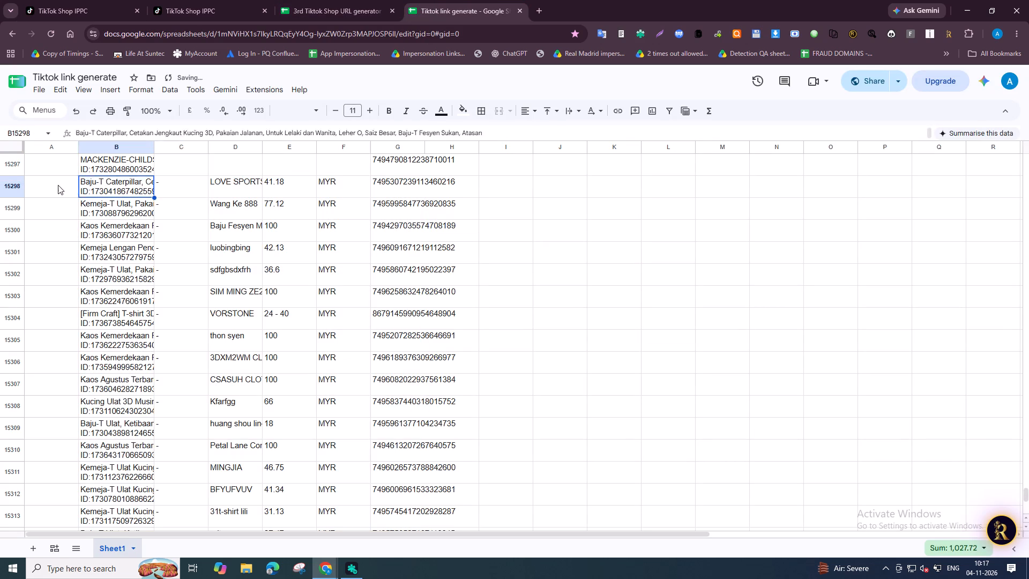
{"action": "key", "text": "Right"}
{"action": "key", "text": "ctrl+shift+Down"}
{"action": "key", "text": "shift+Right"}
{"action": "key", "text": "shift+Right"}
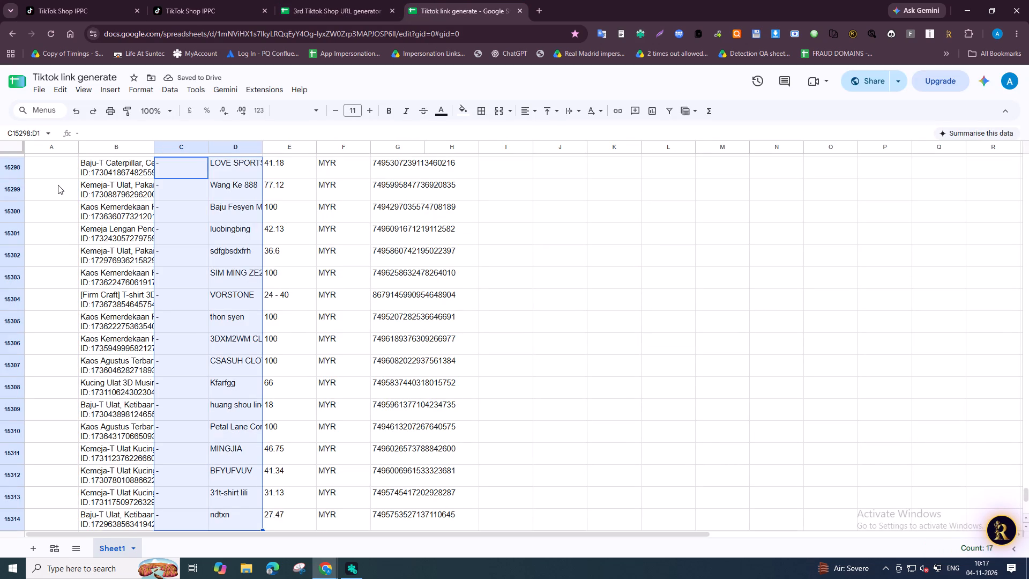
{"action": "key", "text": "shift+Right"}
{"action": "key", "text": "Delete"}
Fill the ID-extraction formula from C15297 down column C to row 15314.
{"action": "key", "text": "Left"}
{"action": "key", "text": "ctrl+Down"}
{"action": "key", "text": "Right"}
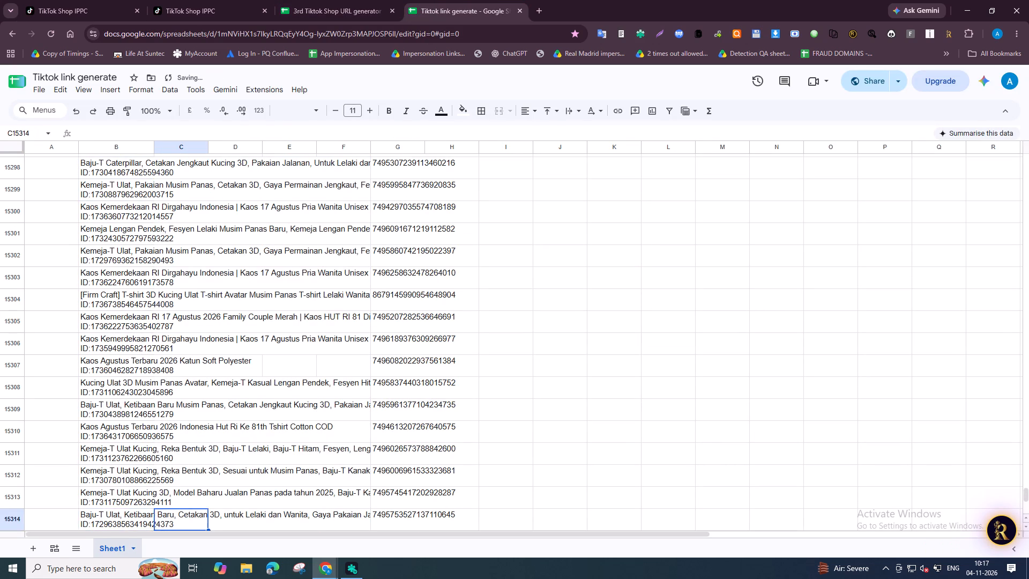
{"action": "key", "text": "Down"}
{"action": "key", "text": "Up"}
{"action": "key", "text": "ctrl+shift+Up"}
{"action": "key", "text": "ctrl+d"}
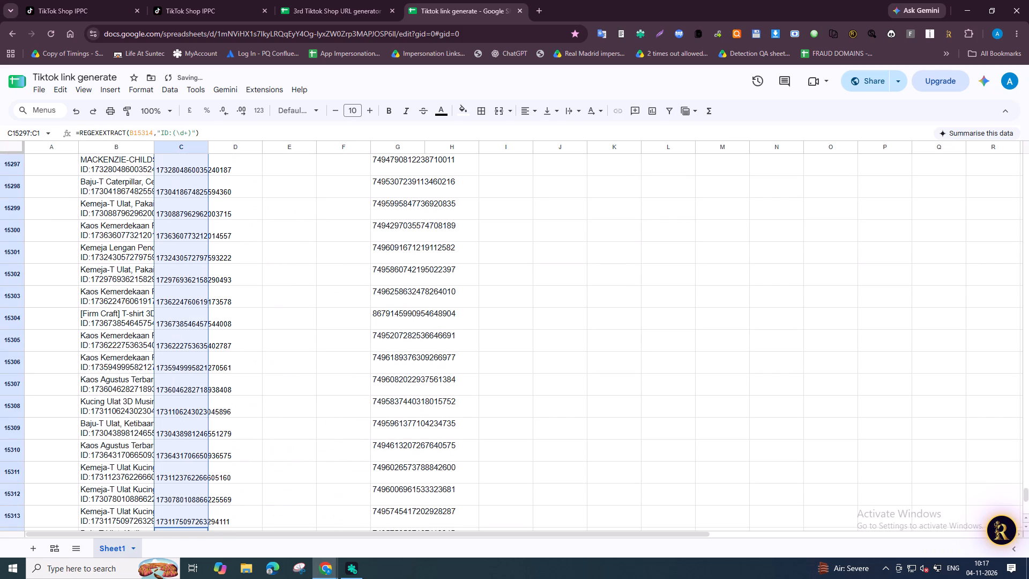
Copy the extracted Malaysia product IDs and paste them as values into the generator's Product ID column from F8085.
{"action": "key", "text": "shift+Down"}
{"action": "key", "text": "ctrl+c"}
{"action": "key", "text": "ctrl+c"}
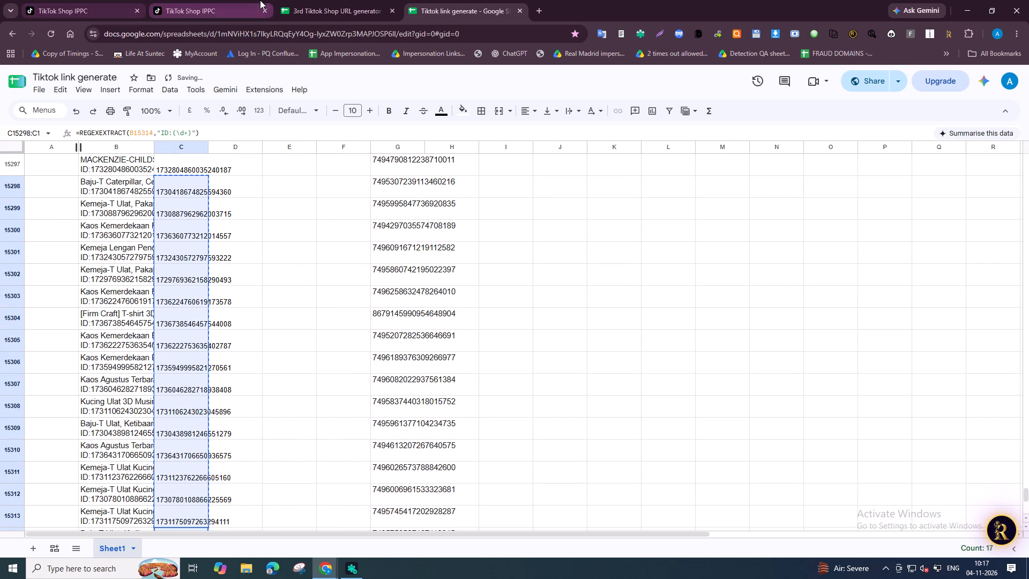
{"action": "left_click_drag", "start_coordinate": [264, 0], "coordinate": [273, 0]}
{"action": "left_click", "coordinate": [288, 0]}
{"action": "left_click", "coordinate": [435, 441]}
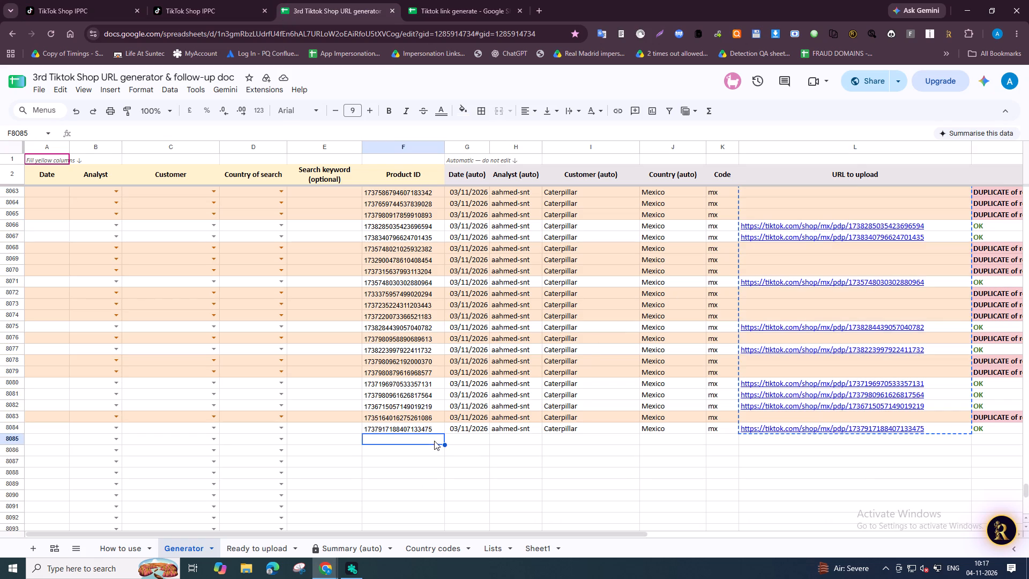
{"action": "key", "text": "ctrl+shift+v"}
Set the Country of search in row 8085 to Malaysia.
{"action": "left_click", "coordinate": [285, 440]}
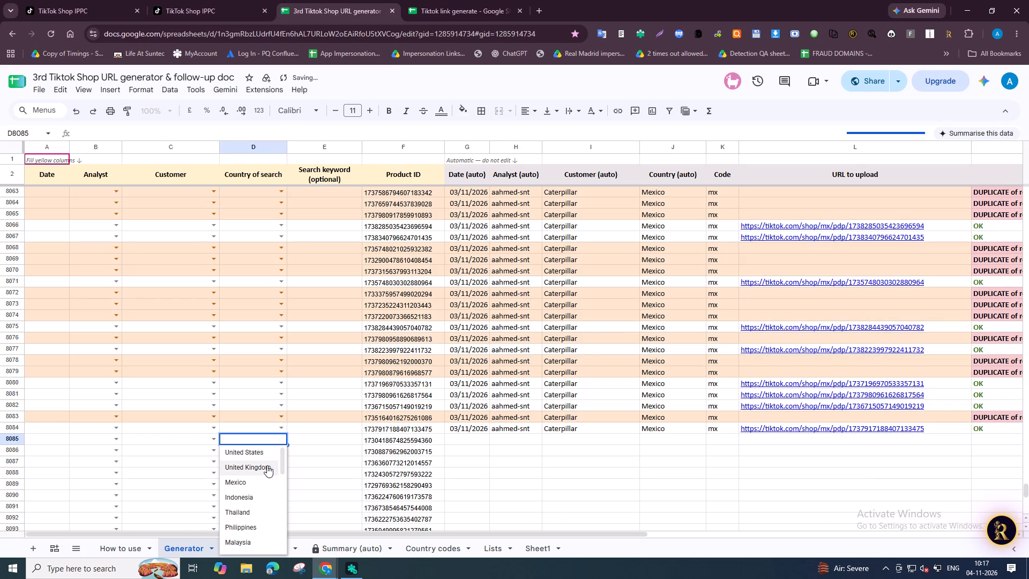
{"action": "key", "text": "m"}
{"action": "left_click", "coordinate": [262, 465]}
{"action": "left_click", "coordinate": [540, 462]}
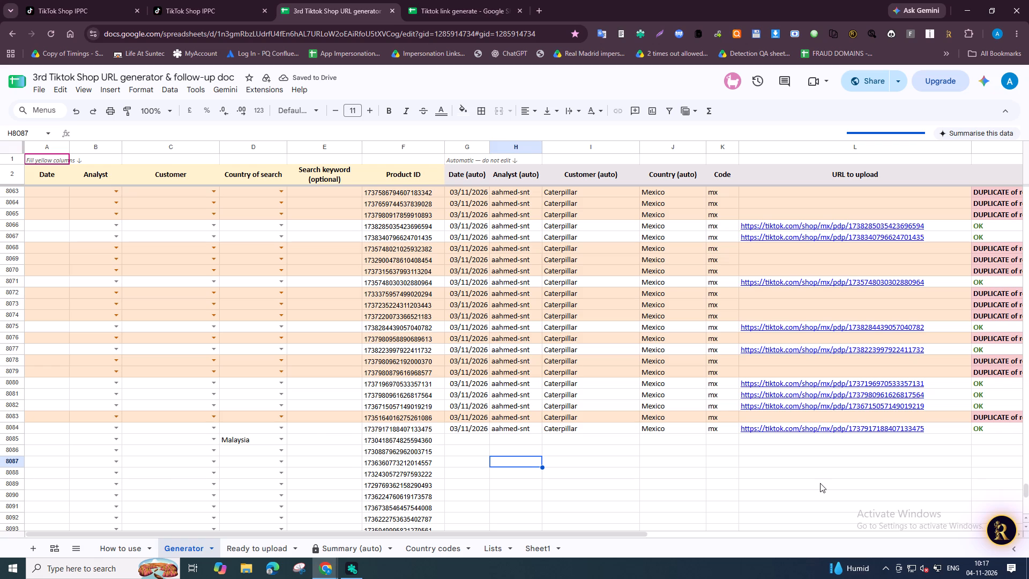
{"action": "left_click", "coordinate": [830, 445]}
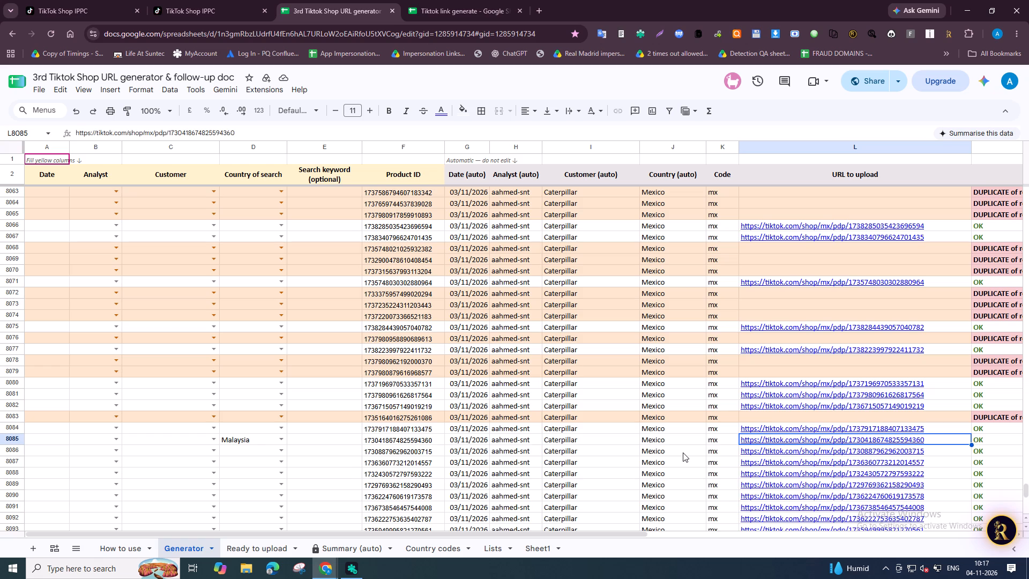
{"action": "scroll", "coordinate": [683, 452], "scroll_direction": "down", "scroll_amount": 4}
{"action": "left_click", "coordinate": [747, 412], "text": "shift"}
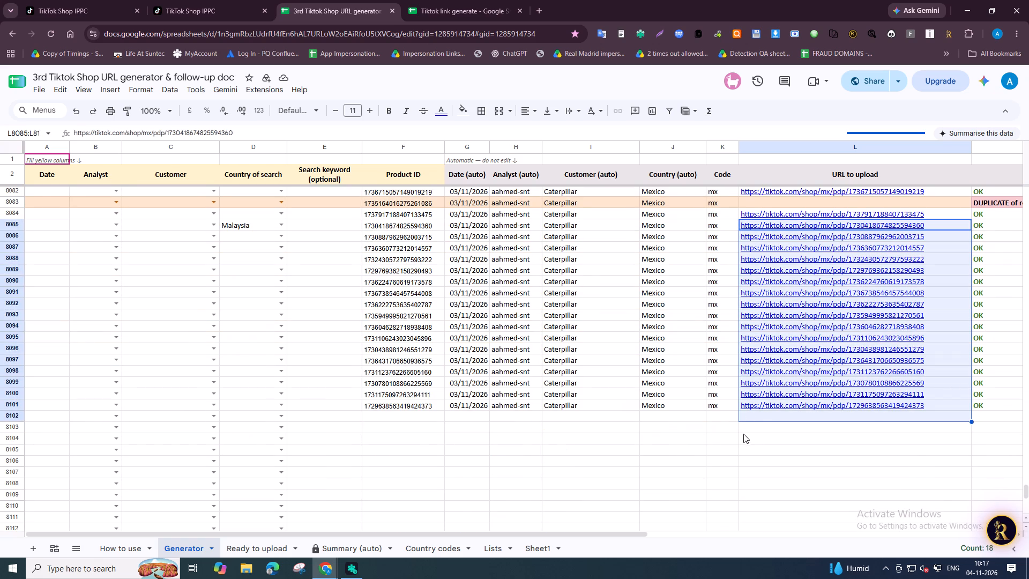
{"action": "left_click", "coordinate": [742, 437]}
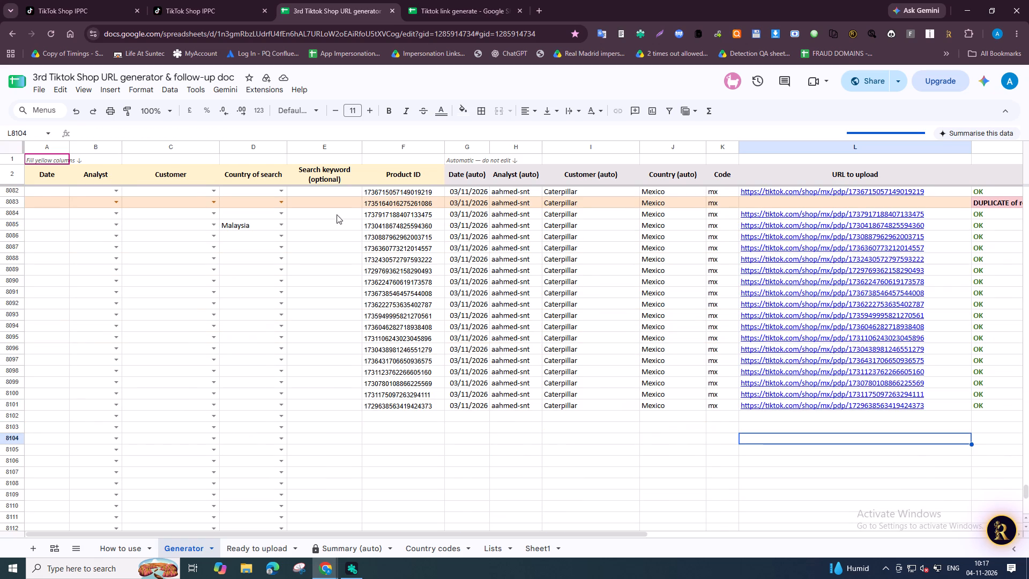
Fill Malaysia down the Country of search column from row 8085 to row 8101.
{"action": "left_click", "coordinate": [403, 406]}
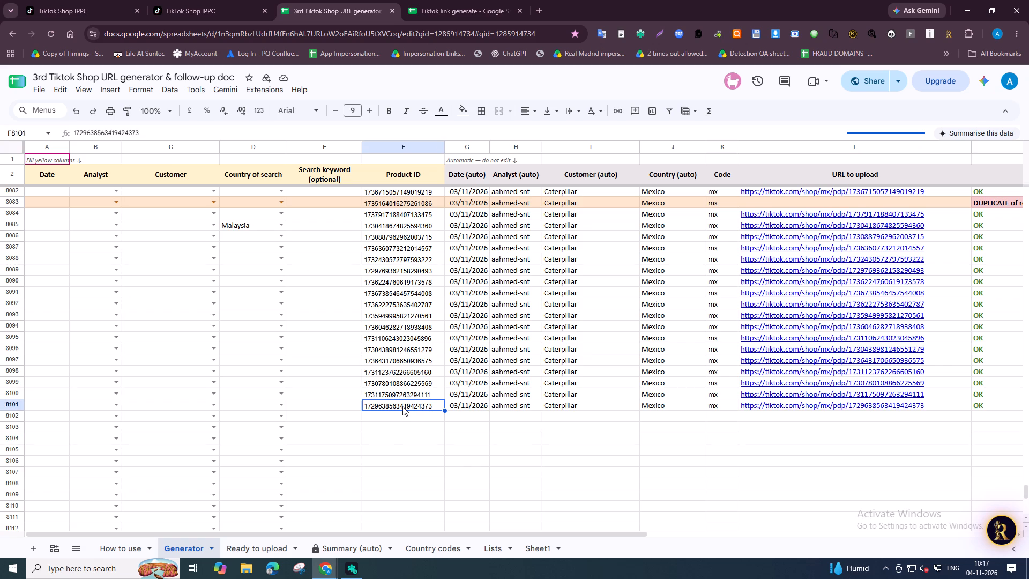
{"action": "key", "text": "Left"}
{"action": "key", "text": "Left"}
{"action": "key", "text": "ctrl+shift+Up"}
{"action": "key", "text": "ctrl+d"}
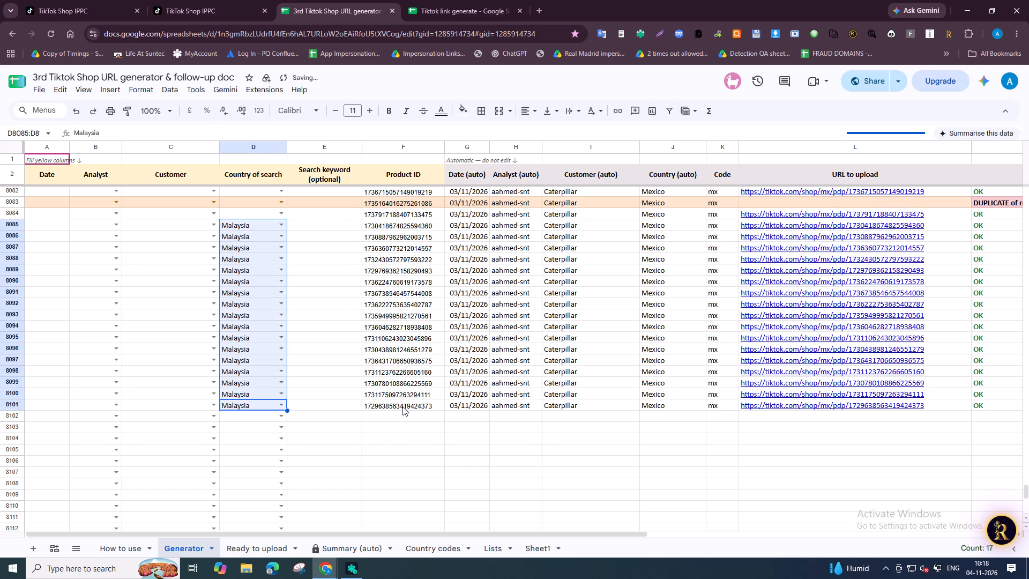
Copy the generated Malaysia URLs in L8085 to L8101 of the URL to upload column.
{"action": "left_click", "coordinate": [753, 418]}
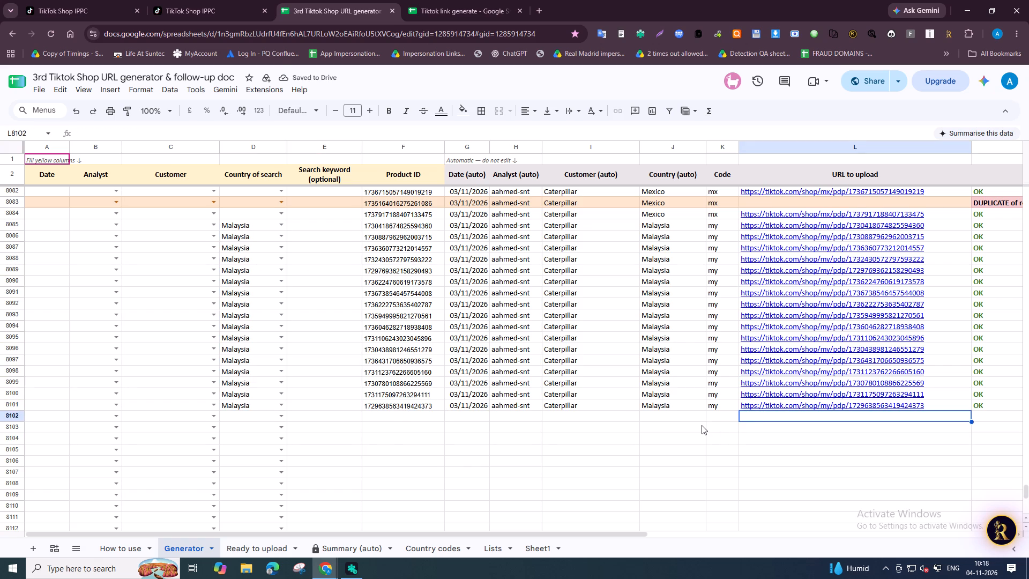
{"action": "left_click", "coordinate": [743, 230]}
{"action": "left_click", "coordinate": [758, 409], "text": "shift"}
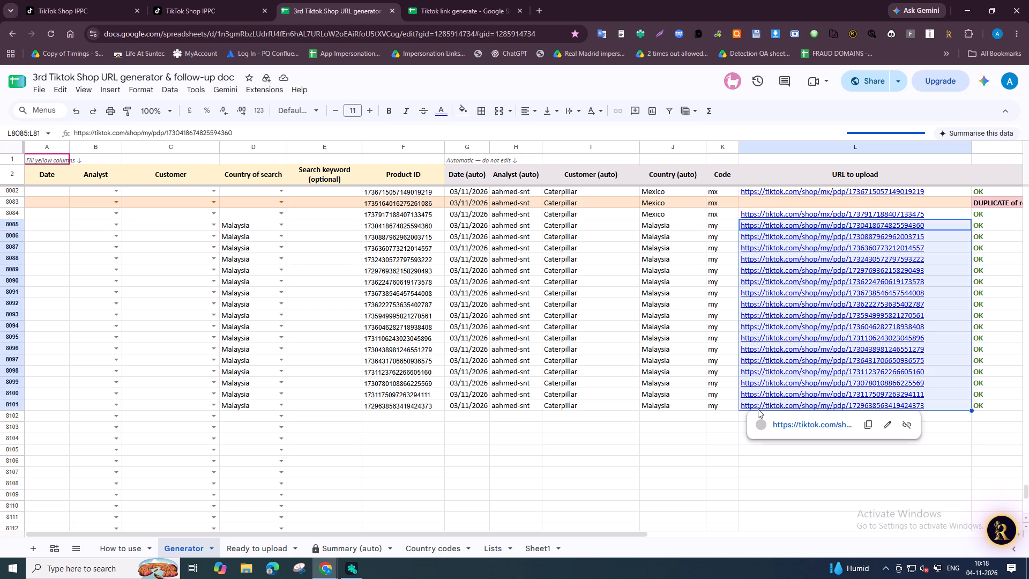
{"action": "key", "text": "ctrl+c"}
{"action": "key", "text": "ctrl+c"}
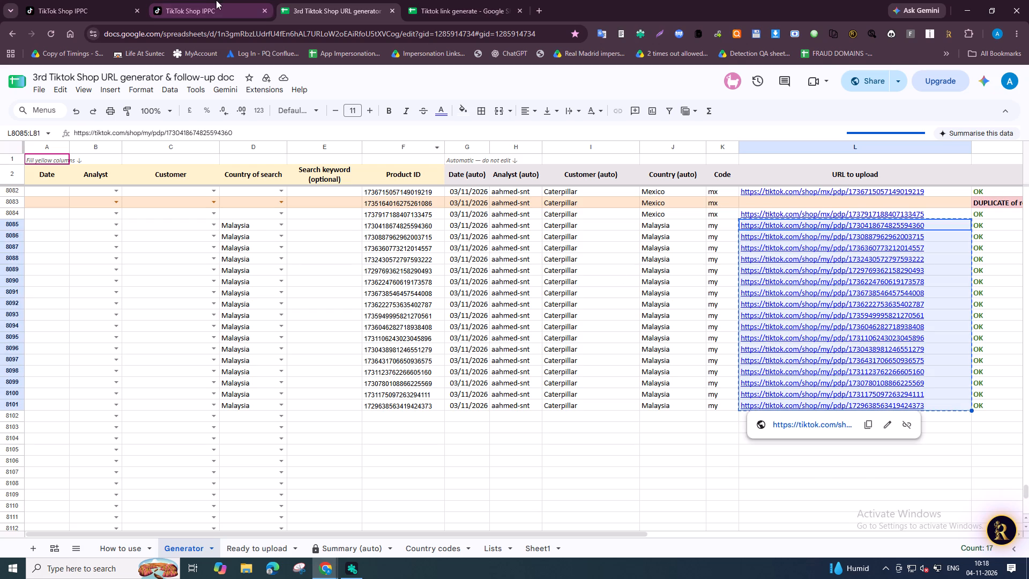
In the second TikTok Shop IPPC page, switch the country to Malaysia and replace the URL list with the copied URLs.
{"action": "left_click", "coordinate": [212, 0]}
{"action": "left_click", "coordinate": [406, 227]}
{"action": "type", "text": "mal"}
{"action": "left_click", "coordinate": [415, 242]}
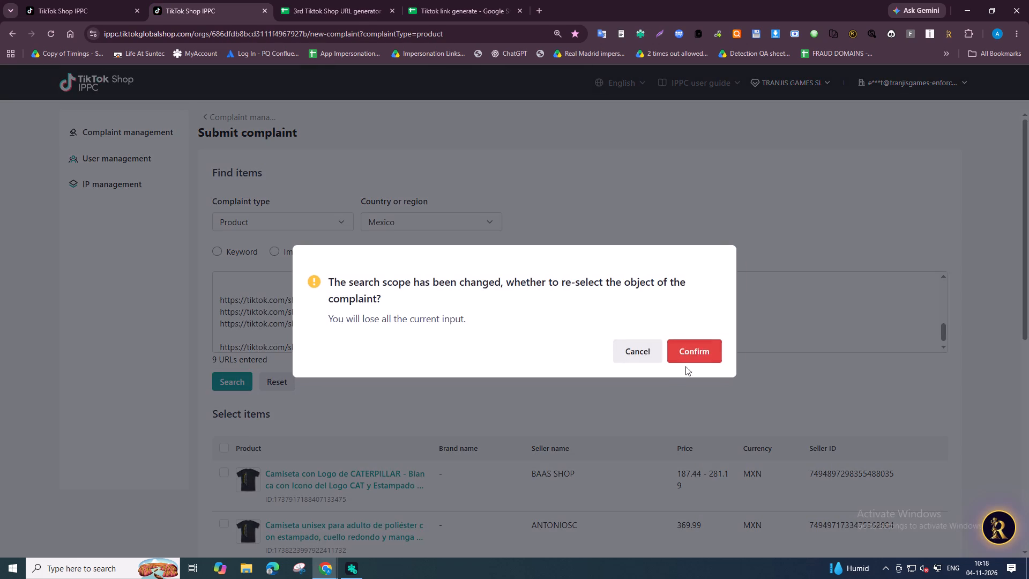
{"action": "left_click", "coordinate": [695, 346]}
{"action": "left_click", "coordinate": [517, 332]}
{"action": "key", "text": "ctrl+a"}
{"action": "key", "text": "Delete"}
{"action": "key", "text": "ctrl+v"}
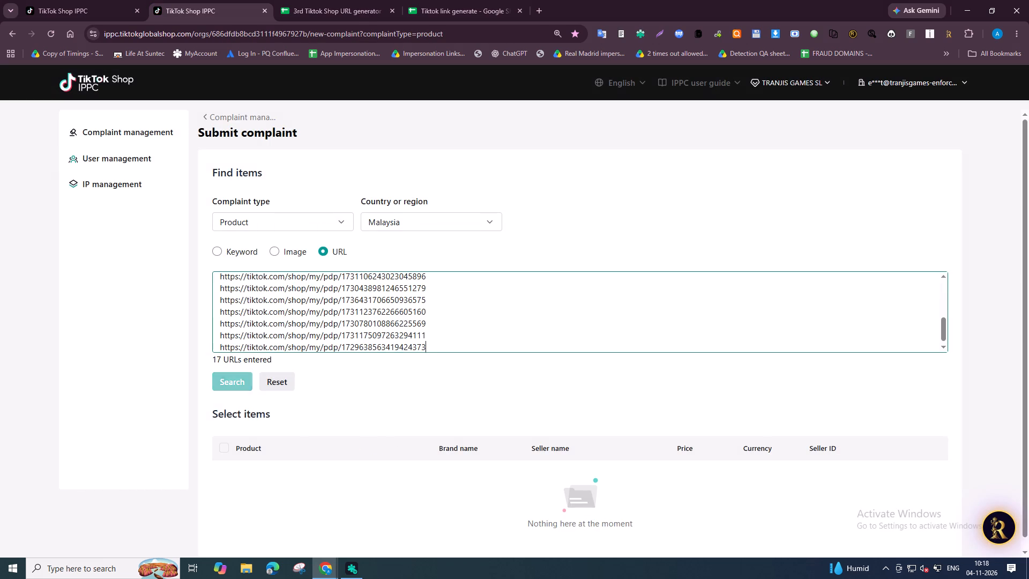
Search TikTok Shop for the entered Malaysia URLs.
{"action": "left_click", "coordinate": [223, 377]}
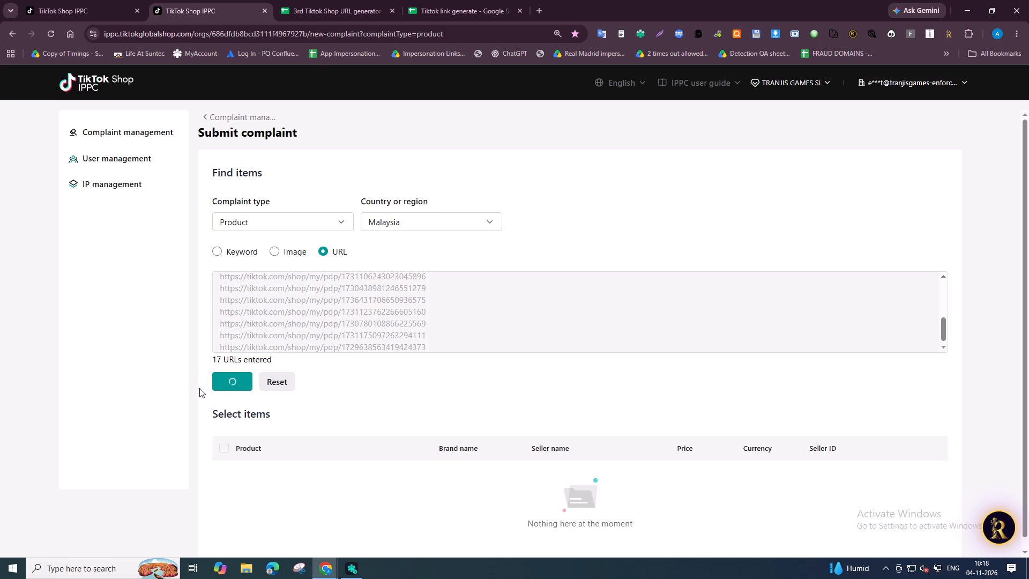
{"action": "scroll", "coordinate": [188, 426], "scroll_direction": "down", "scroll_amount": 8}
{"action": "scroll", "coordinate": [258, 428], "scroll_direction": "down", "scroll_amount": 3}
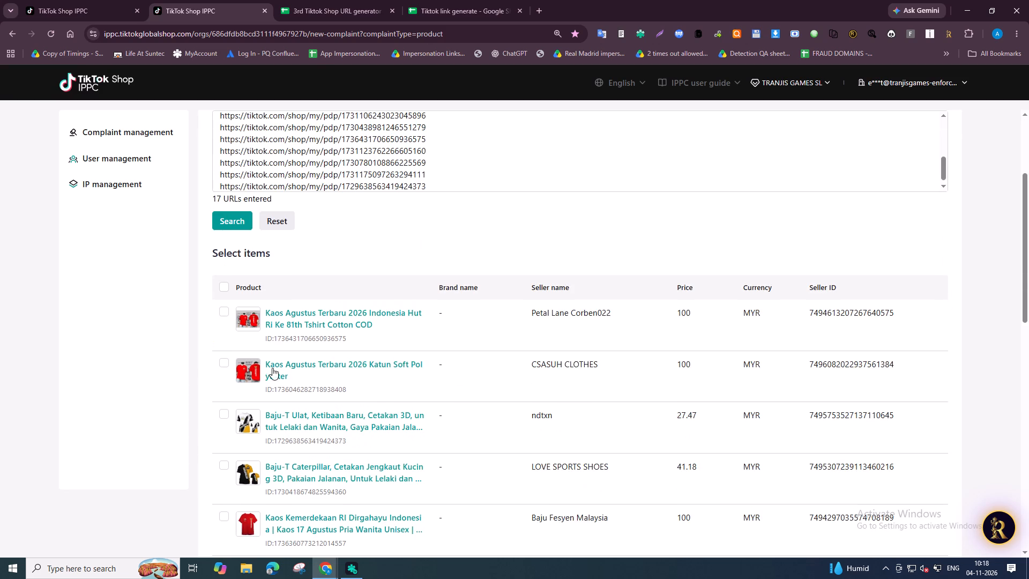
{"action": "left_click", "coordinate": [260, 325]}
{"action": "left_click", "coordinate": [203, 346]}
{"action": "left_click", "coordinate": [254, 369]}
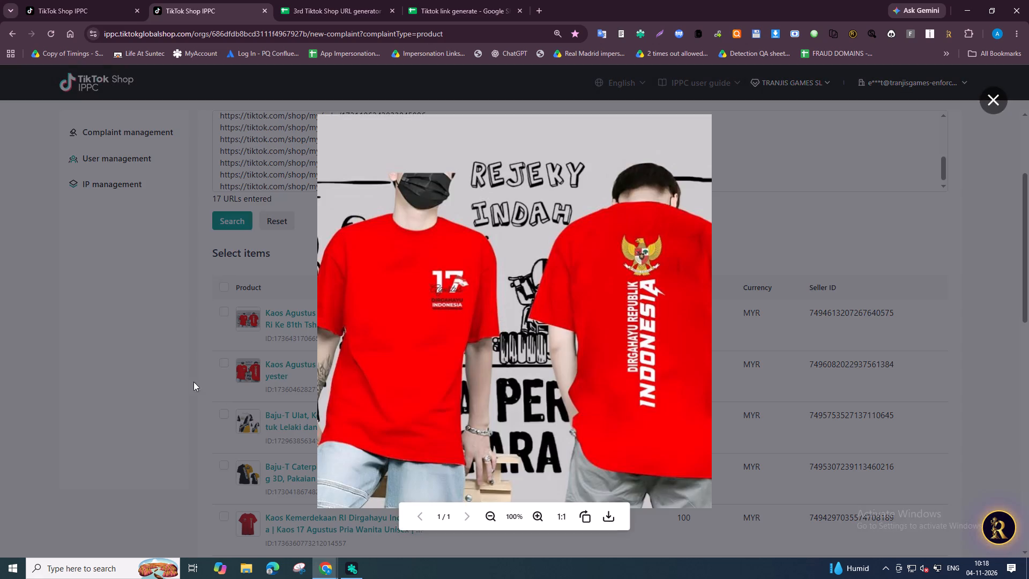
{"action": "left_click", "coordinate": [188, 376]}
{"action": "double_click", "coordinate": [308, 348]}
{"action": "key", "text": "ctrl+c"}
{"action": "key", "text": "ctrl+f"}
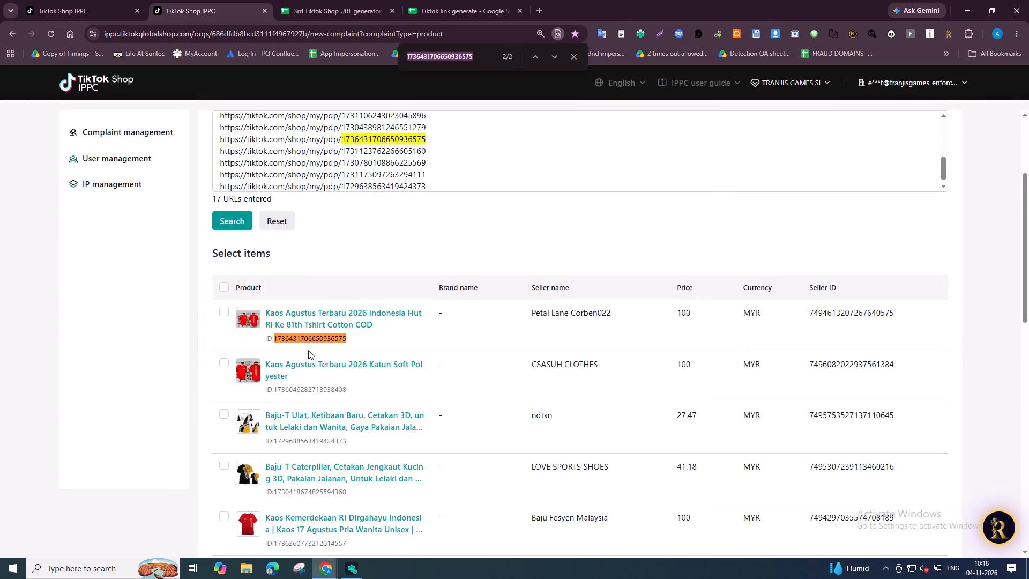
Examine the product images of the last three listings in the results for Caterpillar branding.
{"action": "scroll", "coordinate": [276, 384], "scroll_direction": "down", "scroll_amount": 5}
{"action": "scroll", "coordinate": [175, 385], "scroll_direction": "down", "scroll_amount": 16}
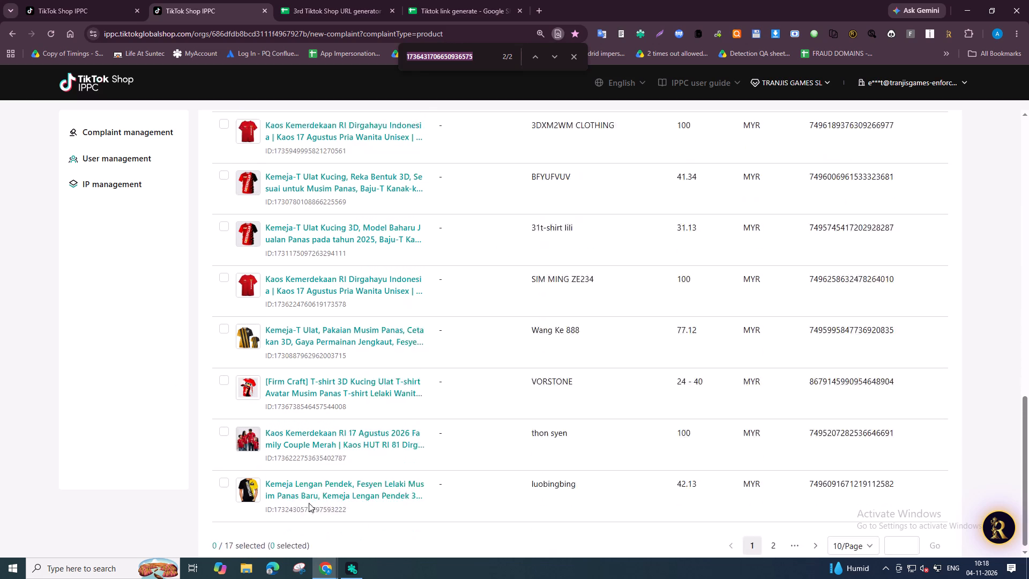
{"action": "scroll", "coordinate": [309, 503], "scroll_direction": "down", "scroll_amount": 3}
{"action": "left_click", "coordinate": [250, 474]}
{"action": "left_click", "coordinate": [167, 412]}
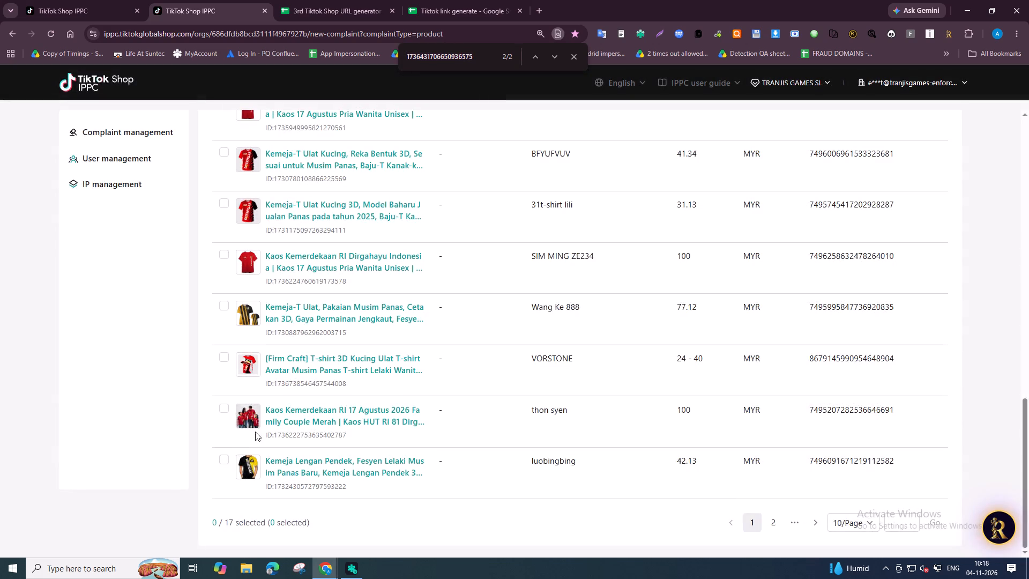
{"action": "left_click", "coordinate": [256, 428]}
{"action": "left_click", "coordinate": [207, 414]}
{"action": "left_click", "coordinate": [256, 375]}
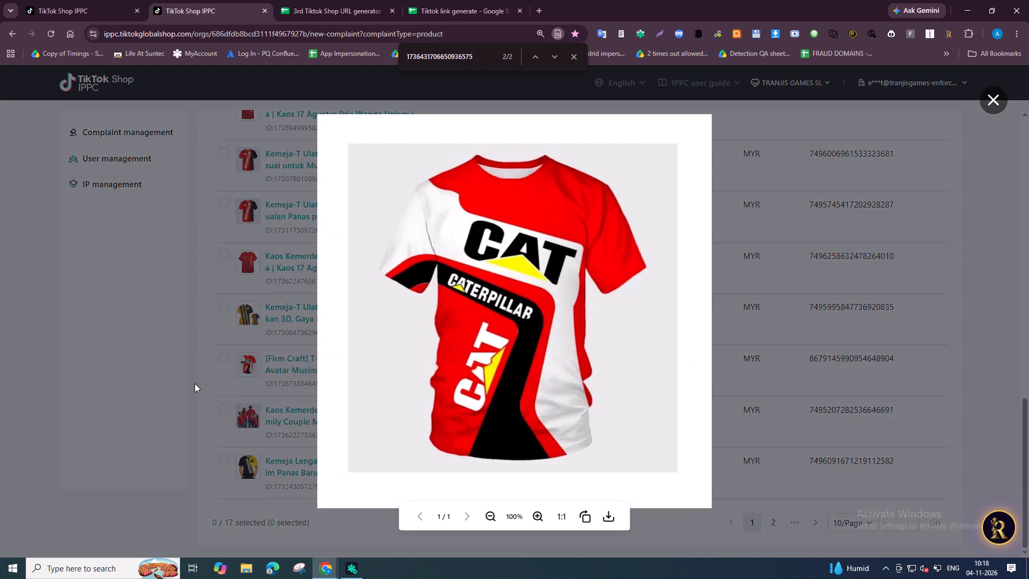
{"action": "left_click", "coordinate": [195, 383]}
{"action": "double_click", "coordinate": [302, 436]}
{"action": "key", "text": "ctrl+c"}
{"action": "key", "text": "ctrl+f"}
{"action": "key", "text": "ctrl+v"}
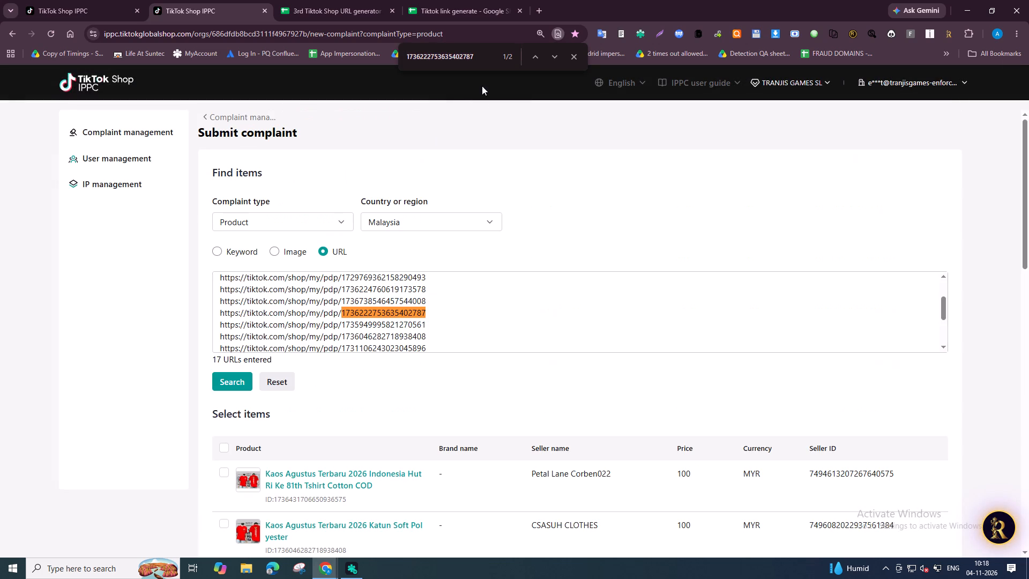
{"action": "triple_click", "coordinate": [407, 317]}
{"action": "key", "text": "Delete"}
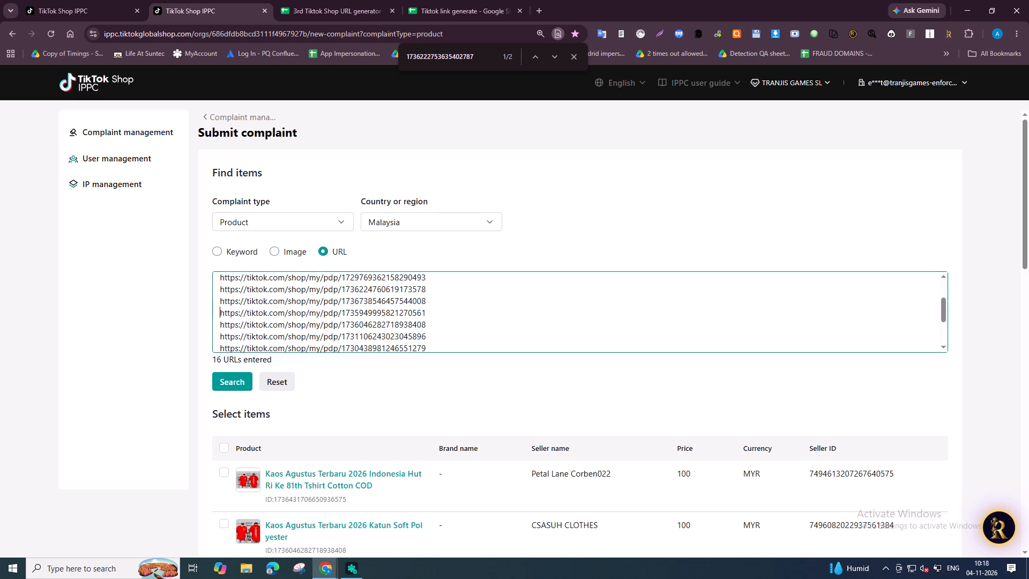
{"action": "double_click", "coordinate": [327, 500]}
{"action": "key", "text": "ctrl+c"}
{"action": "key", "text": "ctrl+f"}
{"action": "key", "text": "ctrl+v"}
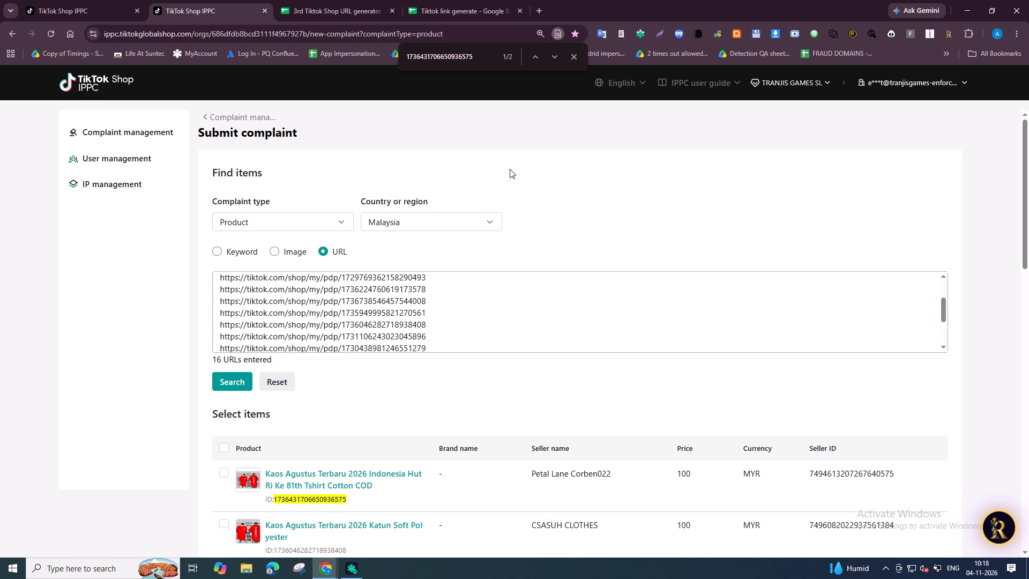
{"action": "left_click", "coordinate": [556, 57]}
{"action": "triple_click", "coordinate": [418, 311]}
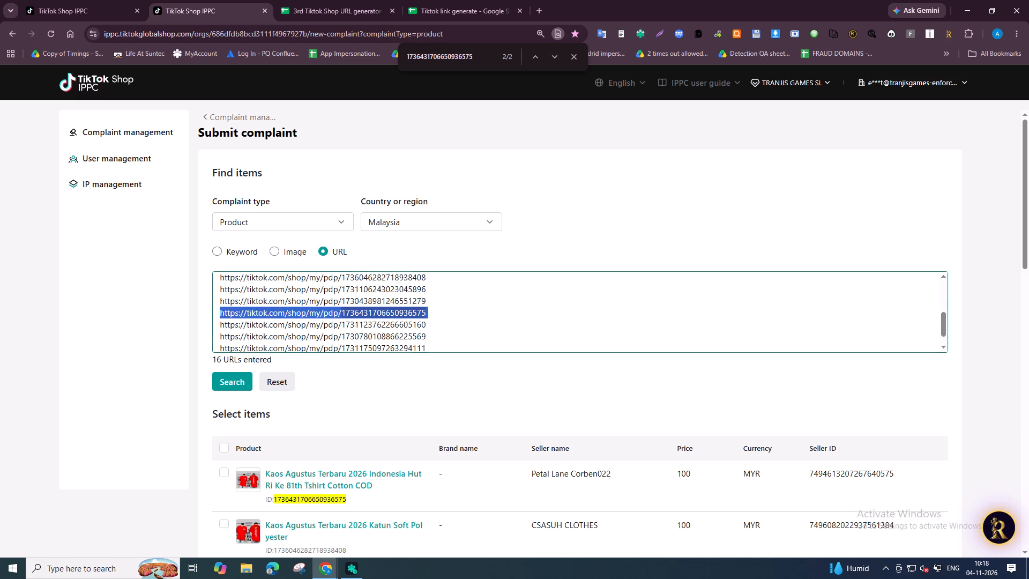
{"action": "key", "text": "Delete"}
{"action": "double_click", "coordinate": [315, 546]}
{"action": "key", "text": "ctrl+c"}
{"action": "key", "text": "ctrl+f"}
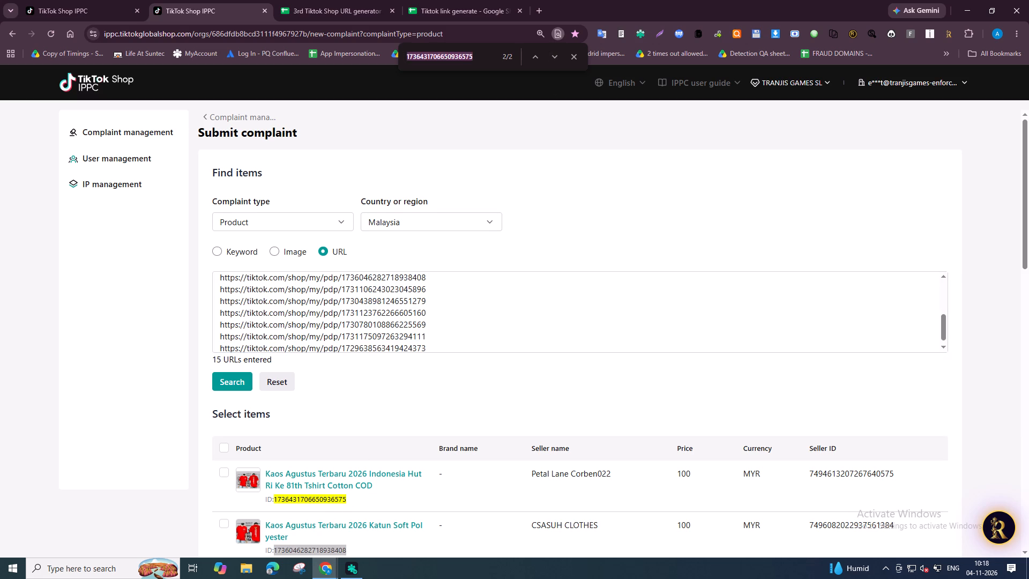
{"action": "key", "text": "ctrl+v"}
{"action": "triple_click", "coordinate": [416, 281]}
{"action": "key", "text": "Delete"}
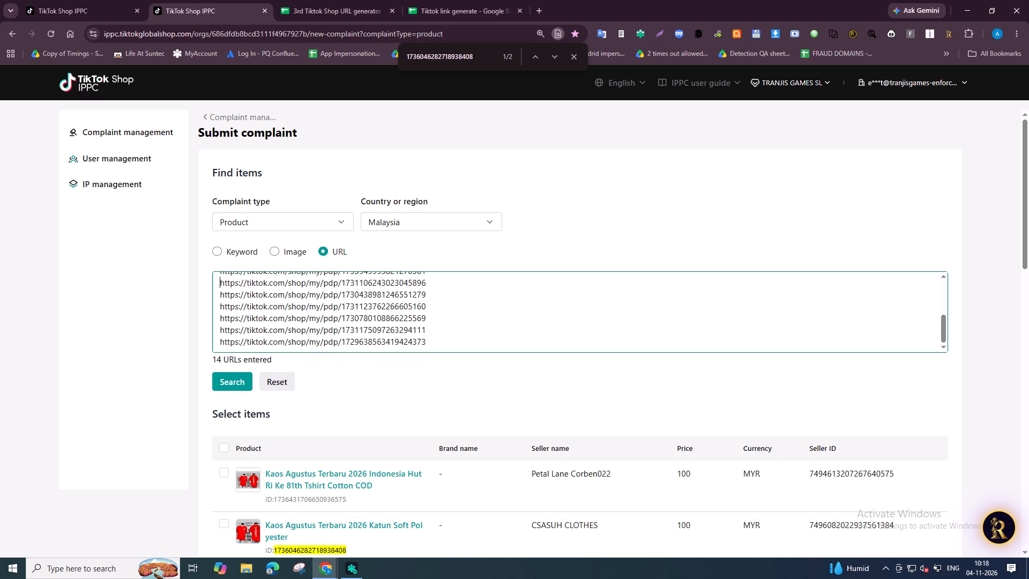
{"action": "scroll", "coordinate": [370, 354], "scroll_direction": "down", "scroll_amount": 4}
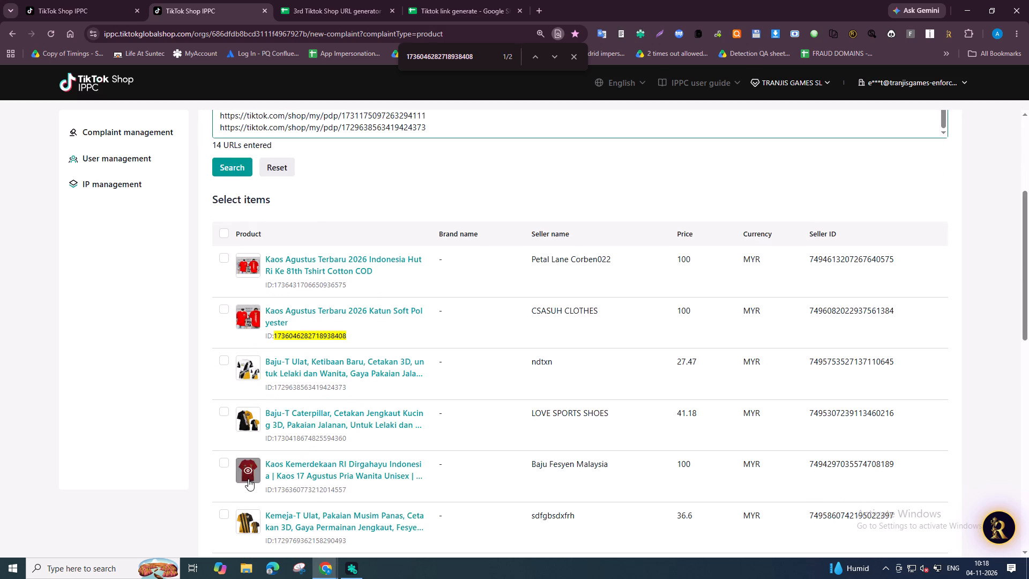
{"action": "left_click", "coordinate": [248, 479]}
{"action": "left_click", "coordinate": [248, 483]}
{"action": "double_click", "coordinate": [307, 489]}
{"action": "key", "text": "ctrl+c"}
{"action": "key", "text": "ctrl+f"}
{"action": "key", "text": "ctrl+v"}
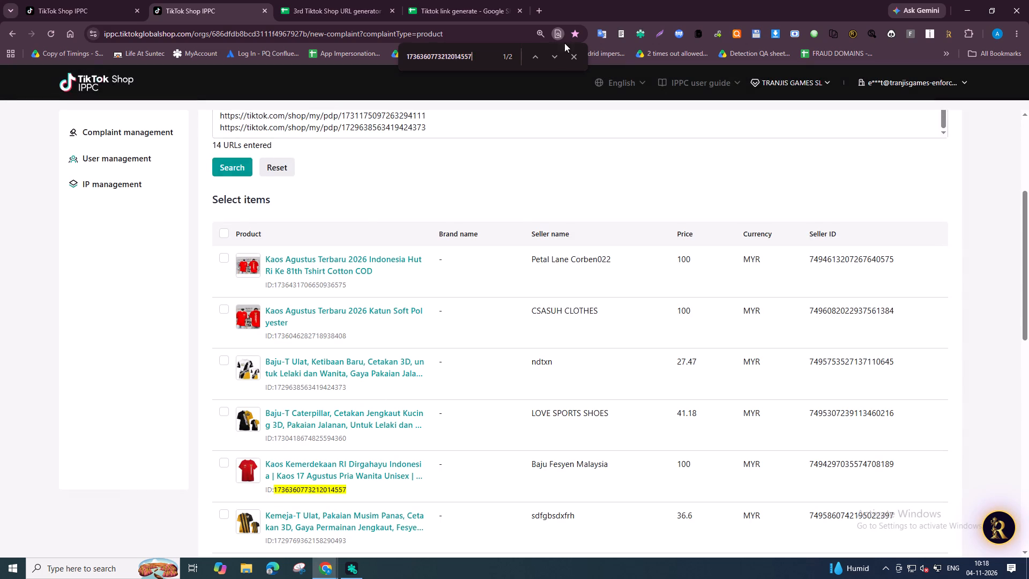
{"action": "left_click", "coordinate": [556, 55]}
{"action": "triple_click", "coordinate": [397, 306]}
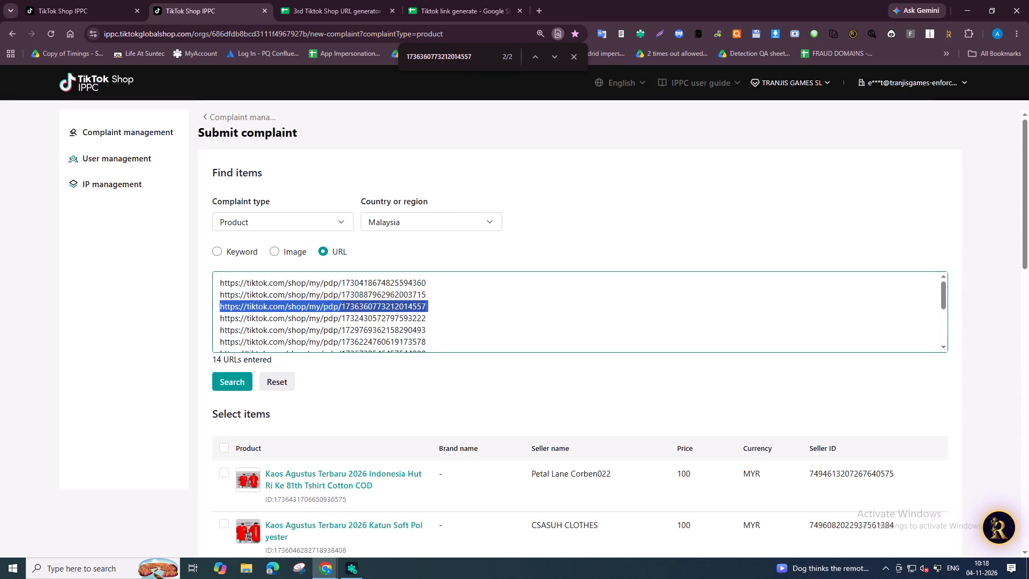
{"action": "key", "text": "Delete"}
Examine the product images of the MINGJIA and sdfgbsdxfrh T-shirt listings for Caterpillar branding.
{"action": "scroll", "coordinate": [383, 360], "scroll_direction": "down", "scroll_amount": 5}
{"action": "scroll", "coordinate": [352, 391], "scroll_direction": "down", "scroll_amount": 4}
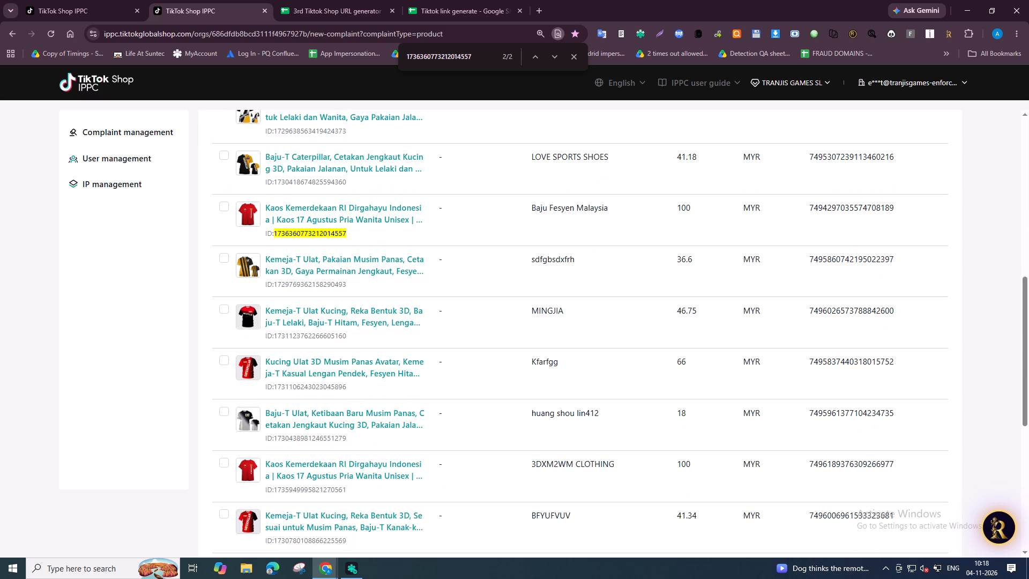
{"action": "left_click", "coordinate": [255, 318]}
{"action": "left_click", "coordinate": [249, 308]}
{"action": "left_click", "coordinate": [250, 316]}
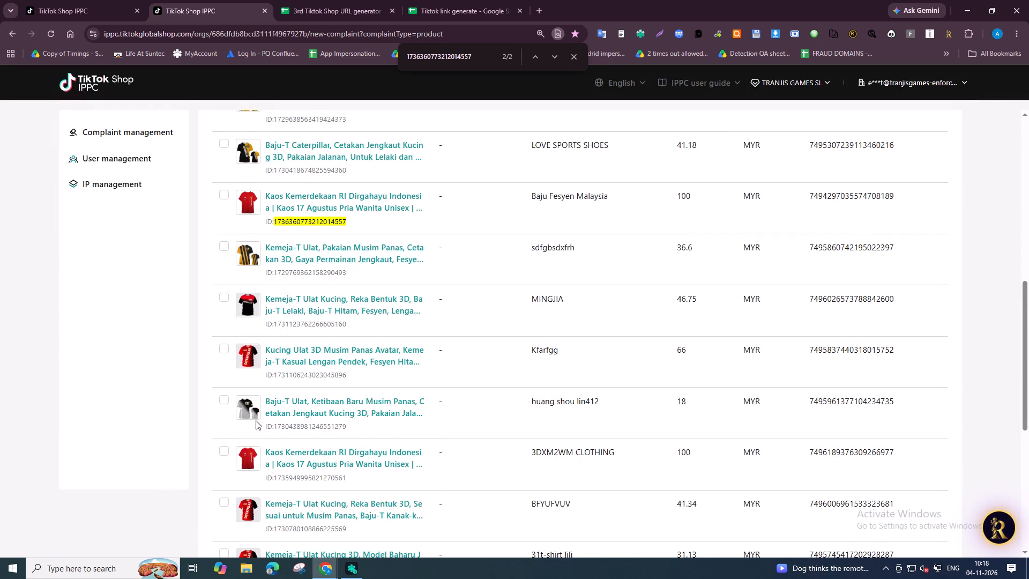
{"action": "scroll", "coordinate": [247, 358], "scroll_direction": "down", "scroll_amount": 2}
{"action": "left_click", "coordinate": [248, 146]}
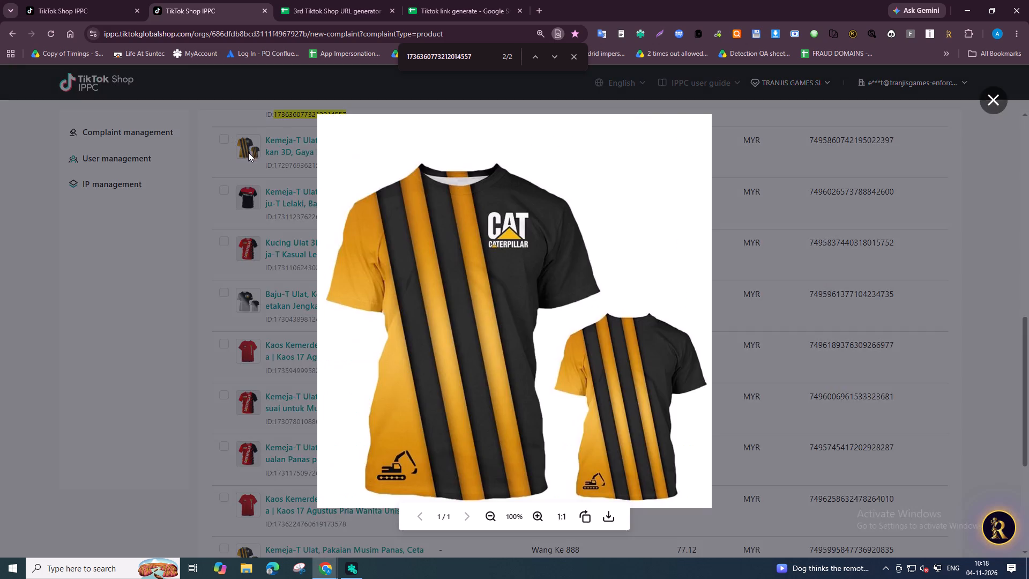
{"action": "left_click", "coordinate": [248, 152]}
{"action": "left_click", "coordinate": [247, 357]}
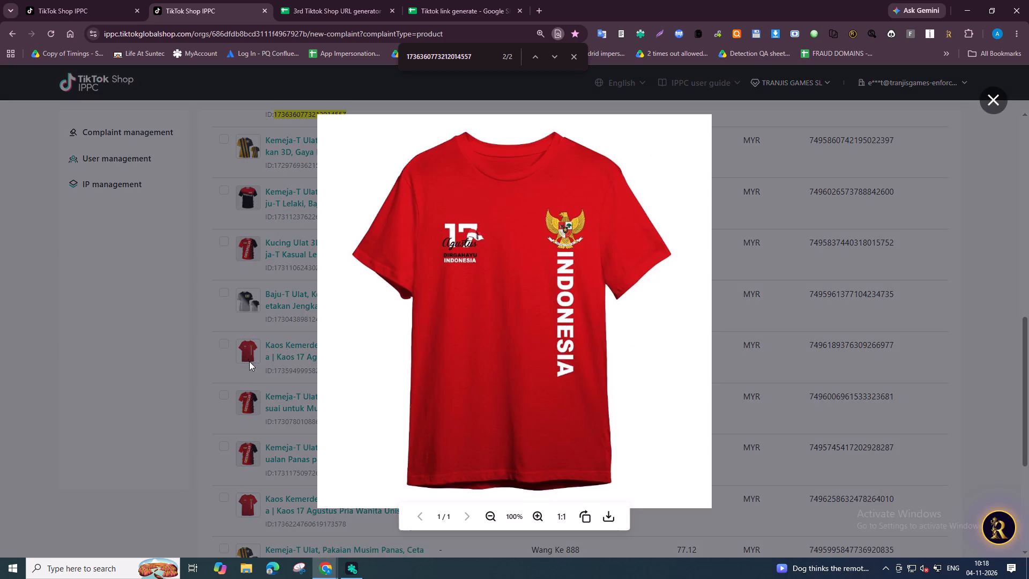
{"action": "left_click", "coordinate": [252, 363]}
{"action": "double_click", "coordinate": [307, 375]}
{"action": "key", "text": "ctrl+c"}
{"action": "key", "text": "ctrl+f"}
{"action": "key", "text": "ctrl+v"}
{"action": "left_click", "coordinate": [558, 51]}
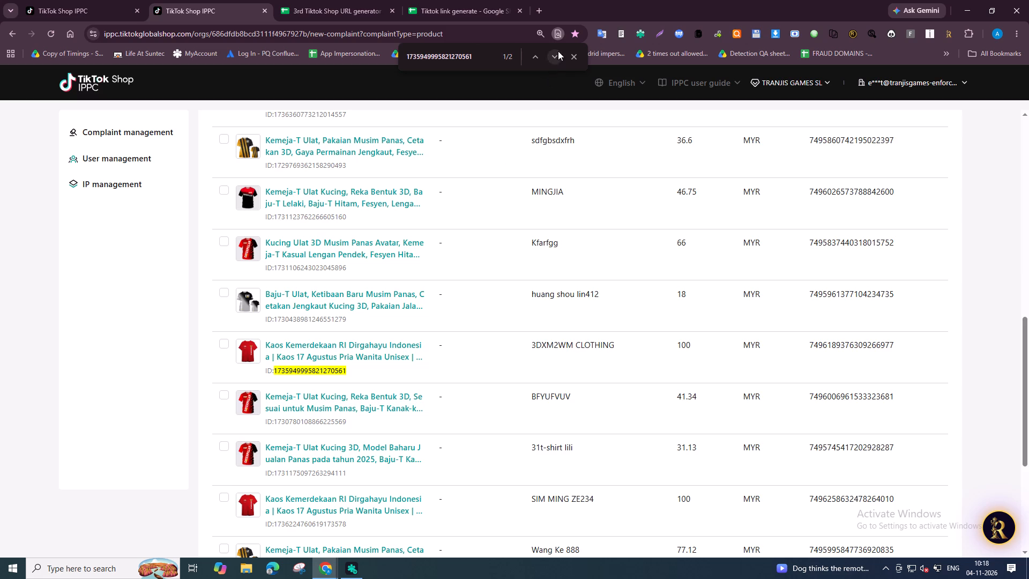
{"action": "triple_click", "coordinate": [394, 332]}
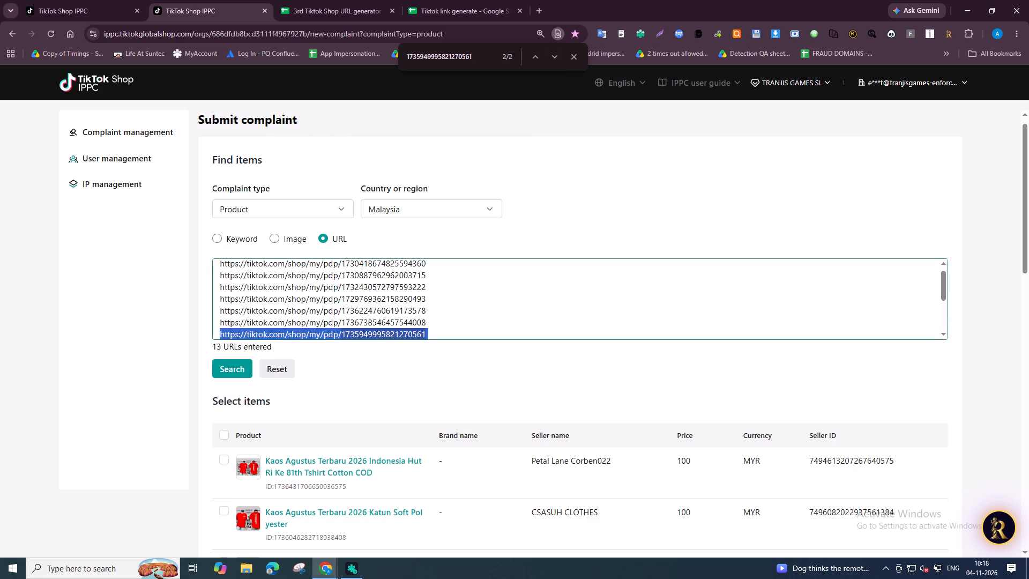
{"action": "key", "text": "Delete"}
{"action": "scroll", "coordinate": [327, 479], "scroll_direction": "down", "scroll_amount": 8}
{"action": "scroll", "coordinate": [333, 404], "scroll_direction": "down", "scroll_amount": 3}
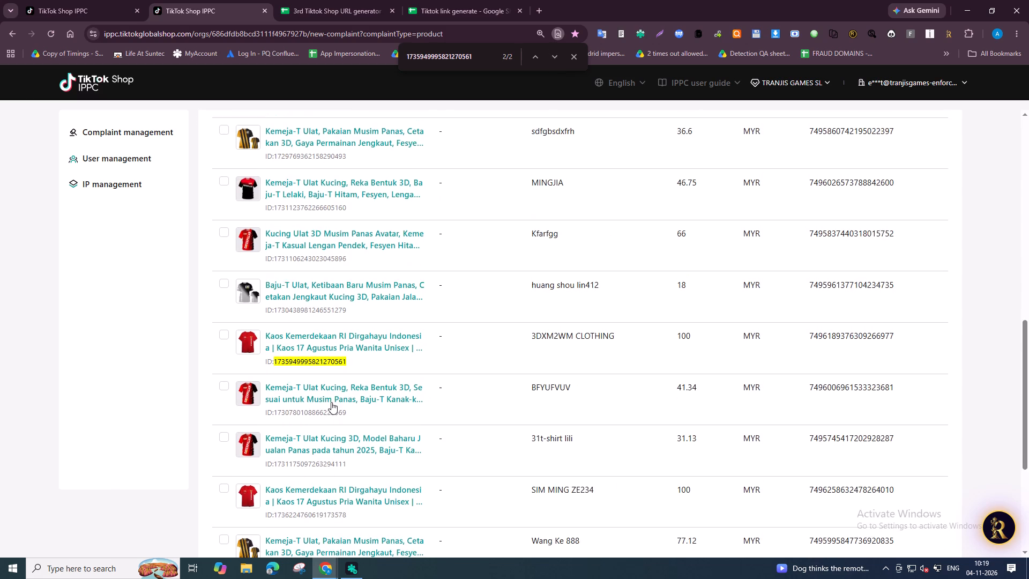
{"action": "scroll", "coordinate": [331, 402], "scroll_direction": "down", "scroll_amount": 2}
{"action": "double_click", "coordinate": [293, 409]}
{"action": "key", "text": "ctrl+c"}
{"action": "key", "text": "ctrl+f"}
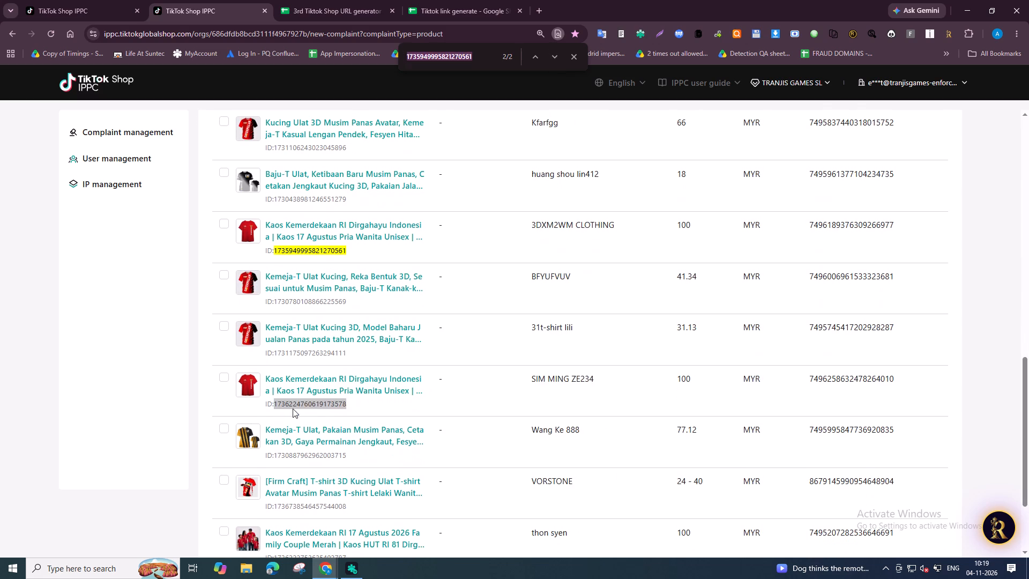
{"action": "key", "text": "ctrl+v"}
{"action": "left_click", "coordinate": [549, 58]}
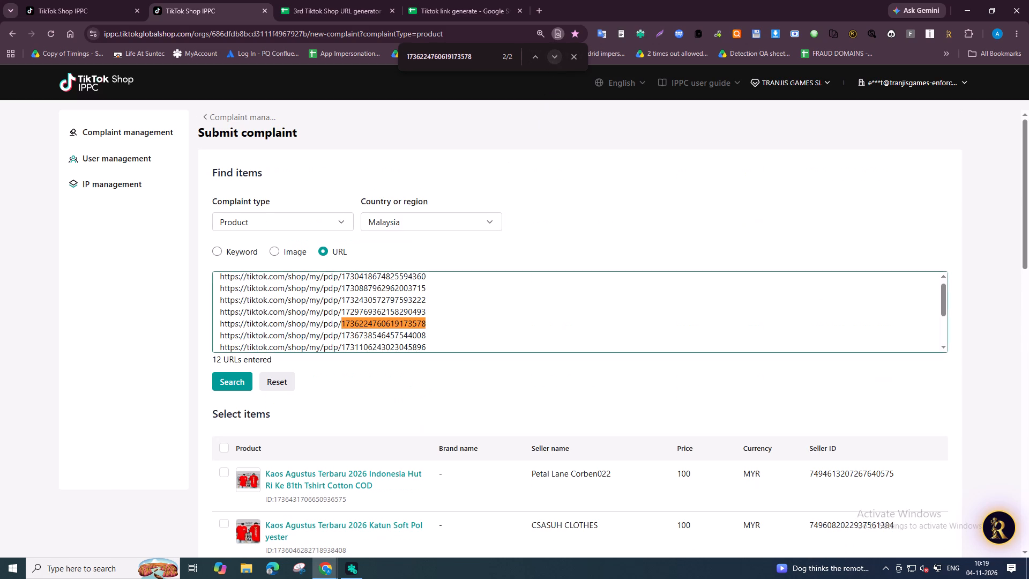
{"action": "triple_click", "coordinate": [393, 326]}
{"action": "key", "text": "Delete"}
{"action": "scroll", "coordinate": [387, 332], "scroll_direction": "down", "scroll_amount": 2}
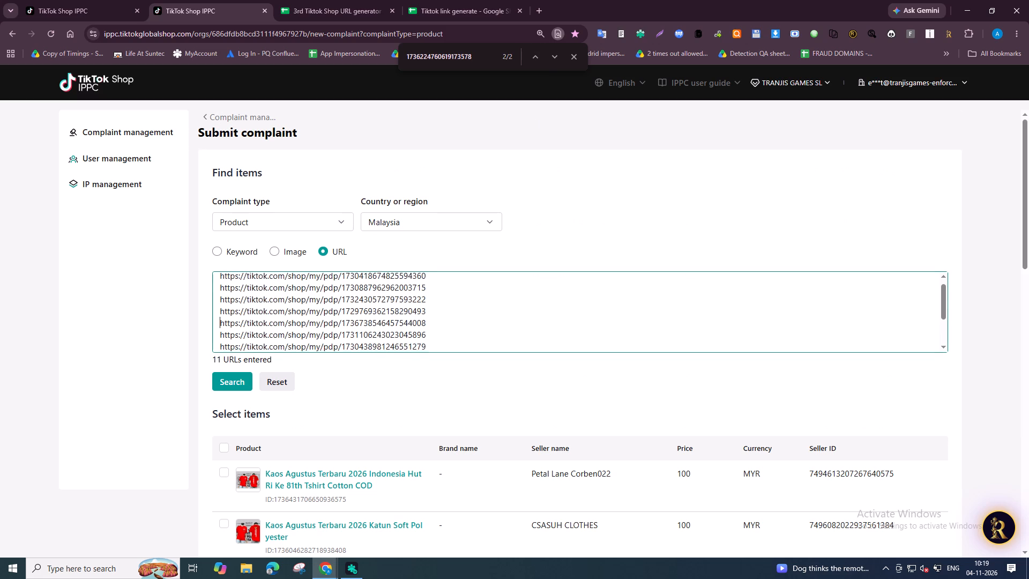
{"action": "scroll", "coordinate": [386, 336], "scroll_direction": "down", "scroll_amount": 14}
{"action": "scroll", "coordinate": [380, 455], "scroll_direction": "down", "scroll_amount": 4}
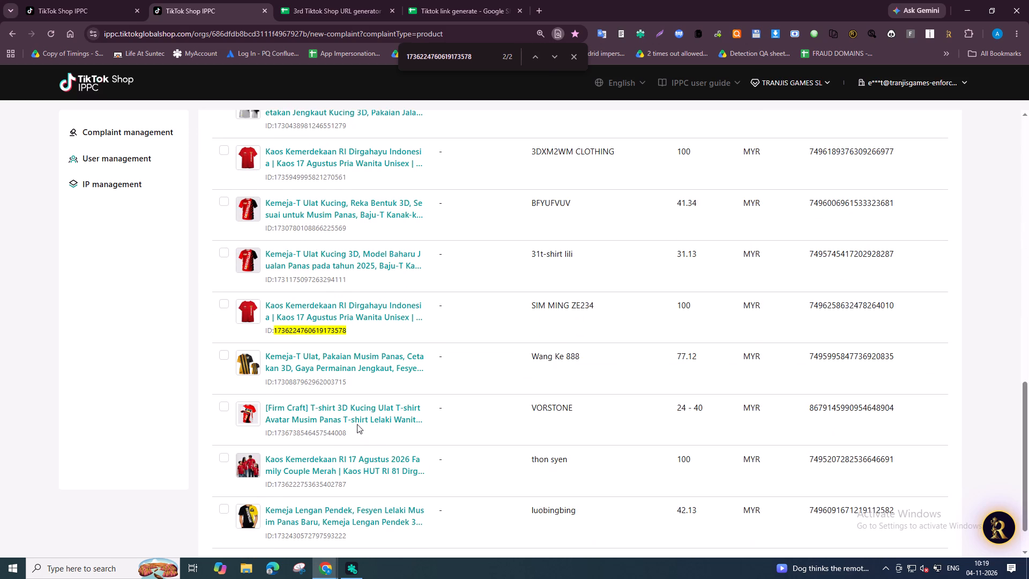
{"action": "left_click", "coordinate": [299, 458]}
{"action": "double_click", "coordinate": [300, 470]}
{"action": "left_click", "coordinate": [303, 468]}
{"action": "key", "text": "ctrl+c"}
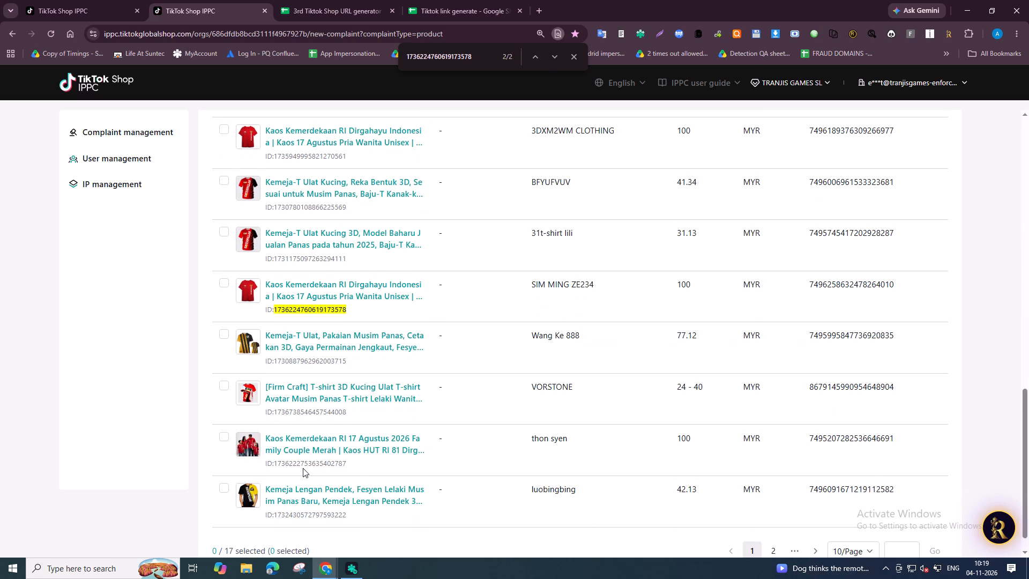
{"action": "double_click", "coordinate": [306, 463]}
{"action": "key", "text": "ctrl+c"}
{"action": "key", "text": "ctrl+f"}
{"action": "key", "text": "ctrl+v"}
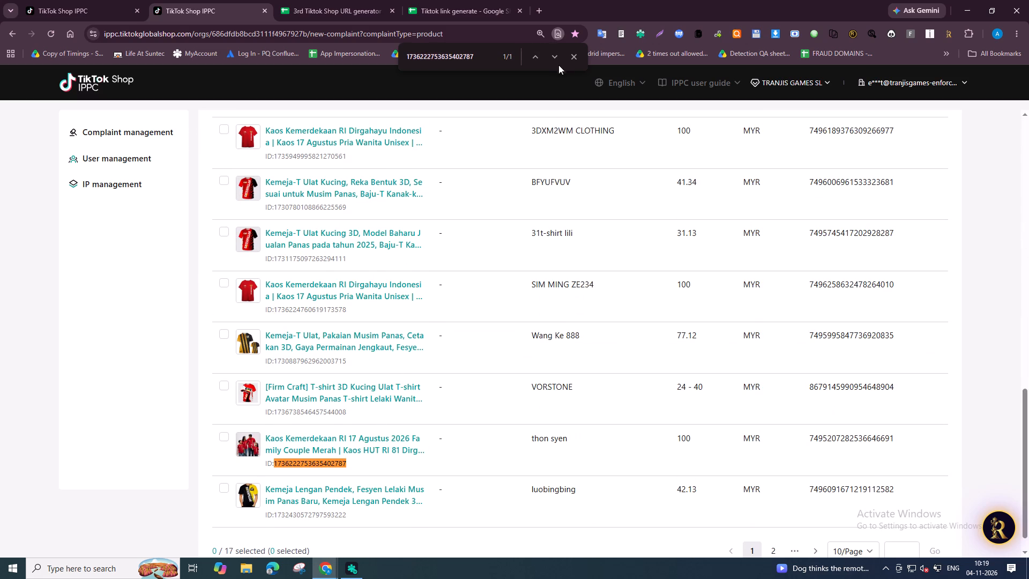
{"action": "left_click", "coordinate": [549, 59]}
{"action": "left_click", "coordinate": [558, 54]}
{"action": "left_click", "coordinate": [549, 46]}
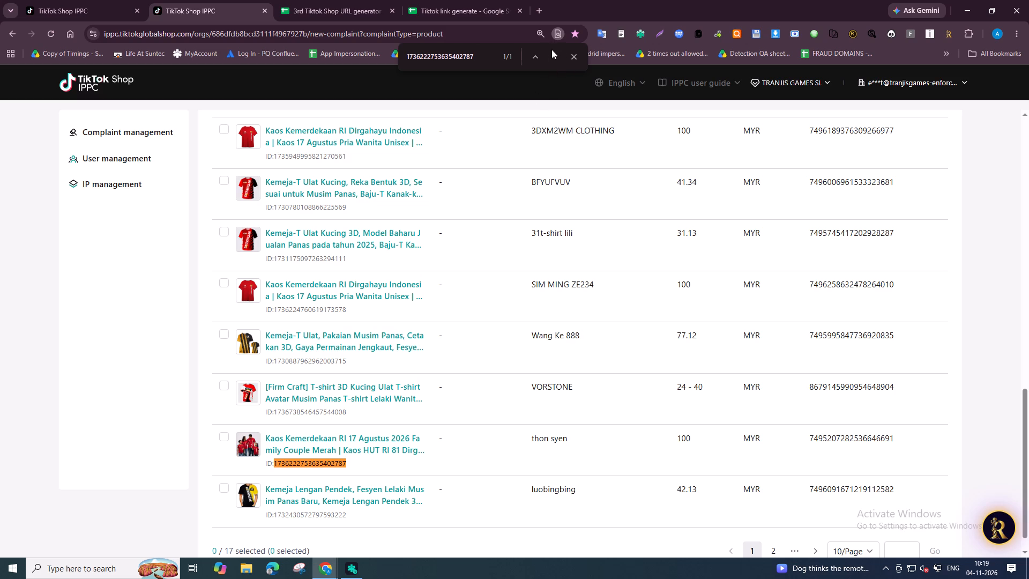
{"action": "left_click", "coordinate": [553, 50]}
Rerun the search with the trimmed Malaysia URL list.
{"action": "scroll", "coordinate": [379, 352], "scroll_direction": "up", "scroll_amount": 13}
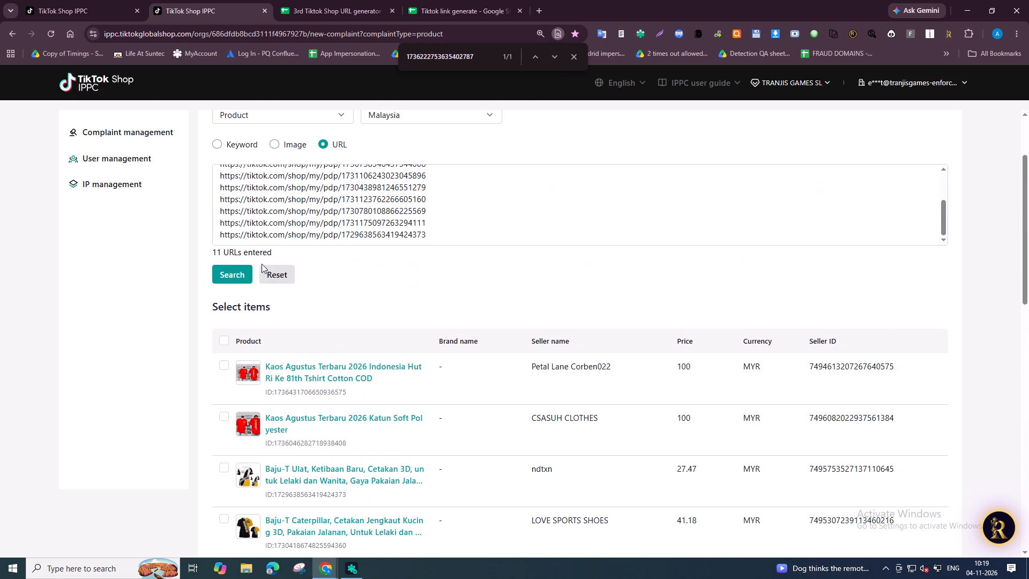
{"action": "left_click", "coordinate": [243, 276]}
Examine the product images of the MINGJIA, VORSTONE, Kfarfgg and ndtxn listings for Caterpillar branding.
{"action": "scroll", "coordinate": [445, 300], "scroll_direction": "down", "scroll_amount": 5}
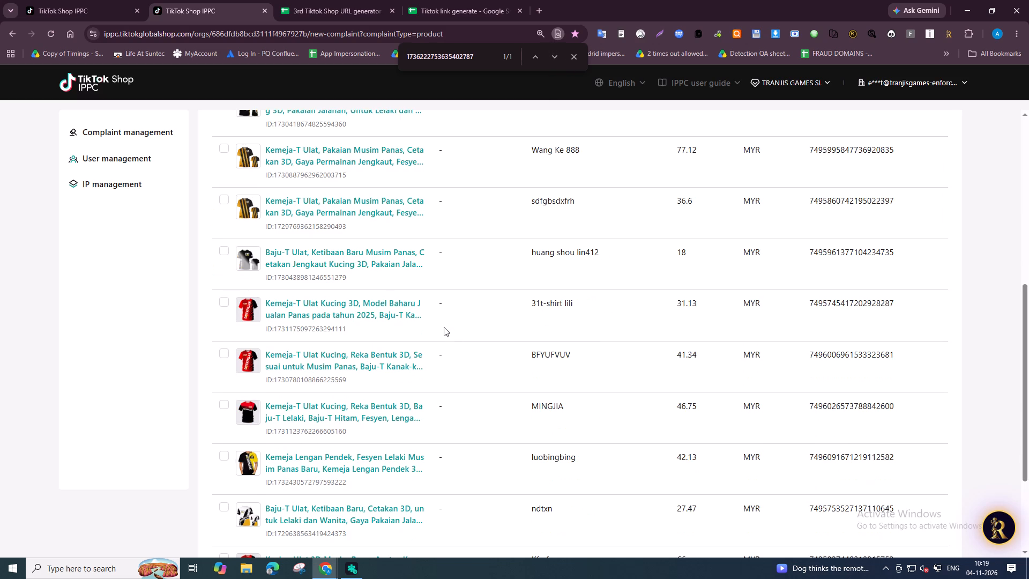
{"action": "scroll", "coordinate": [443, 327], "scroll_direction": "down", "scroll_amount": 4}
{"action": "left_click", "coordinate": [248, 265]}
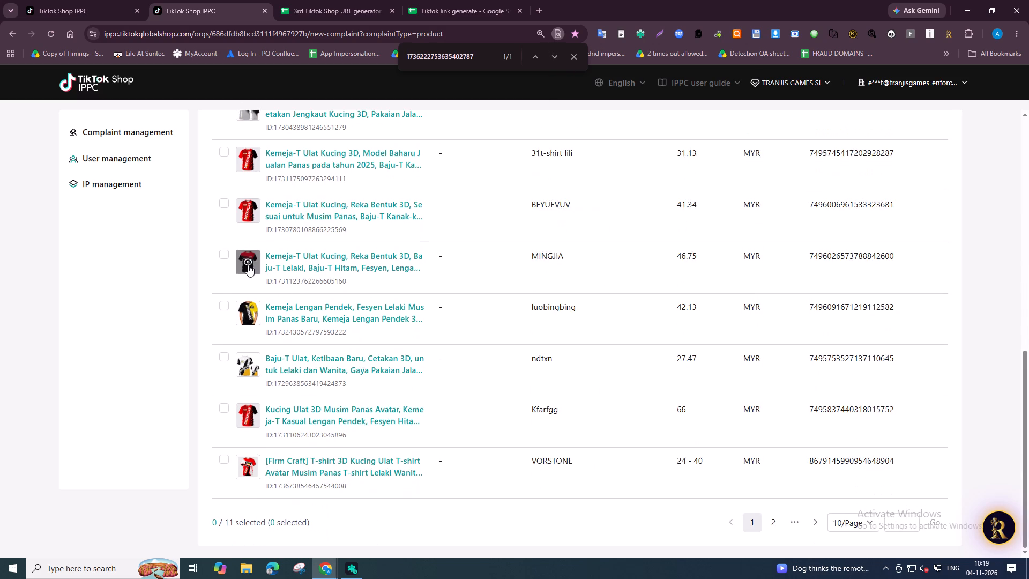
{"action": "left_click", "coordinate": [192, 280]}
{"action": "left_click", "coordinate": [255, 472]}
{"action": "left_click", "coordinate": [175, 433]}
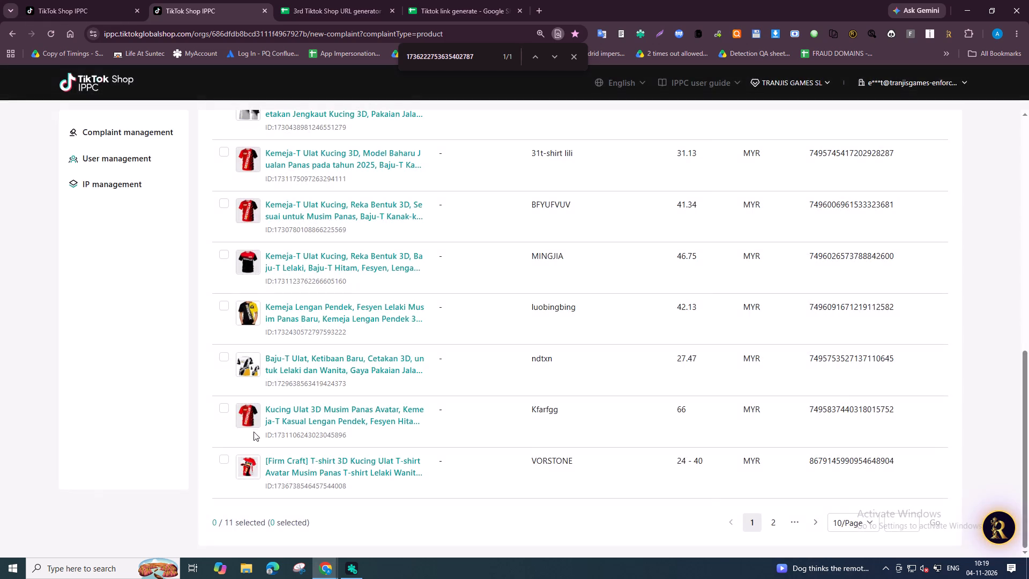
{"action": "left_click", "coordinate": [255, 420]}
{"action": "left_click", "coordinate": [182, 410]}
{"action": "left_click", "coordinate": [236, 368]}
{"action": "left_click", "coordinate": [252, 372]}
{"action": "left_click", "coordinate": [167, 373]}
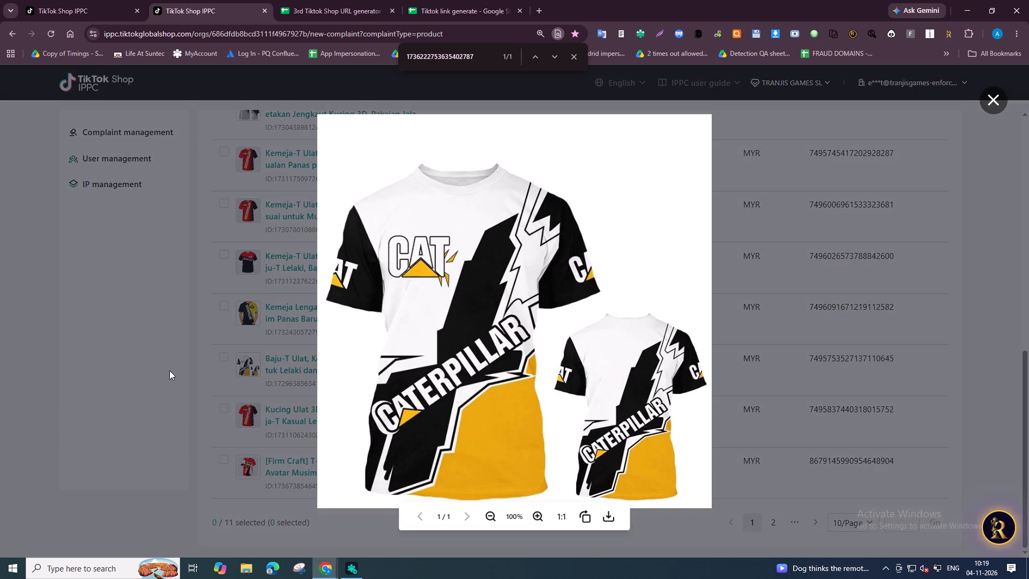
Examine the product images of the remaining Malaysia listings, from MINGJIA up to LOVE SPORTS SHOES, for Caterpillar branding.
{"action": "left_click", "coordinate": [240, 323]}
{"action": "left_click", "coordinate": [189, 326]}
{"action": "left_click", "coordinate": [257, 262]}
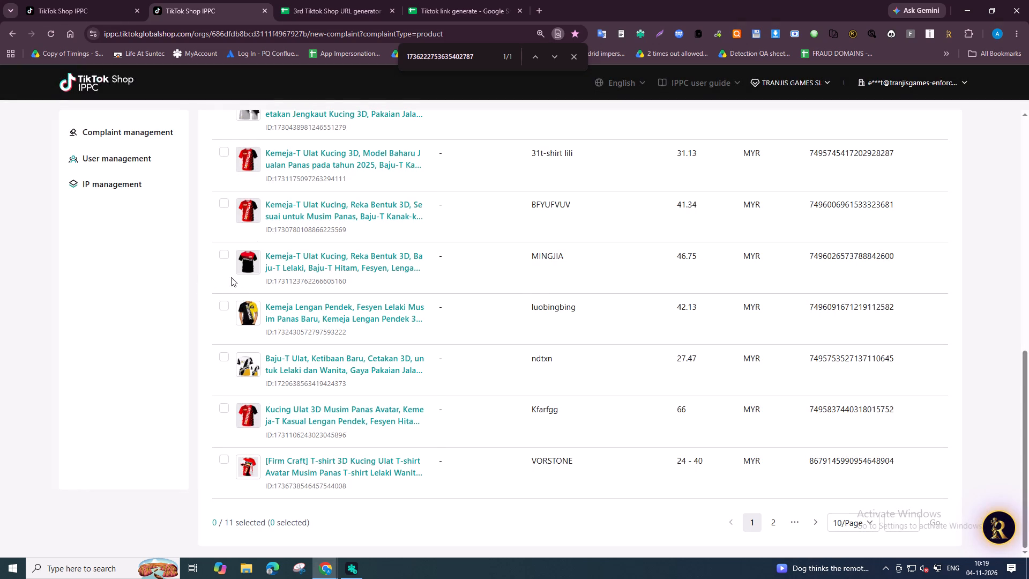
{"action": "left_click", "coordinate": [232, 277]}
{"action": "left_click", "coordinate": [242, 272]}
{"action": "left_click", "coordinate": [241, 272]}
{"action": "left_click", "coordinate": [244, 206]}
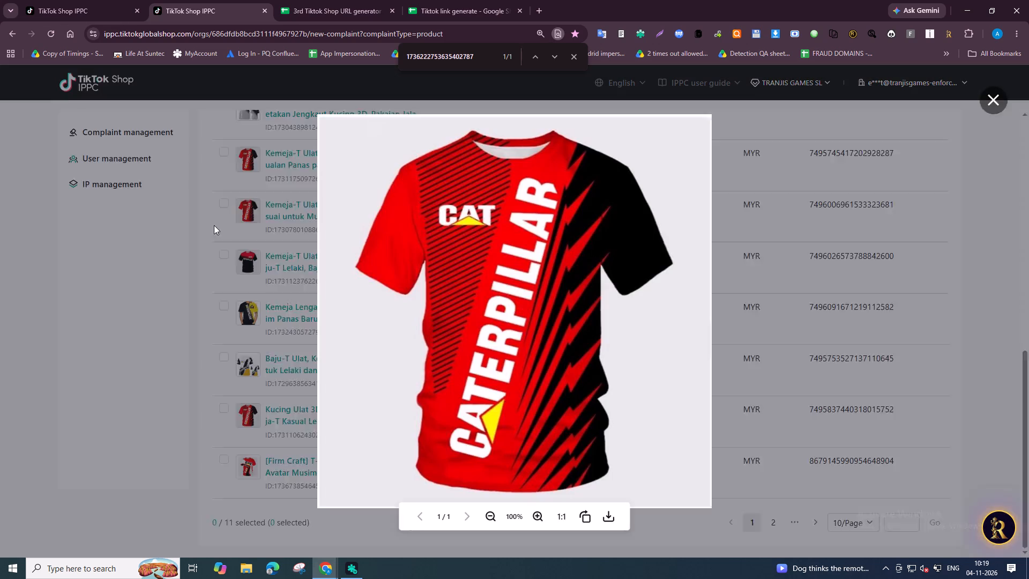
{"action": "left_click", "coordinate": [193, 224]}
{"action": "left_click", "coordinate": [247, 172]}
{"action": "left_click", "coordinate": [242, 166]}
{"action": "left_click", "coordinate": [214, 173]}
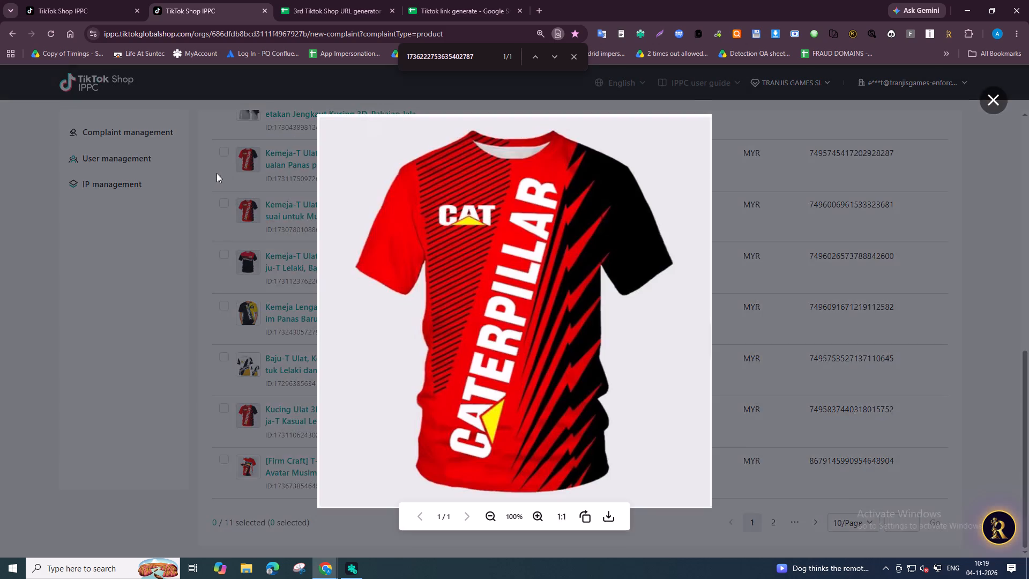
{"action": "double_click", "coordinate": [311, 182]}
{"action": "scroll", "coordinate": [339, 400], "scroll_direction": "up", "scroll_amount": 5}
{"action": "left_click", "coordinate": [248, 383]}
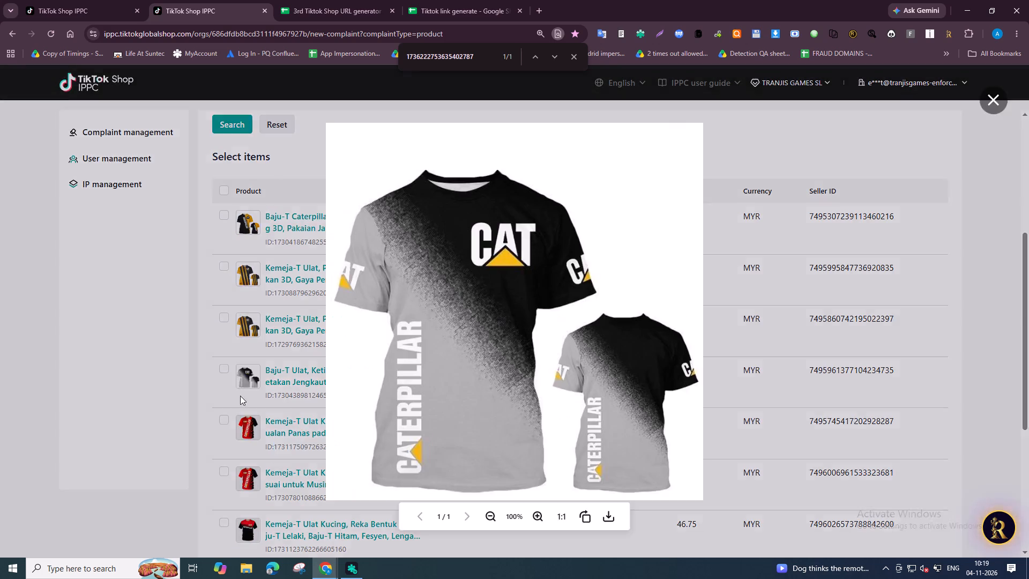
{"action": "left_click", "coordinate": [217, 386]}
{"action": "left_click", "coordinate": [255, 340]}
{"action": "left_click", "coordinate": [255, 336]}
{"action": "left_click", "coordinate": [253, 352]}
{"action": "left_click", "coordinate": [254, 285]}
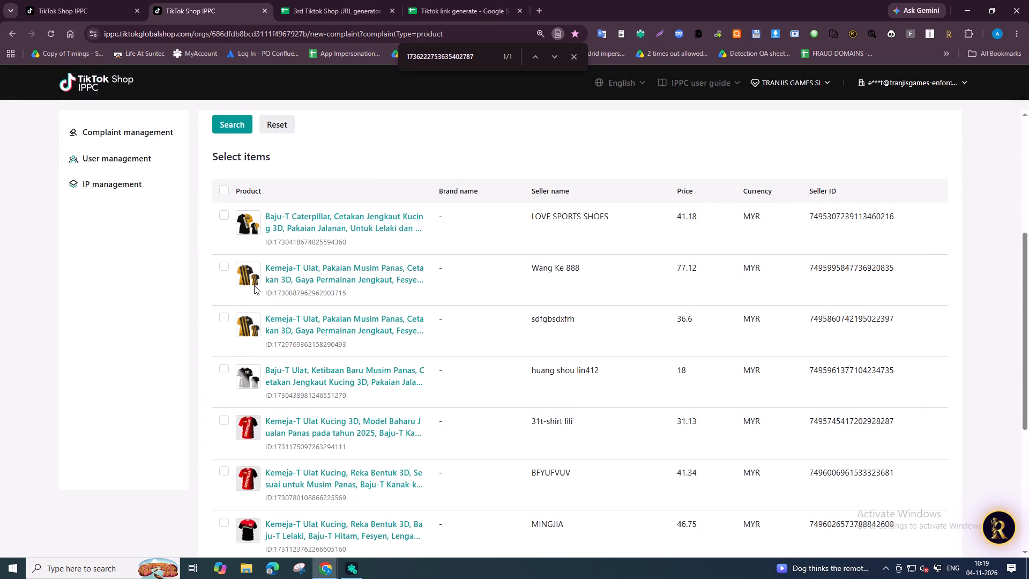
{"action": "left_click", "coordinate": [251, 303]}
{"action": "left_click", "coordinate": [260, 232]}
{"action": "left_click", "coordinate": [248, 253]}
{"action": "scroll", "coordinate": [253, 259], "scroll_direction": "up", "scroll_amount": 4}
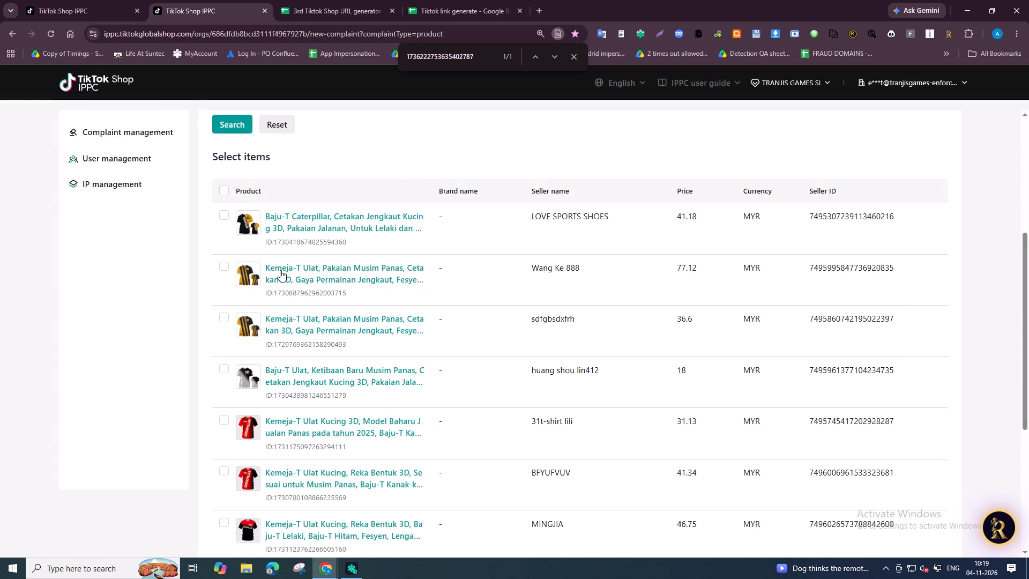
Rerun the search with the trimmed Malaysia URL list.
{"action": "left_click", "coordinate": [418, 161]}
{"action": "scroll", "coordinate": [411, 213], "scroll_direction": "up", "scroll_amount": 2}
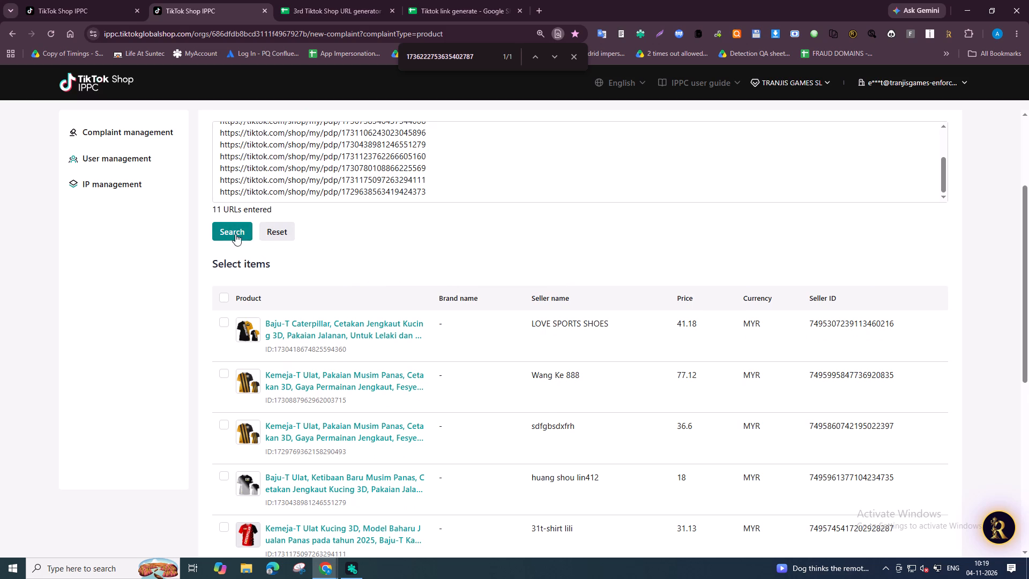
{"action": "left_click", "coordinate": [235, 234]}
{"action": "left_click", "coordinate": [412, 256]}
Copy the whole Malaysia URL list and save it as new Red Points incidents in place of the Mexico detection links.
{"action": "scroll", "coordinate": [525, 210], "scroll_direction": "up", "scroll_amount": 4}
{"action": "left_click", "coordinate": [482, 279]}
{"action": "key", "text": "ctrl+a"}
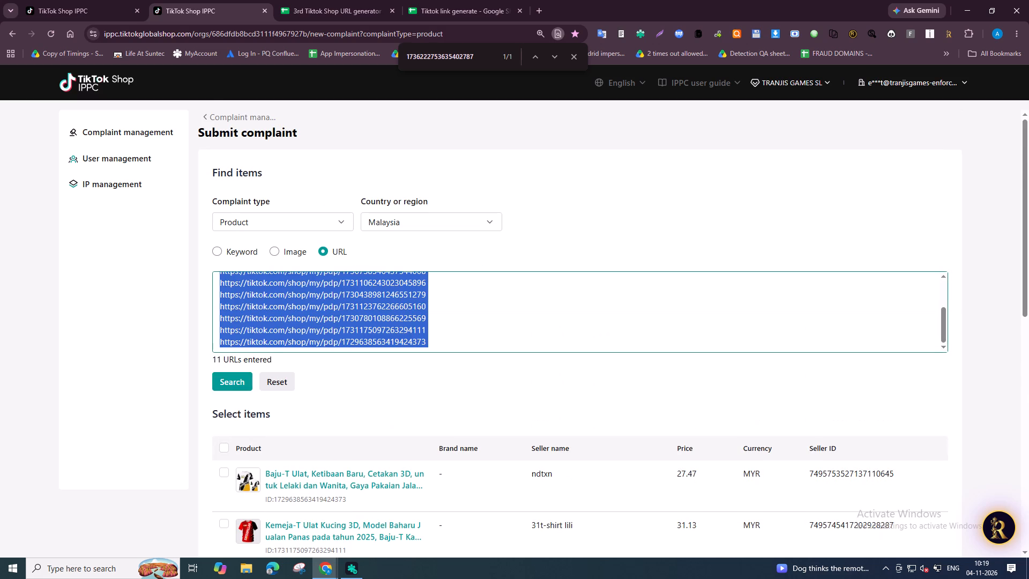
{"action": "key", "text": "ctrl+c"}
{"action": "key", "text": "ctrl+c"}
{"action": "key", "text": "ctrl+c"}
{"action": "key", "text": "ctrl+c"}
{"action": "key", "text": "ctrl+c"}
{"action": "key", "text": "alt+Tab"}
{"action": "left_click", "coordinate": [163, 0]}
{"action": "scroll", "coordinate": [255, 361], "scroll_direction": "down", "scroll_amount": 10}
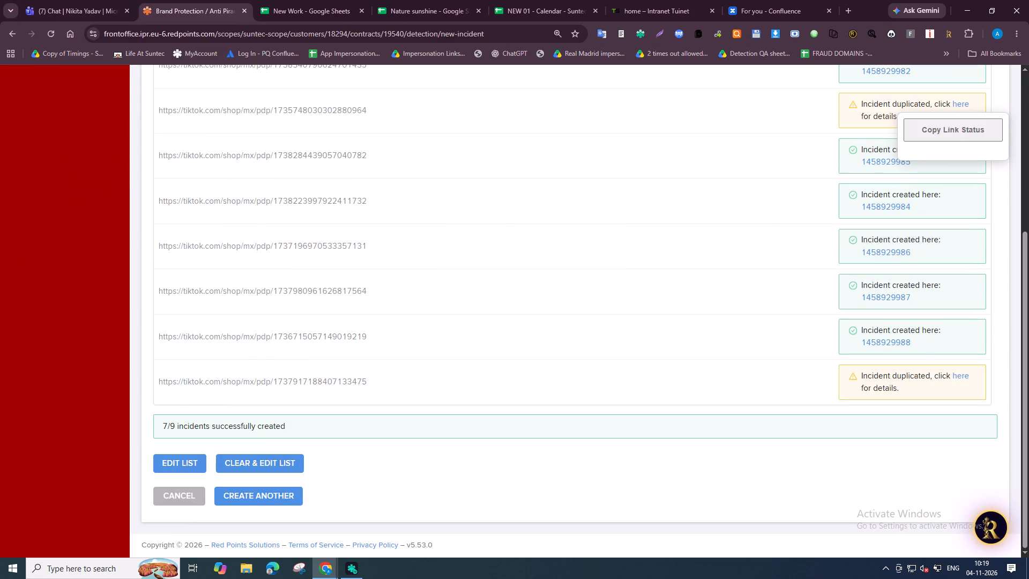
{"action": "scroll", "coordinate": [281, 427], "scroll_direction": "down", "scroll_amount": 5}
{"action": "left_click", "coordinate": [272, 461]}
{"action": "left_click", "coordinate": [244, 256]}
{"action": "key", "text": "ctrl+v"}
{"action": "left_click", "coordinate": [246, 435]}
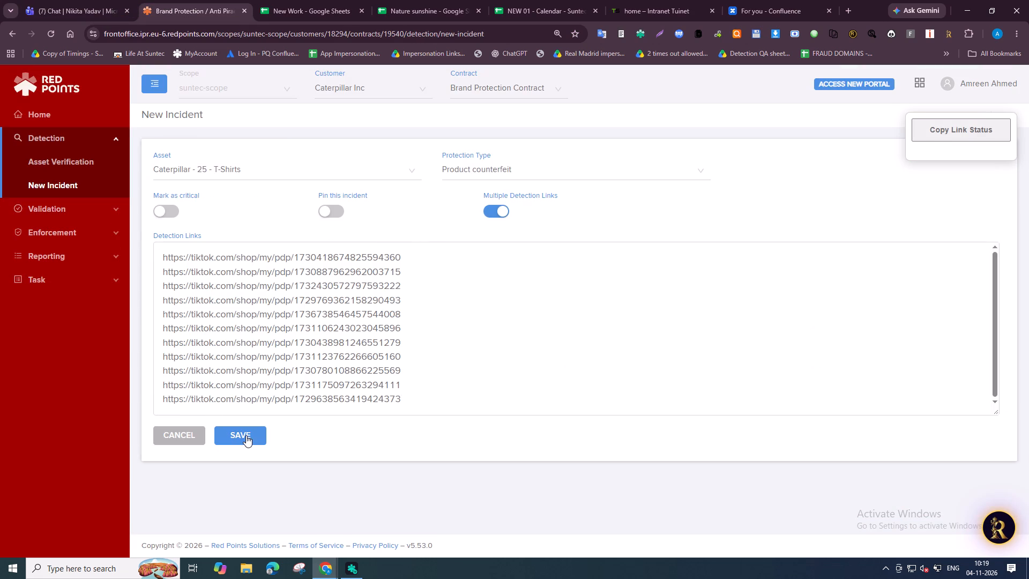
Copy the incidents' link status from Red Points and paste it into the New Work sheet at C29186.
{"action": "left_click", "coordinate": [961, 131]}
{"action": "scroll", "coordinate": [635, 311], "scroll_direction": "down", "scroll_amount": 8}
{"action": "left_click", "coordinate": [337, 0]}
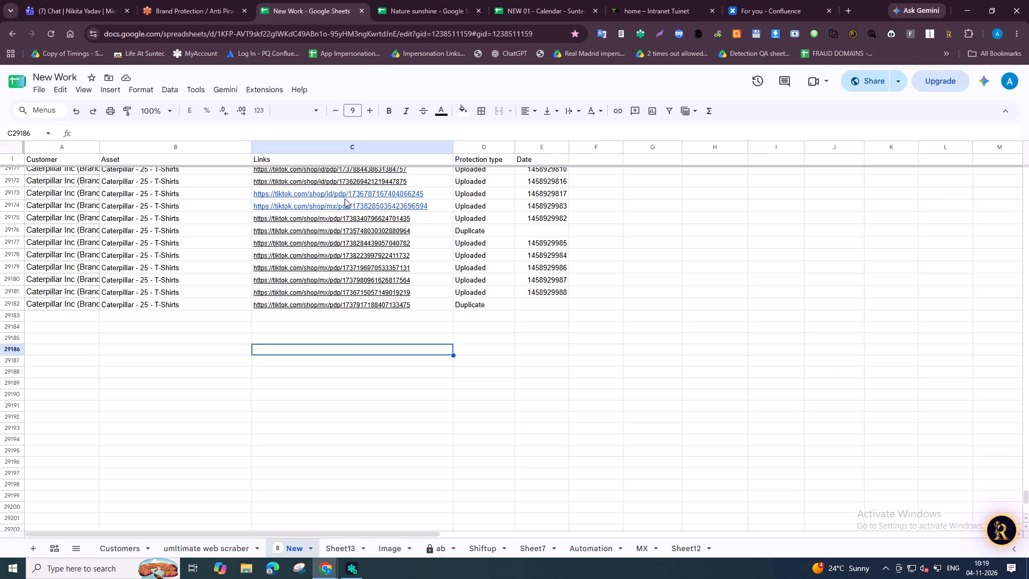
{"action": "key", "text": "ctrl+v"}
Move the pasted Malaysia links, statuses and incident IDs, without the header row, directly under the last Mexico entry at C29183.
{"action": "key", "text": "Down"}
{"action": "key", "text": "ctrl+shift+Down"}
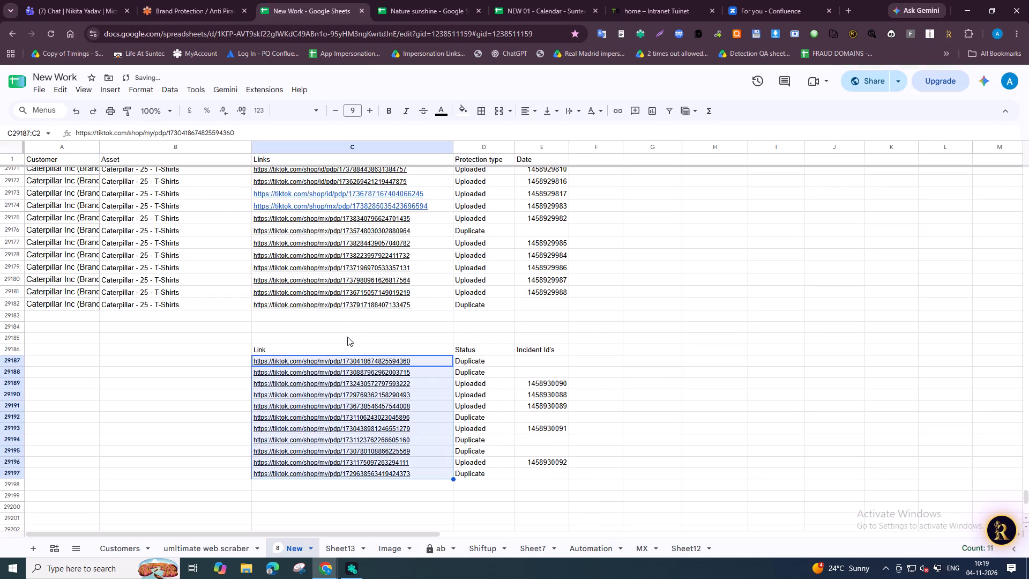
{"action": "key", "text": "ctrl+shift+Right"}
{"action": "key", "text": "shift+Right"}
{"action": "key", "text": "ctrl+x"}
{"action": "key", "text": "ctrl+Up"}
{"action": "key", "text": "Down"}
{"action": "key", "text": "Up"}
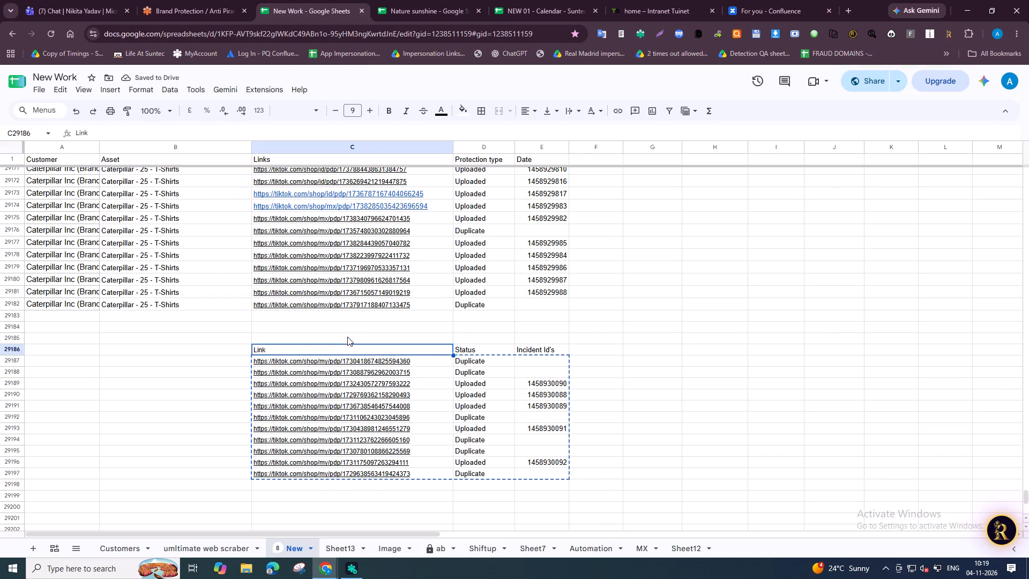
{"action": "key", "text": "Up"}
{"action": "key", "text": "Up"}
{"action": "key", "text": "Up"}
{"action": "key", "text": "ctrl+v"}
Fill the Caterpillar customer and the asset Caterpillar - 25 - T-Shirts down to row 29193 beside the new Malaysia links.
{"action": "key", "text": "ctrl+Down"}
{"action": "key", "text": "Left"}
{"action": "key", "text": "ctrl+shift+Up"}
{"action": "key", "text": "ctrl+shift+Left"}
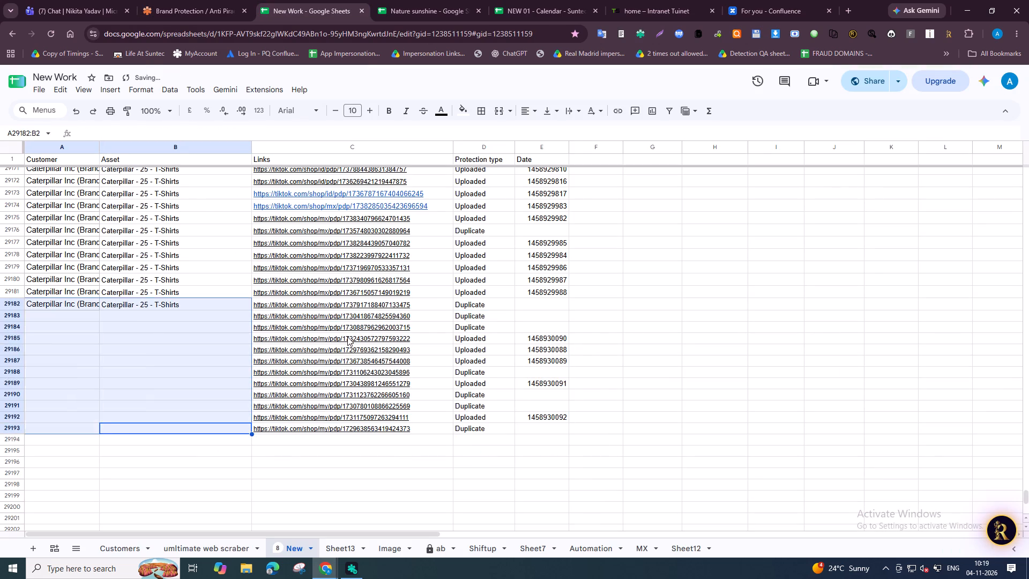
{"action": "key", "text": "ctrl+d"}
{"action": "key", "text": "Right"}
{"action": "key", "text": "alt+Tab"}
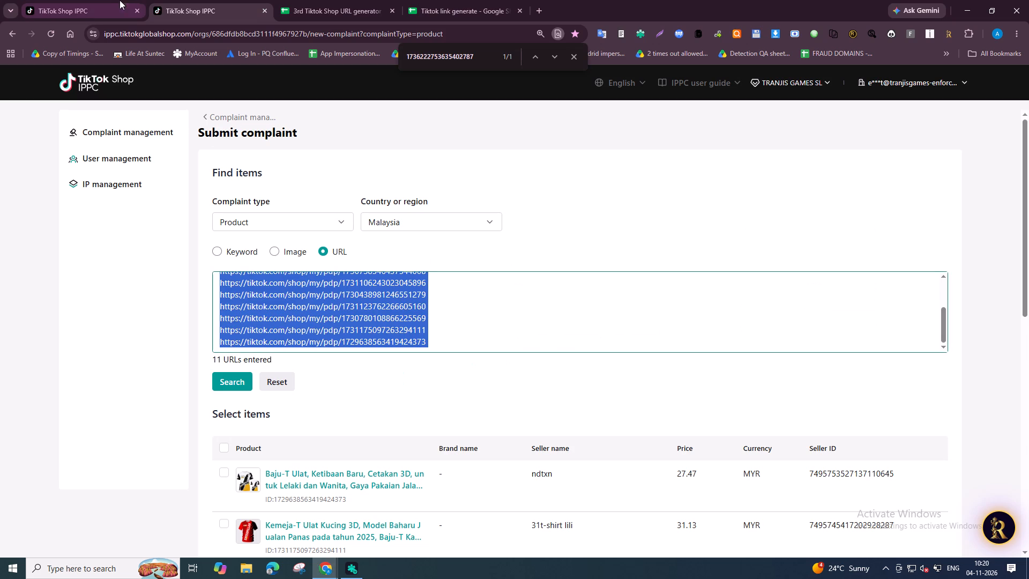
{"action": "left_click", "coordinate": [89, 0]}
{"action": "scroll", "coordinate": [488, 322], "scroll_direction": "down", "scroll_amount": 4}
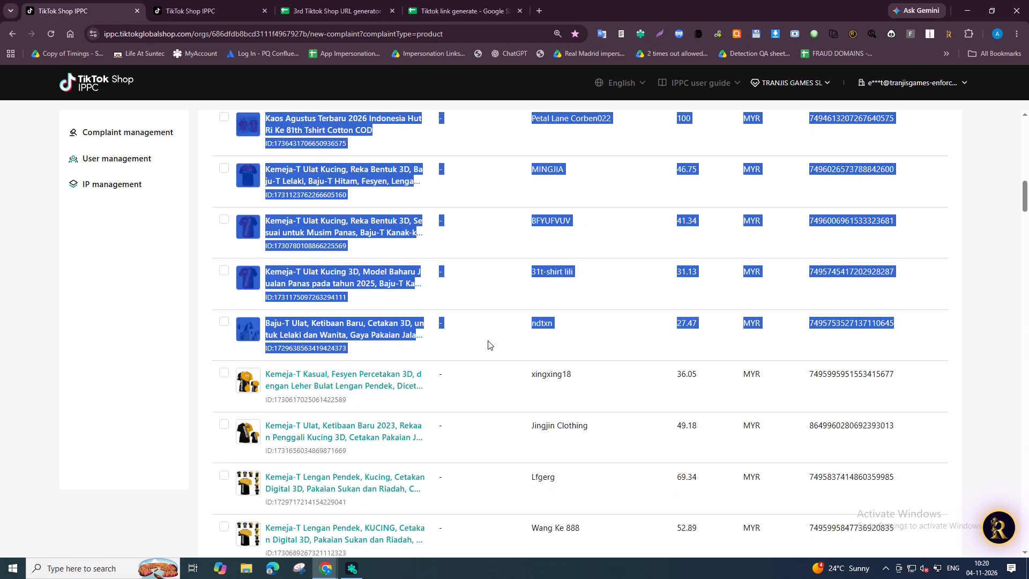
{"action": "left_click", "coordinate": [181, 355]}
{"action": "left_click", "coordinate": [245, 352]}
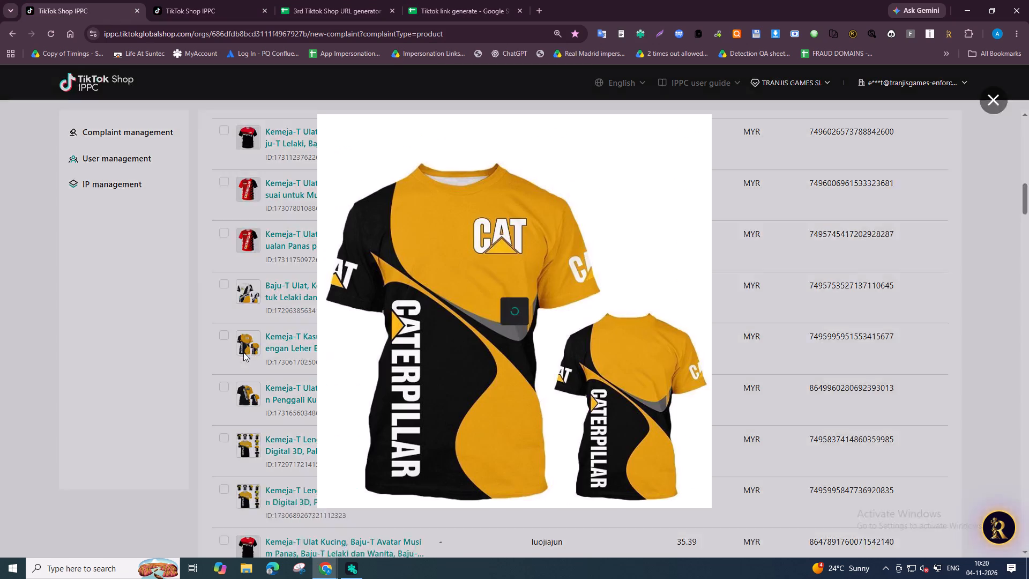
{"action": "left_click", "coordinate": [189, 354]}
{"action": "left_click_drag", "start_coordinate": [212, 352], "coordinate": [743, 531]}
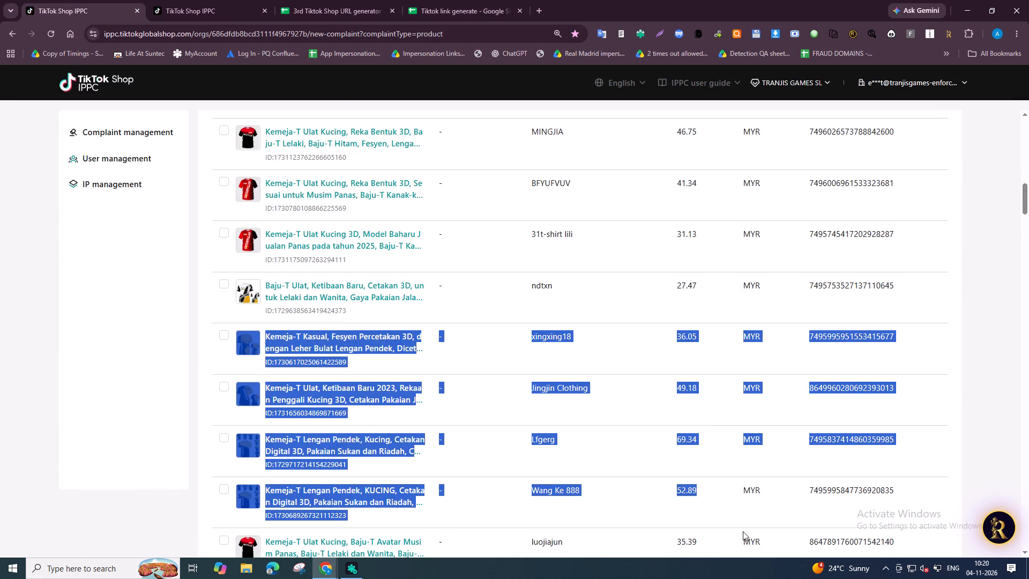
{"action": "left_click_drag", "start_coordinate": [743, 531], "coordinate": [936, 559]}
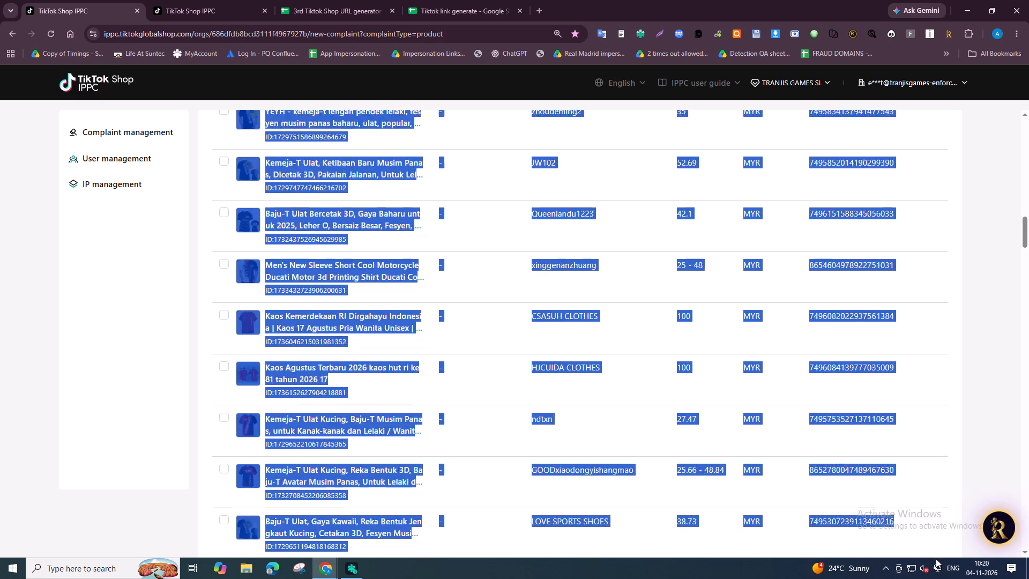
{"action": "left_click_drag", "start_coordinate": [936, 559], "coordinate": [949, 532]}
{"action": "key", "text": "ctrl+c"}
{"action": "key", "text": "ctrl+c"}
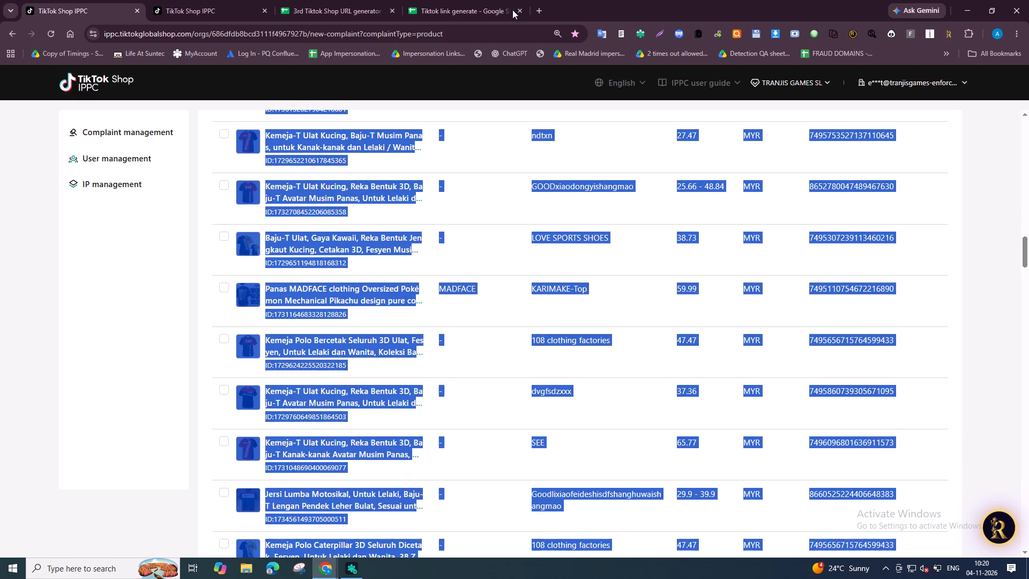
{"action": "left_click", "coordinate": [499, 0]}
{"action": "scroll", "coordinate": [108, 376], "scroll_direction": "down", "scroll_amount": 6}
{"action": "left_click", "coordinate": [68, 234]}
{"action": "key", "text": "ctrl+v"}
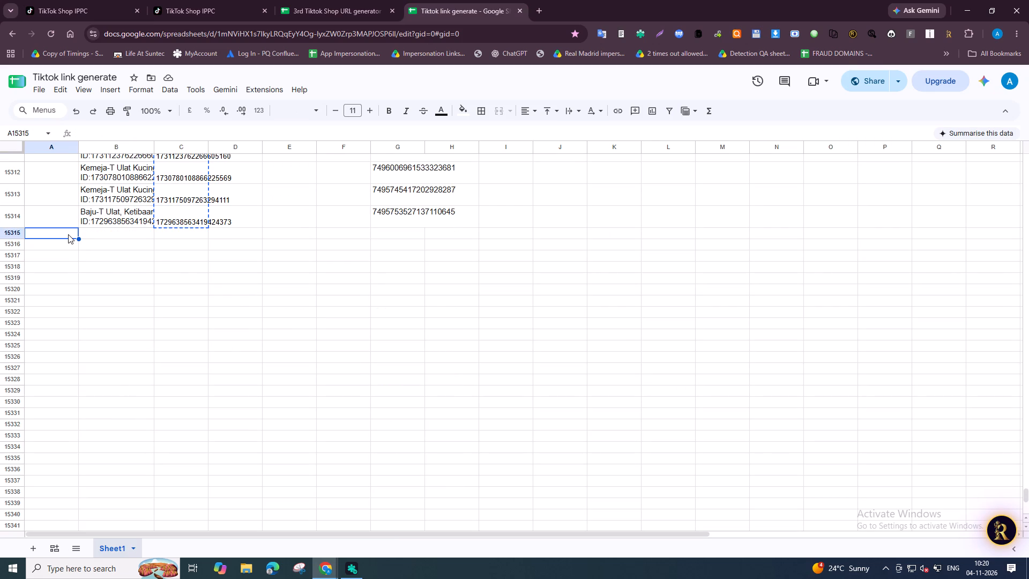
Clear the brand, seller, price and currency values in columns C to F of the newly pasted rows.
{"action": "key", "text": "Right"}
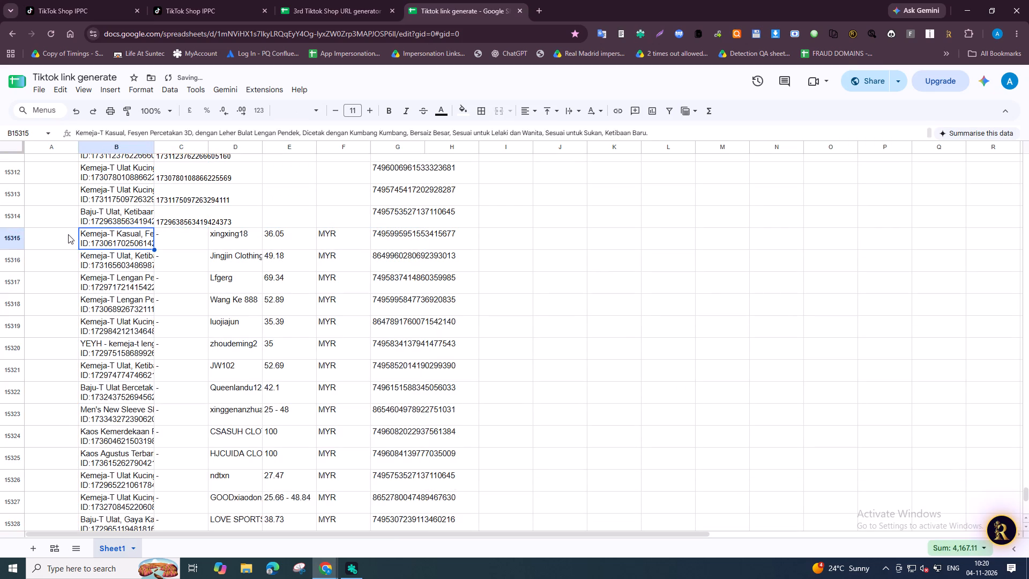
{"action": "key", "text": "Right"}
{"action": "key", "text": "shift+Right"}
{"action": "key", "text": "shift+Right"}
{"action": "key", "text": "shift+Right"}
{"action": "key", "text": "ctrl+shift+Down"}
{"action": "key", "text": "Delete"}
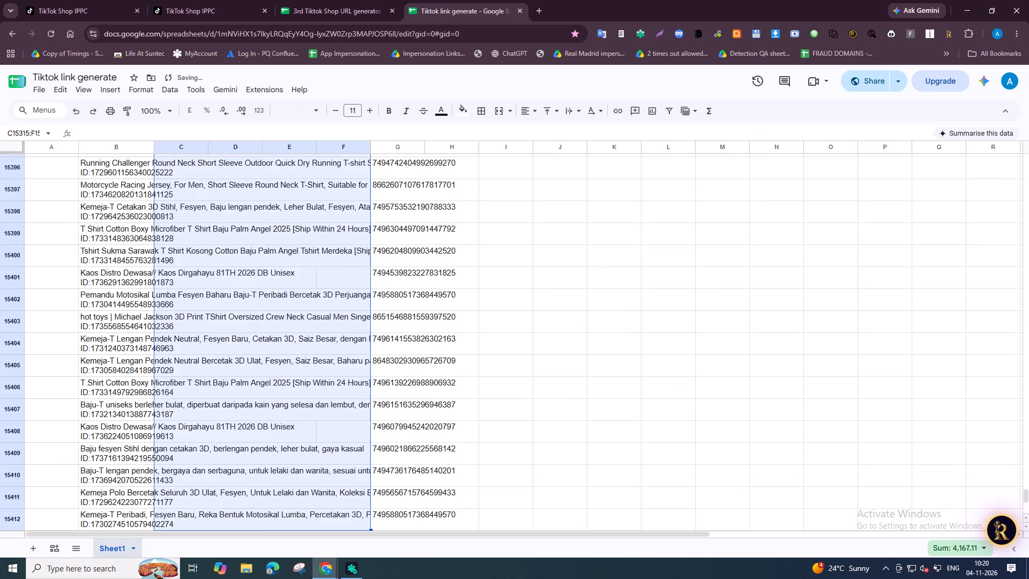
Fill the product ID extraction formula down column C from row 15314 to row 15412.
{"action": "key", "text": "Left"}
{"action": "key", "text": "ctrl+Down"}
{"action": "key", "text": "Right"}
{"action": "key", "text": "ctrl+shift+Up"}
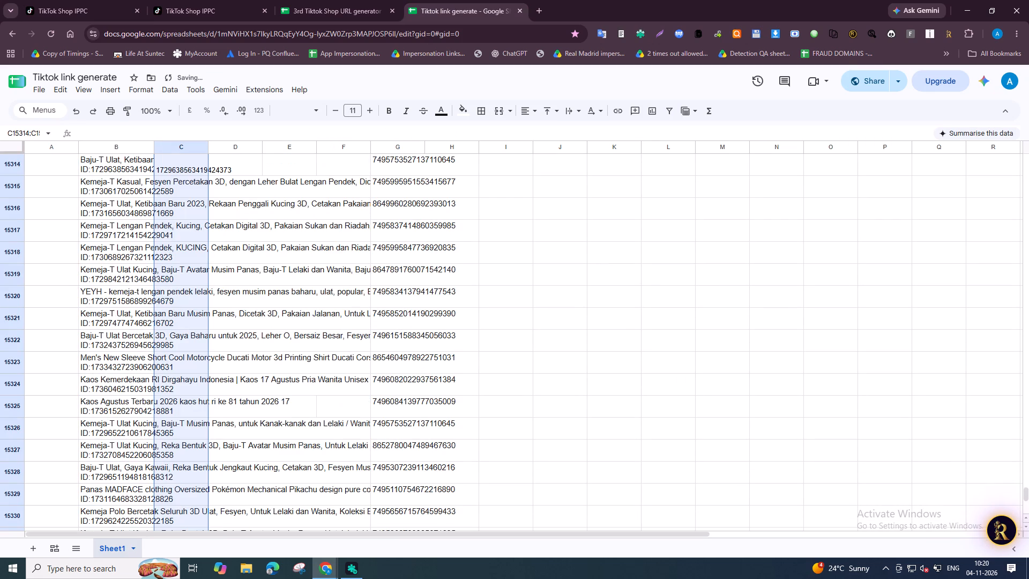
{"action": "key", "text": "ctrl+d"}
Copy the newly extracted product IDs and paste them as values into the Generator sheet's Product ID column from F8102.
{"action": "key", "text": "shift+Down"}
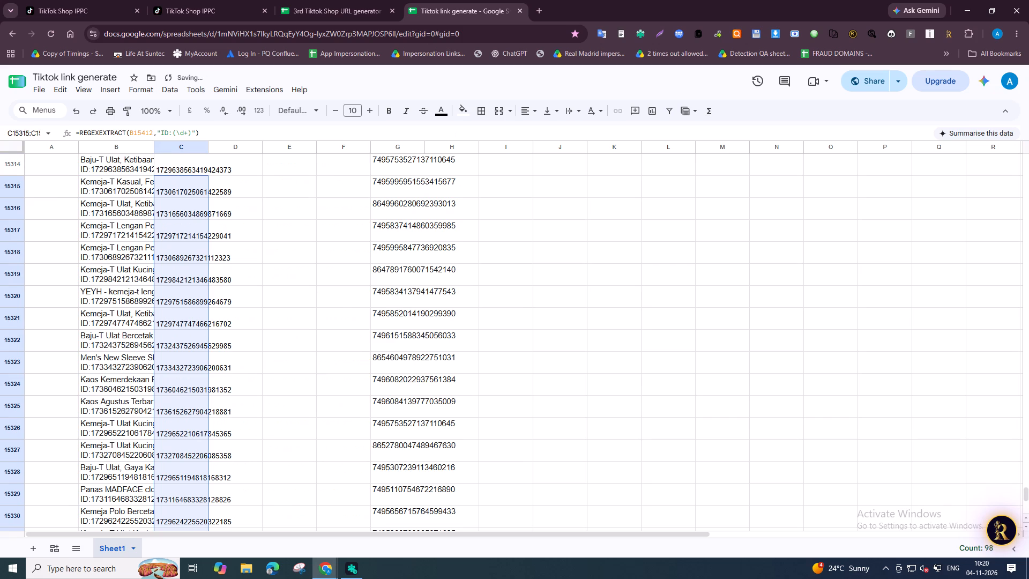
{"action": "key", "text": "ctrl+c"}
{"action": "left_click", "coordinate": [192, 0]}
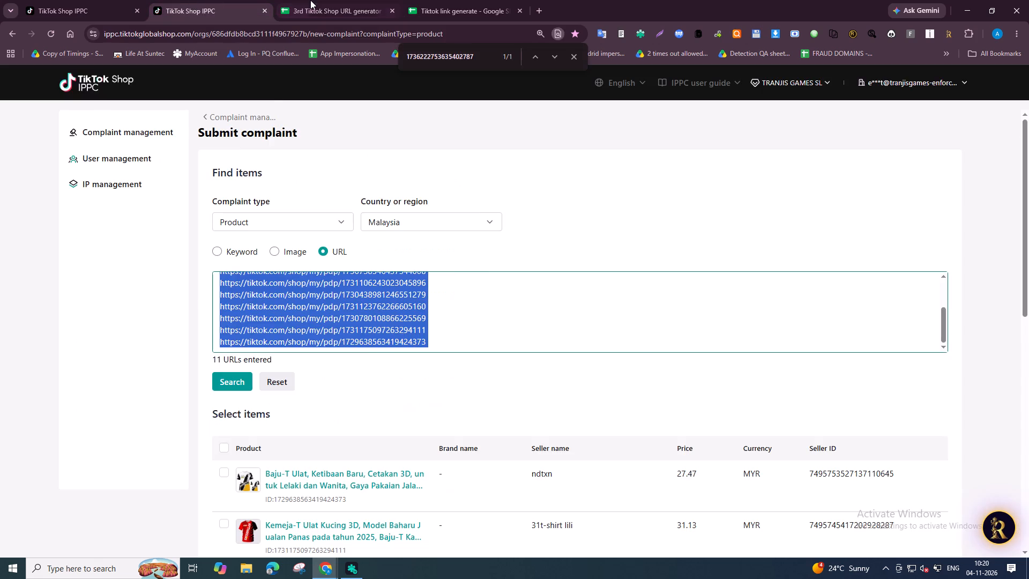
{"action": "left_click", "coordinate": [310, 0]}
{"action": "left_click", "coordinate": [417, 420]}
{"action": "key", "text": "ctrl+shift+v"}
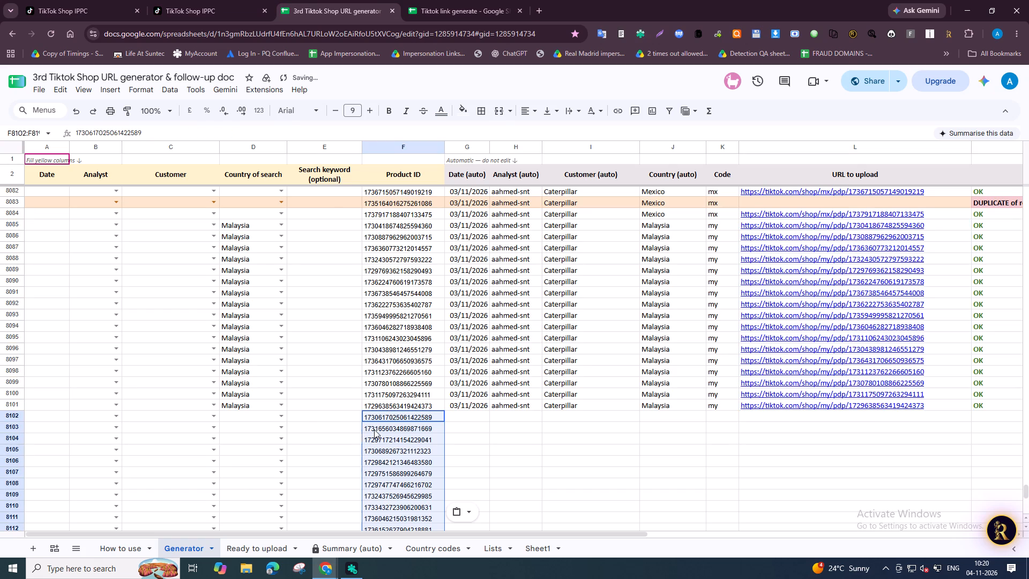
{"action": "left_click", "coordinate": [774, 415]}
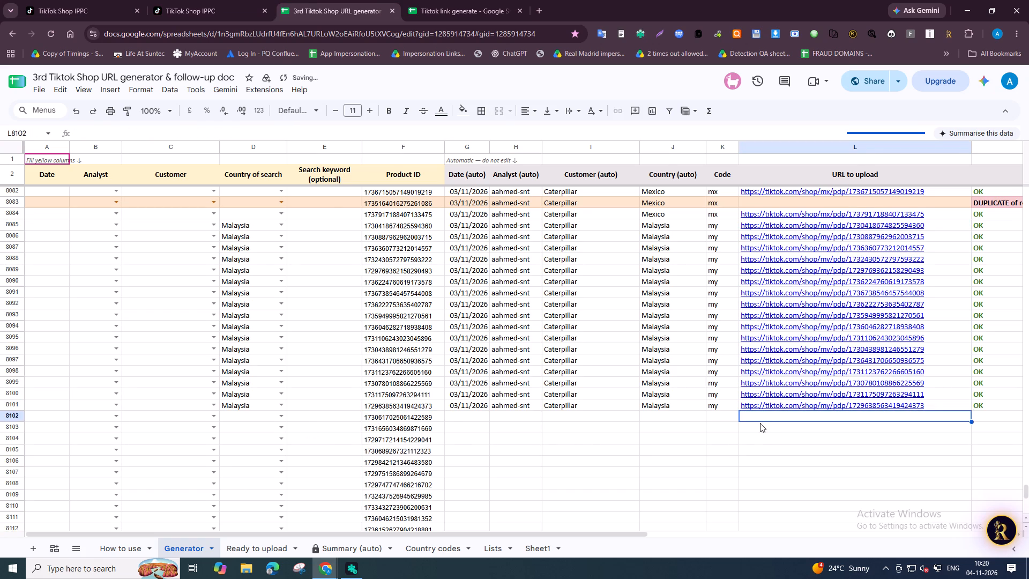
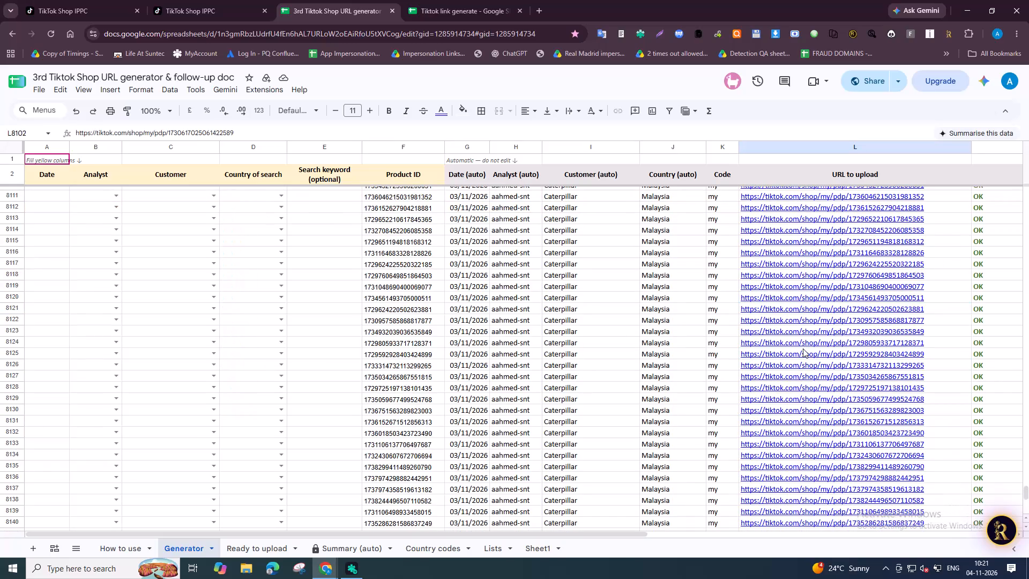
Copy the newly generated Malaysia product URLs from the Generator sheet and search them in the IPPC complaint form, replacing the previous URLs.
{"action": "left_click", "coordinate": [803, 348], "text": "shift"}
{"action": "key", "text": "ctrl+c"}
{"action": "key", "text": "ctrl+c"}
{"action": "left_click", "coordinate": [272, 0]}
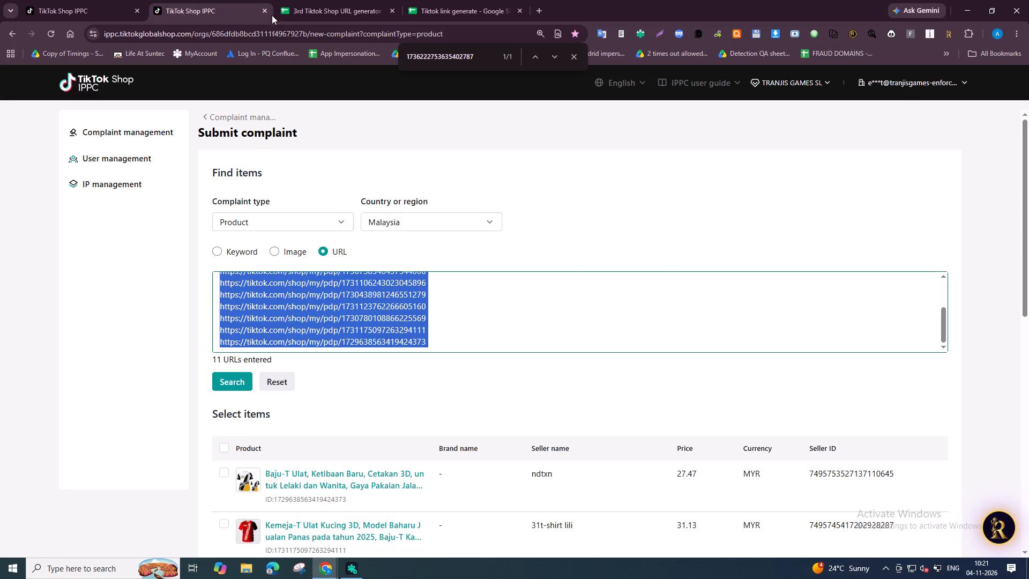
{"action": "key", "text": "Delete"}
{"action": "key", "text": "ctrl+v"}
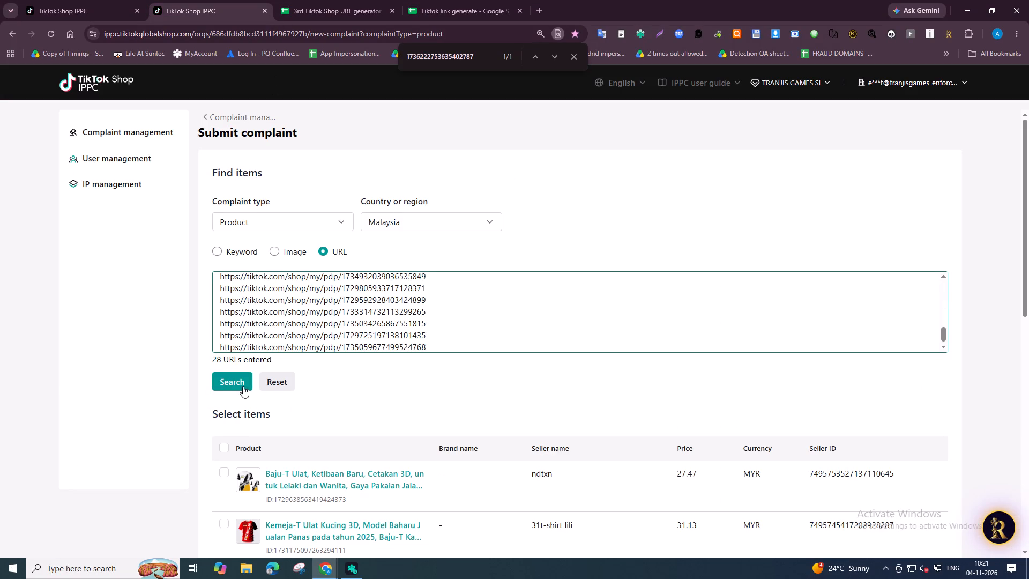
{"action": "left_click", "coordinate": [242, 386]}
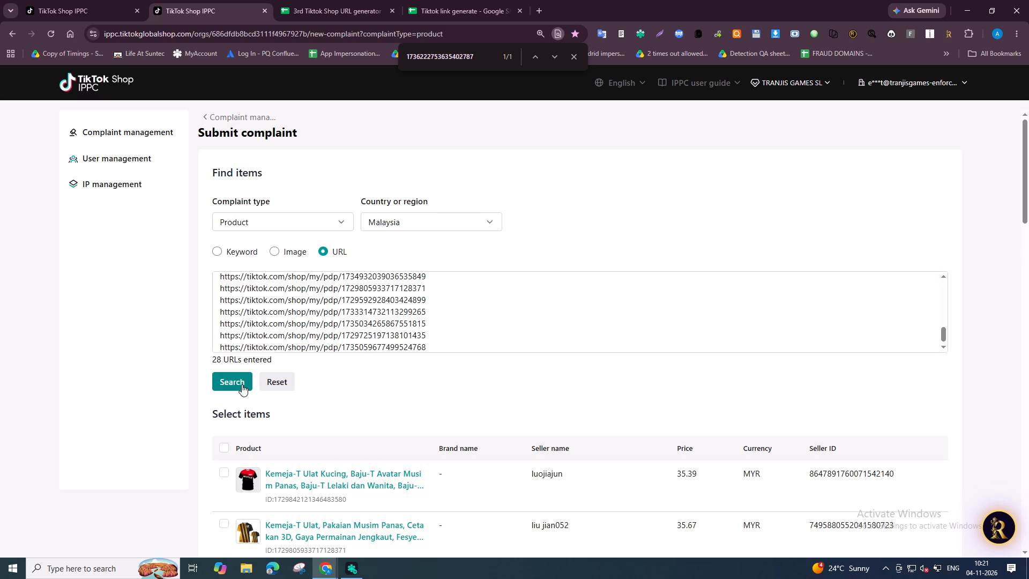
Examine the product images of the first search results, from the luojiajun shirt to the Jersi Lumba Motosikal listing, for Caterpillar branding.
{"action": "scroll", "coordinate": [207, 432], "scroll_direction": "down", "scroll_amount": 2}
{"action": "left_click", "coordinate": [245, 375]}
{"action": "left_click", "coordinate": [151, 390]}
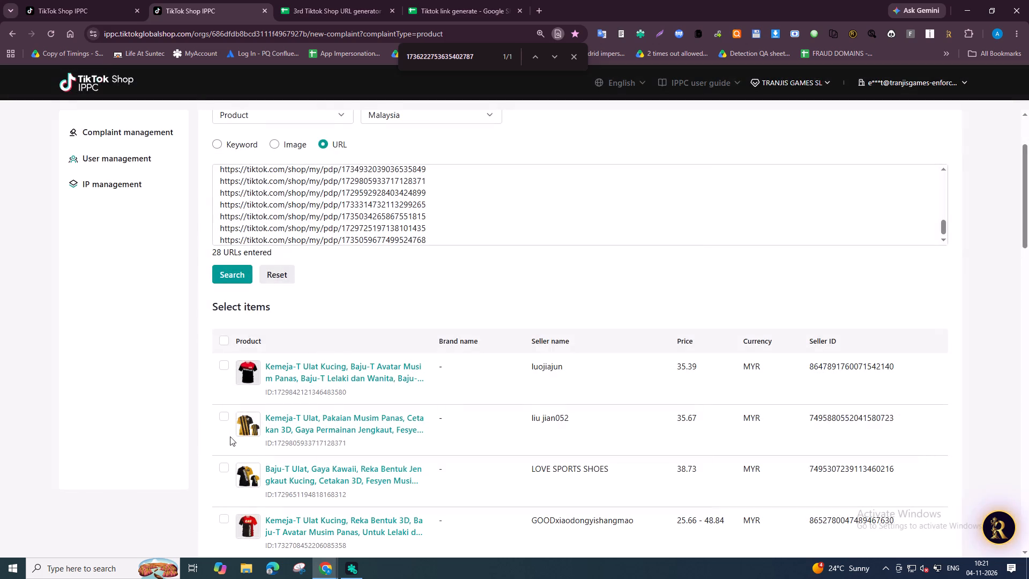
{"action": "left_click", "coordinate": [240, 428]}
{"action": "left_click", "coordinate": [167, 405]}
{"action": "left_click", "coordinate": [240, 487]}
{"action": "left_click", "coordinate": [143, 409]}
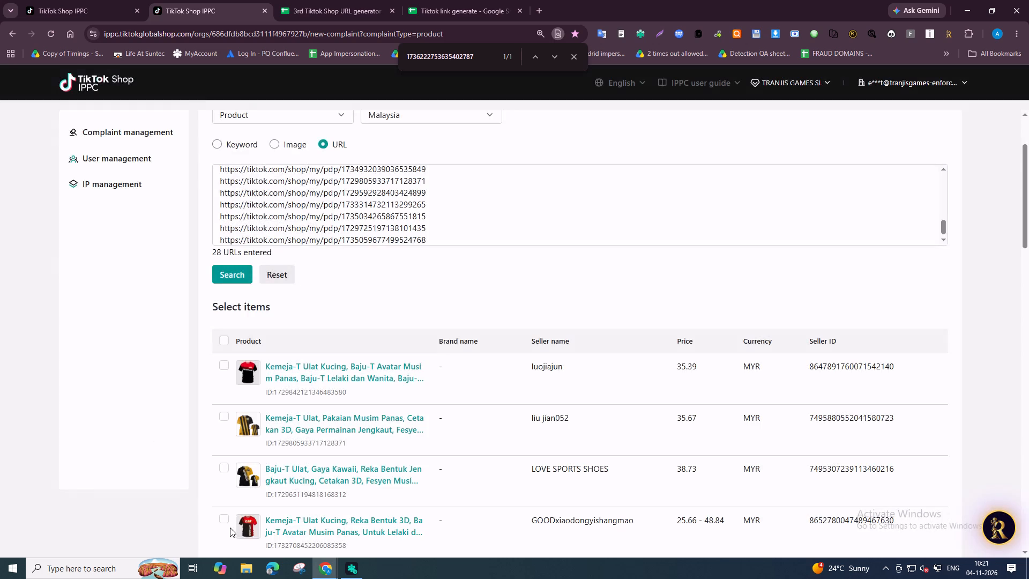
{"action": "left_click", "coordinate": [245, 529]}
{"action": "left_click", "coordinate": [189, 444]}
{"action": "double_click", "coordinate": [311, 543]}
{"action": "scroll", "coordinate": [443, 346], "scroll_direction": "down", "scroll_amount": 4}
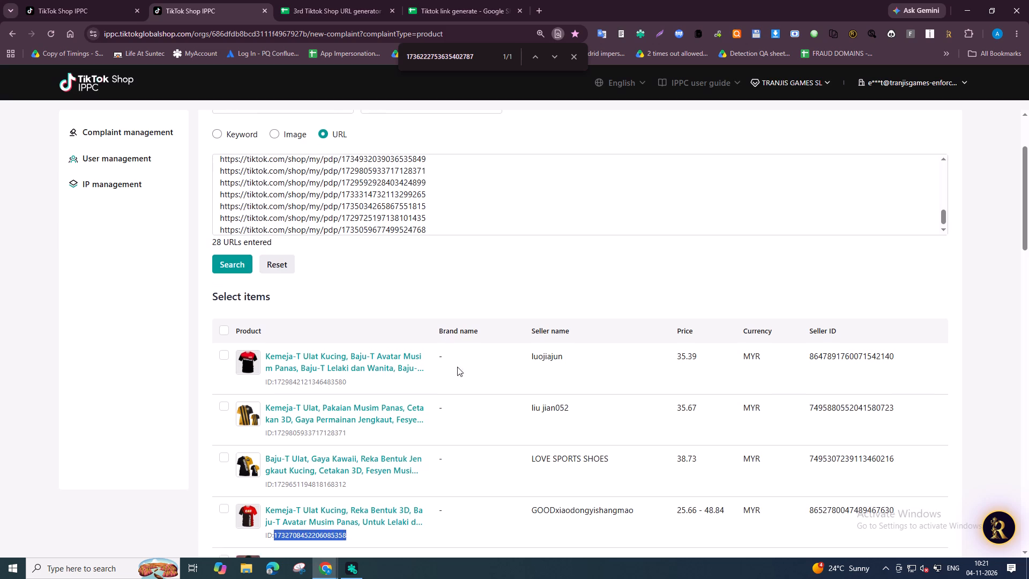
{"action": "scroll", "coordinate": [457, 367], "scroll_direction": "down", "scroll_amount": 2}
{"action": "left_click", "coordinate": [251, 257]}
{"action": "left_click", "coordinate": [193, 281]}
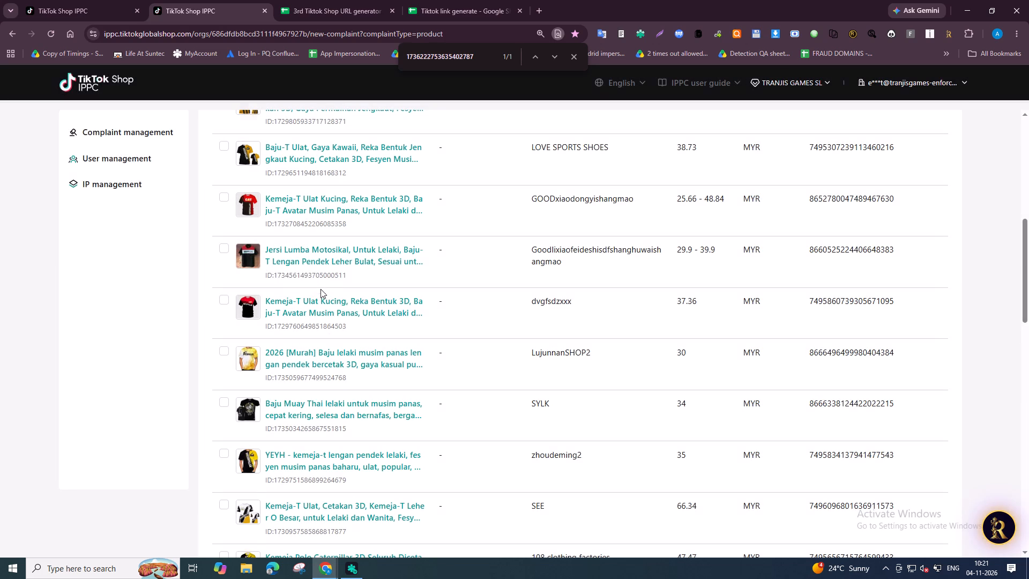
{"action": "double_click", "coordinate": [322, 283]}
{"action": "key", "text": "ctrl+c"}
Examine the product images from the last result, by Wang Ke 888, upward to the xingxing18 listing for Caterpillar branding.
{"action": "scroll", "coordinate": [300, 369], "scroll_direction": "down", "scroll_amount": 5}
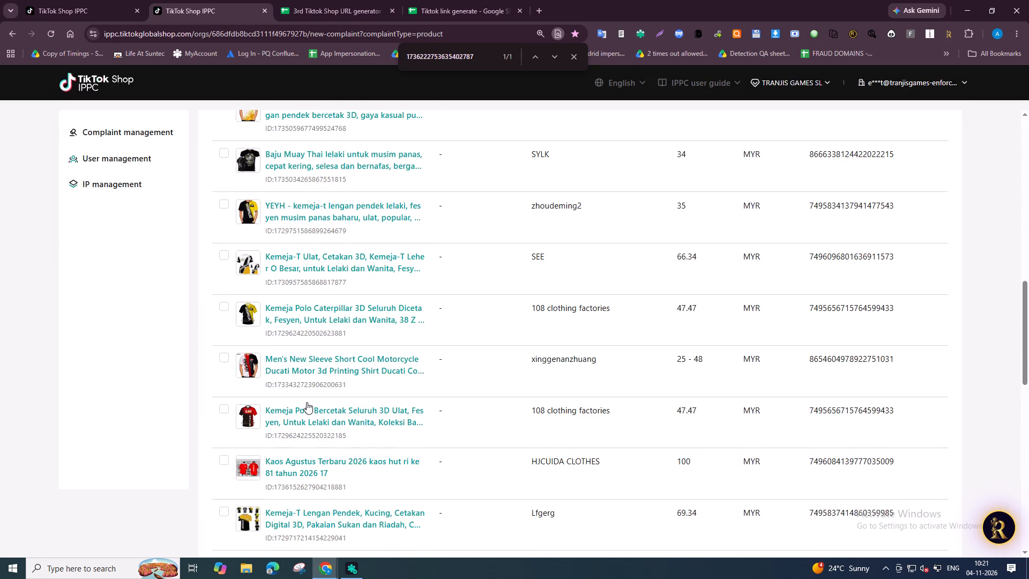
{"action": "scroll", "coordinate": [308, 402], "scroll_direction": "down", "scroll_amount": 18}
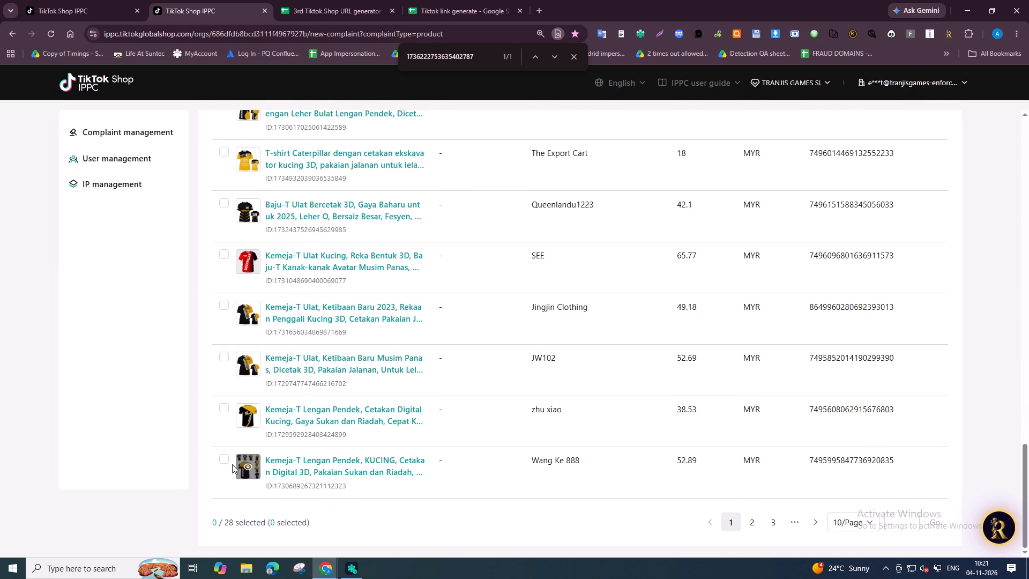
{"action": "left_click", "coordinate": [233, 465]}
{"action": "left_click", "coordinate": [243, 467]}
{"action": "left_click", "coordinate": [180, 431]}
{"action": "left_click", "coordinate": [252, 417]}
{"action": "left_click", "coordinate": [190, 400]}
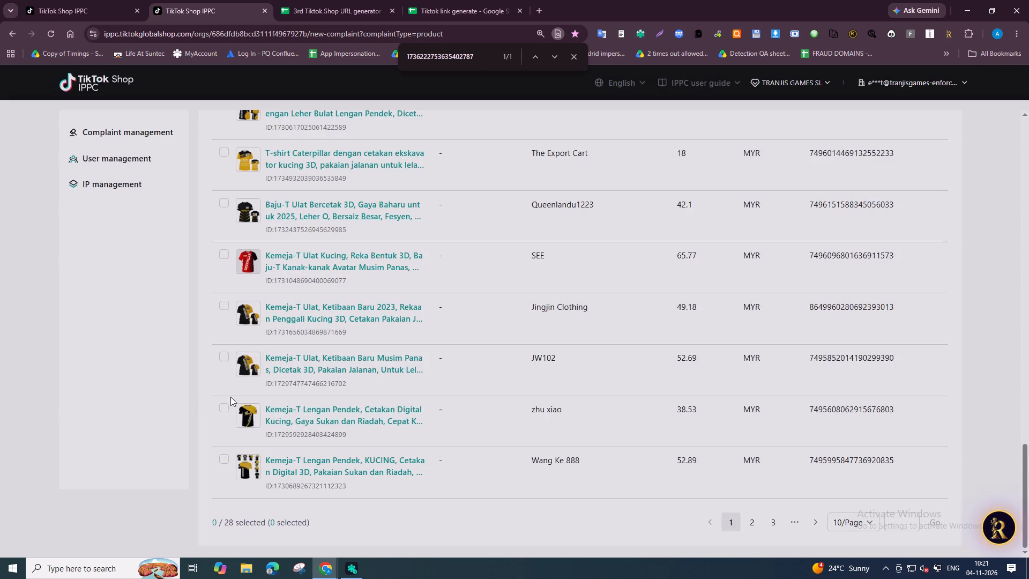
{"action": "left_click", "coordinate": [259, 373]}
{"action": "left_click", "coordinate": [245, 374]}
{"action": "left_click", "coordinate": [176, 348]}
{"action": "left_click", "coordinate": [243, 318]}
{"action": "left_click", "coordinate": [172, 329]}
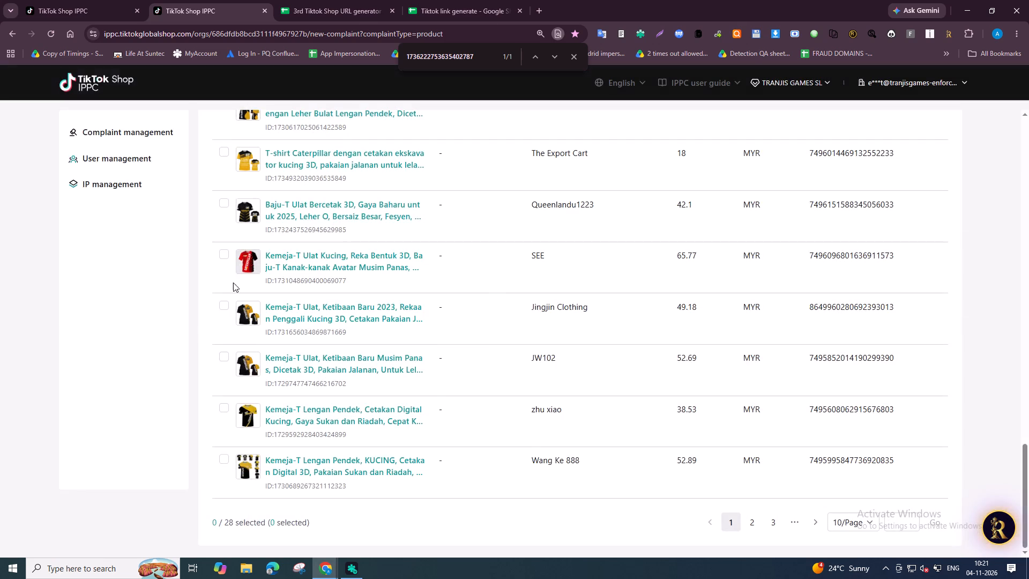
{"action": "left_click", "coordinate": [252, 268]}
{"action": "left_click", "coordinate": [190, 271]}
{"action": "left_click", "coordinate": [257, 220]}
{"action": "left_click", "coordinate": [260, 204]}
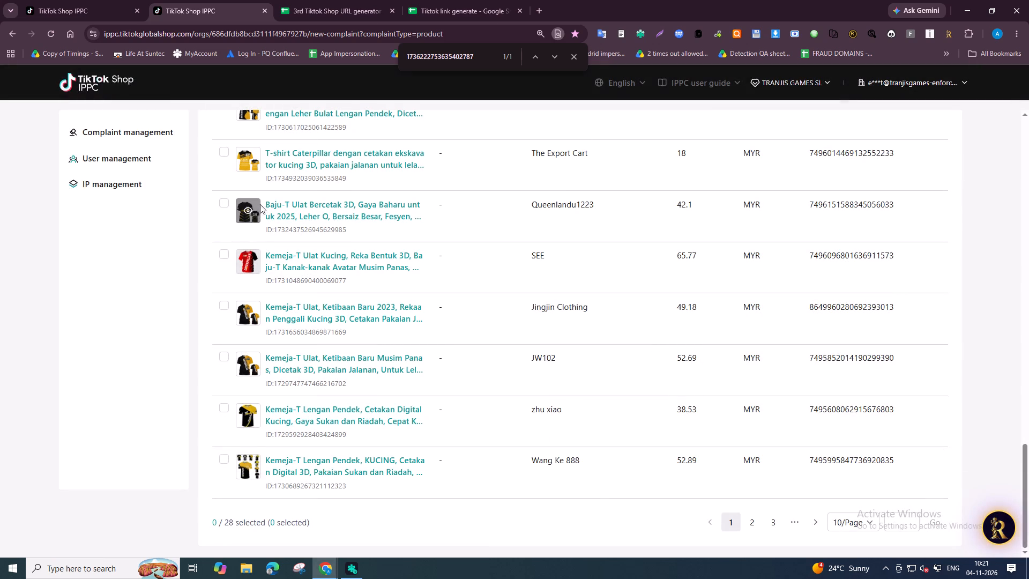
{"action": "left_click", "coordinate": [207, 230]}
{"action": "left_click", "coordinate": [252, 168]}
{"action": "left_click", "coordinate": [210, 196]}
{"action": "left_click", "coordinate": [249, 164]}
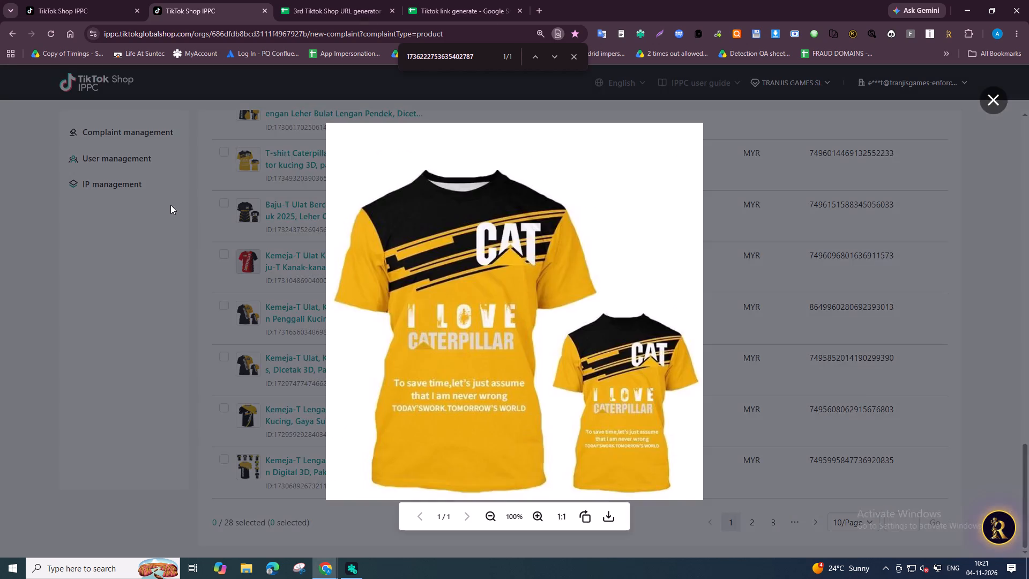
{"action": "left_click", "coordinate": [170, 205]}
{"action": "double_click", "coordinate": [307, 185]}
{"action": "scroll", "coordinate": [327, 368], "scroll_direction": "up", "scroll_amount": 4}
{"action": "left_click", "coordinate": [249, 386]}
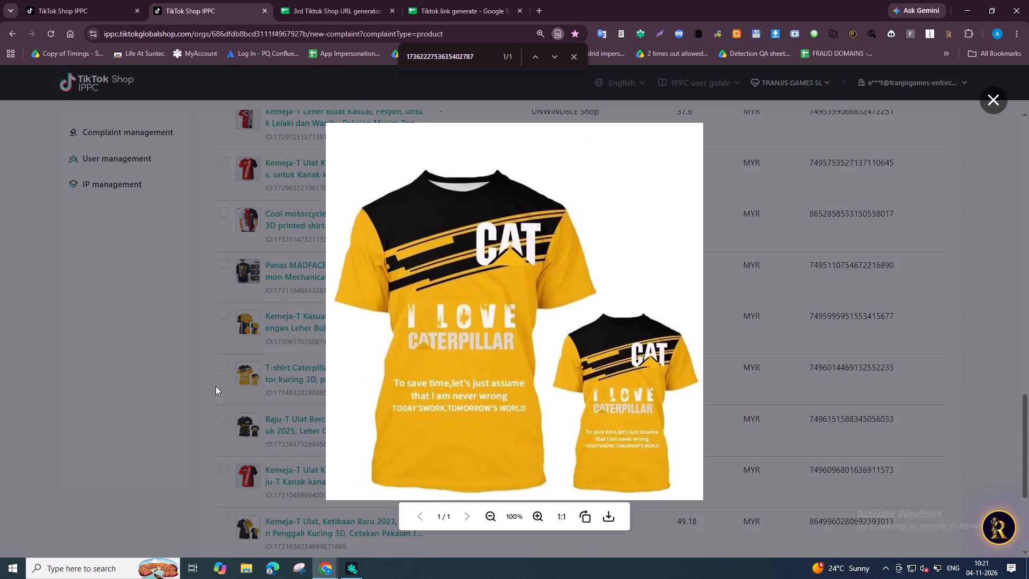
{"action": "left_click", "coordinate": [200, 374]}
{"action": "left_click", "coordinate": [238, 336]}
{"action": "left_click", "coordinate": [247, 337]}
{"action": "left_click", "coordinate": [255, 338]}
{"action": "left_click", "coordinate": [254, 326]}
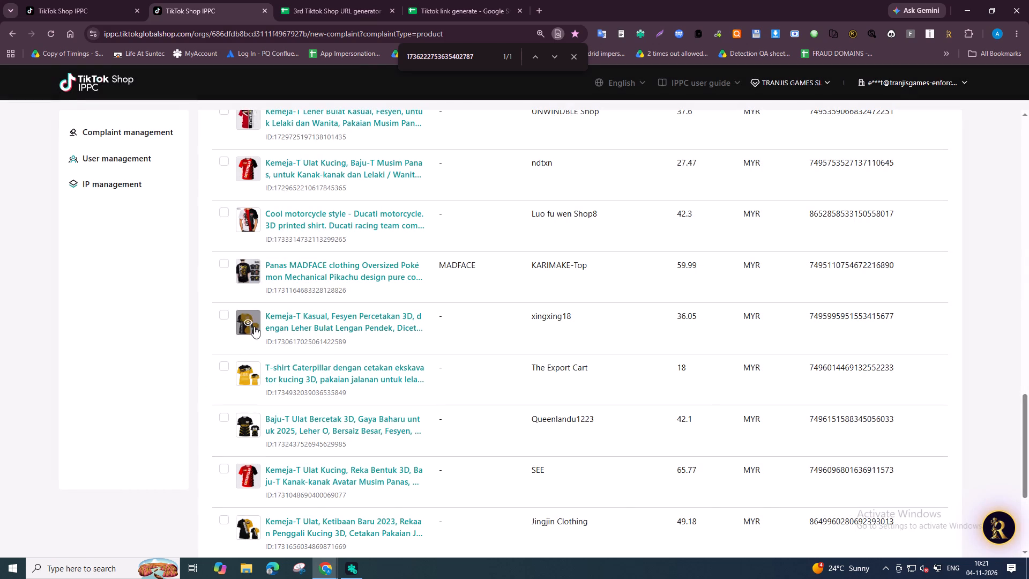
{"action": "left_click", "coordinate": [173, 337]}
{"action": "left_click", "coordinate": [251, 271]}
{"action": "left_click", "coordinate": [212, 292]}
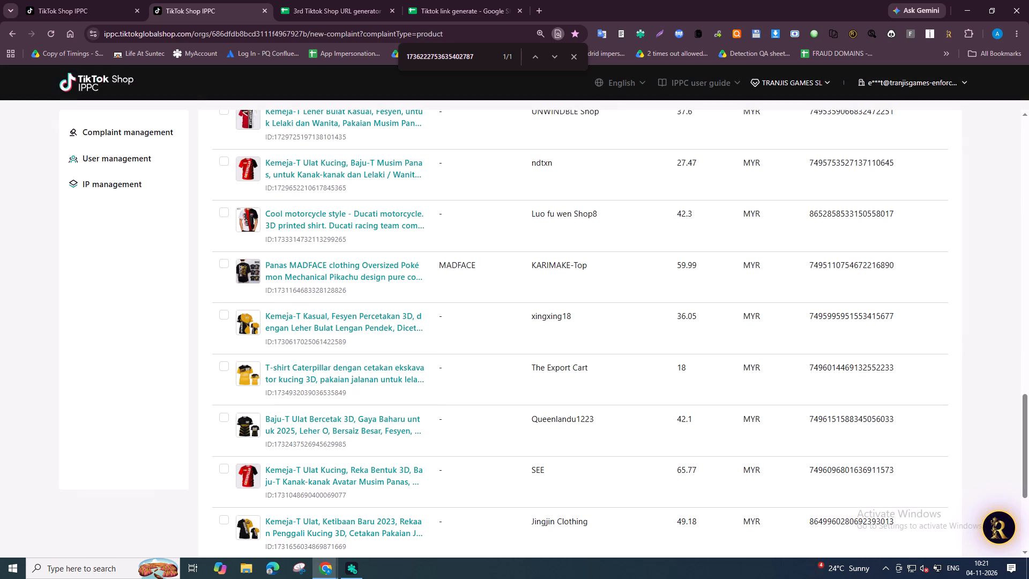
{"action": "double_click", "coordinate": [300, 291]}
{"action": "key", "text": "ctrl+c"}
{"action": "key", "text": "ctrl+c"}
{"action": "key", "text": "ctrl+c"}
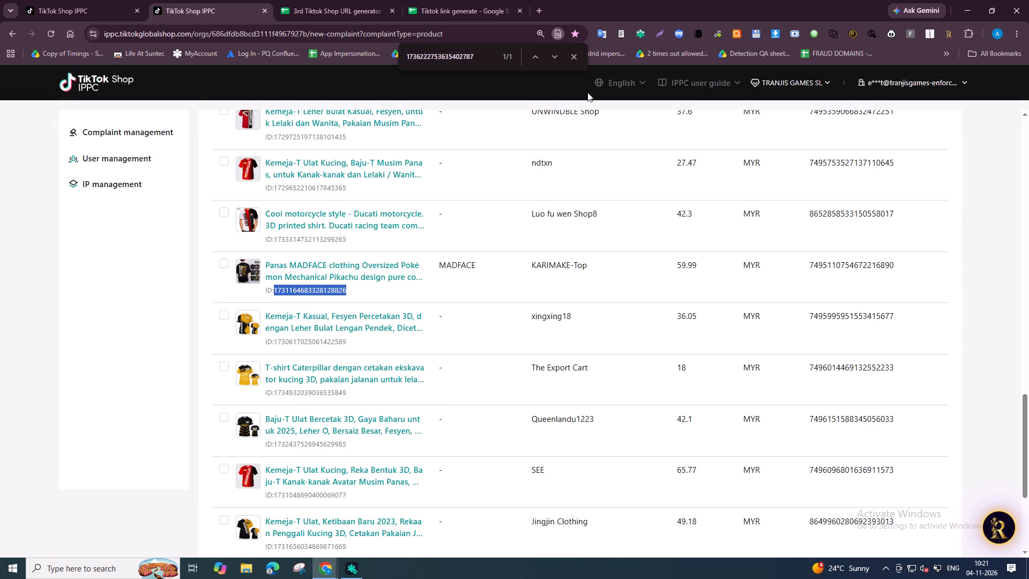
{"action": "key", "text": "alt+Tab"}
{"action": "left_click", "coordinate": [433, 479]}
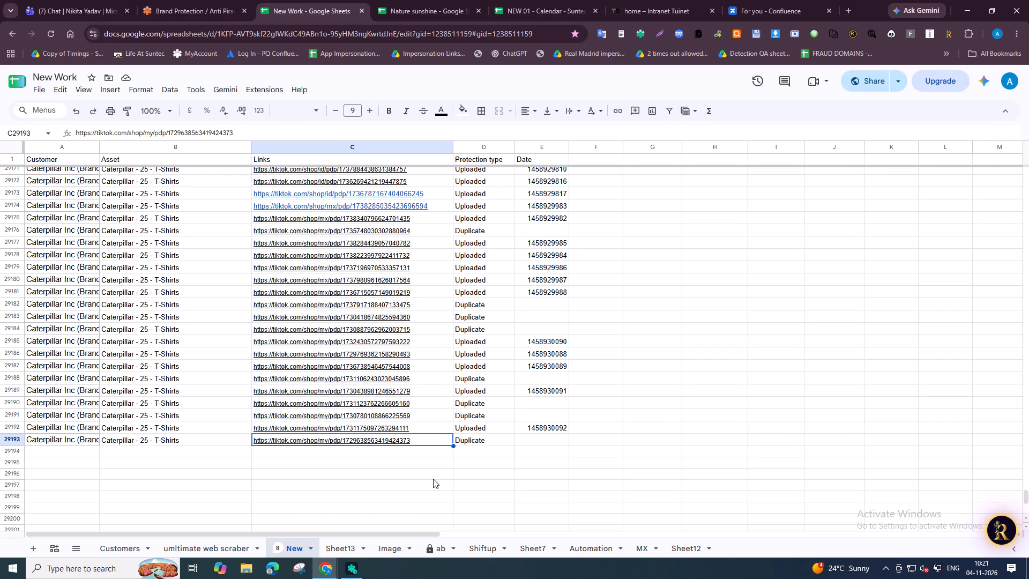
{"action": "key", "text": "ctrl+v"}
{"action": "scroll", "coordinate": [436, 373], "scroll_direction": "down", "scroll_amount": 3}
{"action": "key", "text": "alt+Tab"}
{"action": "double_click", "coordinate": [286, 241]}
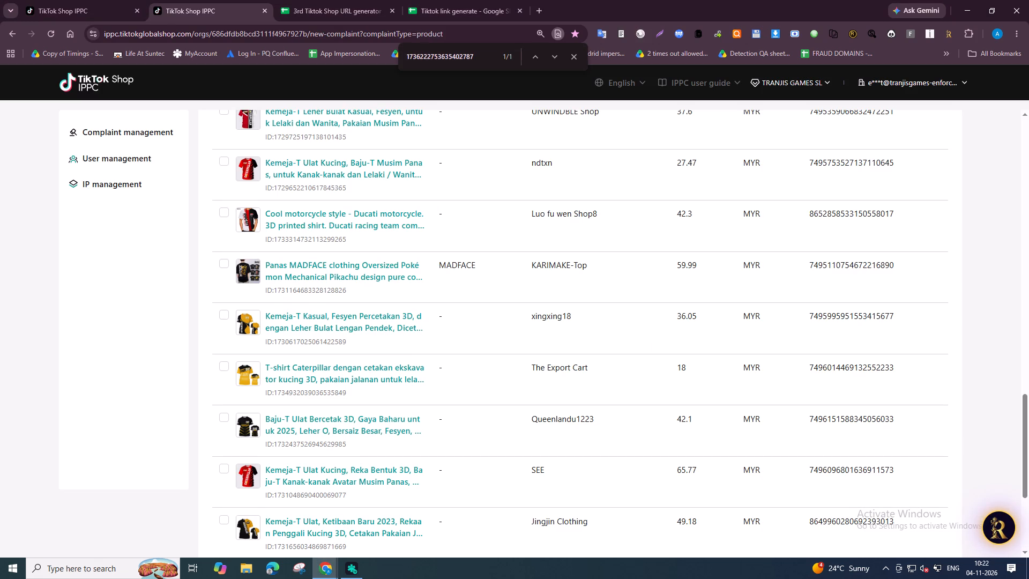
{"action": "key", "text": "ctrl+c"}
{"action": "key", "text": "alt+Tab"}
{"action": "left_click", "coordinate": [355, 338]}
{"action": "key", "text": "ctrl+v"}
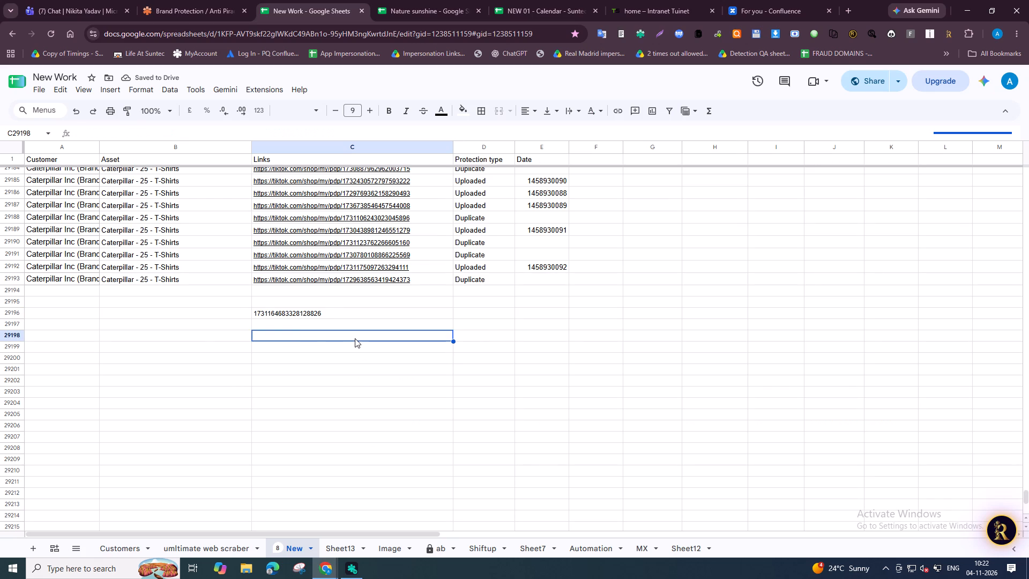
{"action": "key", "text": "alt+Tab"}
{"action": "left_click", "coordinate": [248, 225]}
{"action": "left_click", "coordinate": [191, 259]}
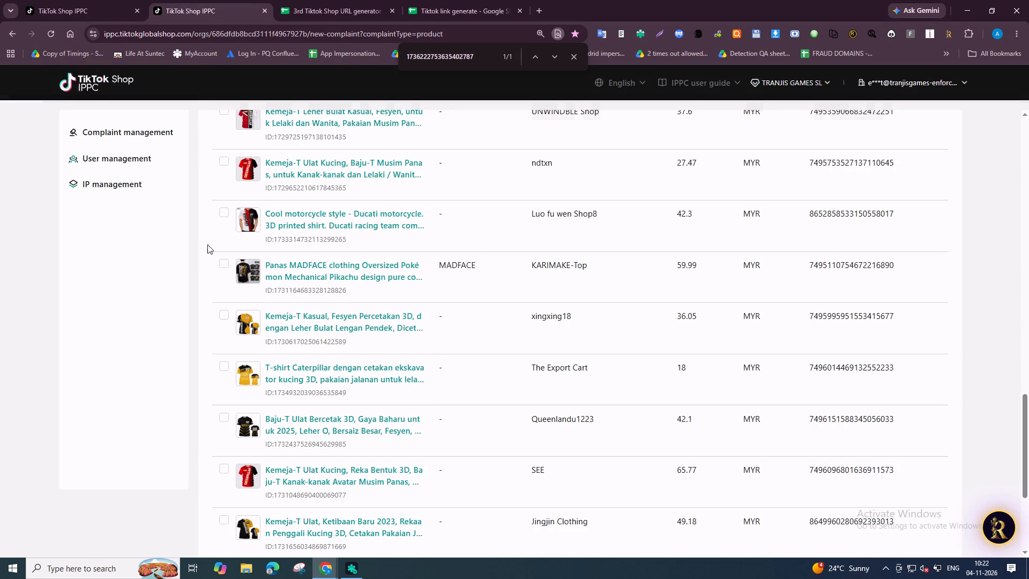
{"action": "scroll", "coordinate": [294, 285], "scroll_direction": "up", "scroll_amount": 3}
{"action": "left_click", "coordinate": [250, 331]}
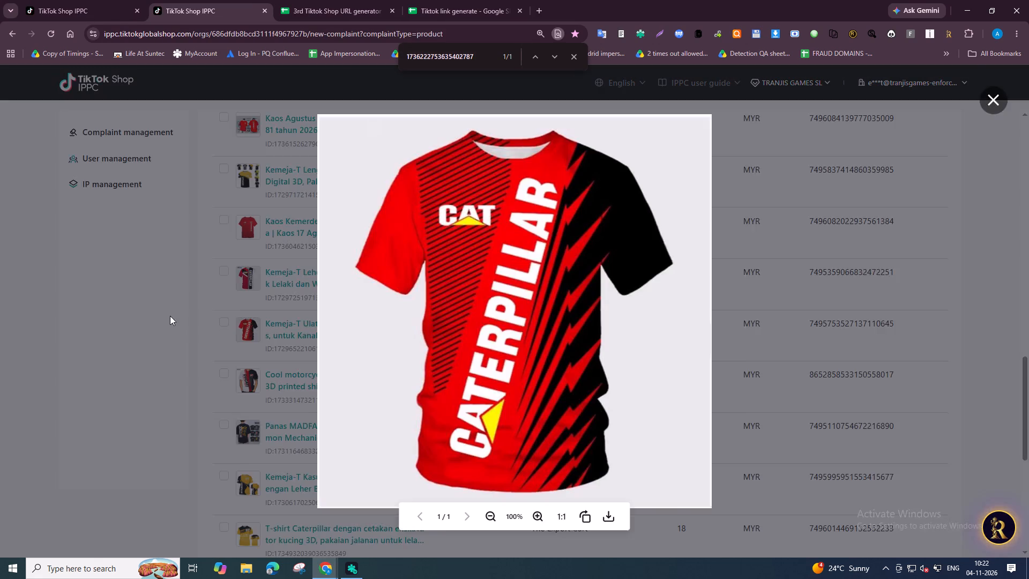
{"action": "left_click", "coordinate": [170, 316]}
{"action": "left_click", "coordinate": [252, 282]}
{"action": "left_click", "coordinate": [179, 288]}
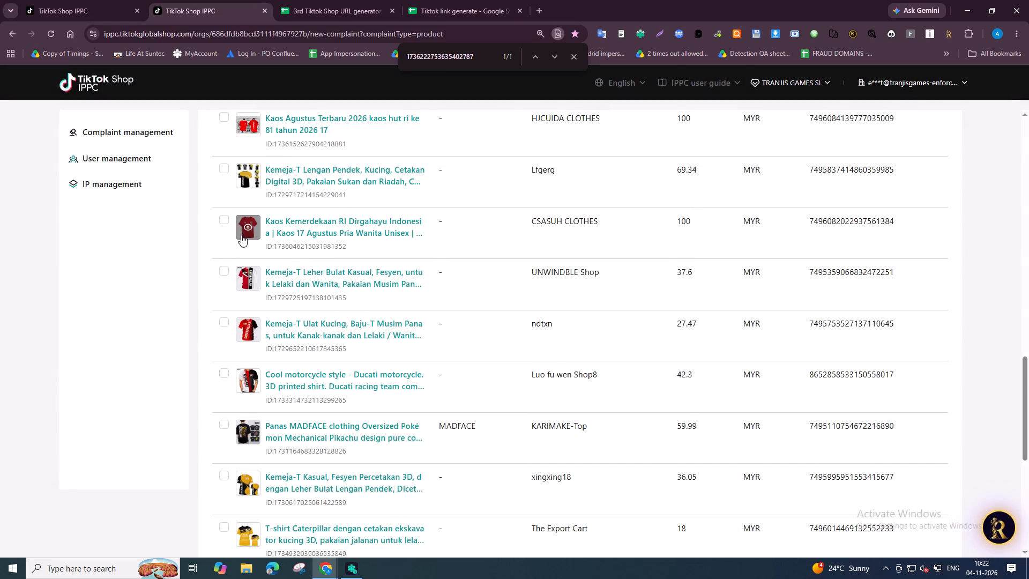
{"action": "left_click", "coordinate": [241, 235]}
{"action": "left_click", "coordinate": [184, 254]}
{"action": "double_click", "coordinate": [284, 246]}
{"action": "key", "text": "ctrl+c"}
{"action": "key", "text": "alt+Tab"}
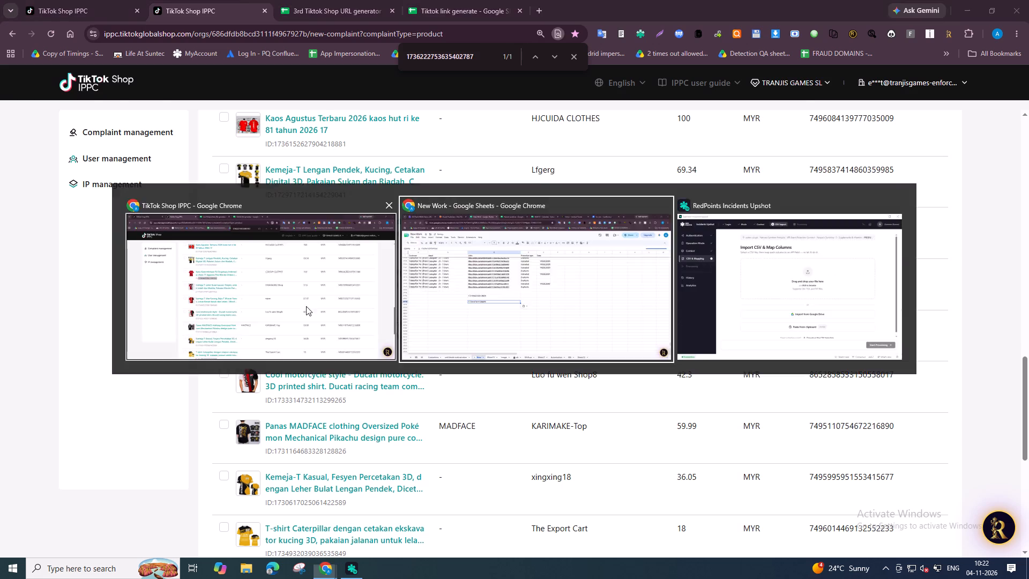
{"action": "left_click", "coordinate": [327, 325]}
{"action": "key", "text": "ctrl+v"}
{"action": "left_click", "coordinate": [329, 354]}
{"action": "key", "text": "alt+Tab"}
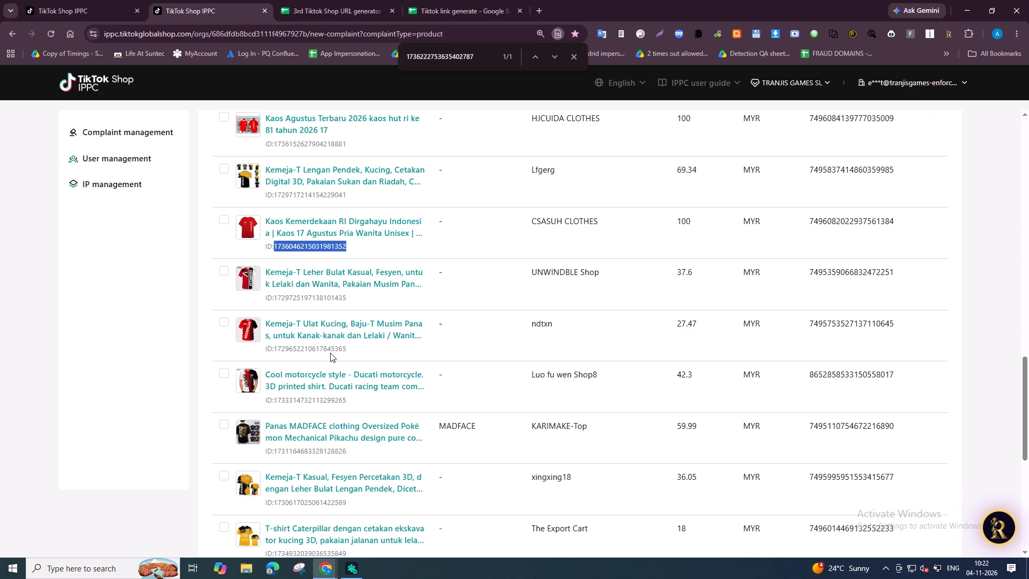
{"action": "scroll", "coordinate": [335, 343], "scroll_direction": "up", "scroll_amount": 4}
{"action": "left_click", "coordinate": [262, 343]}
{"action": "left_click", "coordinate": [255, 344]}
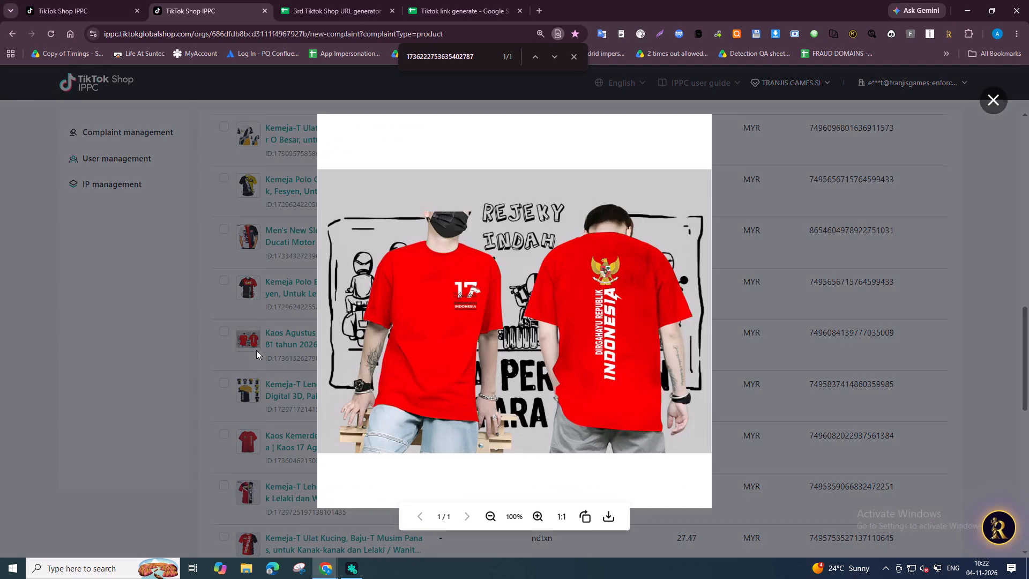
{"action": "left_click", "coordinate": [256, 350]}
{"action": "double_click", "coordinate": [316, 353]}
{"action": "key", "text": "ctrl+c"}
{"action": "key", "text": "alt+Tab"}
{"action": "key", "text": "ctrl+v"}
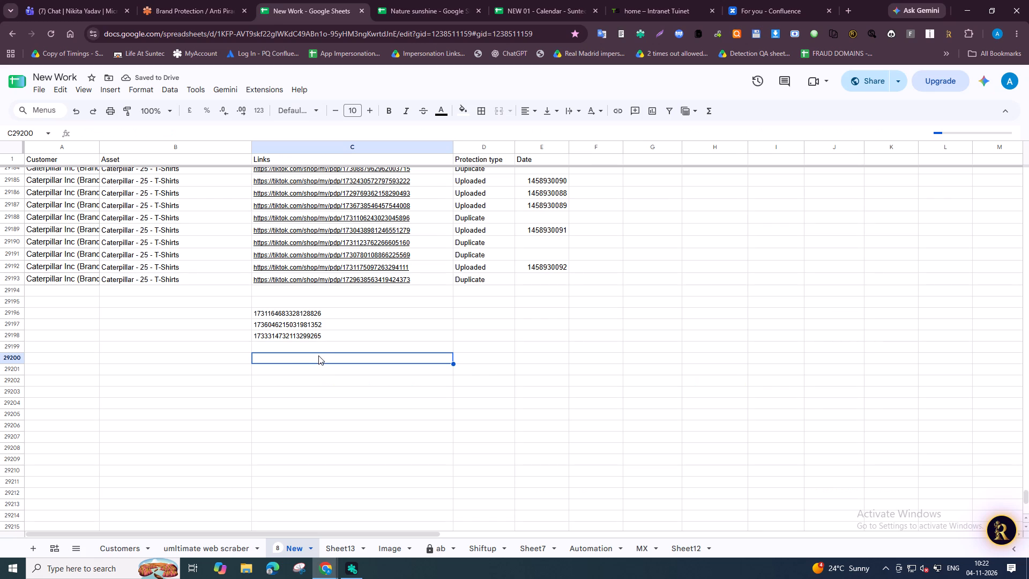
{"action": "key", "text": "alt+Tab"}
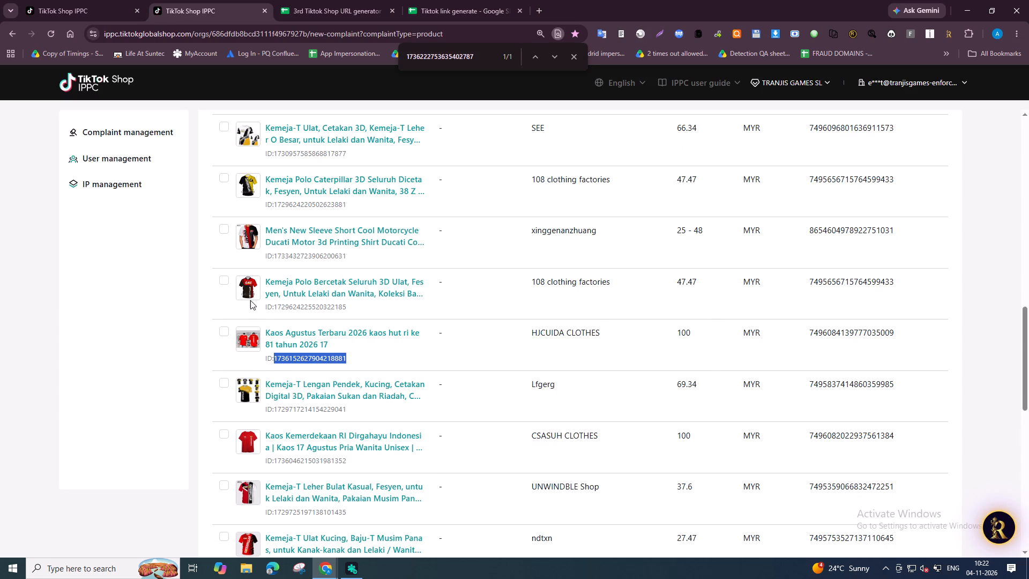
{"action": "left_click", "coordinate": [250, 299]}
{"action": "left_click", "coordinate": [250, 299]}
{"action": "left_click", "coordinate": [251, 244]}
{"action": "left_click", "coordinate": [252, 249]}
{"action": "double_click", "coordinate": [295, 256]}
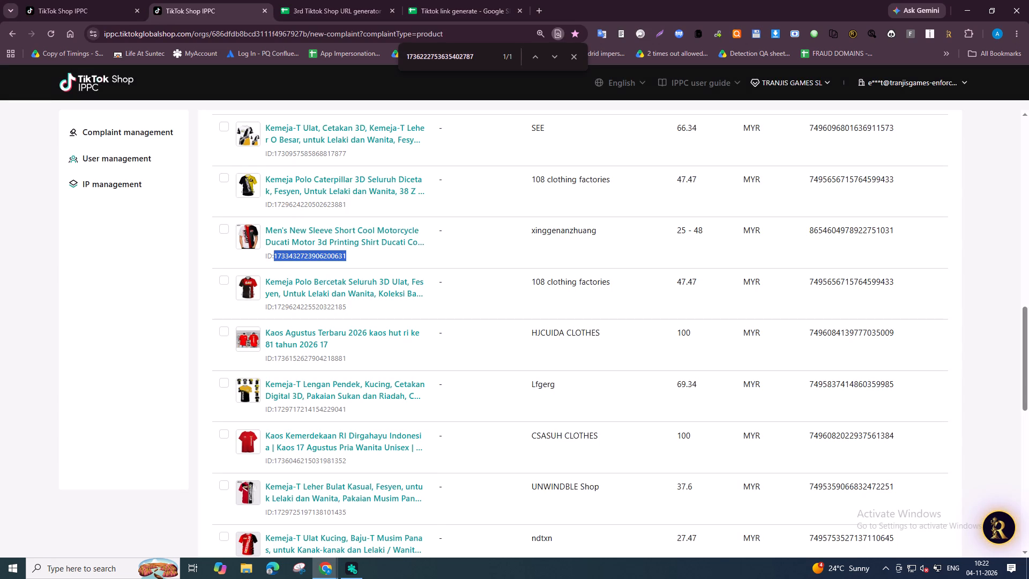
{"action": "key", "text": "ctrl+c"}
{"action": "key", "text": "alt+Tab"}
{"action": "left_click", "coordinate": [323, 347]}
{"action": "key", "text": "ctrl+v"}
{"action": "left_click", "coordinate": [323, 371]}
{"action": "key", "text": "alt+Tab"}
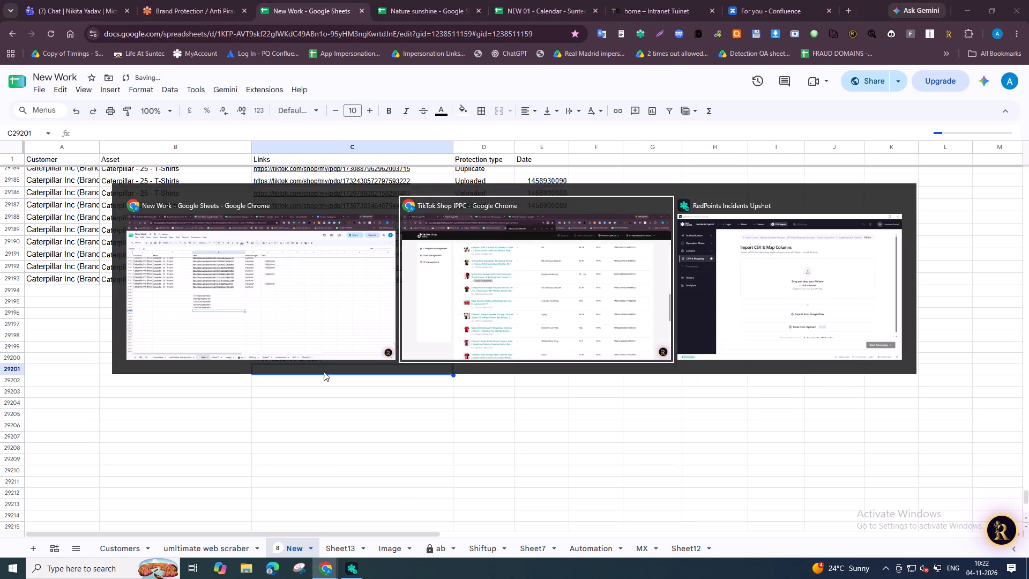
{"action": "scroll", "coordinate": [322, 378], "scroll_direction": "up", "scroll_amount": 4}
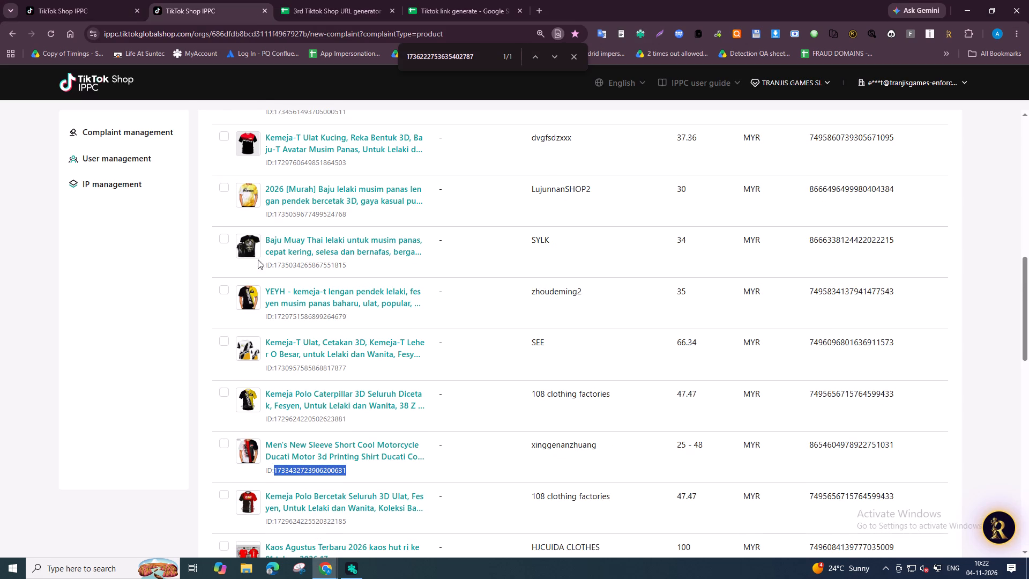
{"action": "double_click", "coordinate": [303, 265]}
{"action": "key", "text": "ctrl+c"}
{"action": "key", "text": "alt+Tab"}
{"action": "key", "text": "ctrl+v"}
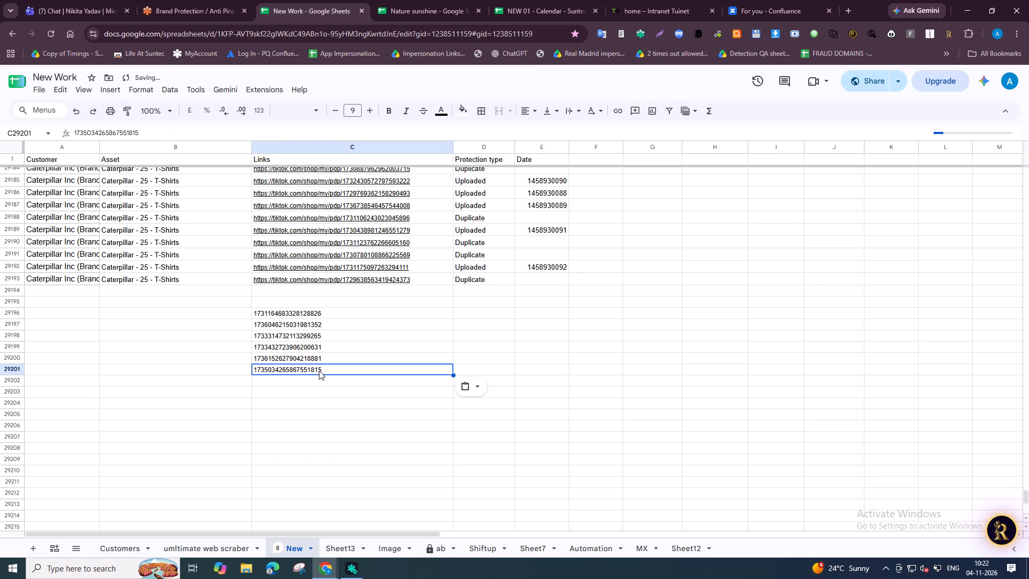
{"action": "key", "text": "alt+Tab"}
{"action": "left_click", "coordinate": [246, 202]}
{"action": "left_click", "coordinate": [245, 220]}
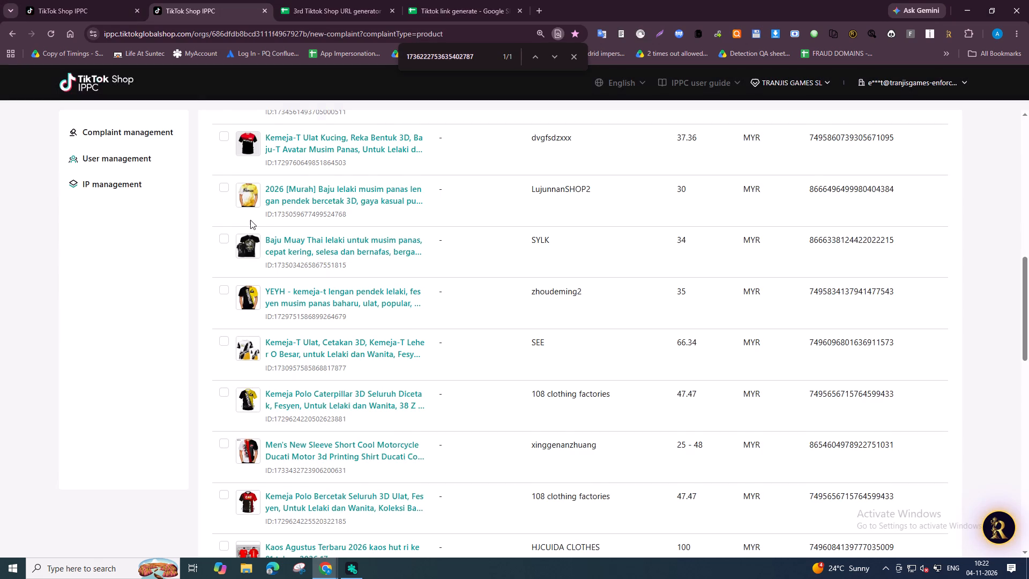
{"action": "scroll", "coordinate": [259, 282], "scroll_direction": "up", "scroll_amount": 3}
{"action": "left_click", "coordinate": [256, 303]}
{"action": "left_click", "coordinate": [253, 326]}
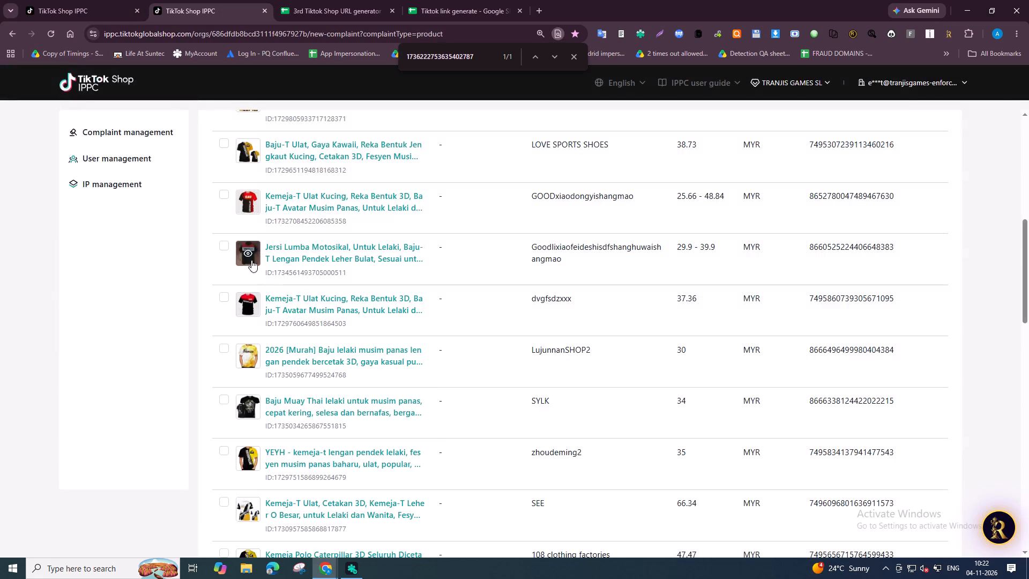
{"action": "left_click", "coordinate": [251, 260]}
{"action": "left_click", "coordinate": [252, 269]}
{"action": "double_click", "coordinate": [289, 277]}
{"action": "key", "text": "ctrl+c"}
{"action": "key", "text": "alt+Tab"}
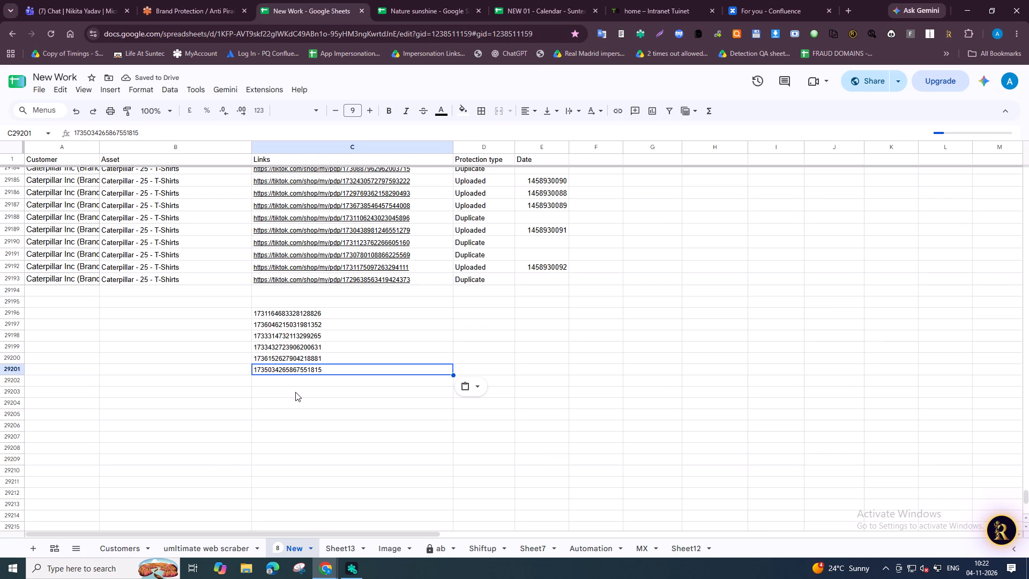
{"action": "left_click", "coordinate": [311, 375]}
{"action": "left_click", "coordinate": [311, 381]}
{"action": "key", "text": "ctrl+v"}
Examine the images of the four topmost listings, from GOODxiaodongyishangmao up to luojiajun, for Caterpillar branding.
{"action": "key", "text": "alt+Tab"}
{"action": "scroll", "coordinate": [307, 380], "scroll_direction": "up", "scroll_amount": 3}
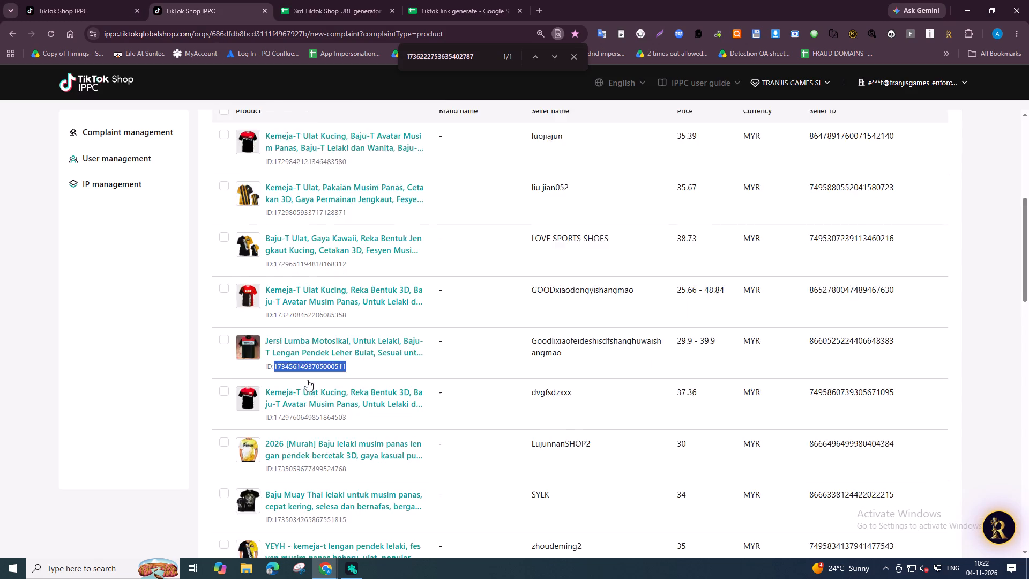
{"action": "left_click", "coordinate": [257, 363]}
{"action": "left_click", "coordinate": [182, 361]}
{"action": "left_click", "coordinate": [249, 322]}
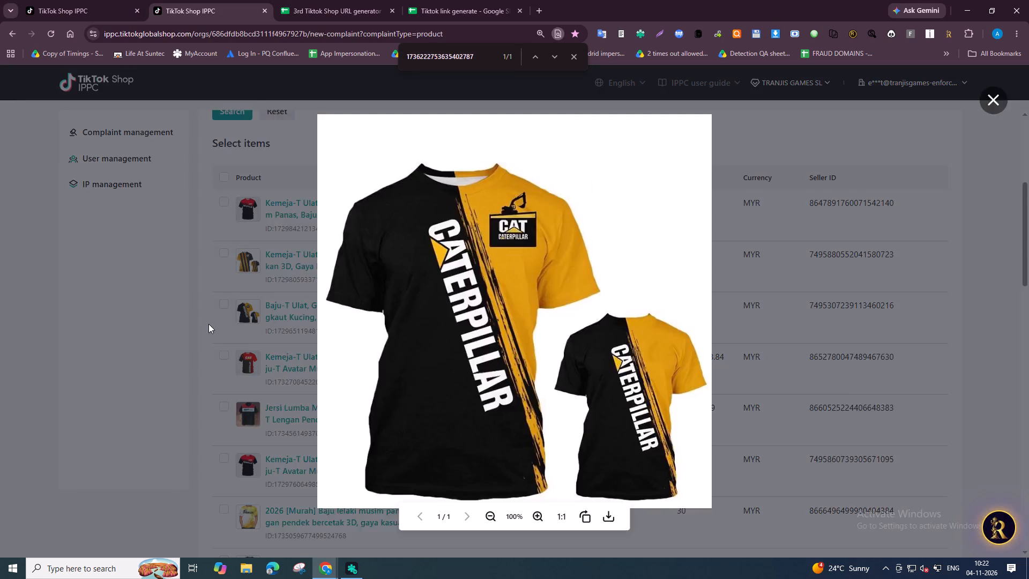
{"action": "left_click", "coordinate": [208, 324]}
{"action": "left_click", "coordinate": [255, 271]}
{"action": "left_click", "coordinate": [203, 285]}
{"action": "left_click", "coordinate": [249, 220]}
{"action": "left_click", "coordinate": [198, 247]}
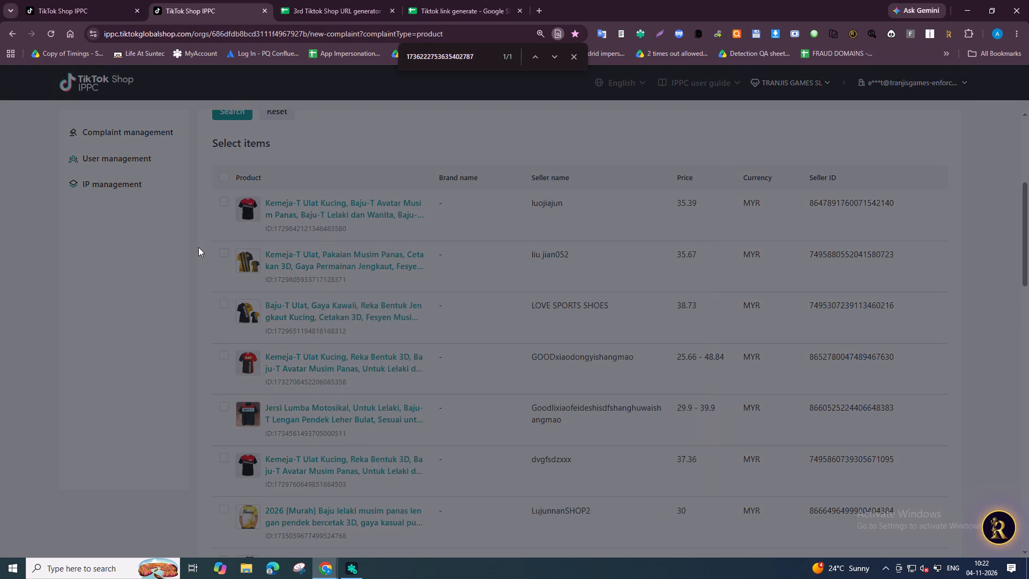
{"action": "key", "text": "alt+Tab"}
{"action": "key", "text": "ctrl+c"}
{"action": "key", "text": "alt+Tab"}
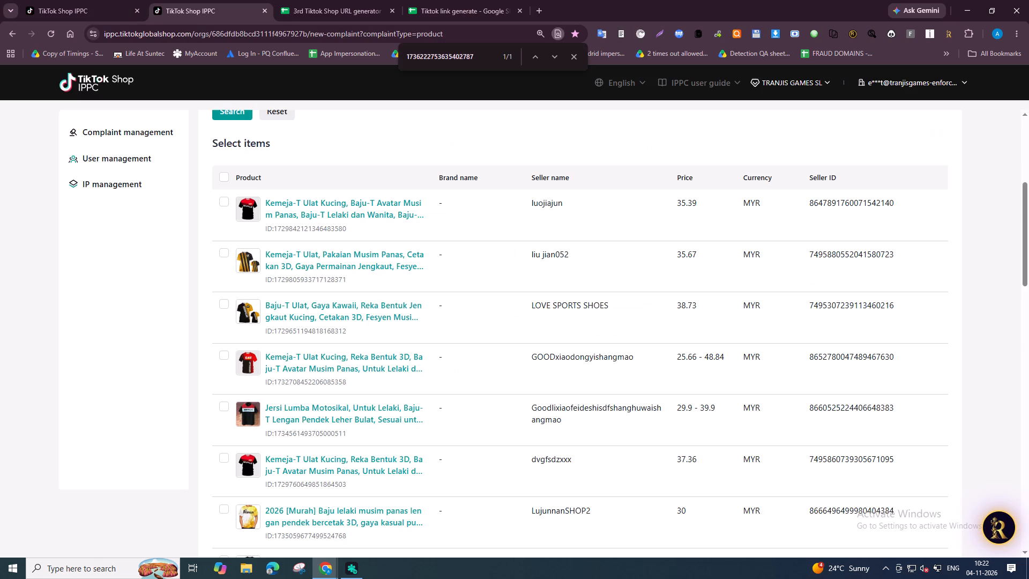
{"action": "key", "text": "ctrl+f"}
{"action": "key", "text": "ctrl+v"}
{"action": "left_click", "coordinate": [556, 56]}
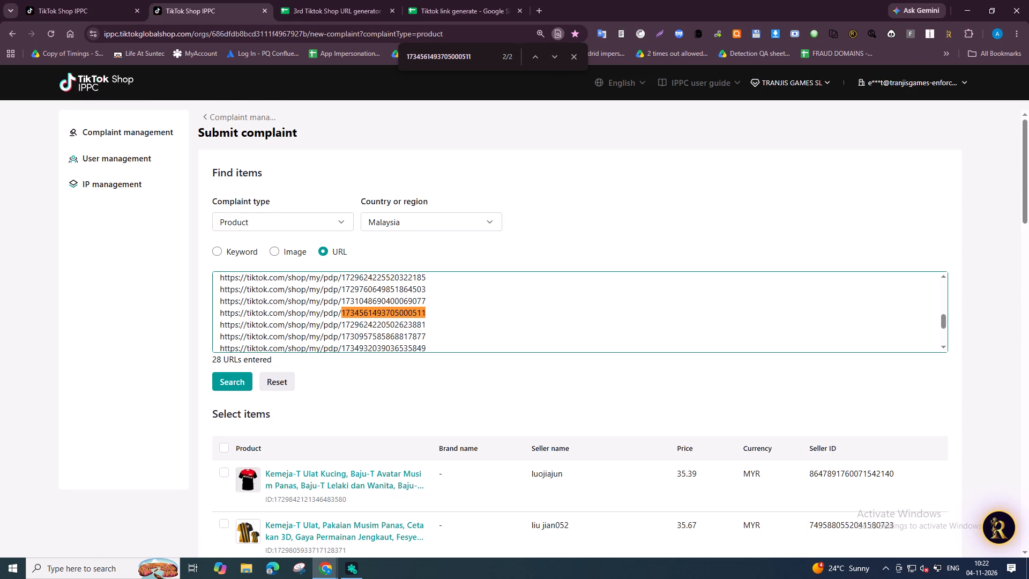
{"action": "triple_click", "coordinate": [409, 313]}
{"action": "key", "text": "Delete"}
{"action": "key", "text": "alt+Tab"}
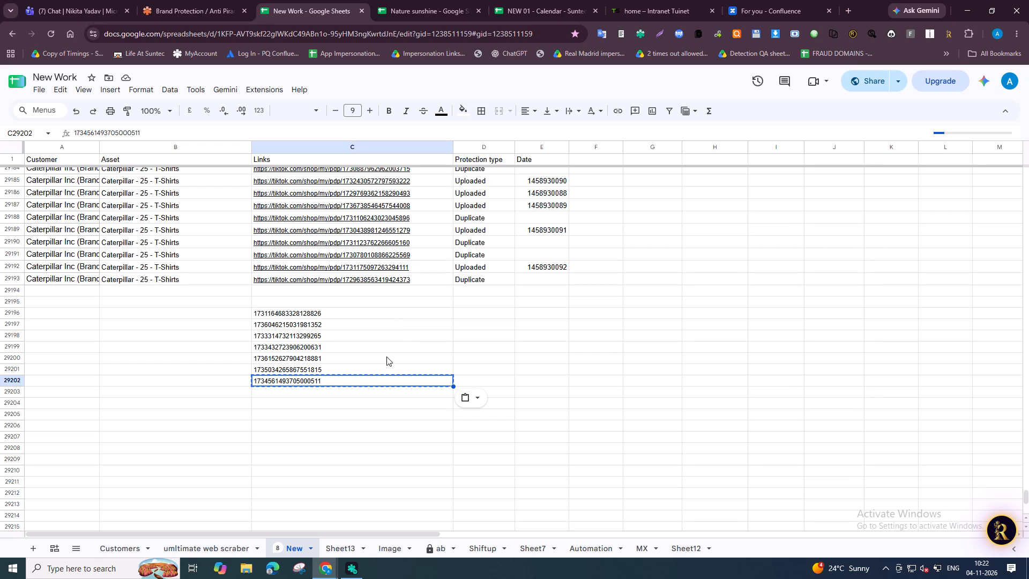
{"action": "left_click", "coordinate": [377, 374]}
{"action": "key", "text": "ctrl+c"}
{"action": "key", "text": "ctrl+f"}
{"action": "key", "text": "ctrl+v"}
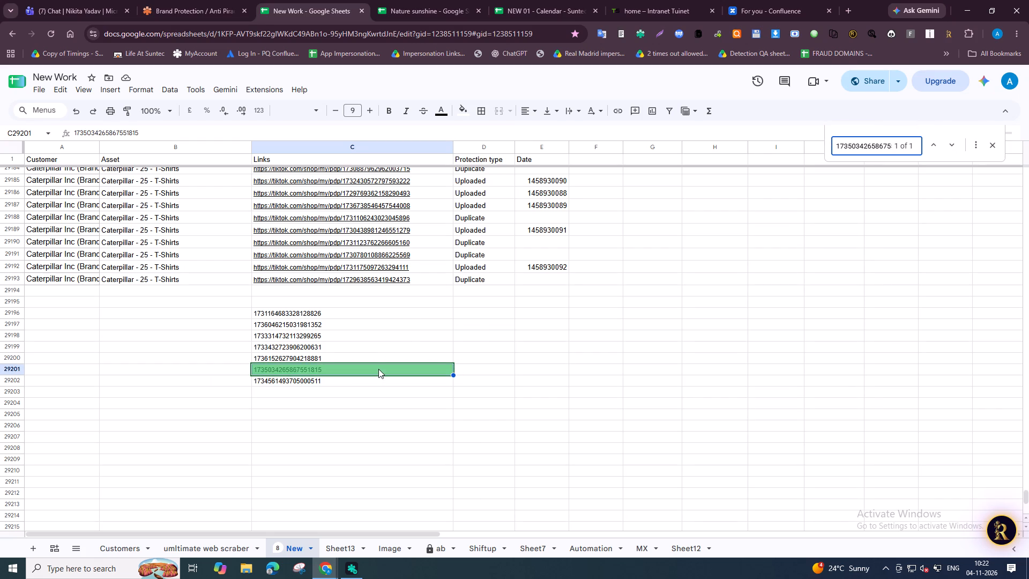
{"action": "key", "text": "alt+Tab"}
{"action": "key", "text": "ctrl+f"}
{"action": "key", "text": "ctrl+v"}
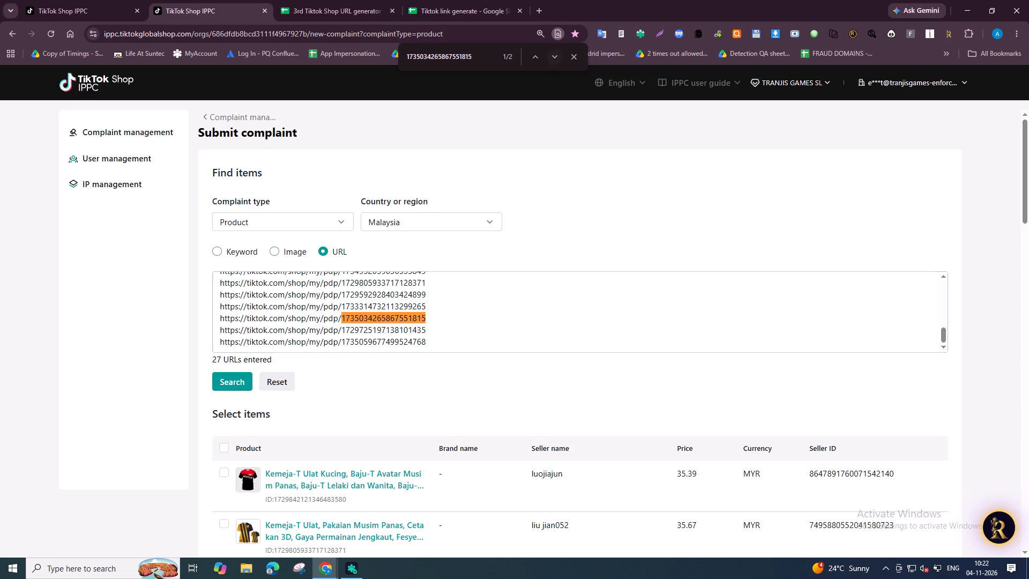
{"action": "triple_click", "coordinate": [421, 315]}
{"action": "key", "text": "Delete"}
{"action": "key", "text": "alt+Tab"}
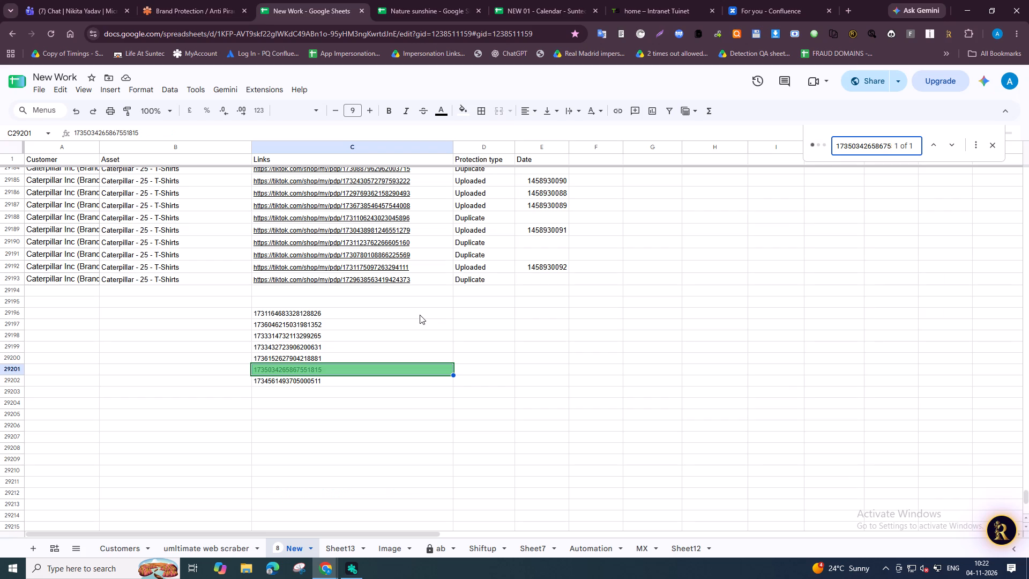
{"action": "left_click", "coordinate": [354, 355]}
{"action": "key", "text": "ctrl+c"}
{"action": "key", "text": "alt+Tab"}
{"action": "key", "text": "ctrl+f"}
{"action": "key", "text": "ctrl+v"}
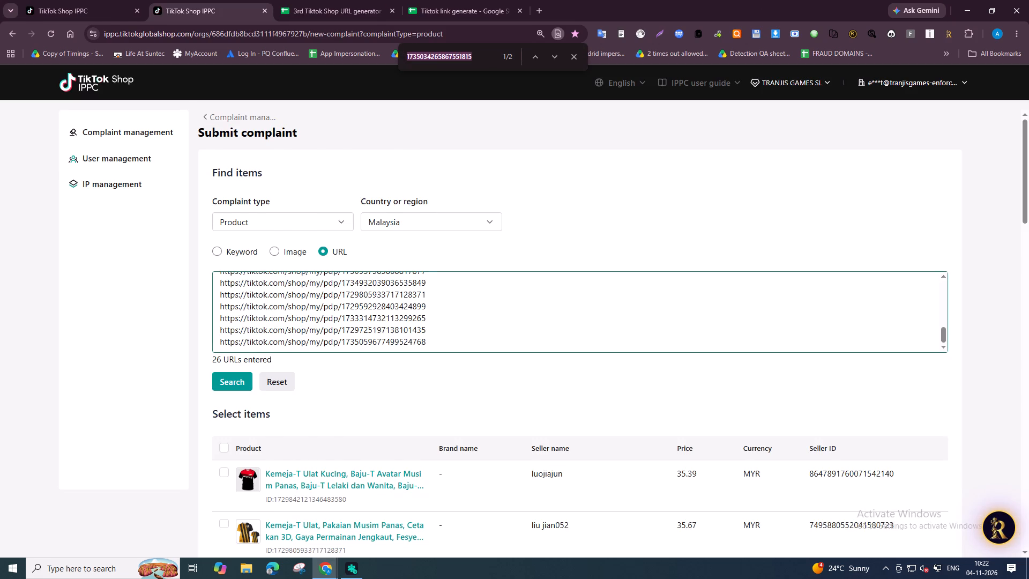
{"action": "left_click", "coordinate": [551, 55]}
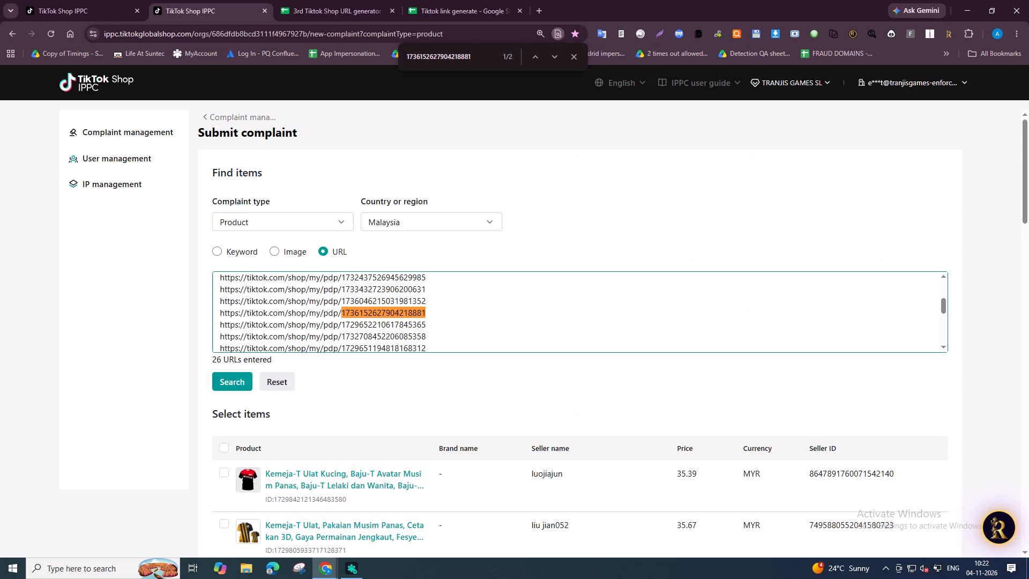
{"action": "triple_click", "coordinate": [378, 309]}
{"action": "key", "text": "Delete"}
{"action": "key", "text": "alt+Tab"}
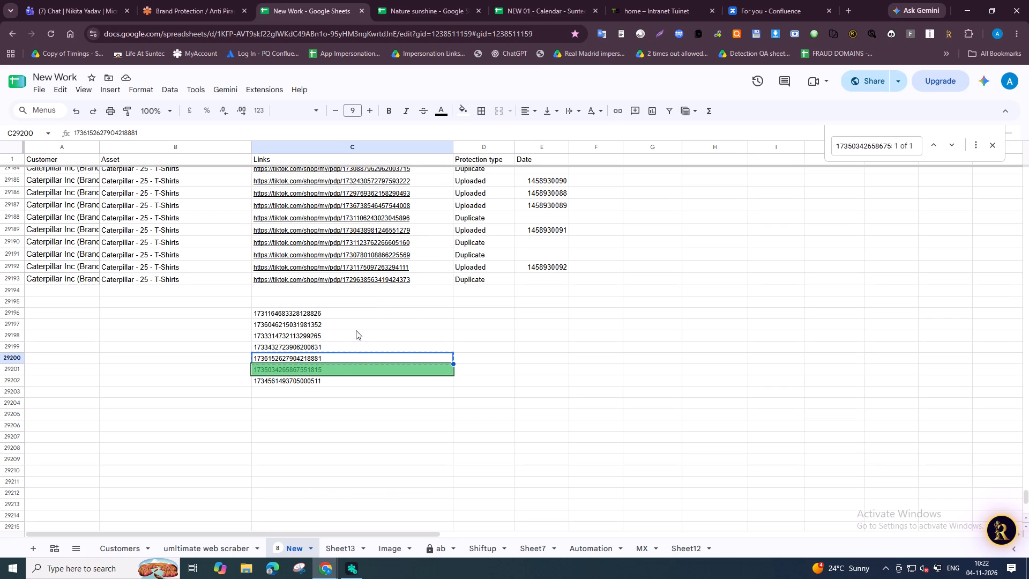
{"action": "left_click", "coordinate": [344, 344]}
{"action": "key", "text": "ctrl+c"}
{"action": "key", "text": "alt+Tab"}
{"action": "key", "text": "ctrl+f"}
{"action": "key", "text": "ctrl+v"}
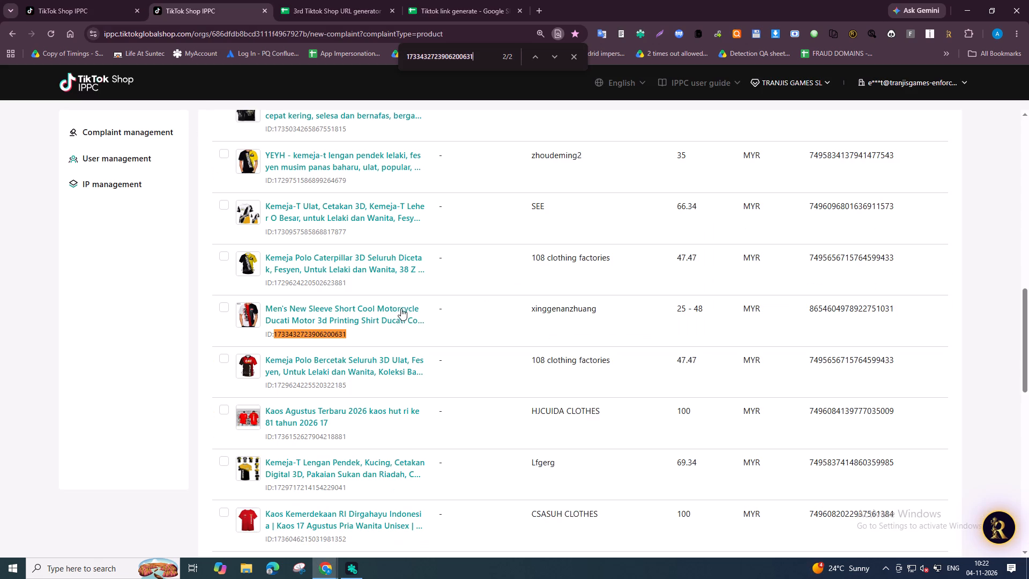
{"action": "left_click", "coordinate": [557, 54]}
{"action": "triple_click", "coordinate": [387, 287]}
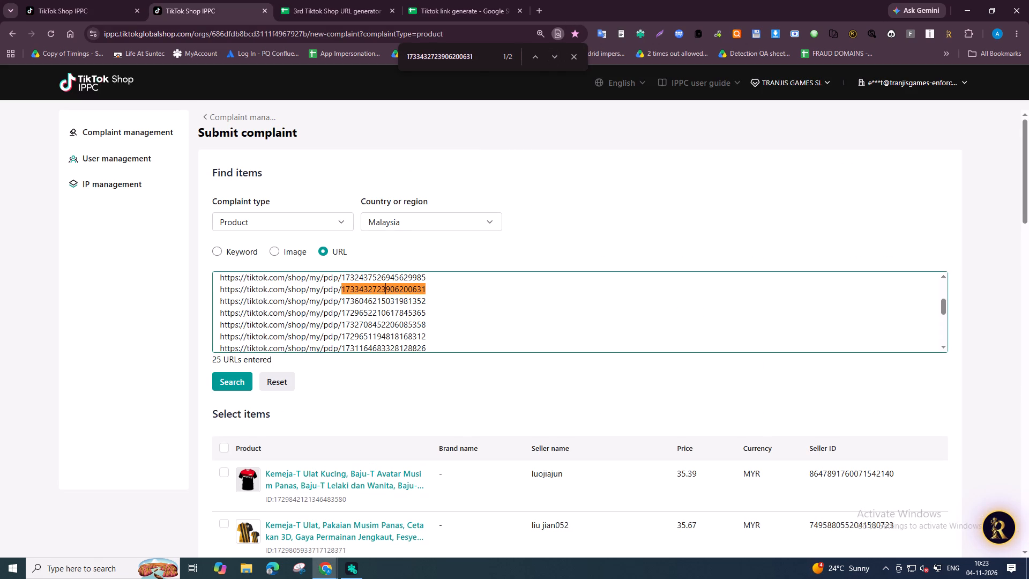
{"action": "key", "text": "Delete"}
{"action": "key", "text": "alt+Tab"}
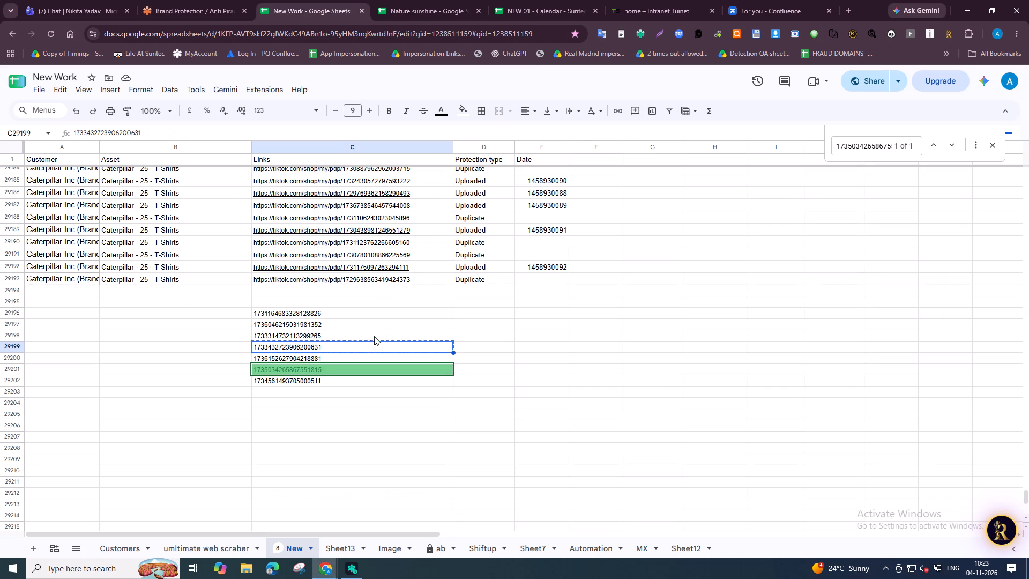
{"action": "left_click", "coordinate": [363, 334]}
{"action": "key", "text": "ctrl+c"}
{"action": "key", "text": "alt+Tab"}
{"action": "key", "text": "ctrl+f"}
{"action": "key", "text": "ctrl+v"}
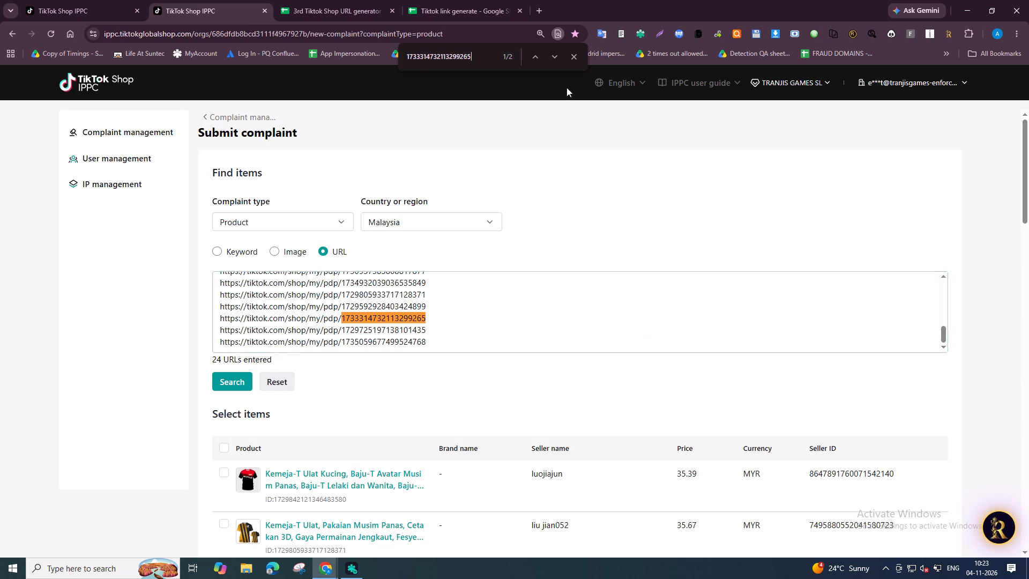
{"action": "triple_click", "coordinate": [405, 321]}
{"action": "key", "text": "Delete"}
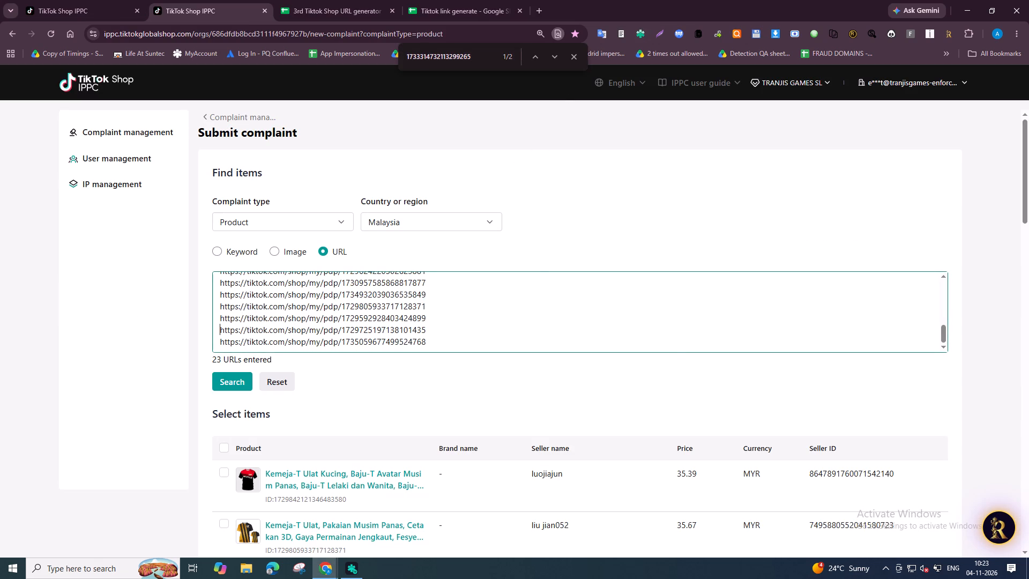
{"action": "key", "text": "alt+Tab"}
{"action": "left_click", "coordinate": [329, 329]}
{"action": "key", "text": "ctrl+c"}
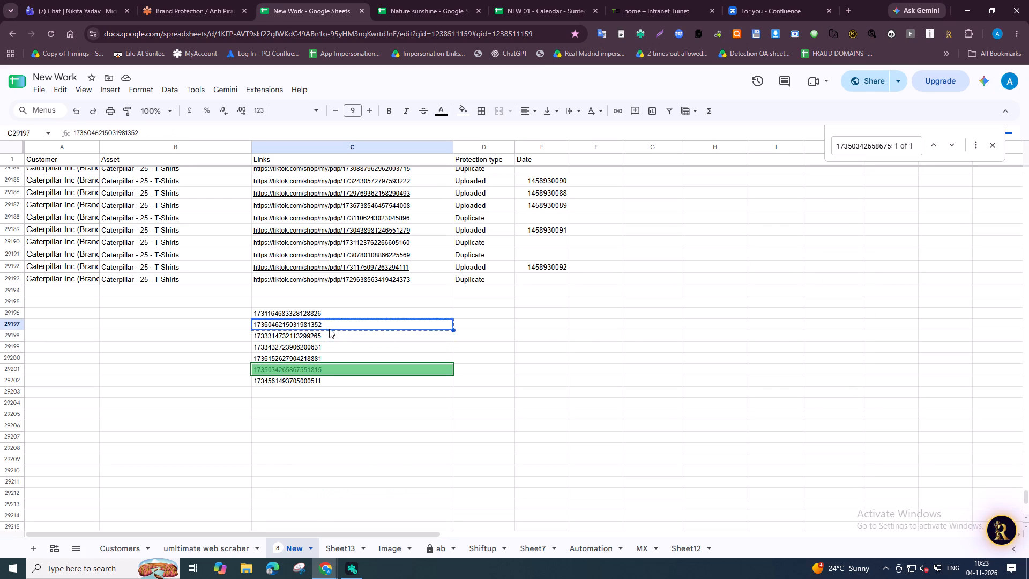
{"action": "key", "text": "alt+Tab"}
{"action": "key", "text": "ctrl+f"}
{"action": "key", "text": "ctrl+v"}
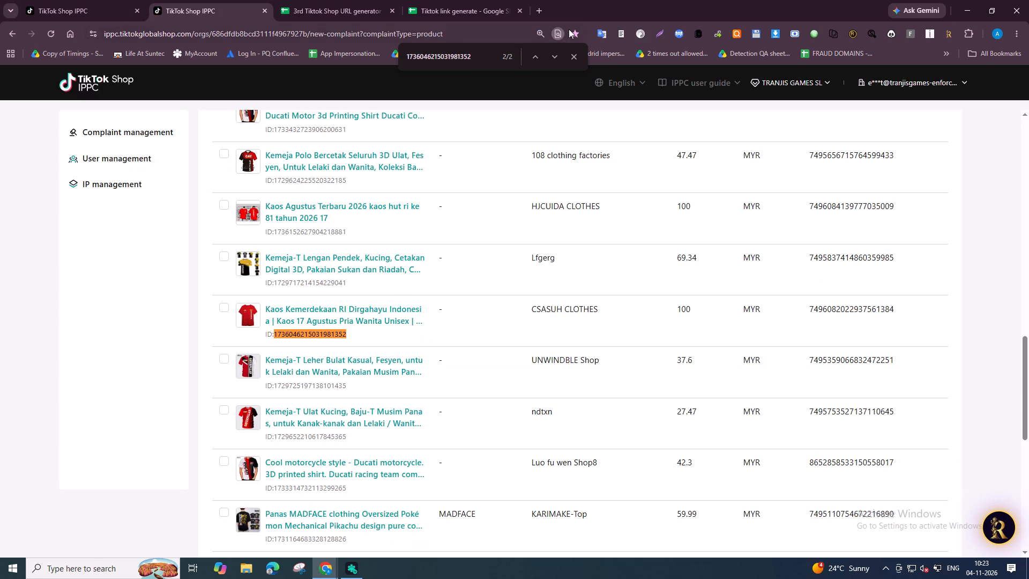
{"action": "left_click", "coordinate": [554, 57]}
{"action": "triple_click", "coordinate": [399, 313]}
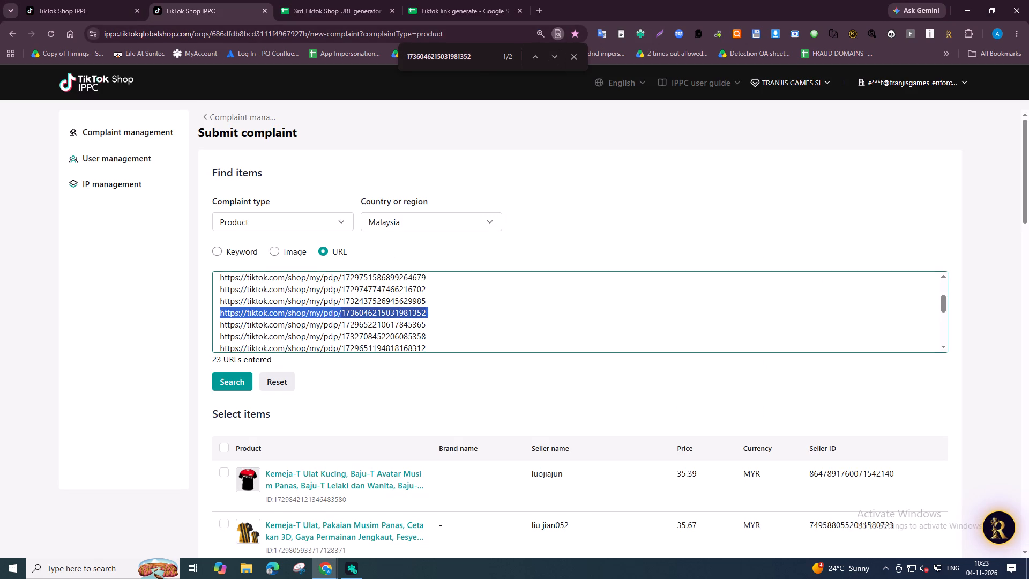
{"action": "key", "text": "Delete"}
{"action": "key", "text": "alt+Tab"}
{"action": "left_click", "coordinate": [393, 309]}
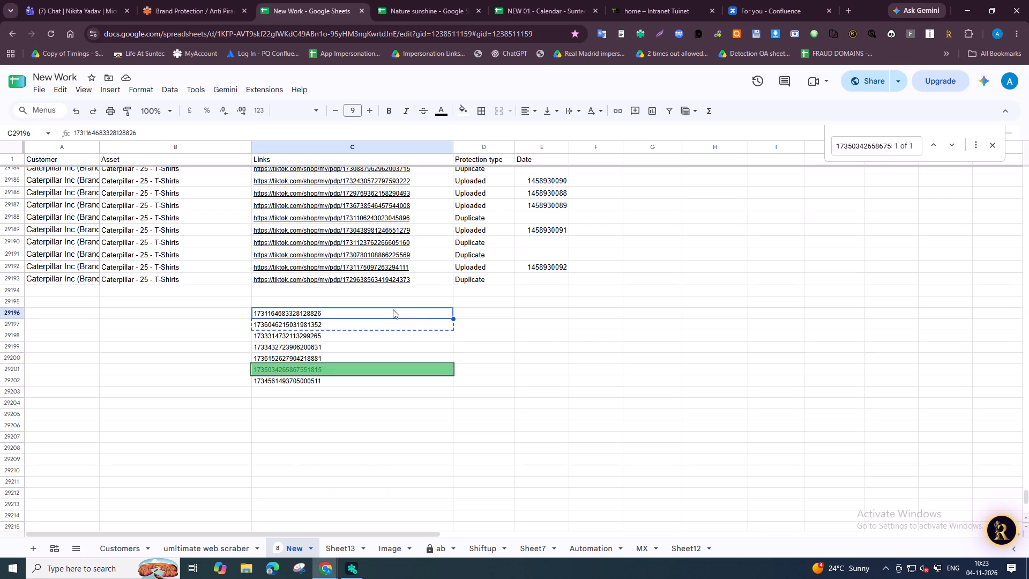
{"action": "key", "text": "ctrl+c"}
{"action": "key", "text": "alt+Tab"}
{"action": "key", "text": "ctrl+f"}
{"action": "key", "text": "ctrl+v"}
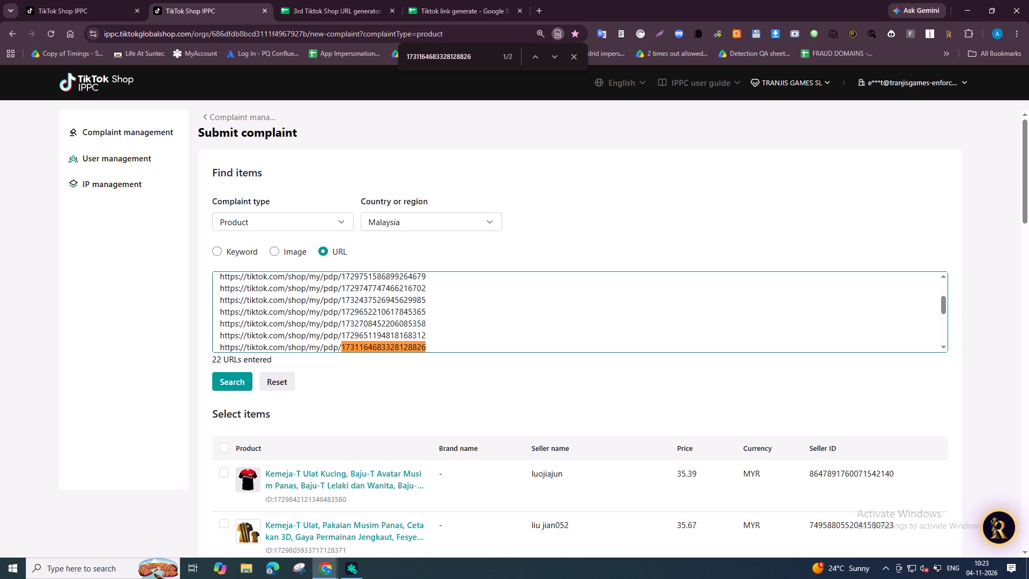
{"action": "triple_click", "coordinate": [423, 350]}
{"action": "key", "text": "Delete"}
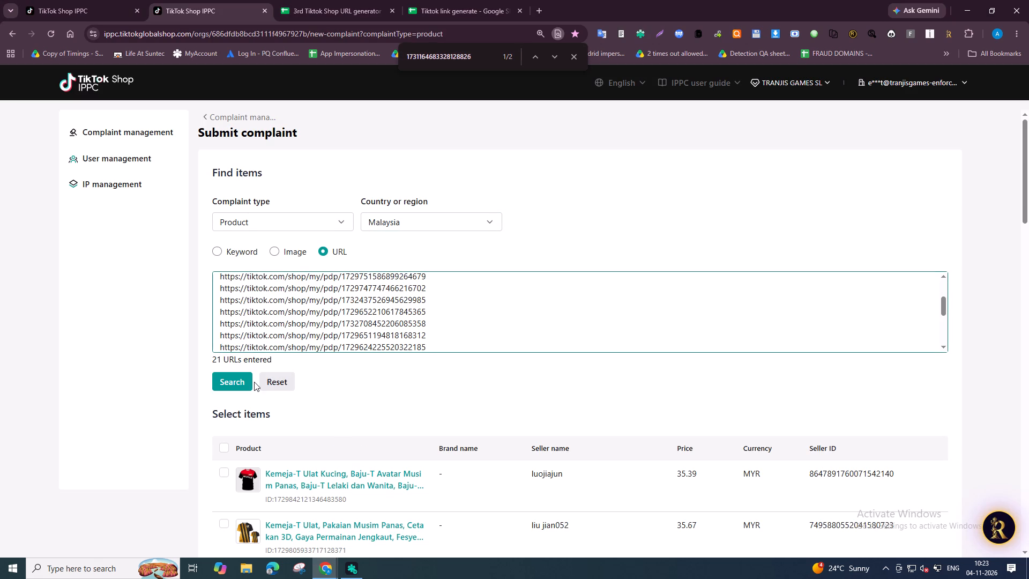
Rerun the Malaysia product search with the remaining URLs.
{"action": "left_click", "coordinate": [248, 381]}
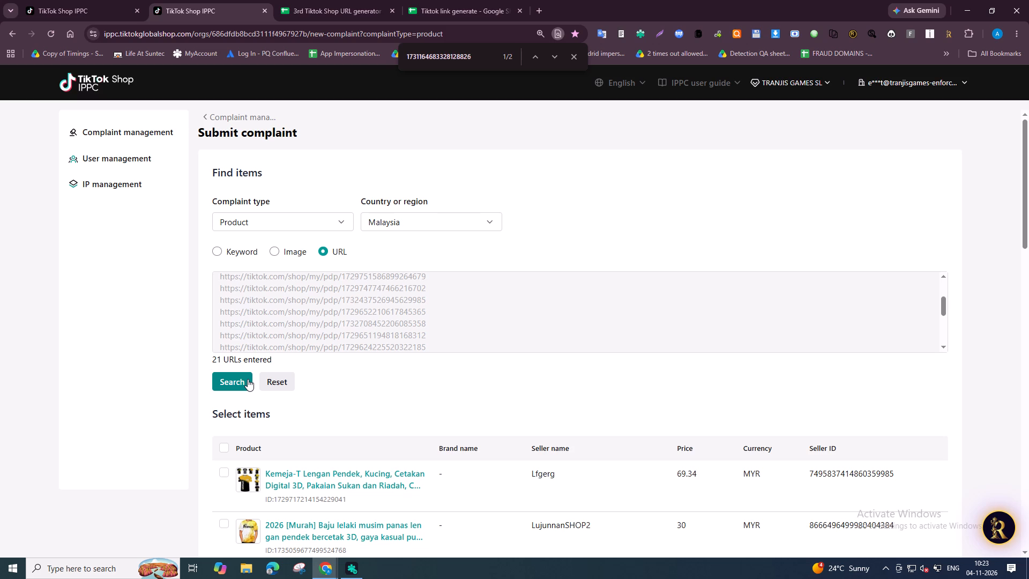
Examine the images of the first five listings in the refreshed results, from Lfgerg down to 108 clothing factories.
{"action": "scroll", "coordinate": [188, 451], "scroll_direction": "down", "scroll_amount": 4}
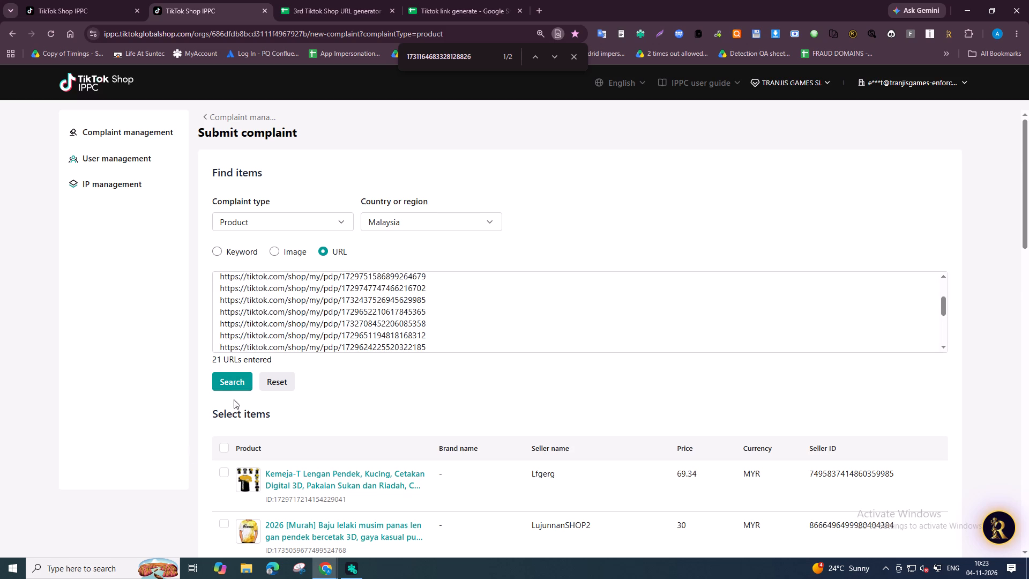
{"action": "scroll", "coordinate": [234, 396], "scroll_direction": "down", "scroll_amount": 3}
{"action": "left_click", "coordinate": [242, 330]}
{"action": "left_click", "coordinate": [155, 329]}
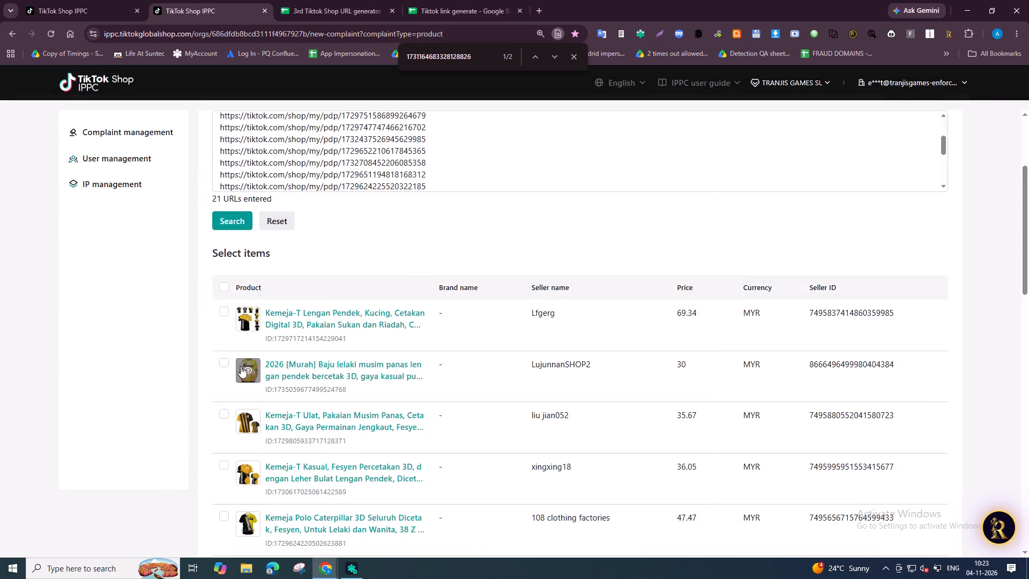
{"action": "left_click", "coordinate": [241, 366]}
{"action": "left_click", "coordinate": [172, 355]}
{"action": "left_click", "coordinate": [246, 422]}
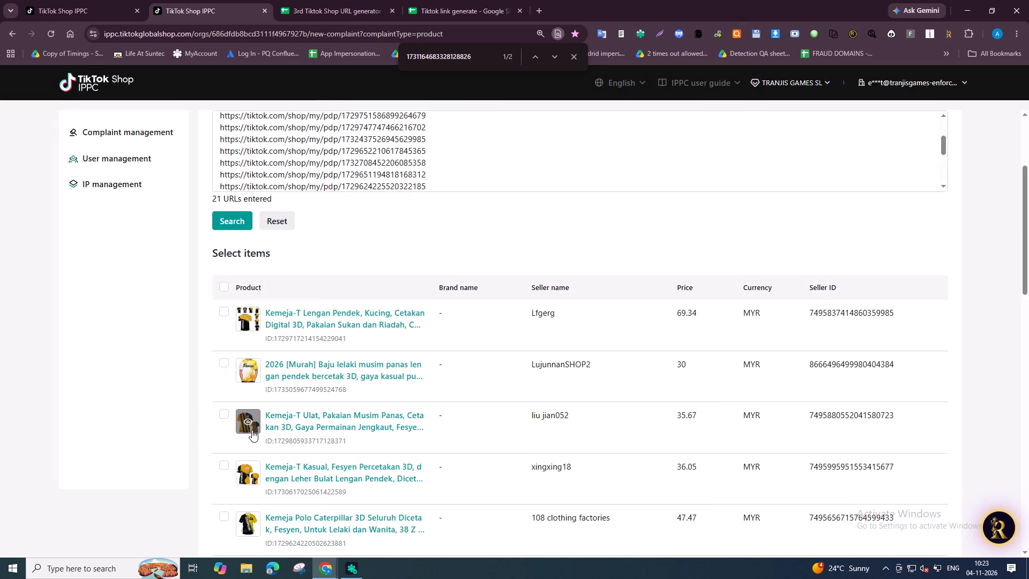
{"action": "left_click", "coordinate": [248, 427]}
{"action": "left_click", "coordinate": [160, 407]}
{"action": "left_click", "coordinate": [237, 469]}
{"action": "left_click", "coordinate": [241, 472]}
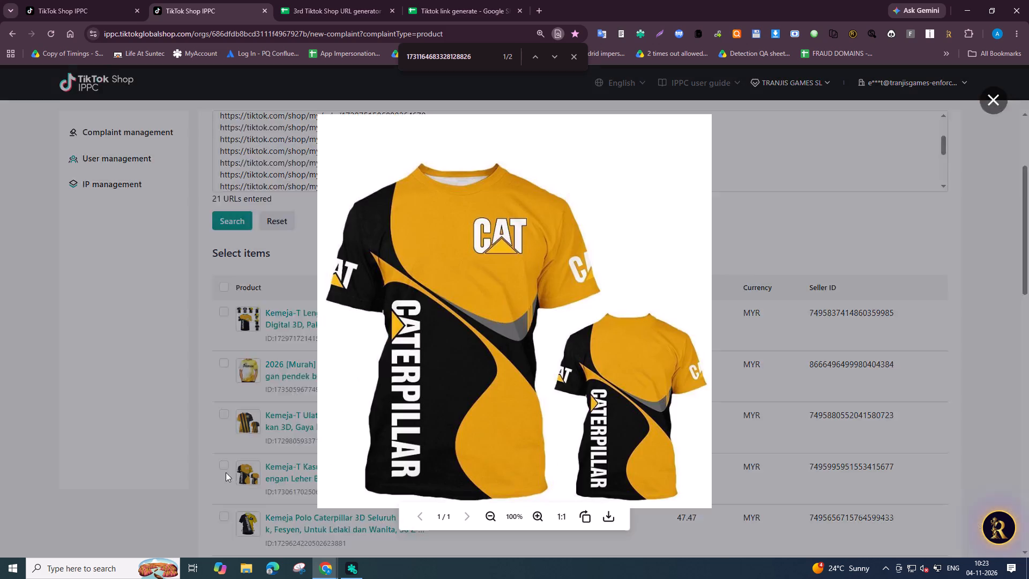
{"action": "left_click", "coordinate": [187, 436]}
{"action": "left_click", "coordinate": [253, 525]}
{"action": "left_click", "coordinate": [170, 440]}
{"action": "double_click", "coordinate": [315, 546]}
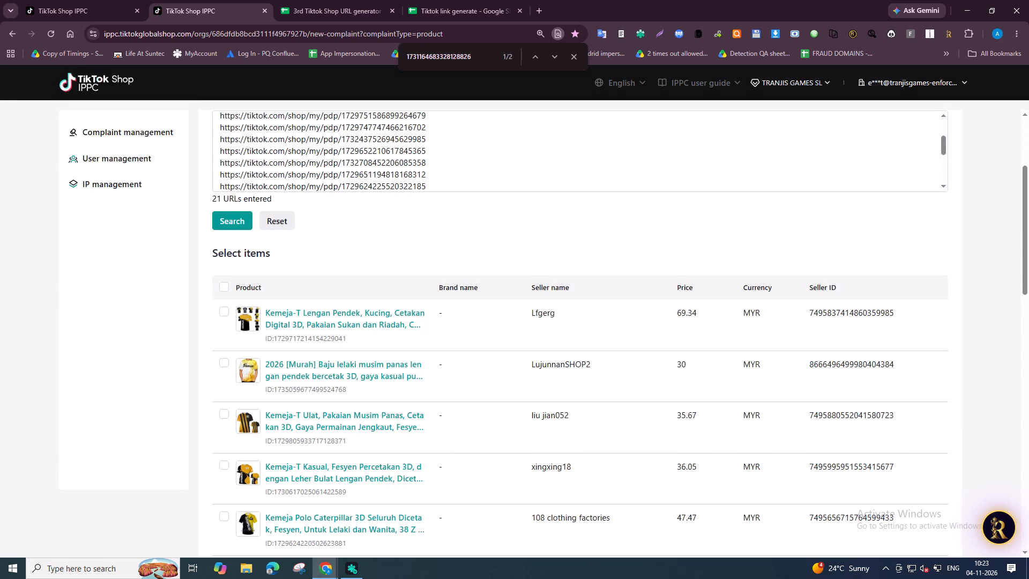
Examine the product images of the next six Malaysia listings, from luojiajun down to GOODxiaodongyishangmao.
{"action": "scroll", "coordinate": [419, 417], "scroll_direction": "down", "scroll_amount": 6}
{"action": "left_click", "coordinate": [249, 257]}
{"action": "left_click", "coordinate": [173, 280]}
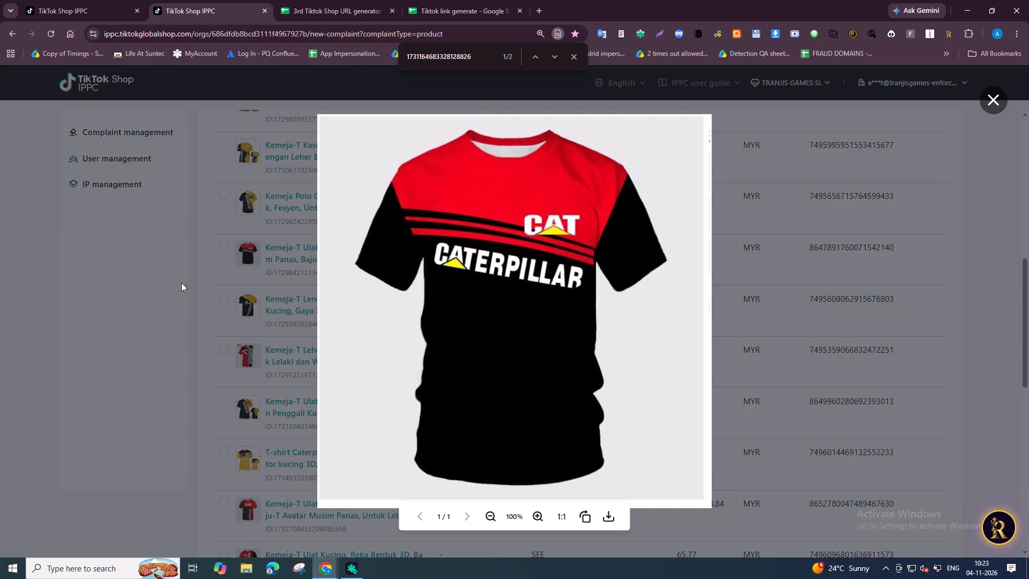
{"action": "left_click", "coordinate": [253, 299]}
{"action": "left_click", "coordinate": [252, 308]}
{"action": "left_click", "coordinate": [188, 316]}
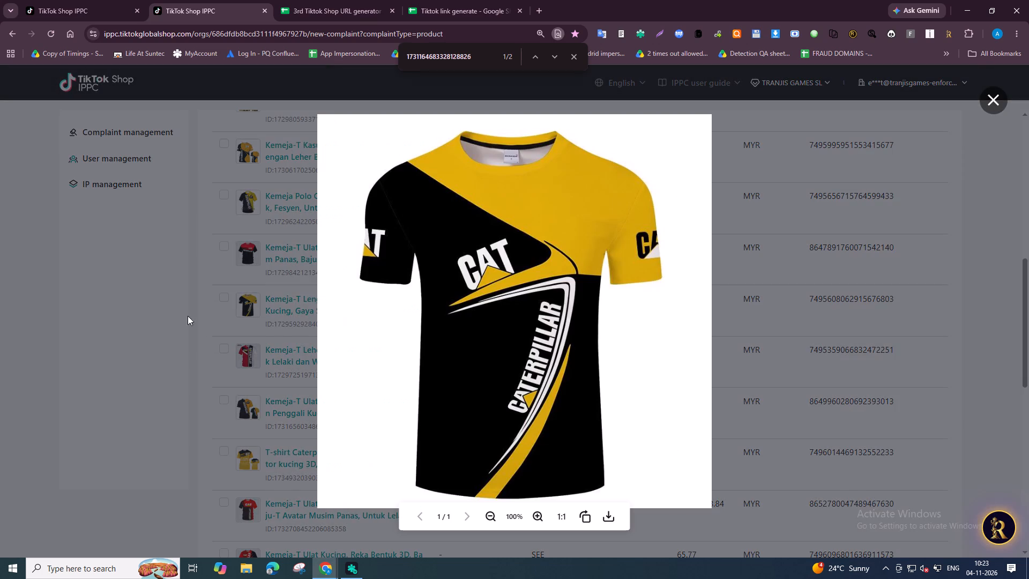
{"action": "left_click", "coordinate": [246, 363]}
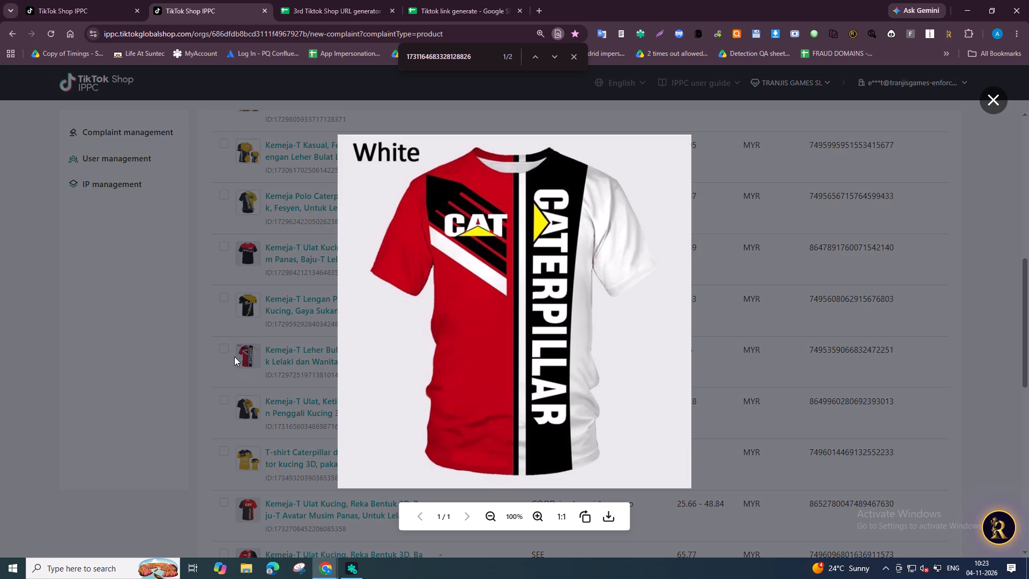
{"action": "left_click", "coordinate": [168, 373]}
{"action": "left_click", "coordinate": [244, 412]}
{"action": "left_click", "coordinate": [150, 385]}
{"action": "left_click", "coordinate": [242, 454]}
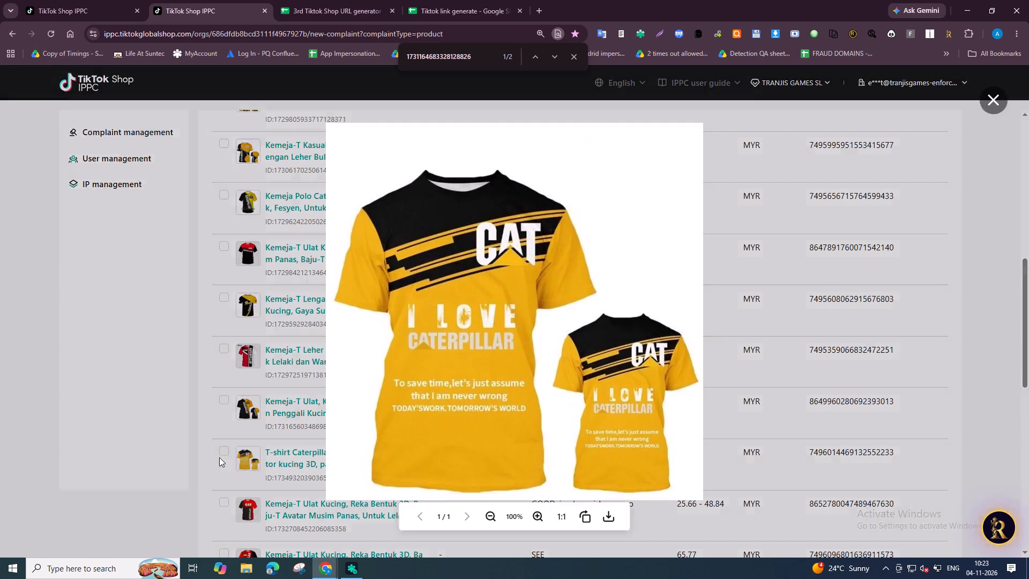
{"action": "left_click", "coordinate": [154, 406]}
{"action": "left_click", "coordinate": [242, 512]}
{"action": "left_click", "coordinate": [161, 434]}
{"action": "double_click", "coordinate": [330, 534]}
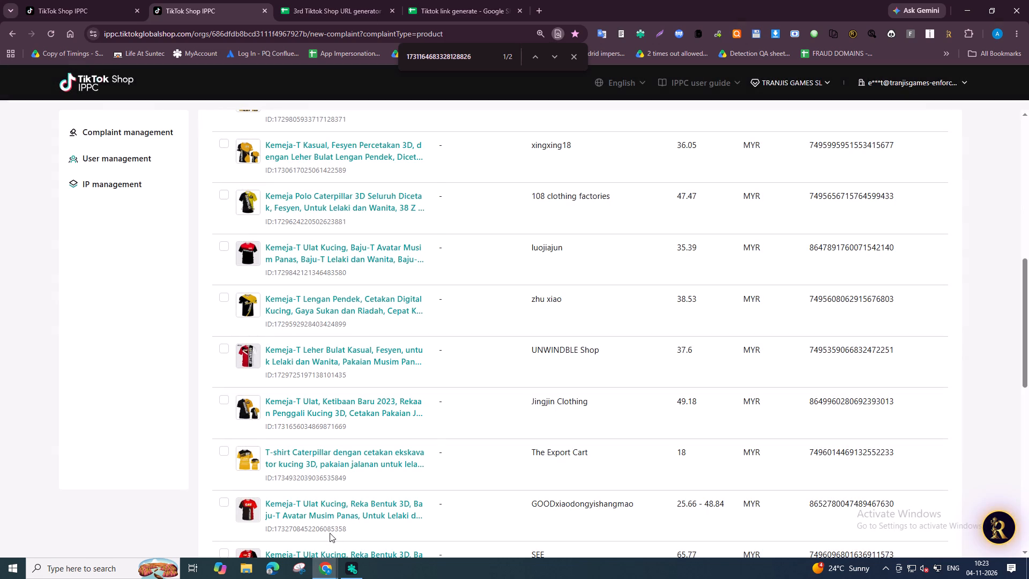
{"action": "scroll", "coordinate": [382, 444], "scroll_direction": "down", "scroll_amount": 9}
{"action": "scroll", "coordinate": [320, 407], "scroll_direction": "up", "scroll_amount": 1}
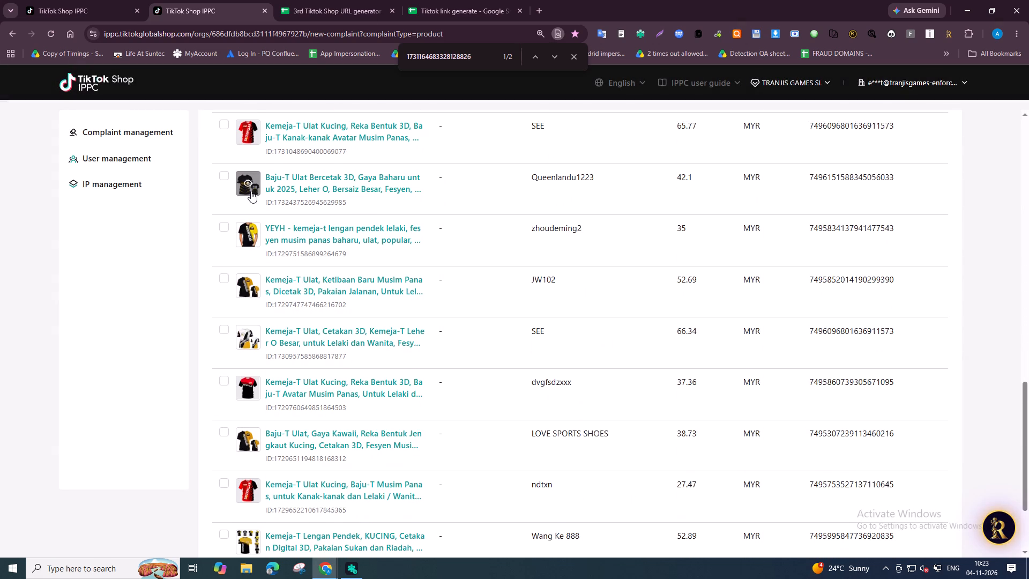
{"action": "scroll", "coordinate": [263, 235], "scroll_direction": "up", "scroll_amount": 1}
{"action": "left_click", "coordinate": [253, 194]}
{"action": "left_click", "coordinate": [173, 229]}
{"action": "left_click", "coordinate": [249, 240]}
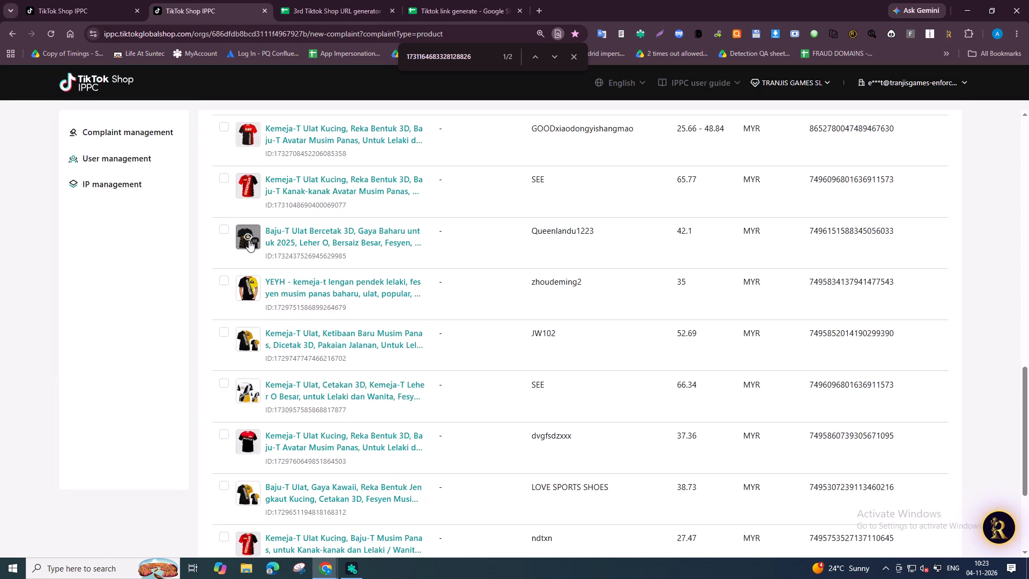
{"action": "left_click", "coordinate": [253, 242]}
{"action": "left_click", "coordinate": [177, 284]}
{"action": "left_click", "coordinate": [244, 295]}
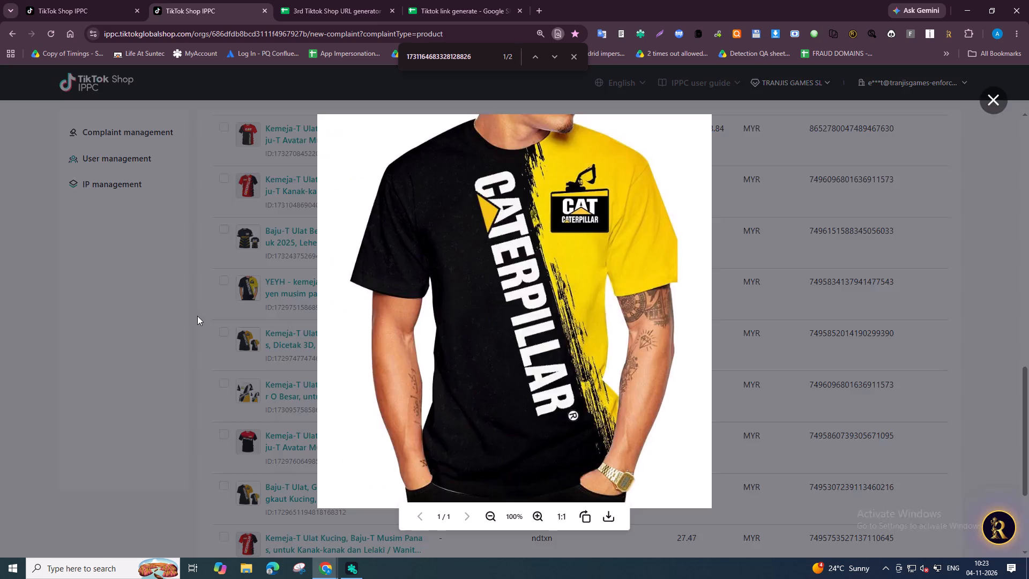
{"action": "left_click", "coordinate": [196, 313]}
{"action": "left_click", "coordinate": [245, 342]}
{"action": "left_click", "coordinate": [177, 337]}
{"action": "left_click", "coordinate": [237, 400]}
{"action": "left_click", "coordinate": [205, 386]}
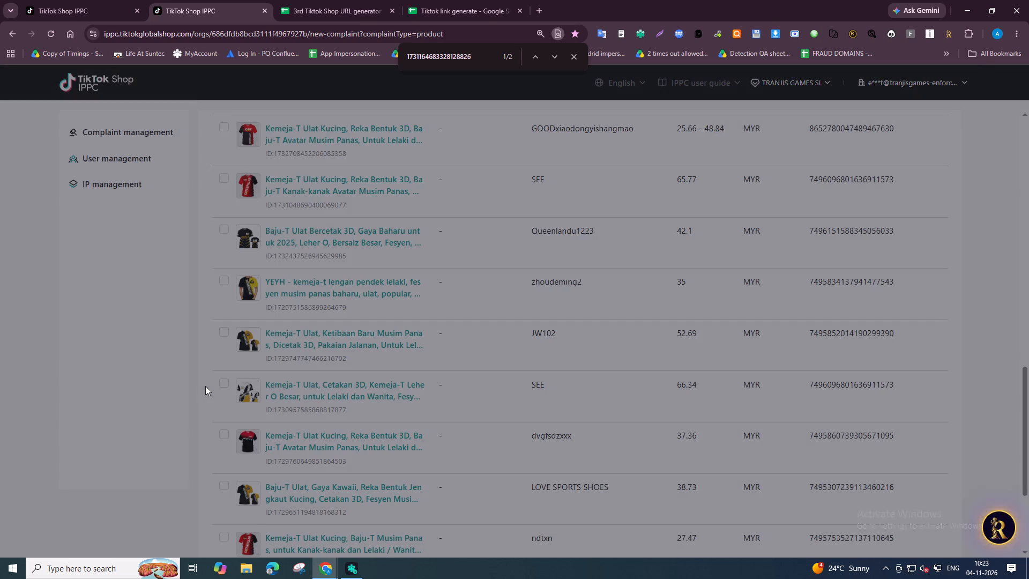
{"action": "left_click", "coordinate": [248, 449]}
{"action": "left_click", "coordinate": [215, 425]}
{"action": "left_click", "coordinate": [248, 501]}
{"action": "left_click", "coordinate": [196, 433]}
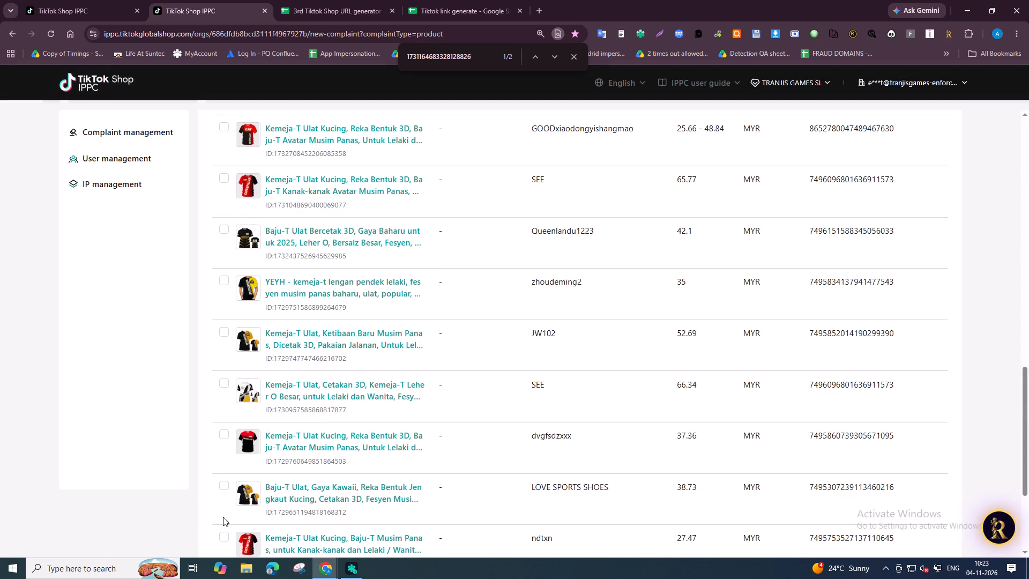
{"action": "double_click", "coordinate": [282, 510]}
Examine the product images of the last three listings on the results page: ndtxn, Wang Ke 888 and 108 clothing factories.
{"action": "scroll", "coordinate": [423, 295], "scroll_direction": "down", "scroll_amount": 6}
{"action": "left_click", "coordinate": [264, 366]}
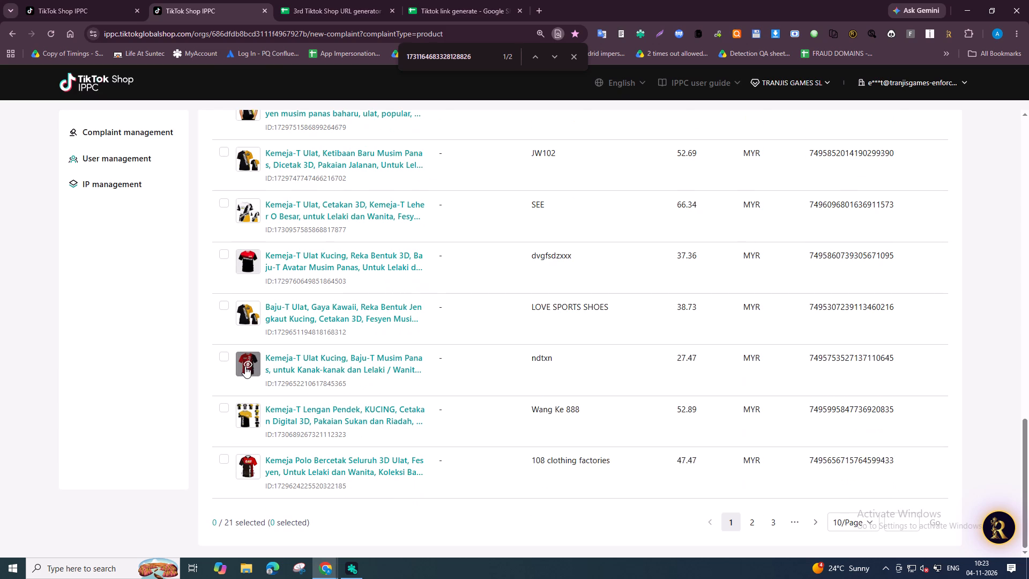
{"action": "left_click", "coordinate": [245, 366]}
{"action": "left_click", "coordinate": [137, 356]}
{"action": "left_click", "coordinate": [263, 419]}
{"action": "left_click", "coordinate": [230, 419]}
{"action": "left_click", "coordinate": [249, 423]}
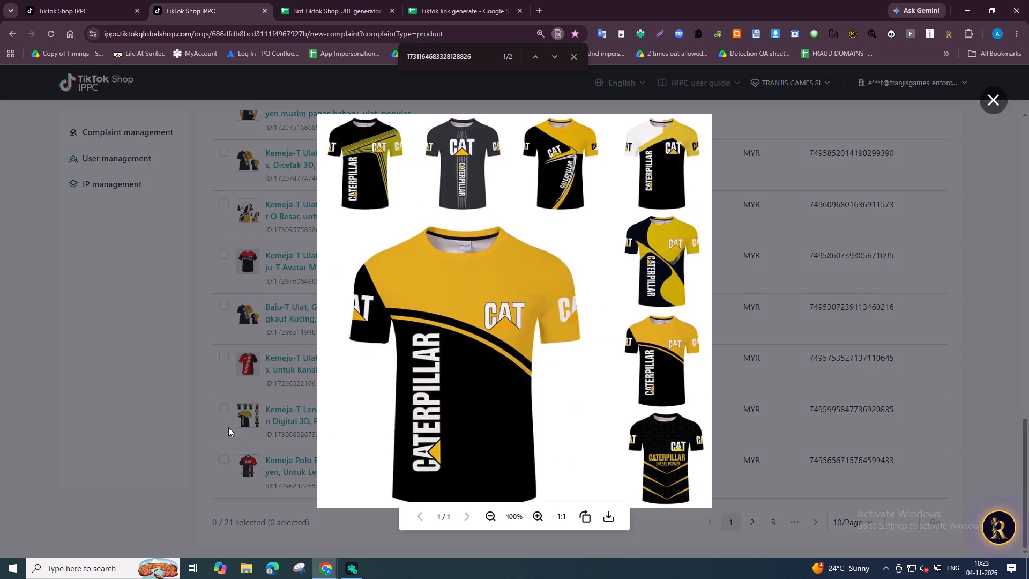
{"action": "left_click", "coordinate": [196, 415]}
{"action": "left_click", "coordinate": [253, 477]}
{"action": "left_click", "coordinate": [166, 420]}
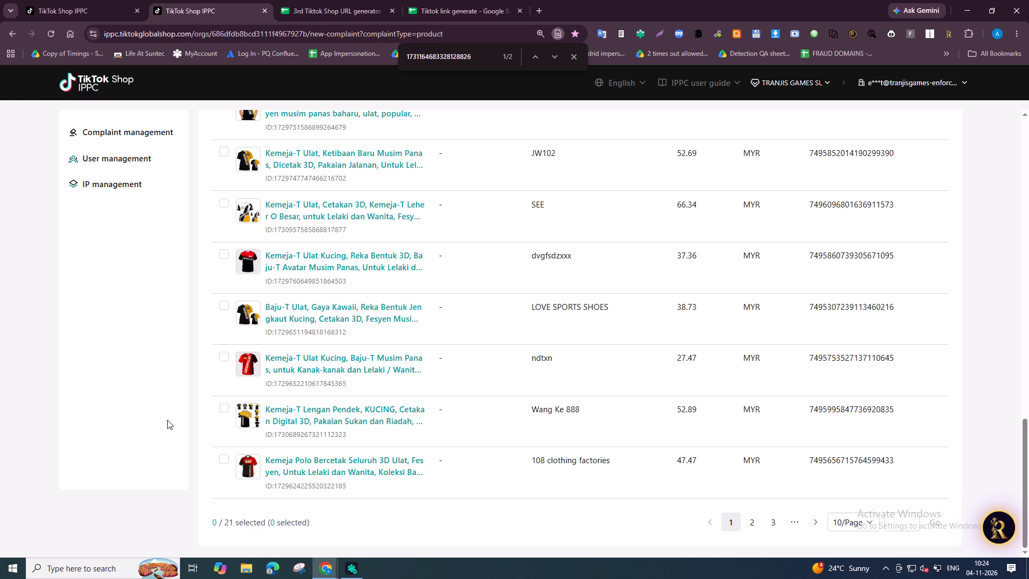
{"action": "left_click", "coordinate": [168, 421]}
Translate the complaint page with the Malay product titles to English.
{"action": "scroll", "coordinate": [168, 421], "scroll_direction": "up", "scroll_amount": 17}
{"action": "scroll", "coordinate": [591, 451], "scroll_direction": "up", "scroll_amount": 9}
{"action": "right_click", "coordinate": [123, 351]}
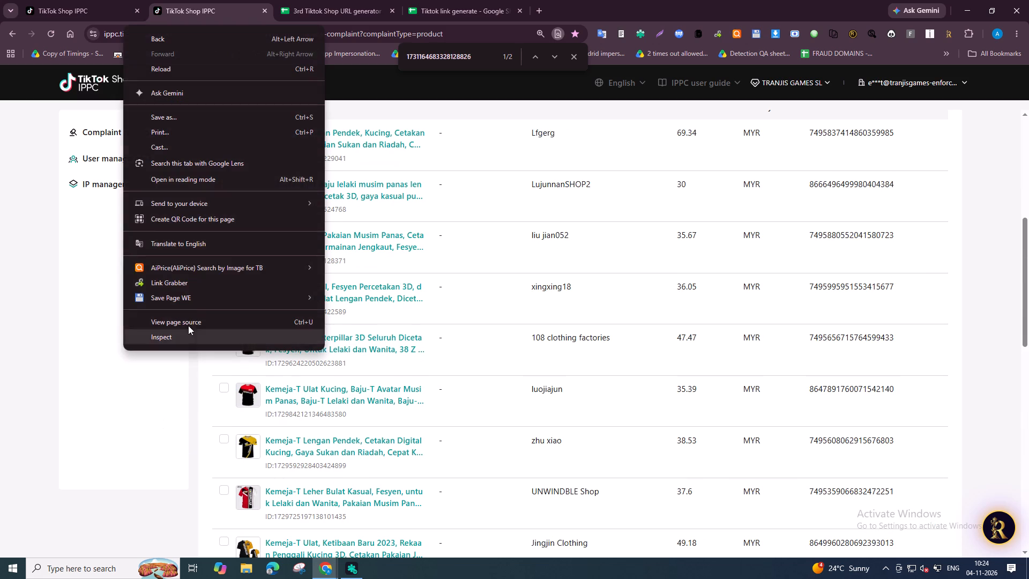
{"action": "left_click", "coordinate": [198, 240]}
{"action": "left_click", "coordinate": [130, 309]}
Search the translated complaint page for the word "used".
{"action": "key", "text": "ctrl+f"}
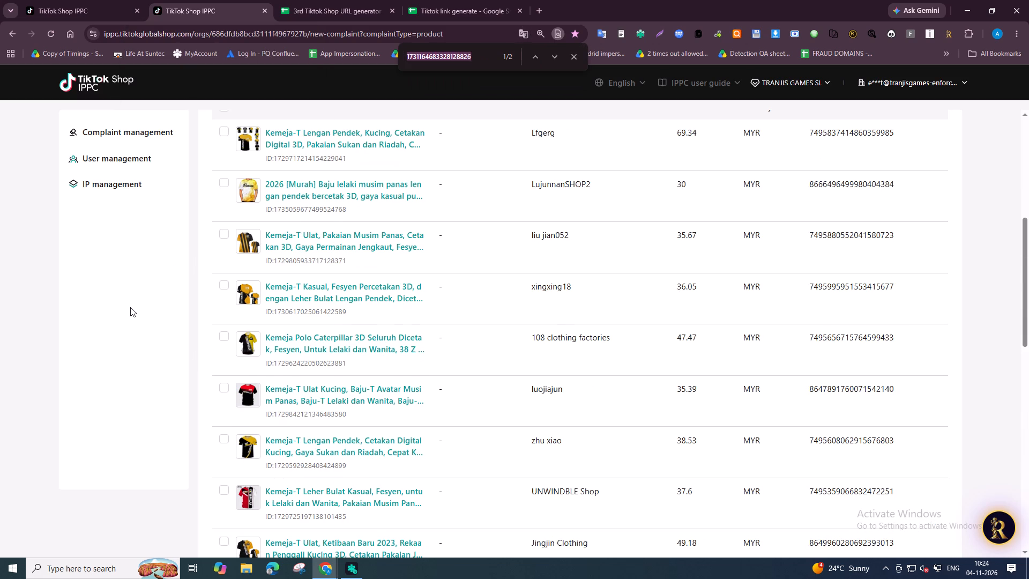
{"action": "type", "text": "use"}
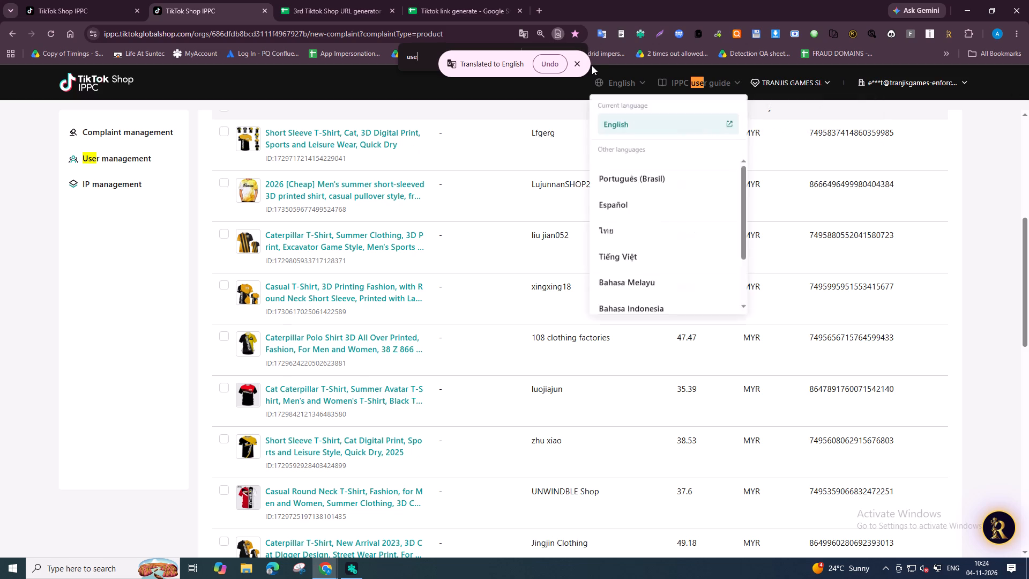
{"action": "left_click", "coordinate": [576, 64]}
{"action": "scroll", "coordinate": [564, 170], "scroll_direction": "up", "scroll_amount": 1}
{"action": "left_click", "coordinate": [549, 57]}
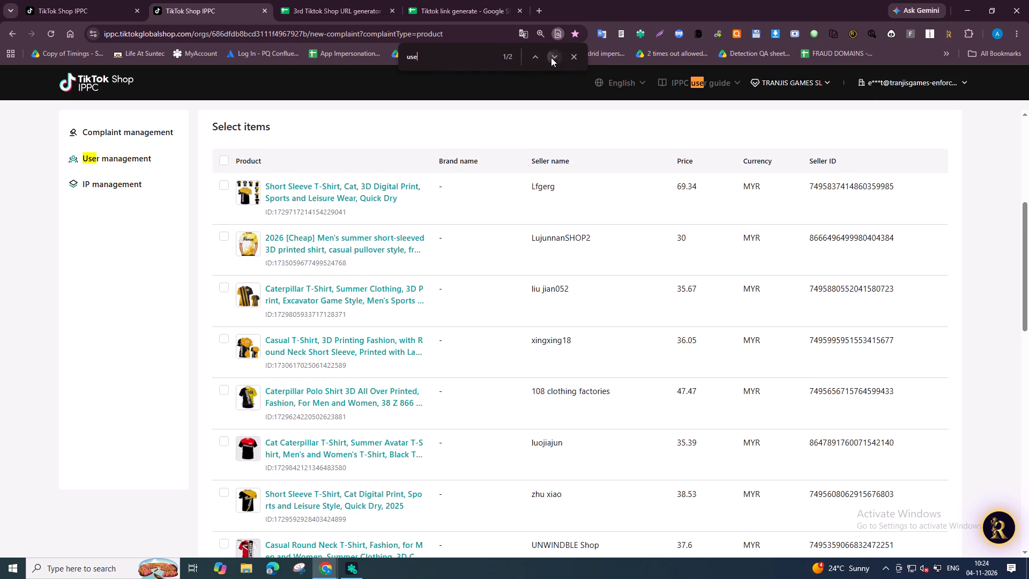
{"action": "key", "text": "d"}
{"action": "scroll", "coordinate": [732, 154], "scroll_direction": "up", "scroll_amount": 11}
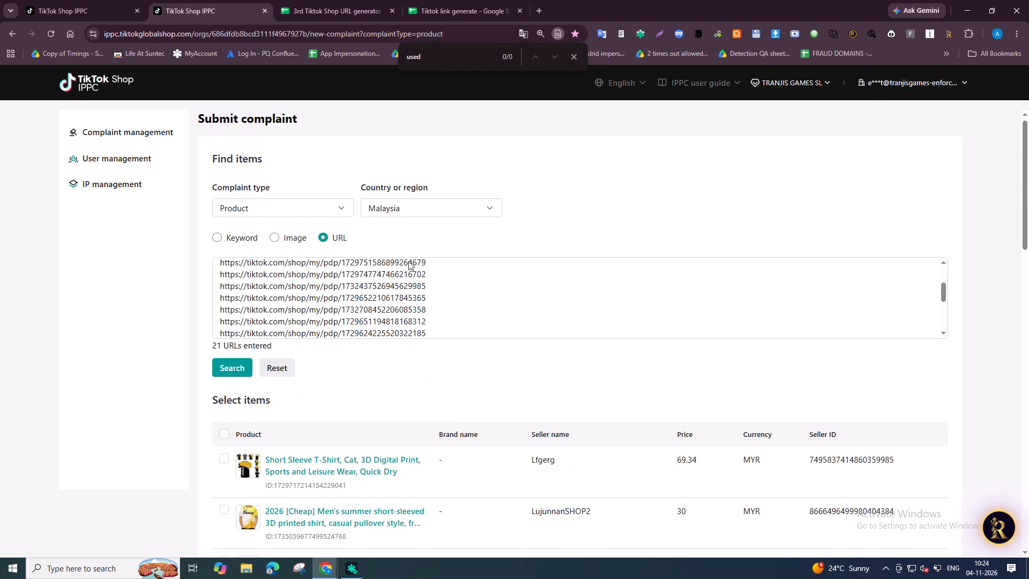
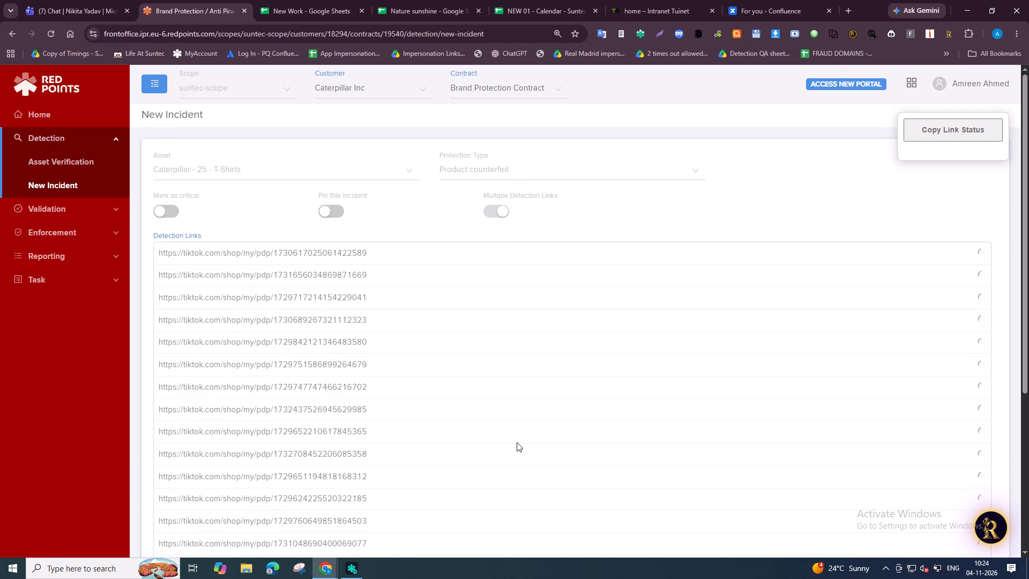
Copy the link statuses of the new incident batch and paste them into the New Work spreadsheet from cell C29196.
{"action": "left_click", "coordinate": [982, 133]}
{"action": "scroll", "coordinate": [784, 273], "scroll_direction": "down", "scroll_amount": 20}
{"action": "scroll", "coordinate": [784, 273], "scroll_direction": "down", "scroll_amount": 2}
{"action": "left_click", "coordinate": [299, 0]}
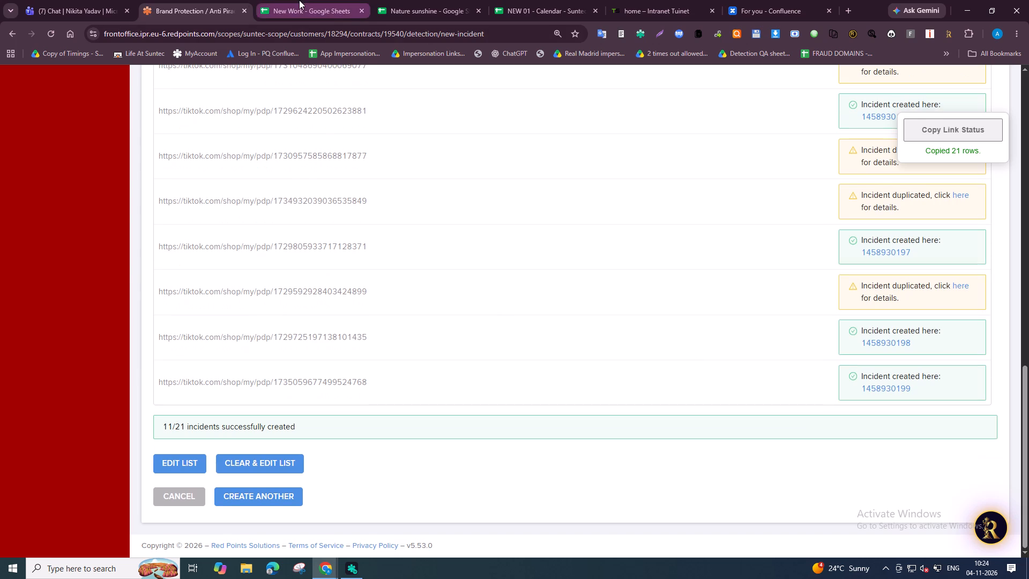
{"action": "key", "text": "ctrl+v"}
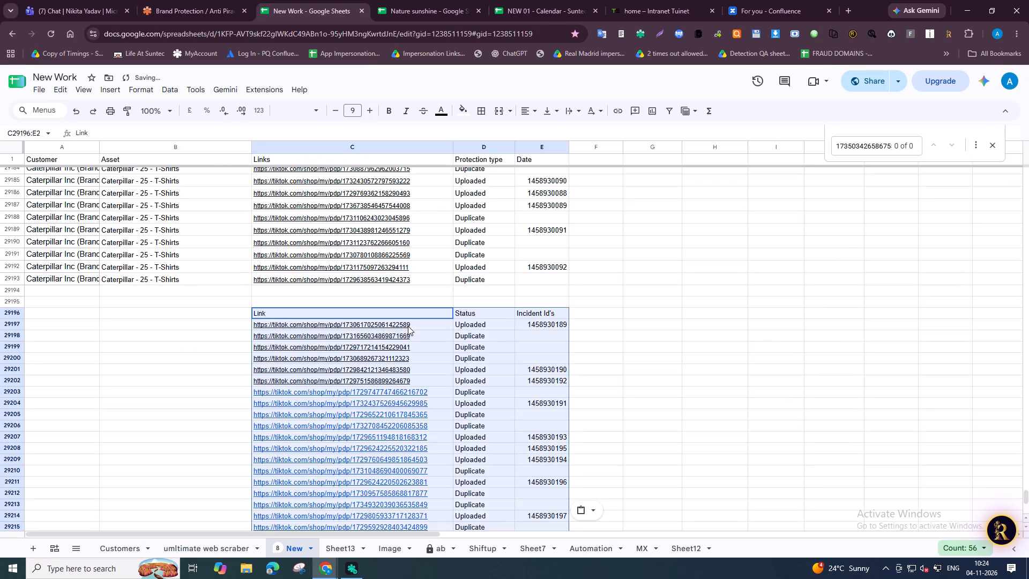
Move the pasted links, statuses and incident IDs, without their header row, directly below the previous batch, starting at row 29194.
{"action": "key", "text": "Down"}
{"action": "key", "text": "ctrl+shift+Down"}
{"action": "key", "text": "shift+Right"}
{"action": "key", "text": "shift+Right"}
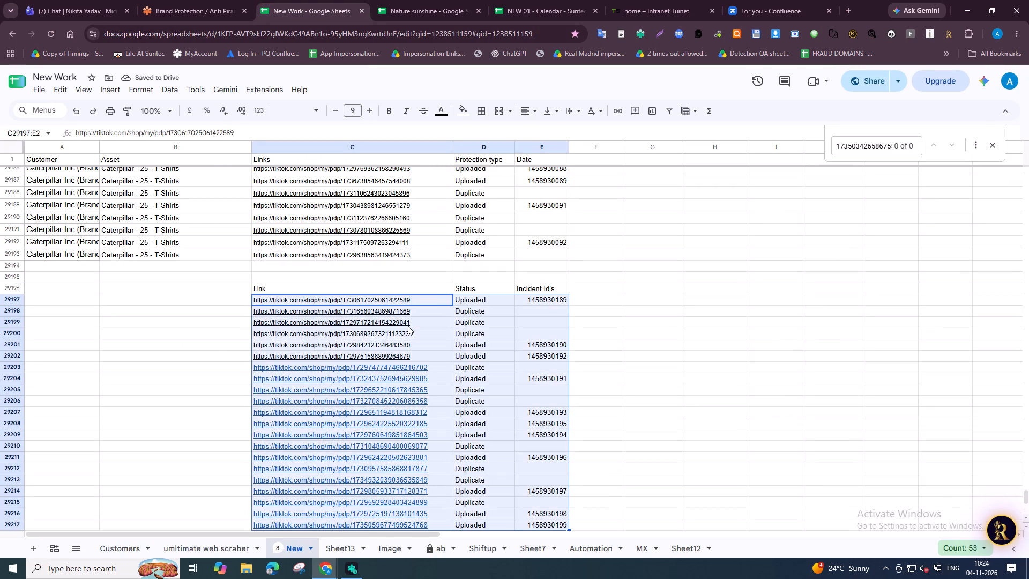
{"action": "key", "text": "ctrl+x"}
{"action": "key", "text": "Up"}
{"action": "key", "text": "Up"}
{"action": "key", "text": "Up"}
{"action": "key", "text": "ctrl+v"}
Fill the Caterpillar customer and "Caterpillar - 25 - T-Shirts" asset values down to row 29214 for the new links.
{"action": "key", "text": "ctrl+Down"}
{"action": "key", "text": "Left"}
{"action": "key", "text": "ctrl+shift+Up"}
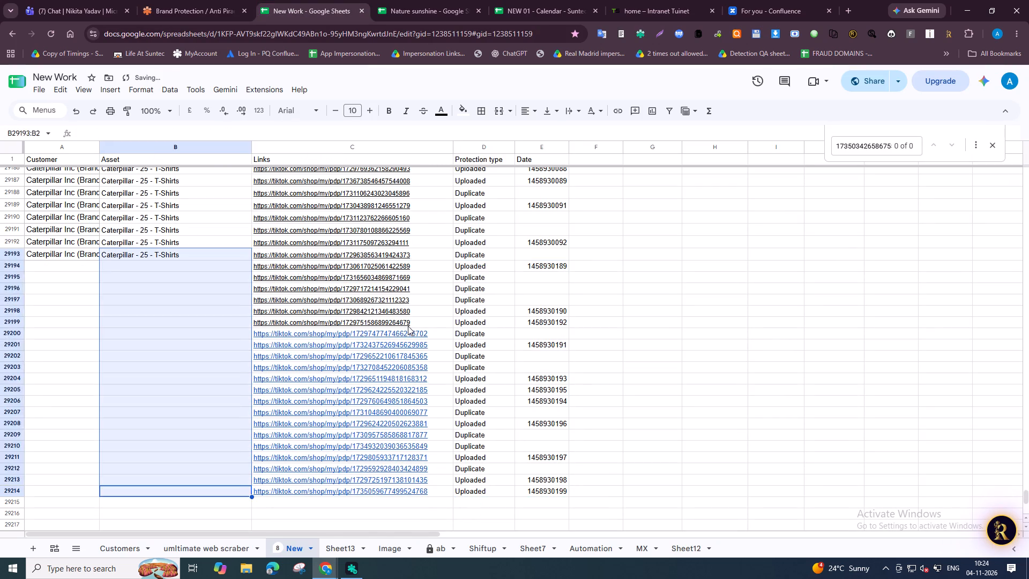
{"action": "key", "text": "ctrl+Left"}
{"action": "key", "text": "Right"}
{"action": "key", "text": "ctrl+shift+Up"}
{"action": "key", "text": "shift+Up"}
{"action": "key", "text": "shift+Left"}
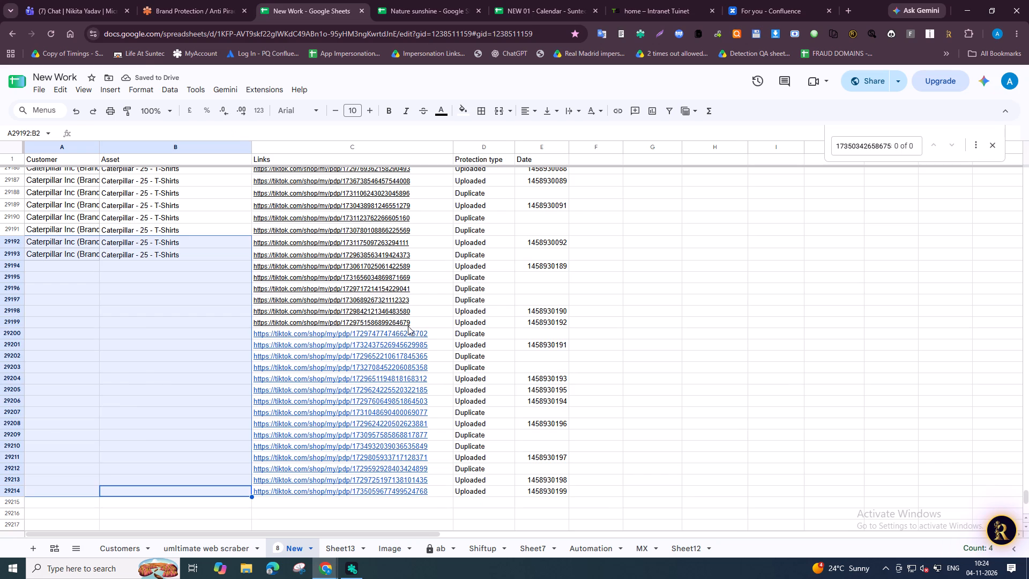
{"action": "key", "text": "ctrl+d"}
Copy the blue link formatting of C29154 onto the Caterpillar links below it, through the new batch.
{"action": "key", "text": "Right"}
{"action": "key", "text": "ctrl+Up"}
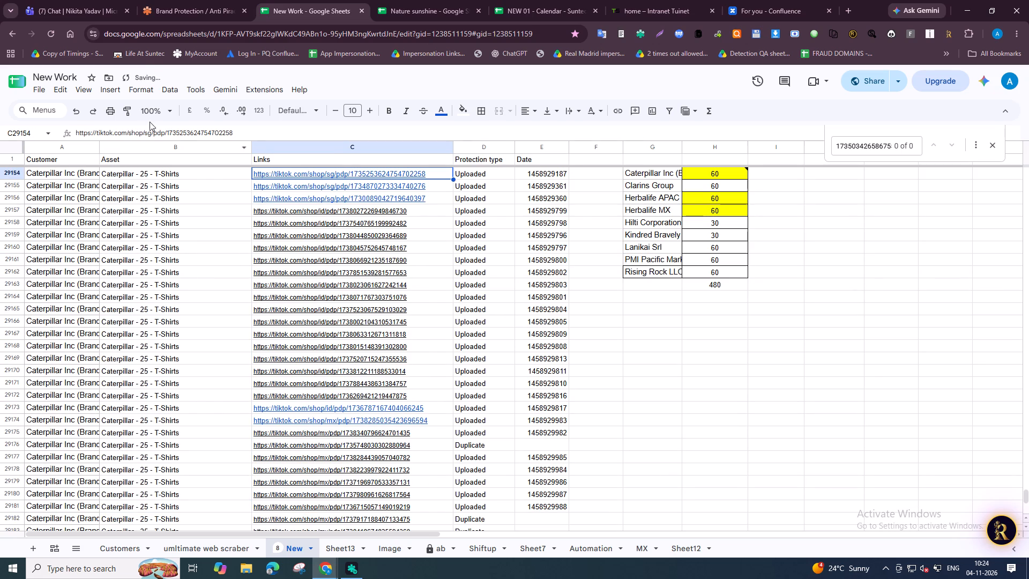
{"action": "left_click", "coordinate": [132, 110]}
{"action": "scroll", "coordinate": [241, 237], "scroll_direction": "down", "scroll_amount": 8}
{"action": "left_click", "coordinate": [353, 477], "text": "shift"}
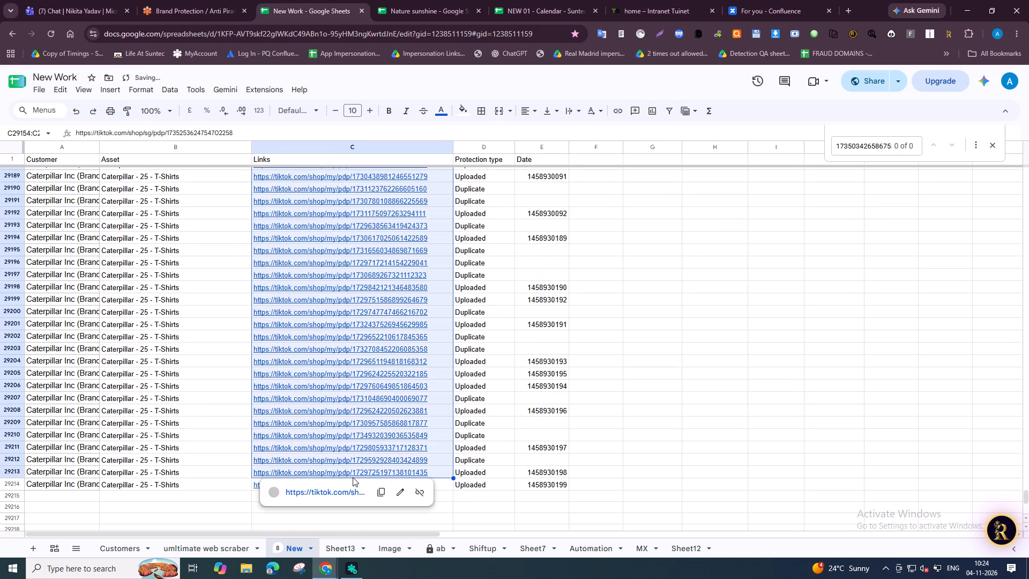
Check the count of incident IDs in column E from row 29154 to row 29214.
{"action": "left_click", "coordinate": [530, 481]}
{"action": "scroll", "coordinate": [562, 447], "scroll_direction": "up", "scroll_amount": 6}
{"action": "scroll", "coordinate": [528, 287], "scroll_direction": "up", "scroll_amount": 3}
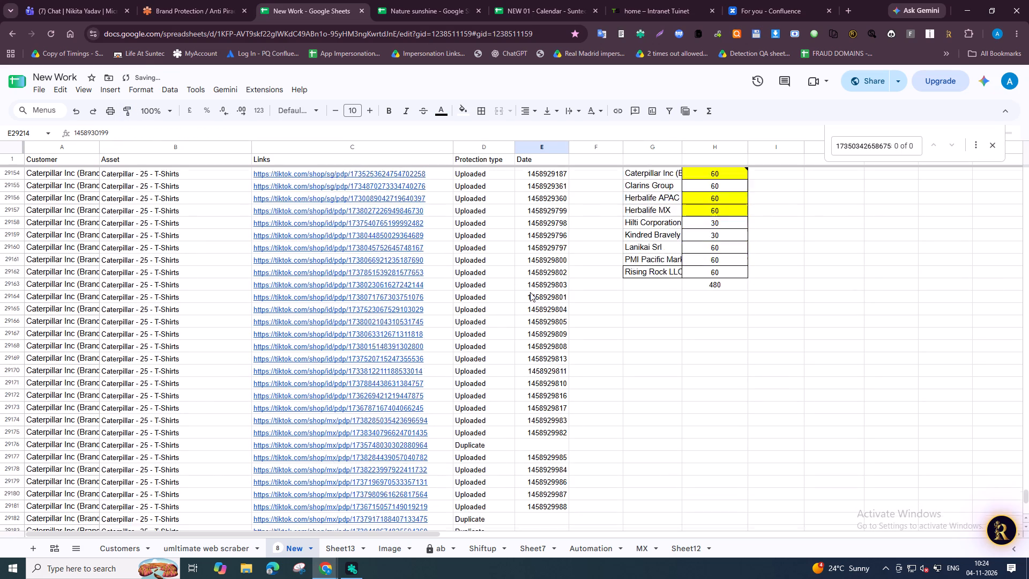
{"action": "left_click", "coordinate": [543, 225], "text": "shift"}
{"action": "left_click", "coordinate": [687, 461]}
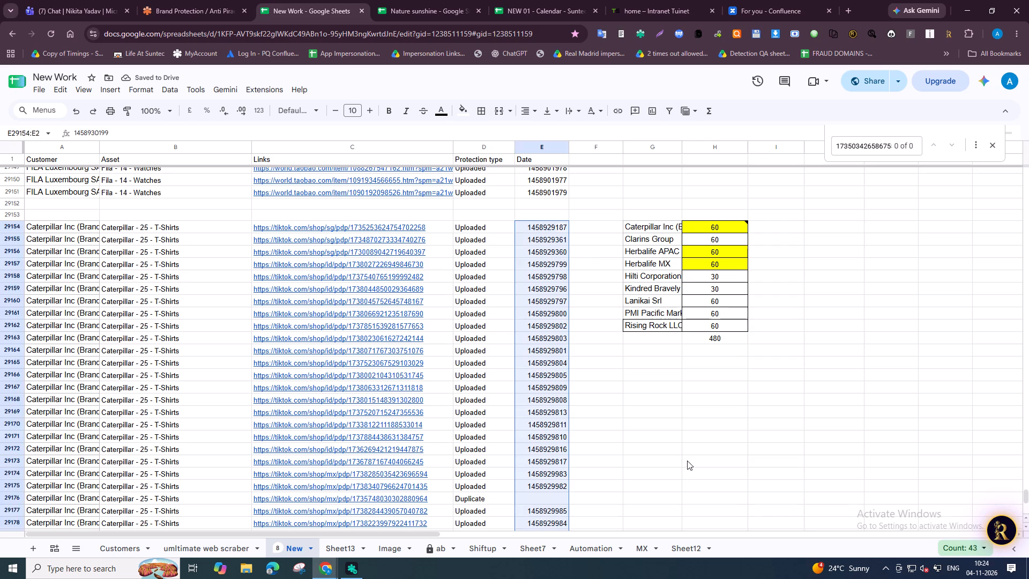
Switch to the first TikTok Shop IPPC complaint page and look through its Malaysia search results for Caterpillar listings.
{"action": "key", "text": "alt+Tab"}
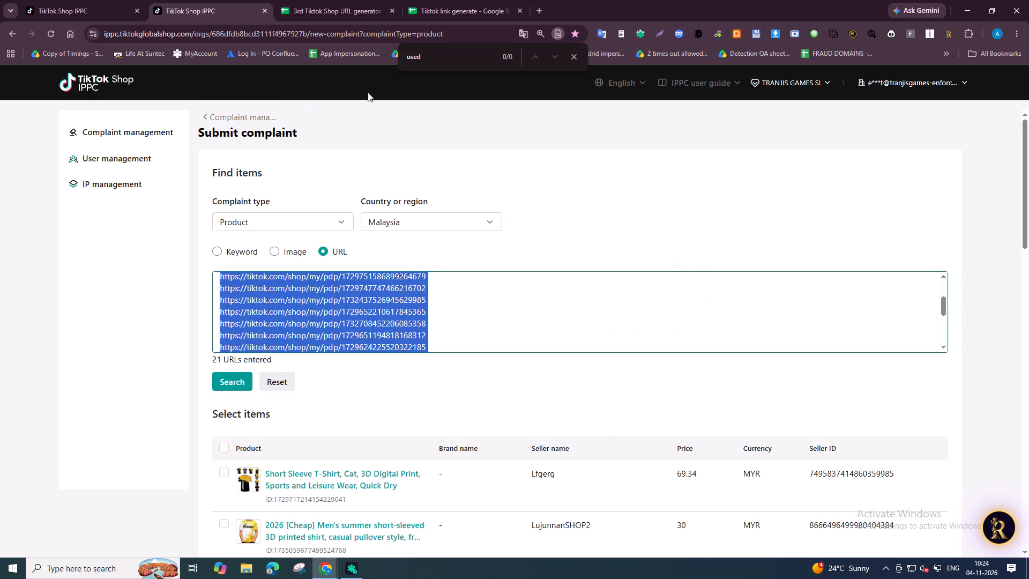
{"action": "left_click", "coordinate": [474, 0]}
{"action": "left_click", "coordinate": [91, 0]}
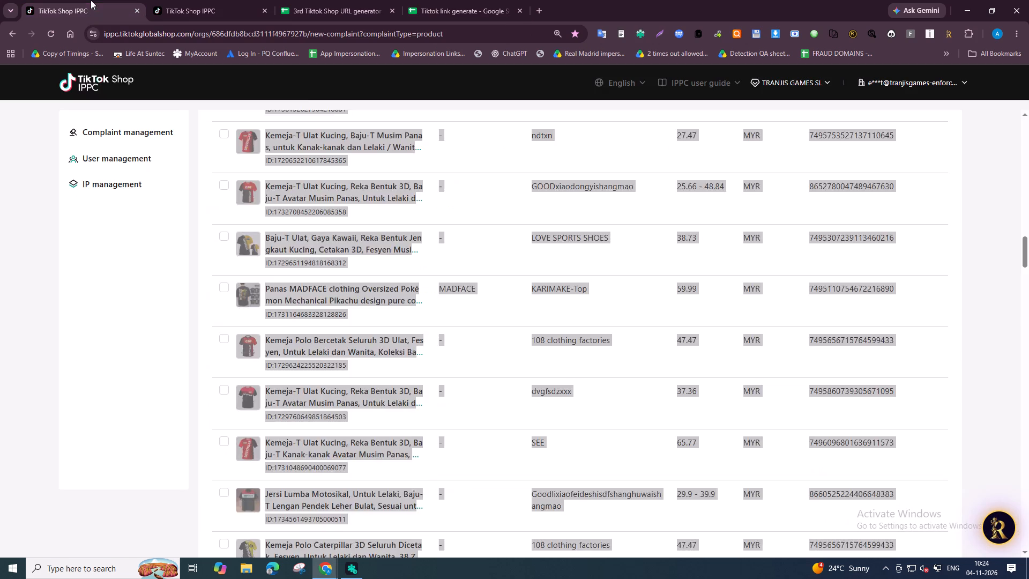
{"action": "scroll", "coordinate": [242, 269], "scroll_direction": "down", "scroll_amount": 5}
{"action": "scroll", "coordinate": [216, 204], "scroll_direction": "down", "scroll_amount": 13}
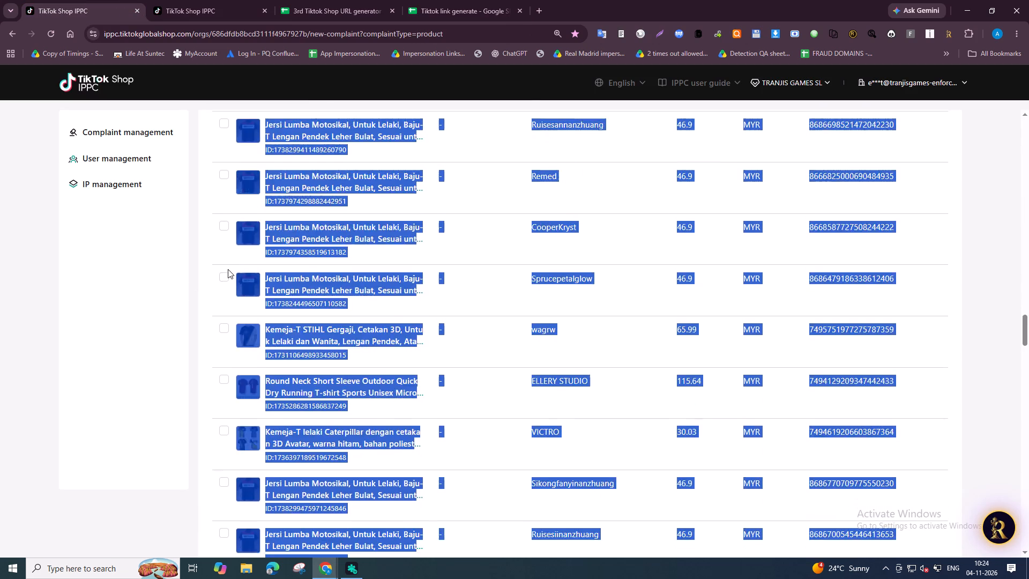
{"action": "scroll", "coordinate": [228, 269], "scroll_direction": "down", "scroll_amount": 20}
{"action": "scroll", "coordinate": [228, 269], "scroll_direction": "down", "scroll_amount": 10}
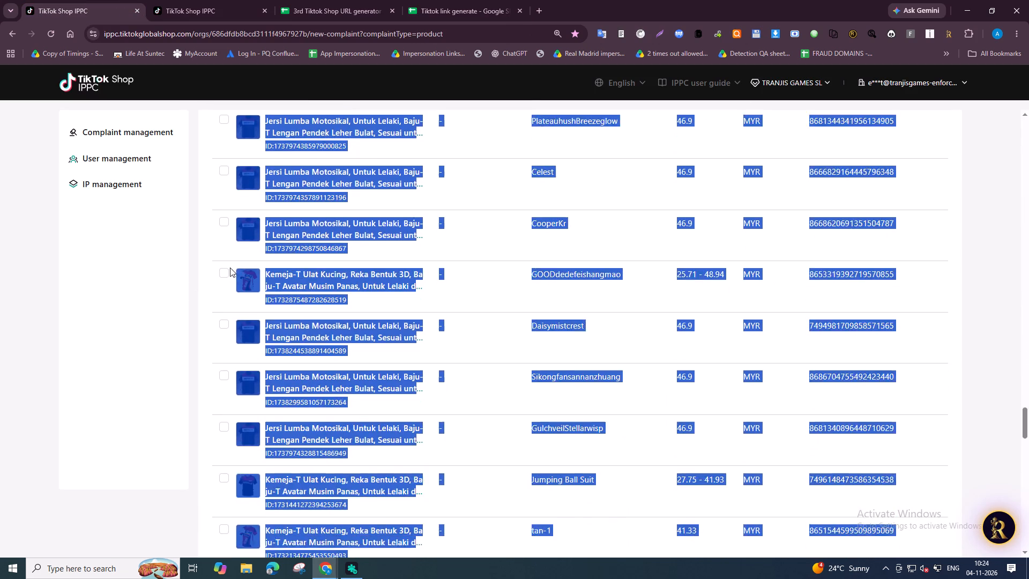
{"action": "scroll", "coordinate": [230, 268], "scroll_direction": "down", "scroll_amount": 11}
{"action": "scroll", "coordinate": [230, 268], "scroll_direction": "down", "scroll_amount": 16}
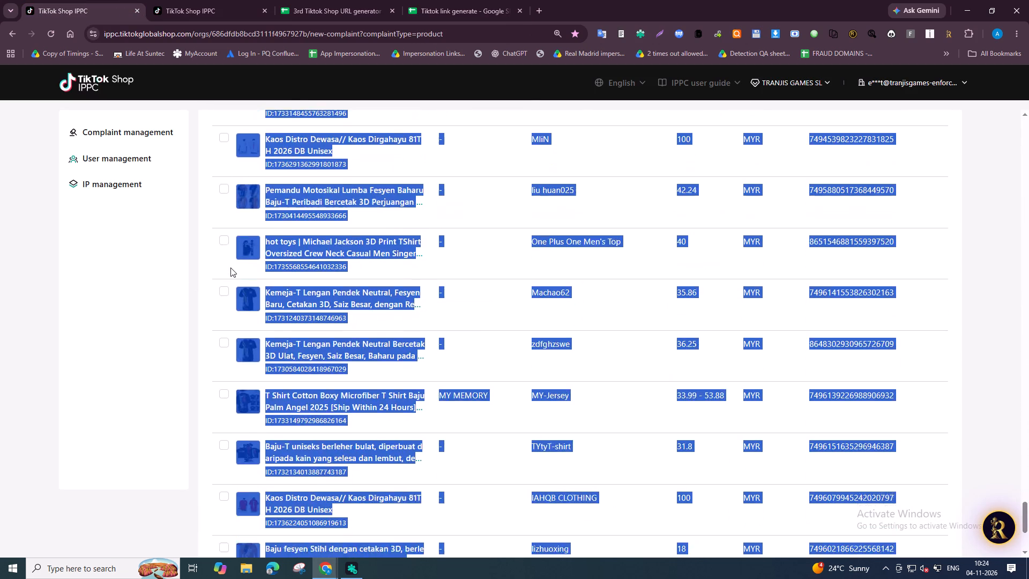
{"action": "scroll", "coordinate": [230, 268], "scroll_direction": "down", "scroll_amount": 10}
{"action": "scroll", "coordinate": [232, 268], "scroll_direction": "up", "scroll_amount": 7}
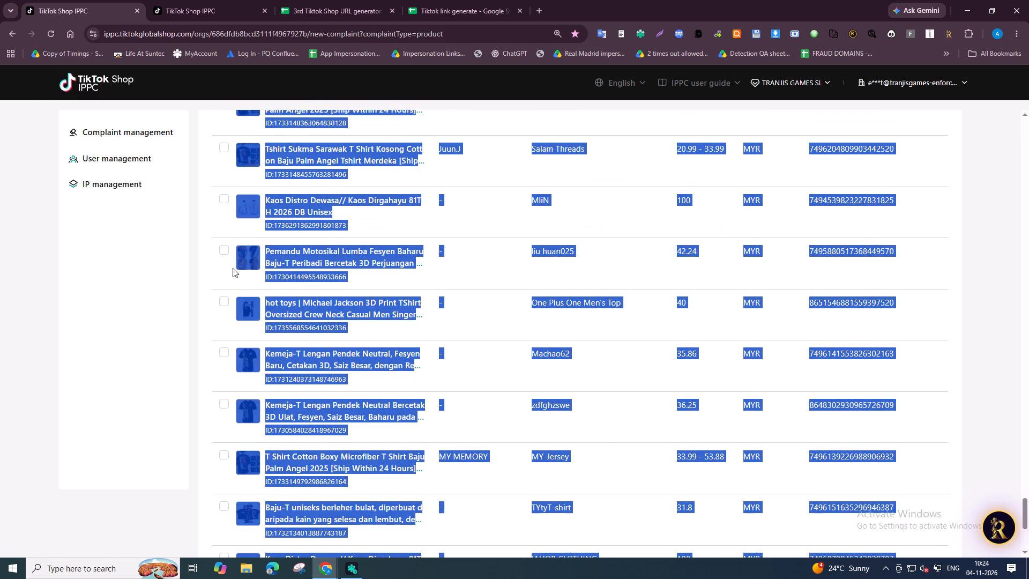
{"action": "scroll", "coordinate": [233, 268], "scroll_direction": "up", "scroll_amount": 18}
{"action": "scroll", "coordinate": [233, 269], "scroll_direction": "up", "scroll_amount": 6}
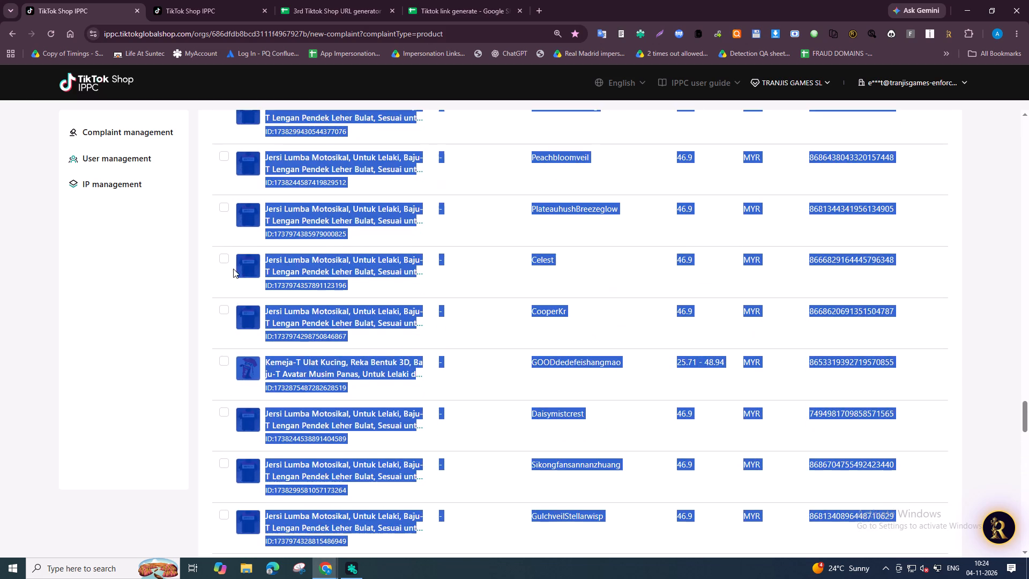
{"action": "scroll", "coordinate": [233, 269], "scroll_direction": "up", "scroll_amount": 7}
{"action": "scroll", "coordinate": [233, 269], "scroll_direction": "up", "scroll_amount": 20}
{"action": "scroll", "coordinate": [233, 269], "scroll_direction": "up", "scroll_amount": 3}
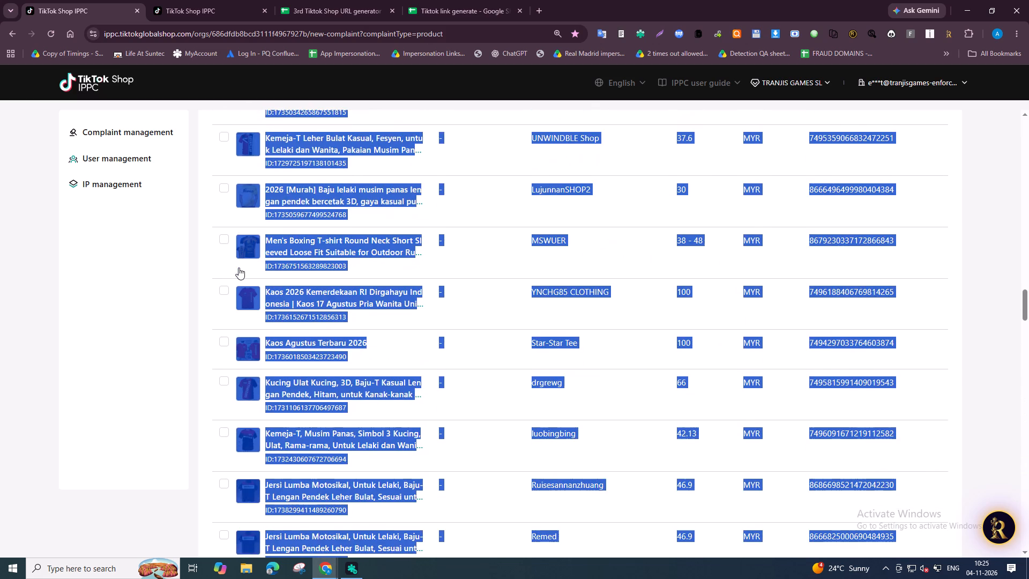
{"action": "scroll", "coordinate": [238, 268], "scroll_direction": "up", "scroll_amount": 20}
{"action": "scroll", "coordinate": [238, 268], "scroll_direction": "up", "scroll_amount": 18}
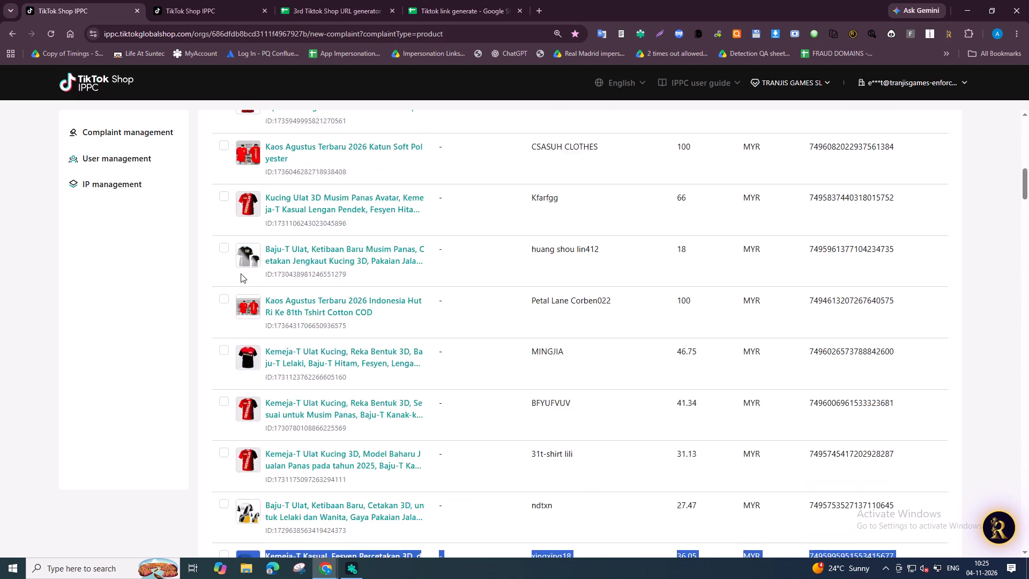
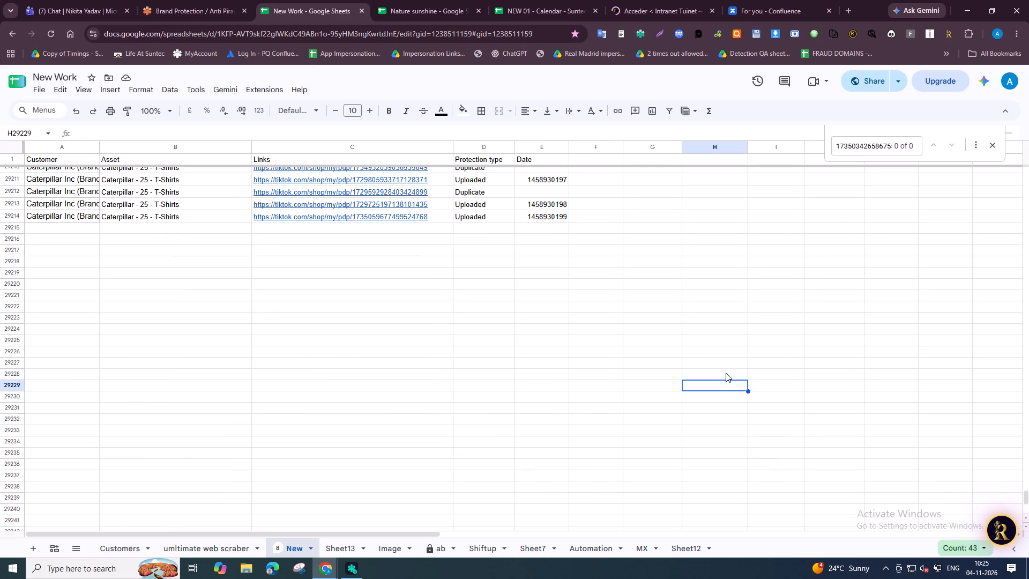
Enter 43 in both I29154 and J29154, beside the Caterpillar target in the customer summary.
{"action": "key", "text": "ctrl+Up"}
{"action": "key", "text": "ctrl+Up"}
{"action": "key", "text": "Up"}
{"action": "key", "text": "Right"}
{"action": "key", "text": "Down"}
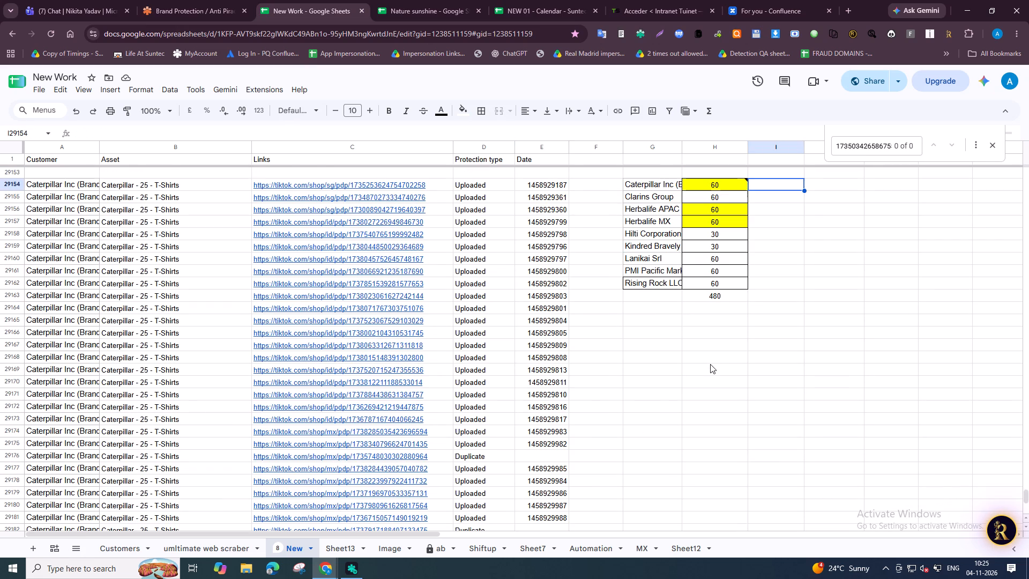
{"action": "type", "text": "43"}
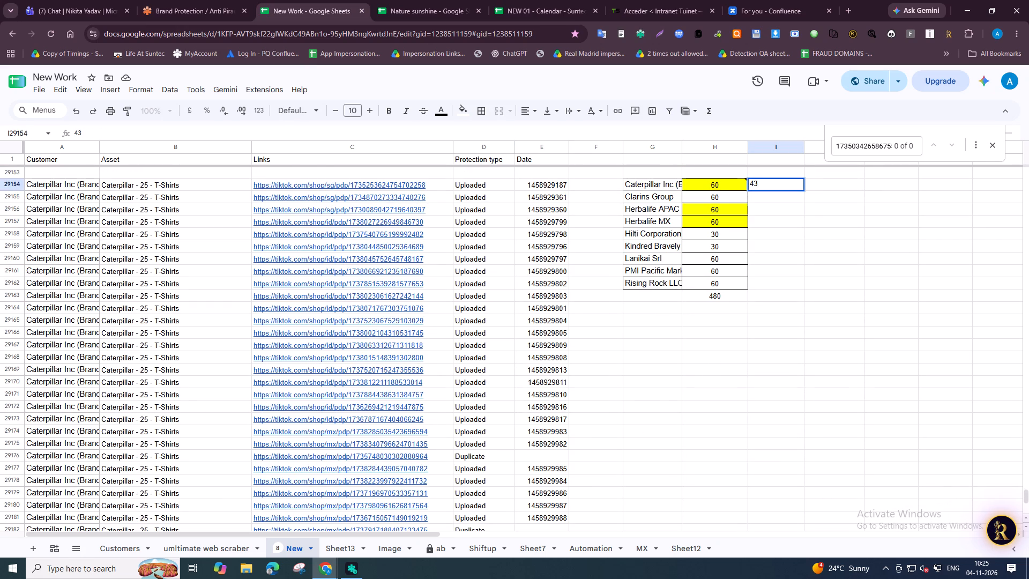
{"action": "key", "text": "Right"}
{"action": "type", "text": "43"}
{"action": "key", "text": "Left"}
Count the Caterpillar links in column C from row 29154 to row 29214 and set I29154 to 61.
{"action": "key", "text": "Left"}
{"action": "key", "text": "Left"}
{"action": "key", "text": "Left"}
{"action": "key", "text": "Left"}
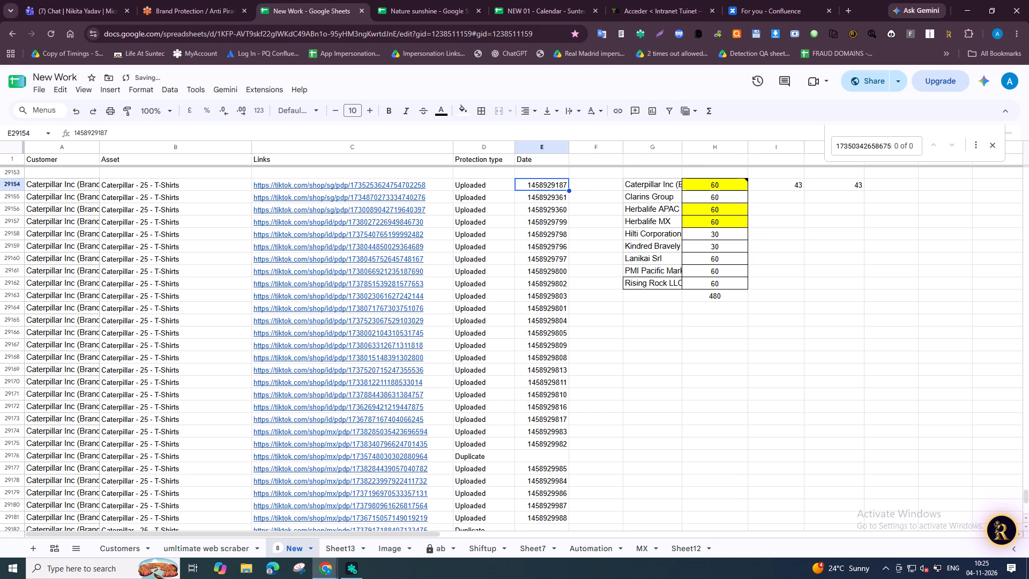
{"action": "key", "text": "Left"}
{"action": "key", "text": "Left"}
{"action": "key", "text": "ctrl+shift+Down"}
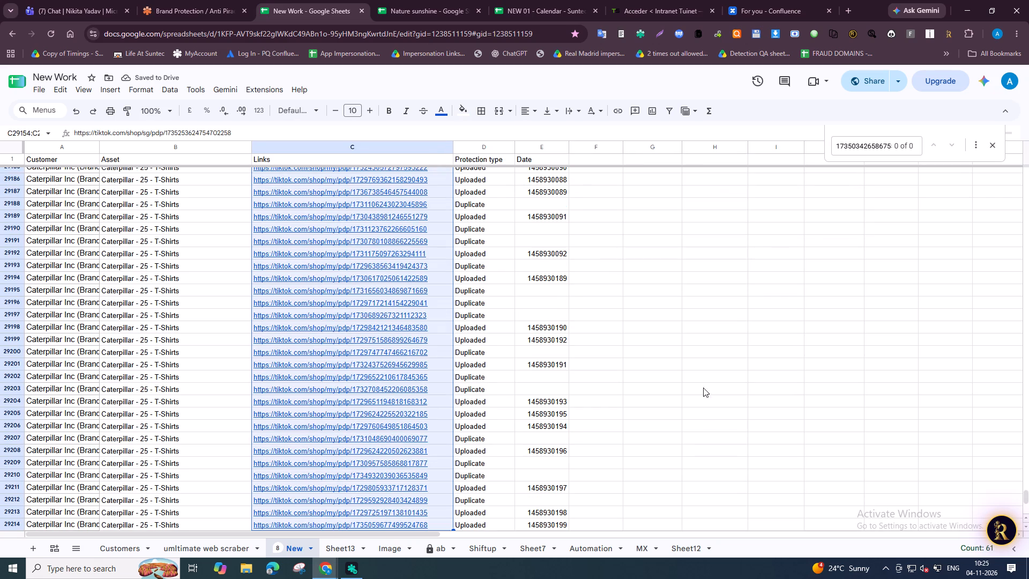
{"action": "left_click", "coordinate": [712, 426]}
{"action": "key", "text": "ctrl+Up"}
{"action": "key", "text": "ctrl+Up"}
{"action": "key", "text": "Right"}
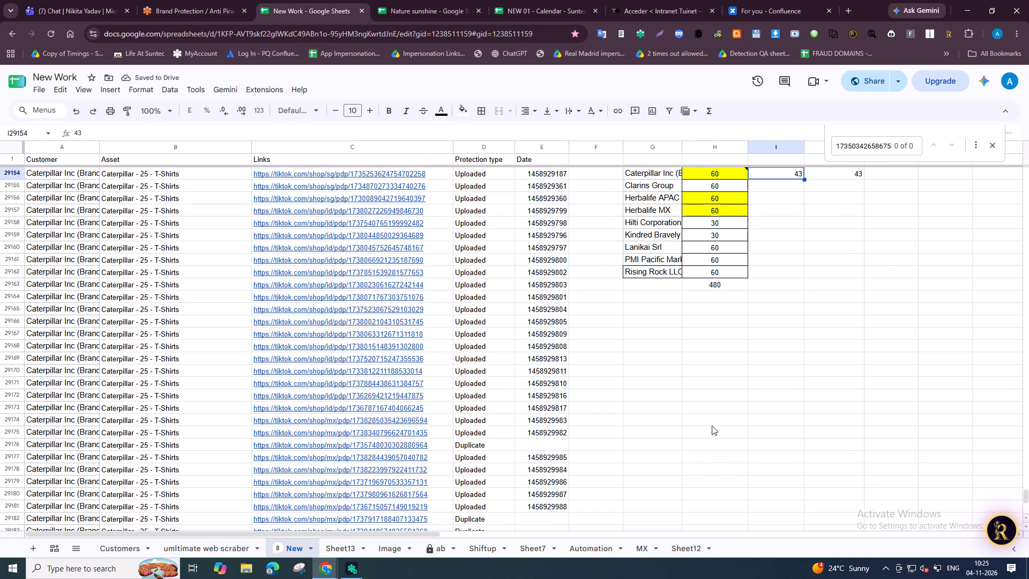
{"action": "type", "text": "61"}
{"action": "key", "text": "Down"}
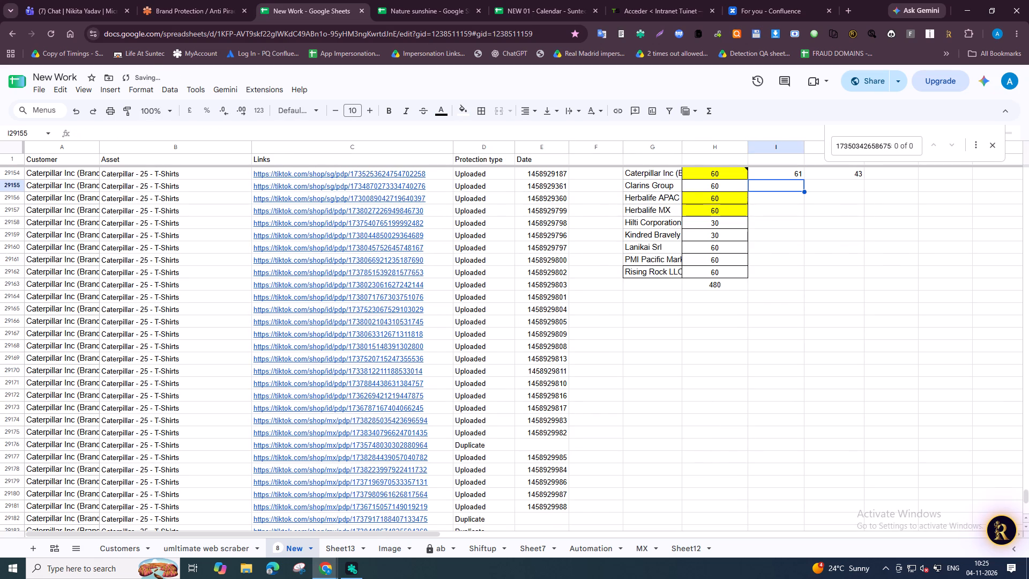